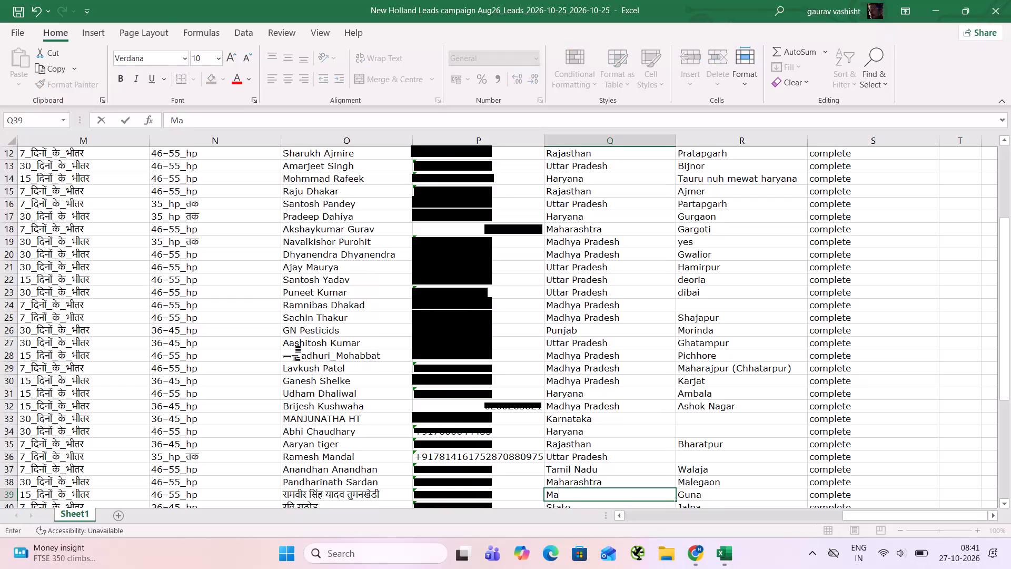
Set the state in row 39 to Madhya Pradesh.
key("Return")
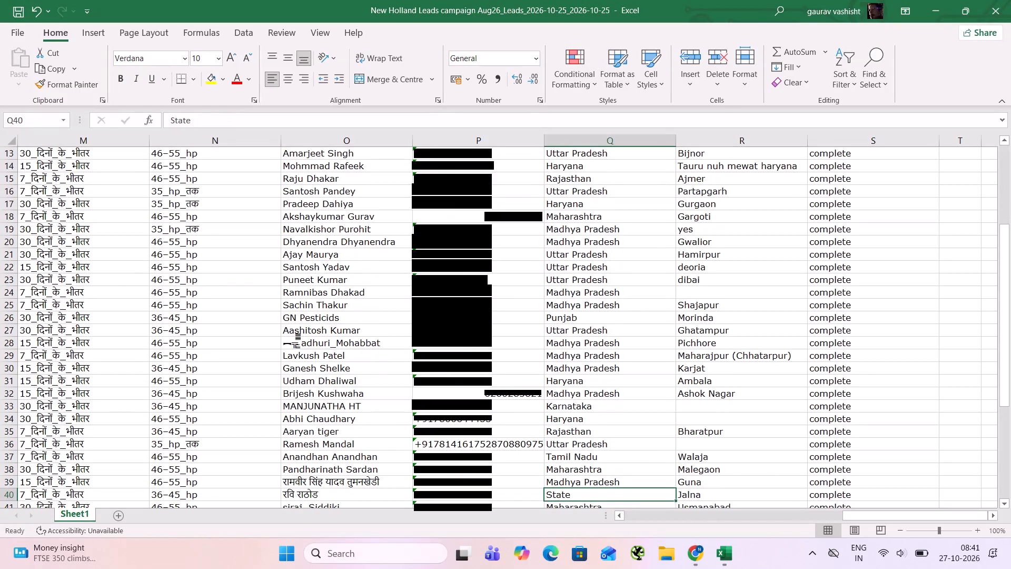
Copy the state Uttar Pradesh from row 36 into the state cell of row 40.
key("Right")
key("Down")
key("Left")
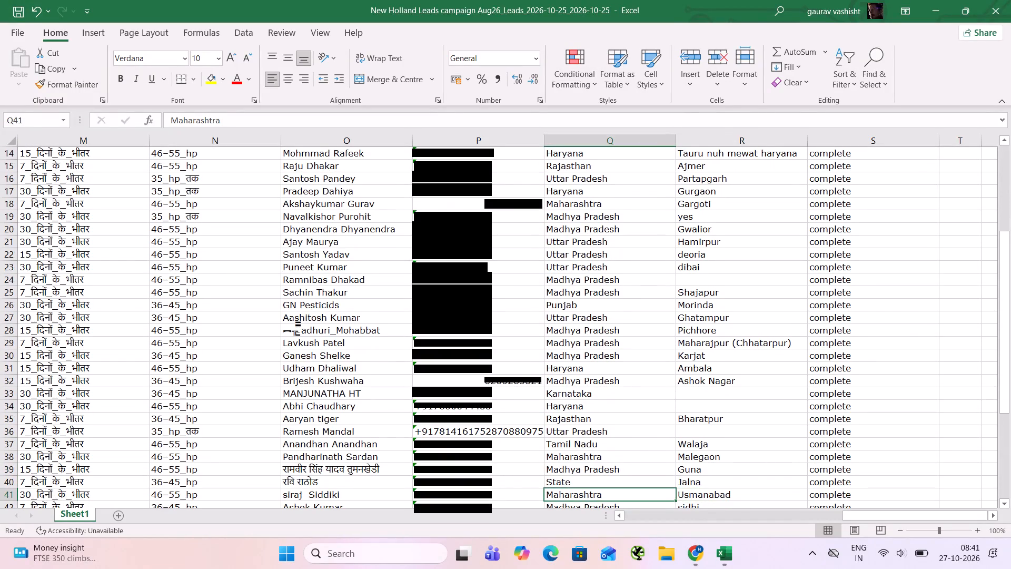
key("Down")
key("Up")
key("Up")
key("Up")
key("Up")
key("Up")
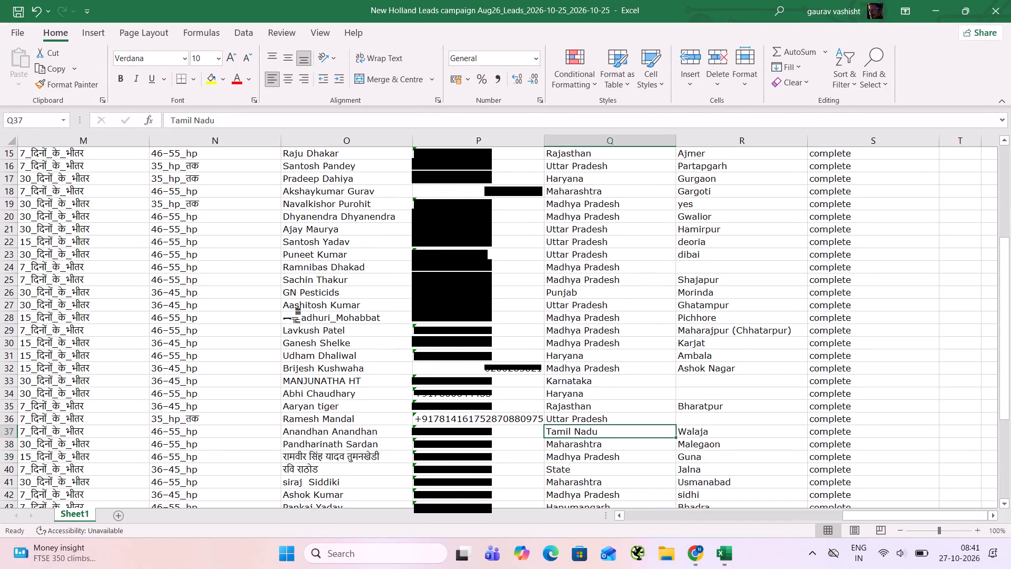
key("Up")
key("ctrl+c")
key("Down")
key("Down")
key("Down")
key("Down")
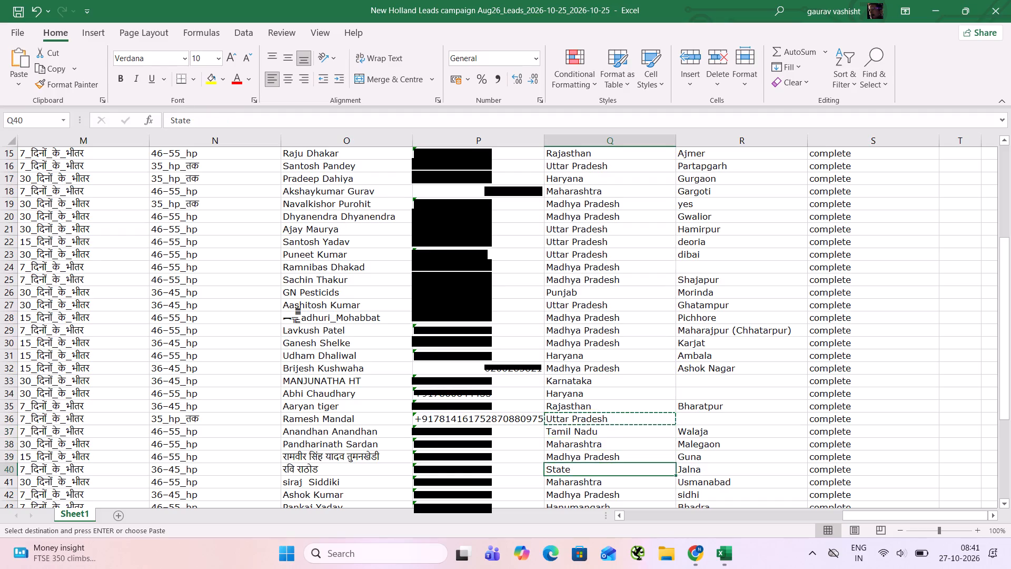
key("ctrl+v")
Set the state in row 43 to Rajasthan and clear the city in row 42.
key("Down")
key("Down")
key("Down")
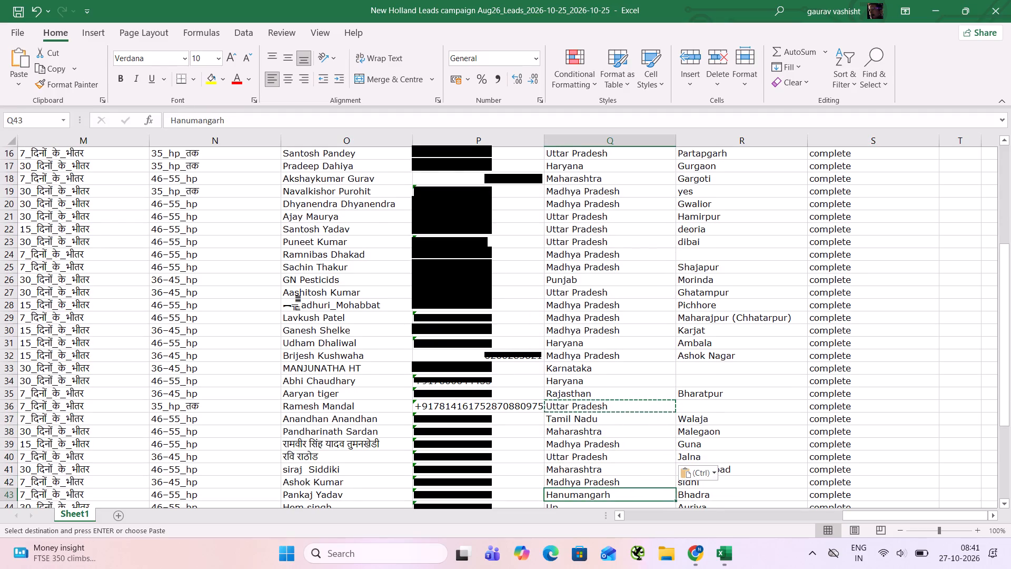
type("Rajasthan")
key("Right")
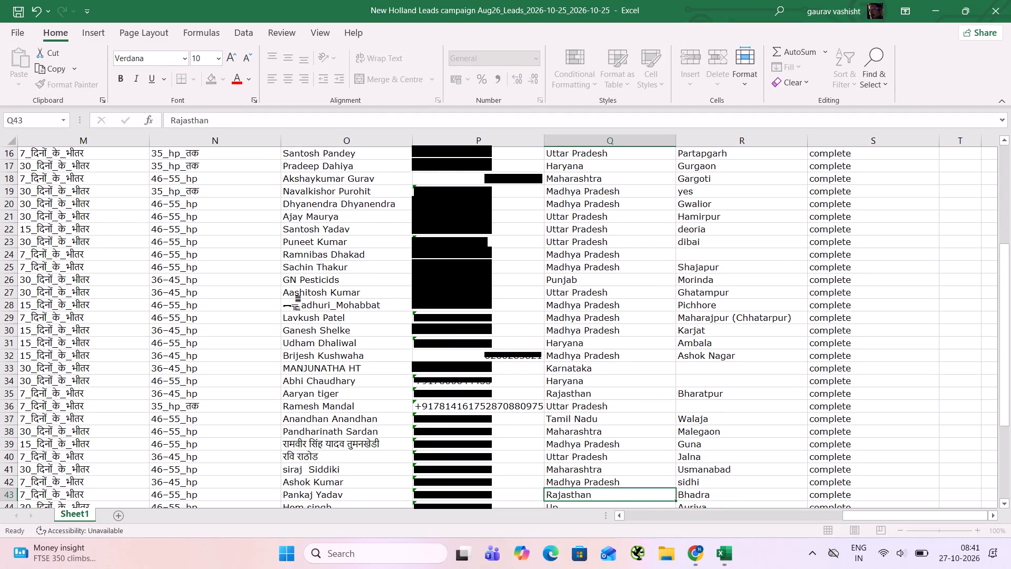
key("Up")
key("BackSpace")
key("Down")
Set the state in row 44 to Uttar Pradesh and fill it down into row 45.
key("Down")
key("Left")
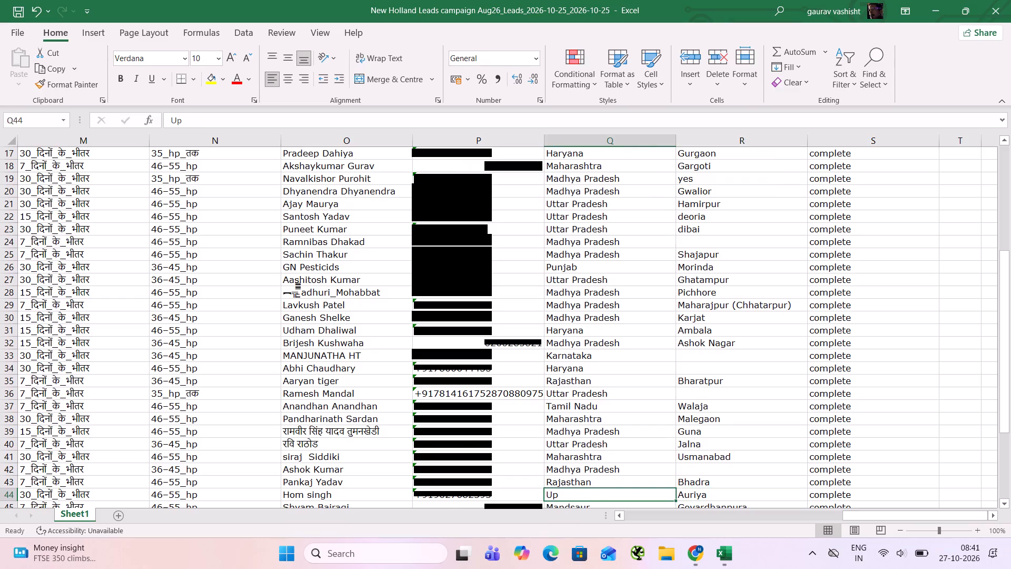
type("Uttar")
key("space")
key("Return")
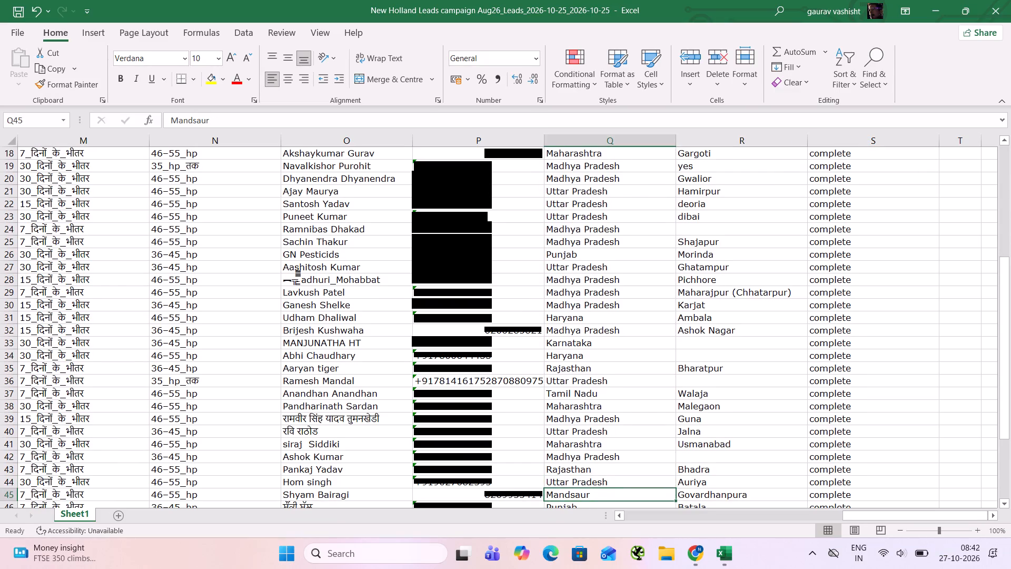
key("ctrl+d")
Correct the spelling of the state in row 48 to Gujarat.
key("Down")
key("Right")
key("Down")
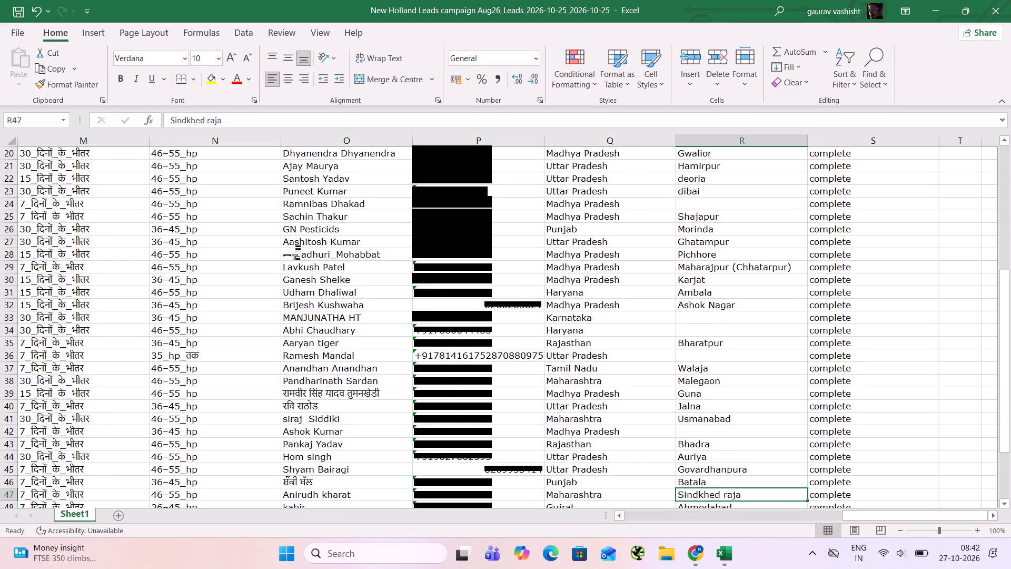
key("Left")
key("Down")
key("Down")
key("Down")
key("Down")
key("Down")
key("Down")
key("Down")
key("Down")
key("Down")
key("Down")
key("Down")
key("Down")
key("Down")
key("Up")
key("Up")
key("Up")
key("Up")
key("Up")
key("Up")
key("Up")
key("Up")
key("Up")
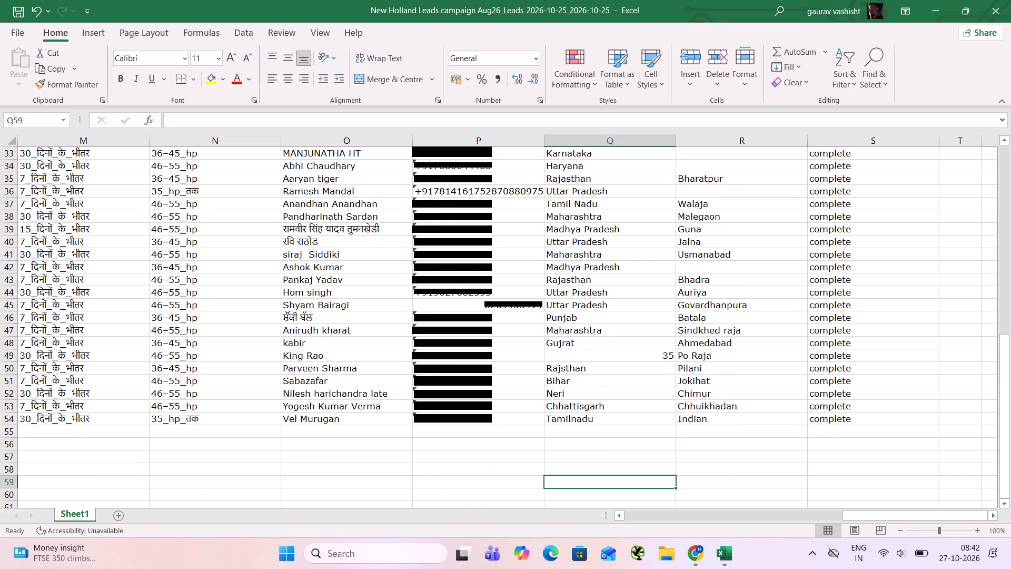
key("Up")
key("Up")
key("Up")
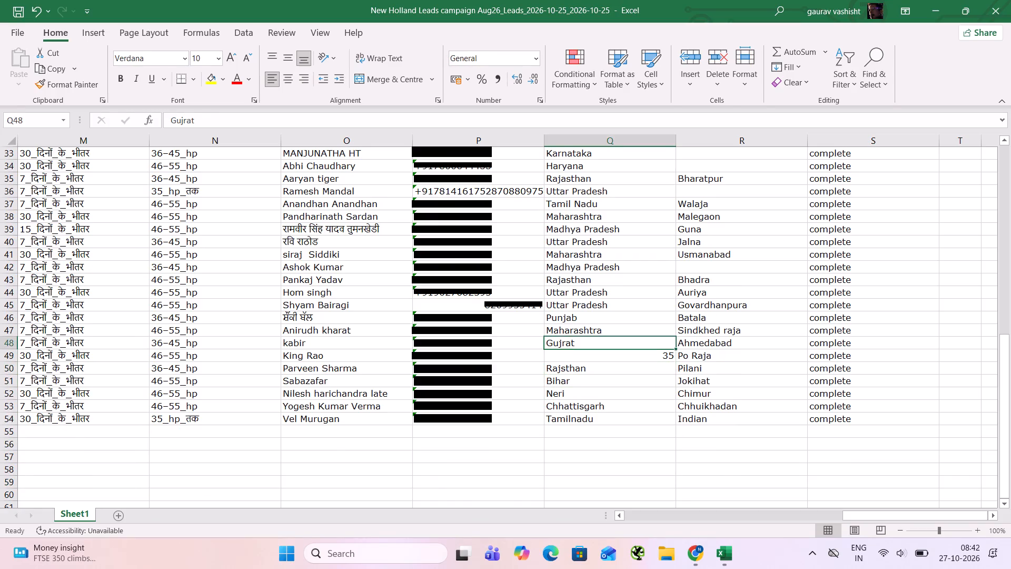
type("Gujarat")
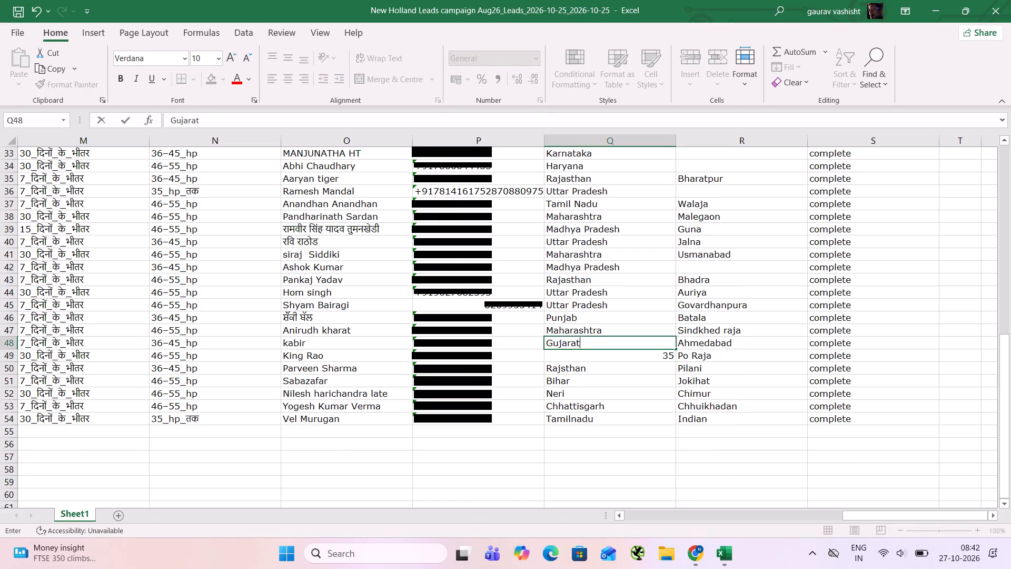
key("Right")
Clear both the city and the state in row 49.
key("Down")
key("BackSpace")
key("Left")
key("BackSpace")
key("Down")
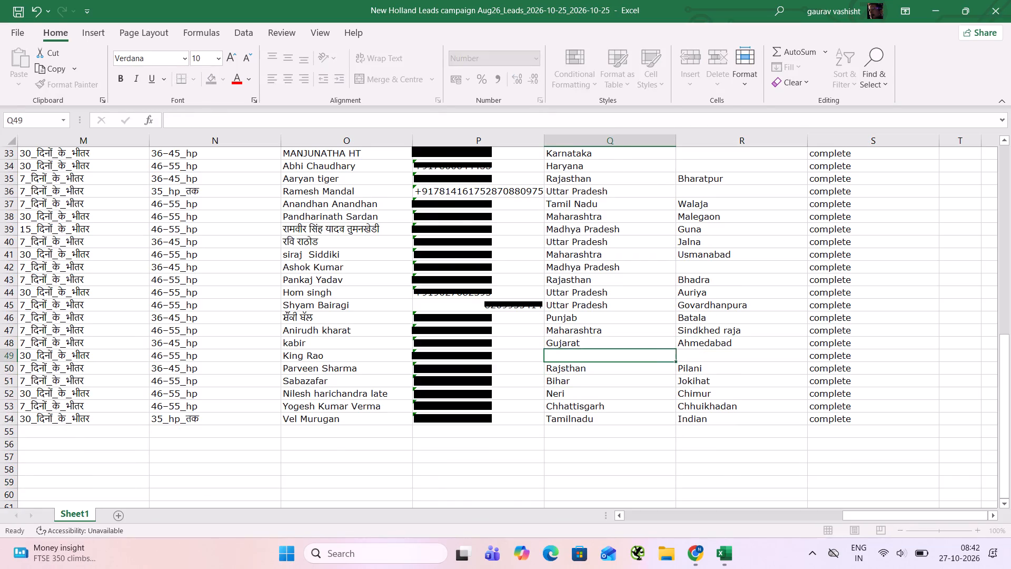
Copy the state Rajasthan from row 43 into the state cells of rows 50 and 52.
key("Up")
key("Up")
key("Up")
key("Up")
key("Up")
key("Up")
key("Up")
key("Up")
key("Up")
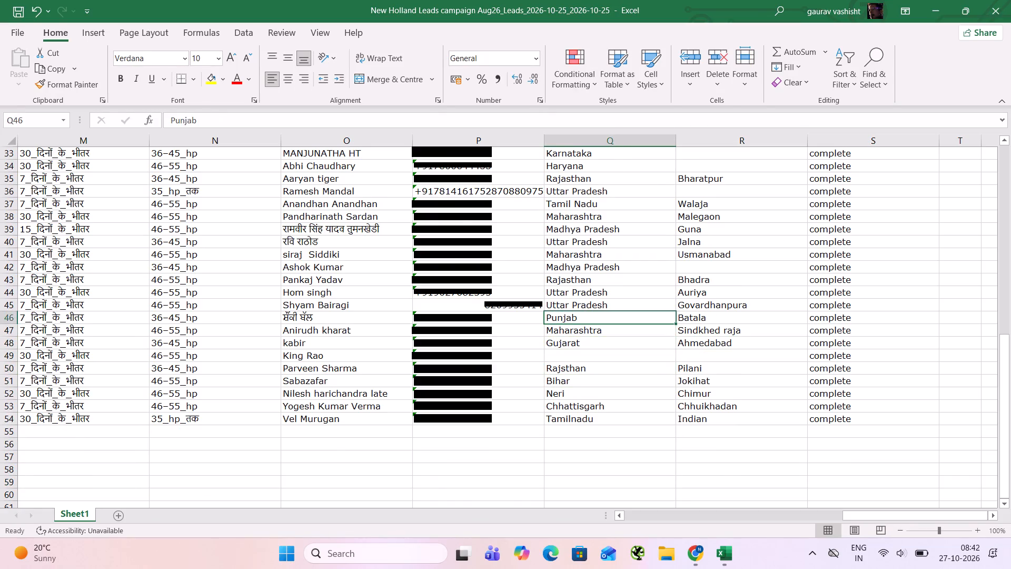
key("Down")
key("Down")
key("ctrl+c")
key("Down")
key("Down")
key("Down")
key("Down")
key("Down")
key("Down")
key("Down")
key("Down")
key("Down")
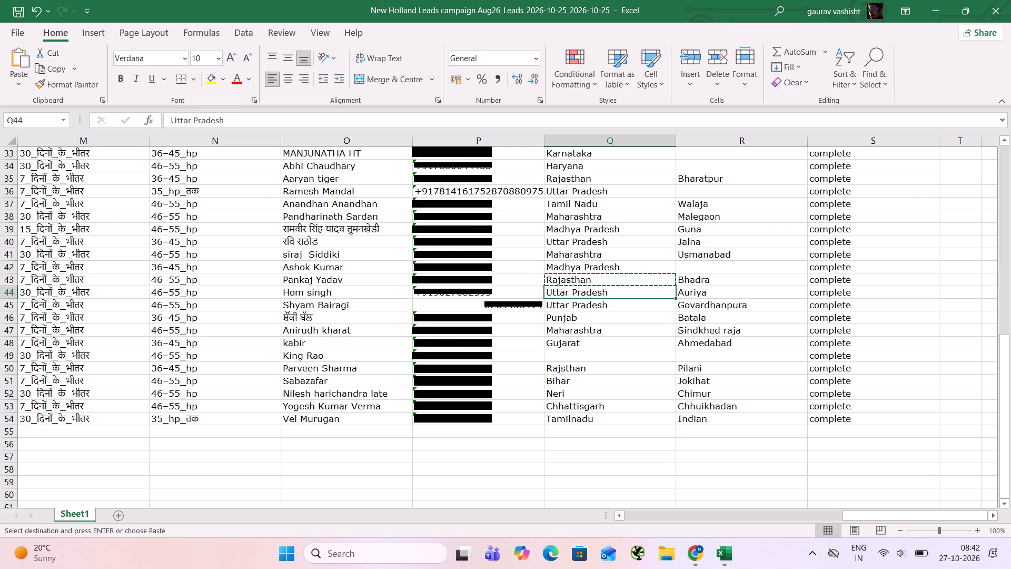
key("Up")
key("Up")
key("ctrl+v")
key("Down")
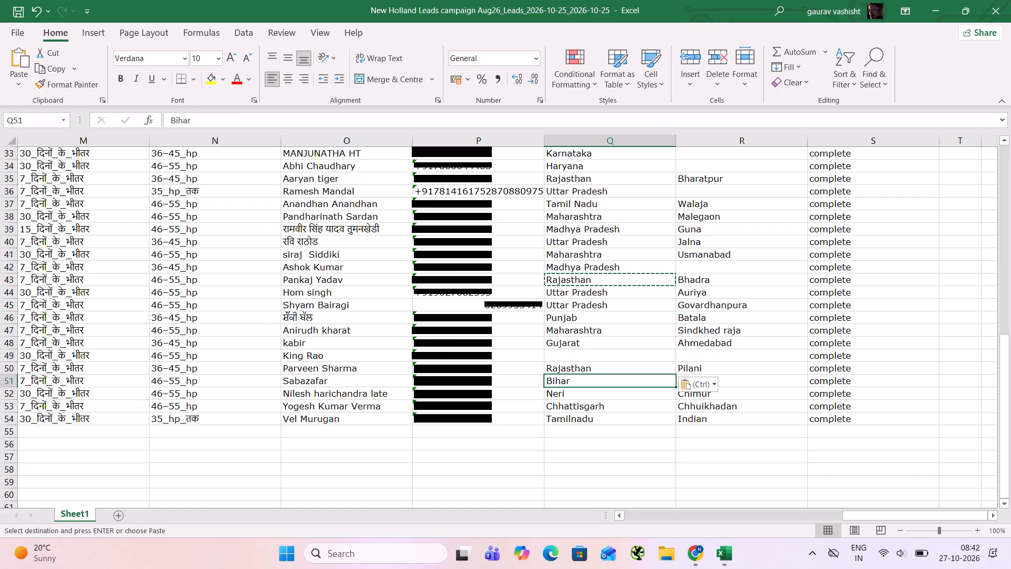
key("Right")
key("Down")
key("Left")
key("ctrl+v")
Set the state in row 53 to Chattisgarh.
key("Down")
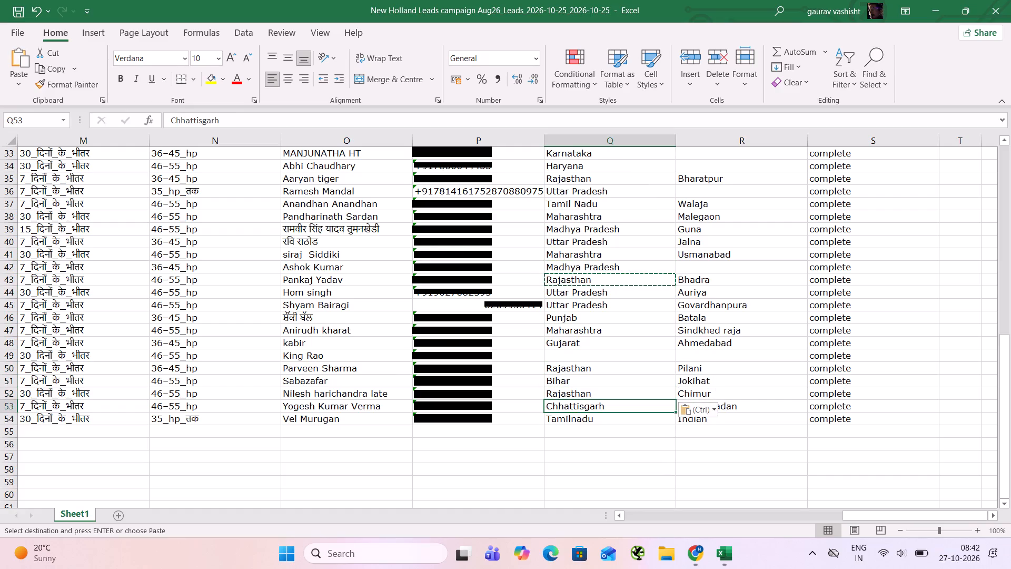
type("Chattisgarjh")
key("BackSpace")
key("BackSpace")
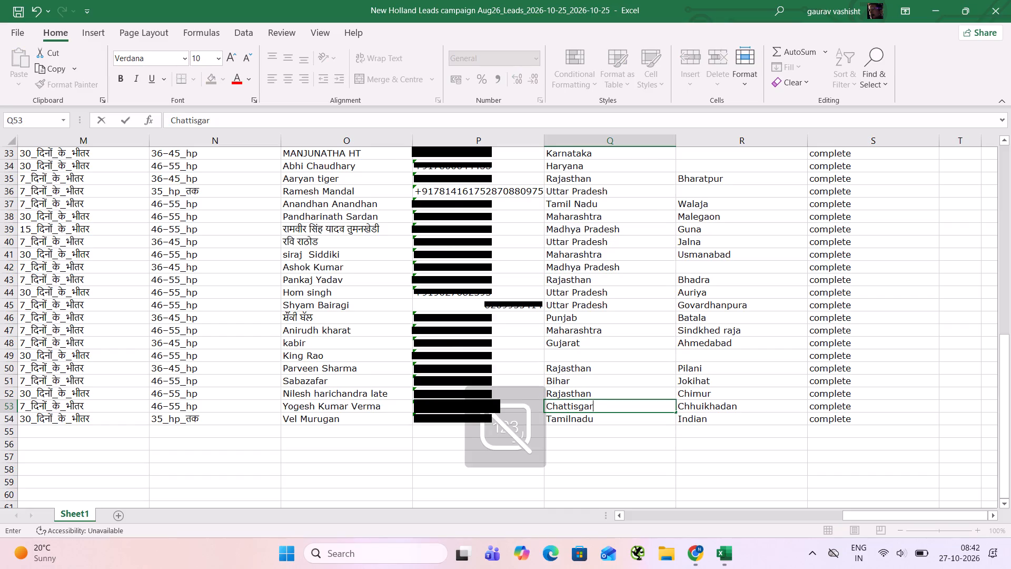
key("h")
key("Right")
Clear the city in row 54 and set that row's state to Tamil Nadu.
key("Down")
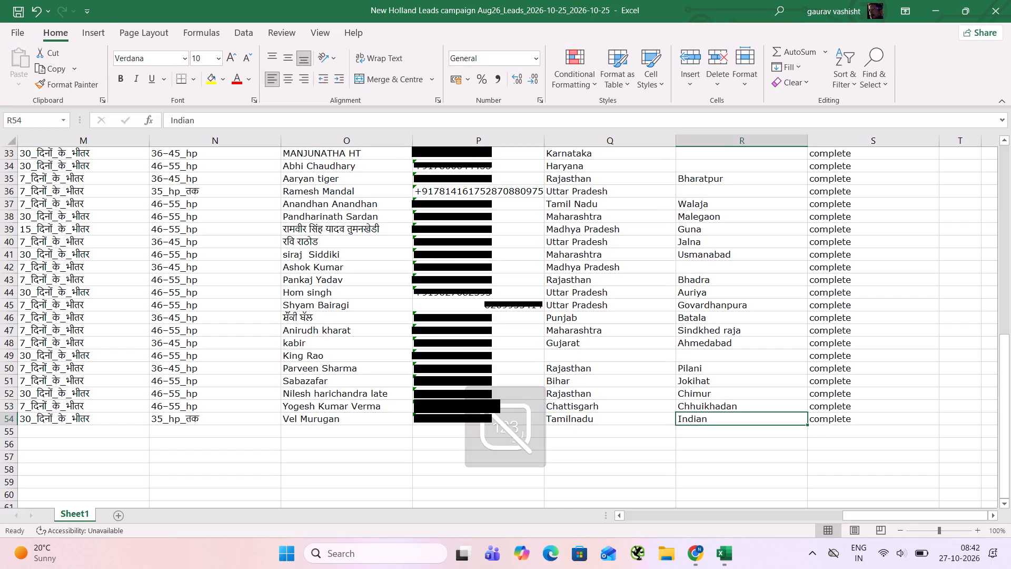
key("BackSpace")
key("Left")
type("Tamil '")
key("BackSpace")
key("BackSpace")
key("space")
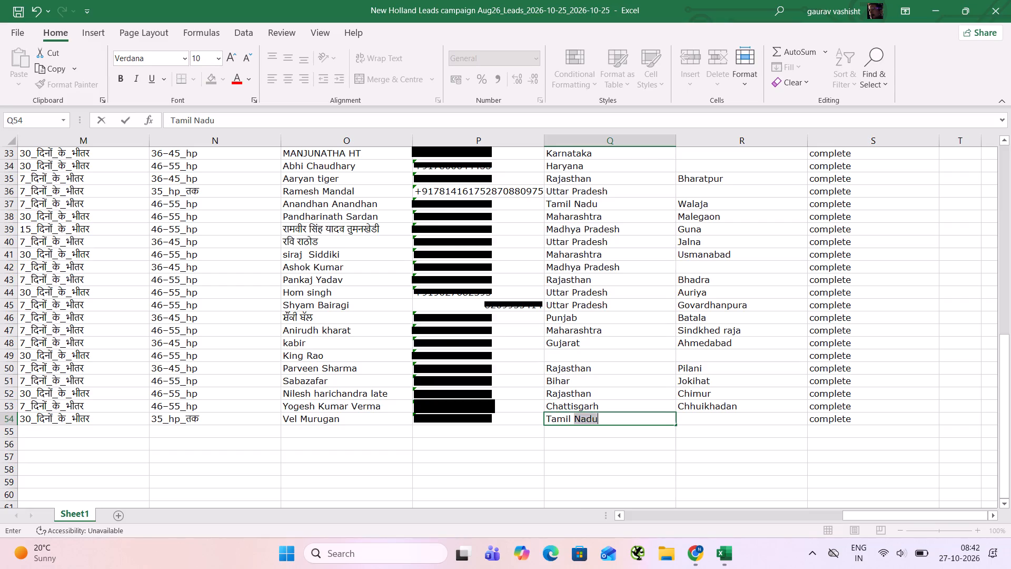
key("Return")
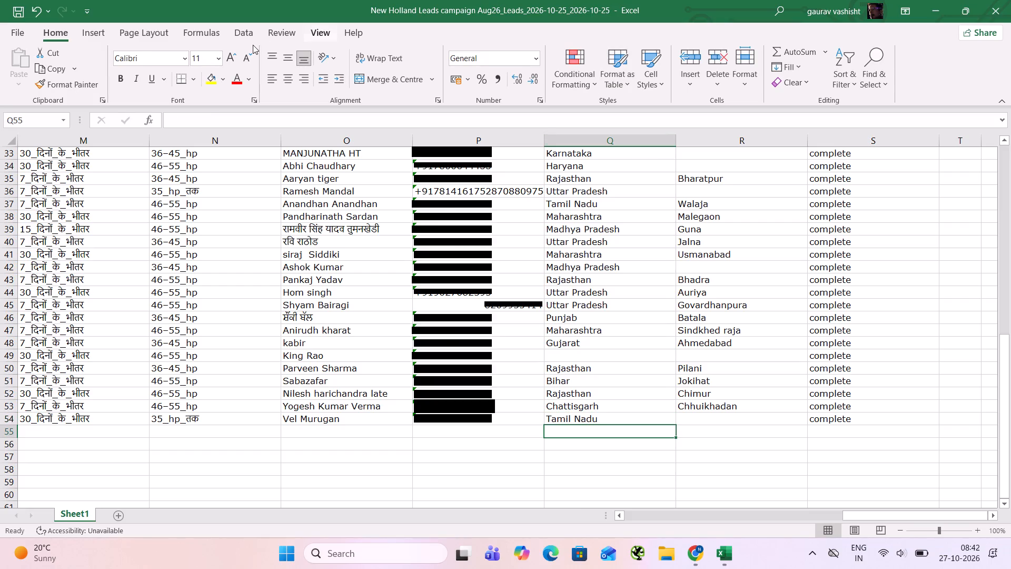
Start saving a copy in the 26 - Oct folder, using the name copied from the New Holland Leads campaign Aug26 file in Downloads.
left_click(11, 31)
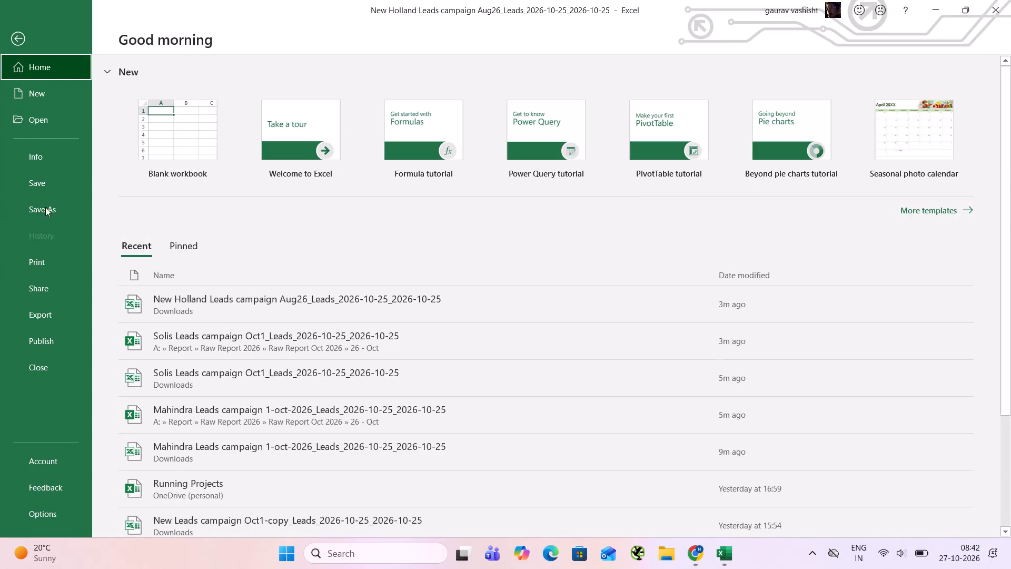
left_click(44, 214)
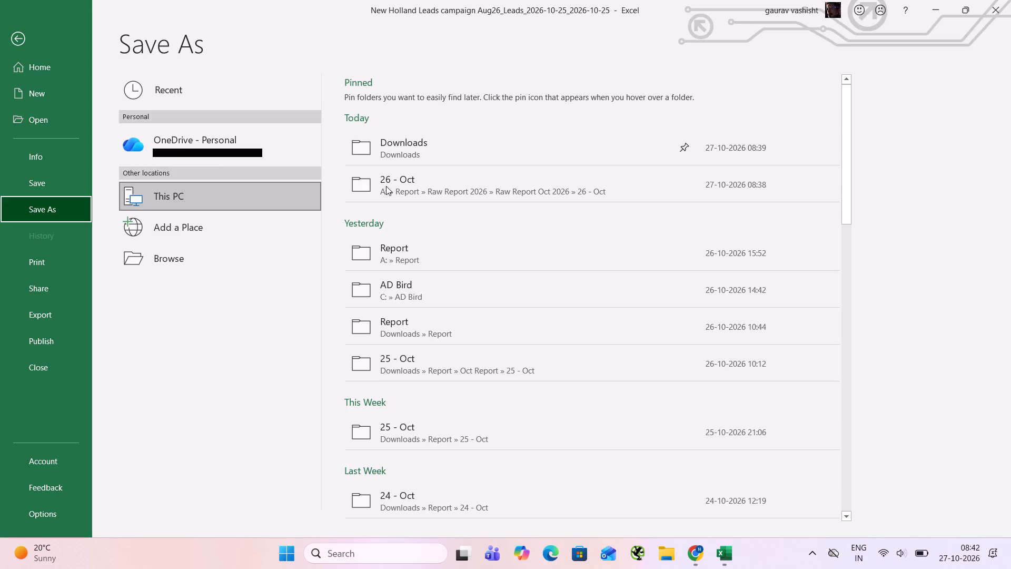
left_click(386, 186)
left_click(660, 552)
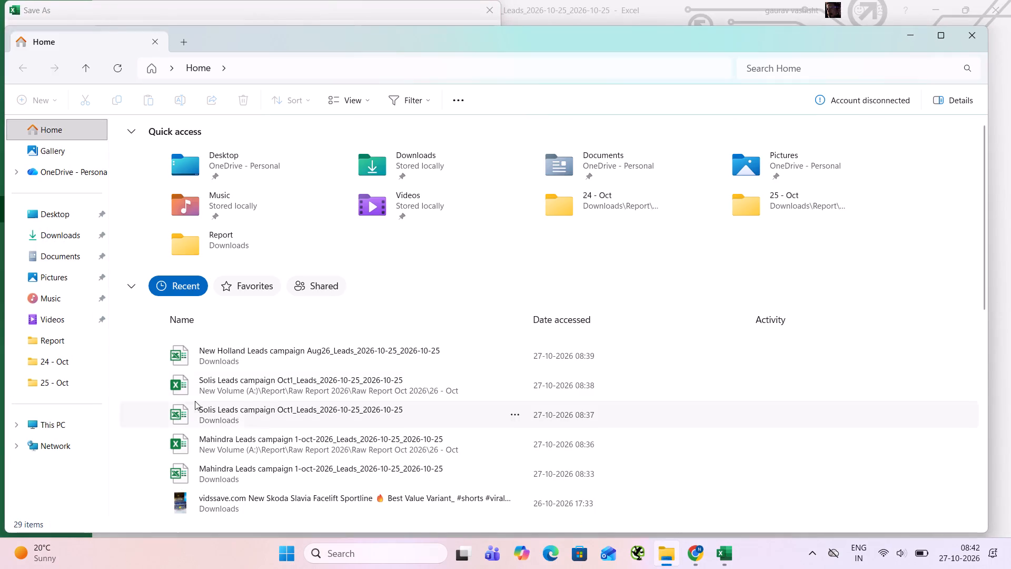
left_click(47, 241)
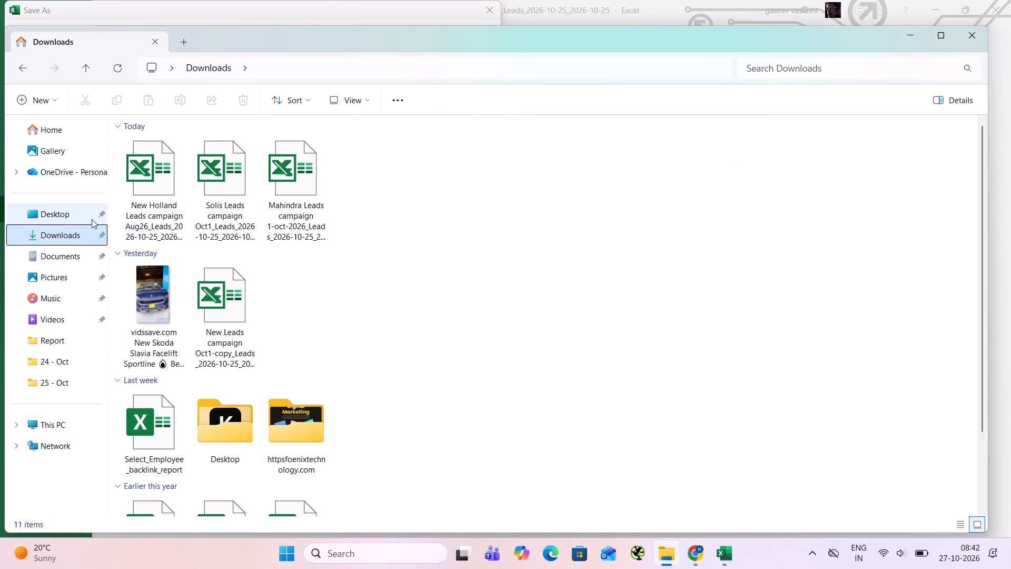
left_click(144, 195)
left_click(184, 107)
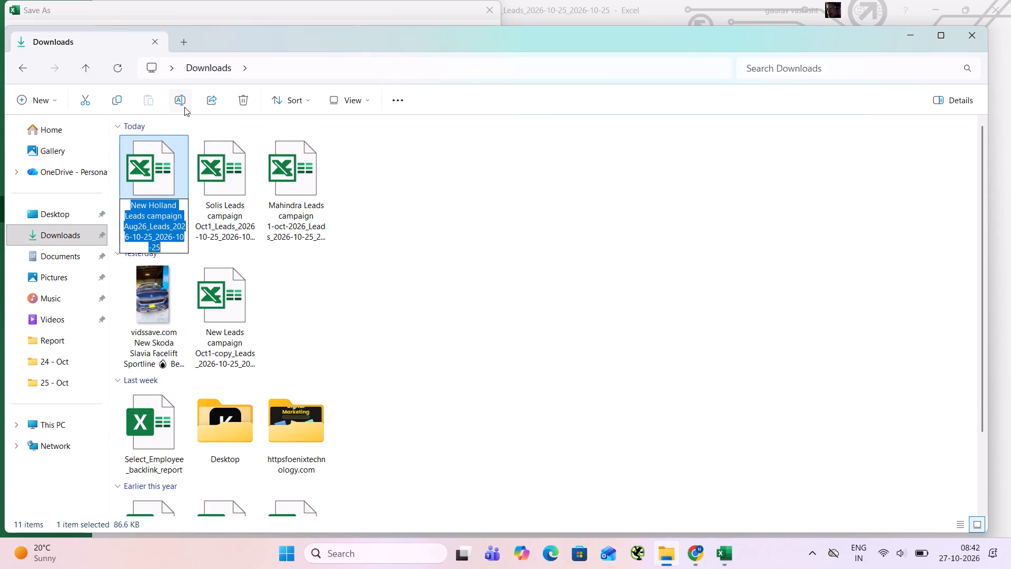
key("ctrl+c")
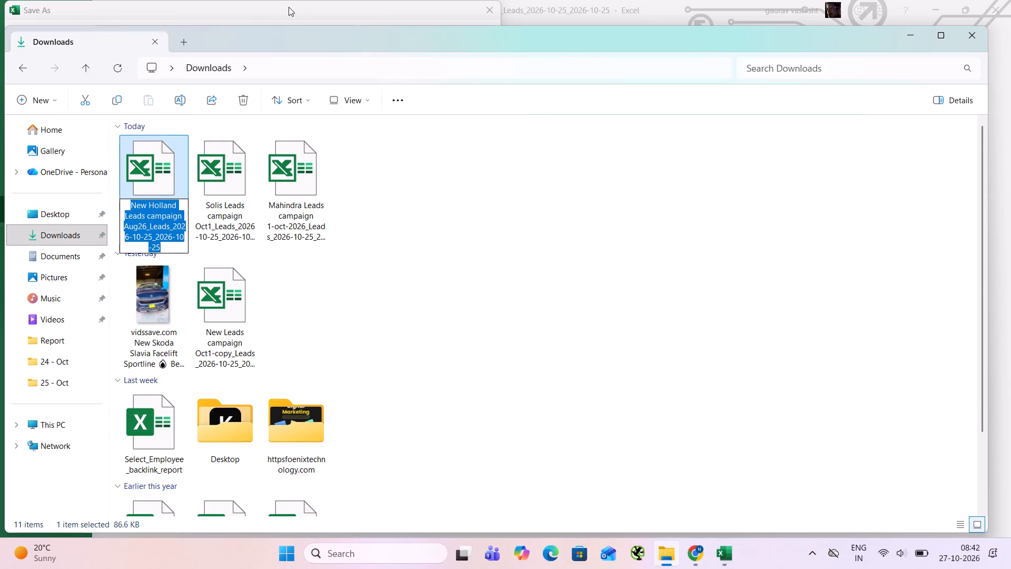
left_click(289, 7)
key("ctrl+v")
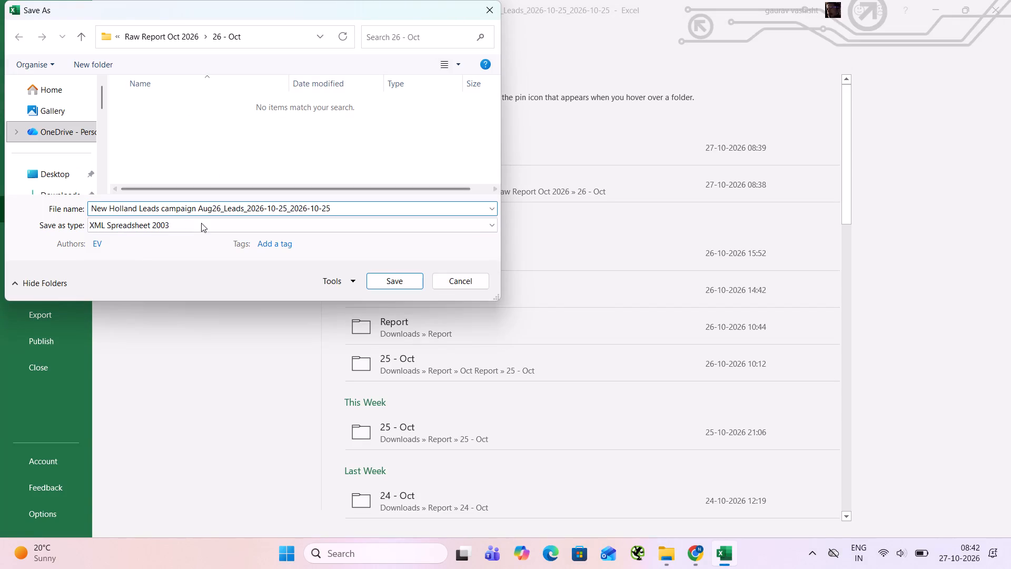
Choose Excel Workbook as the file type and save the New Holland leads file in 26 - Oct.
left_click(200, 221)
left_click(194, 238)
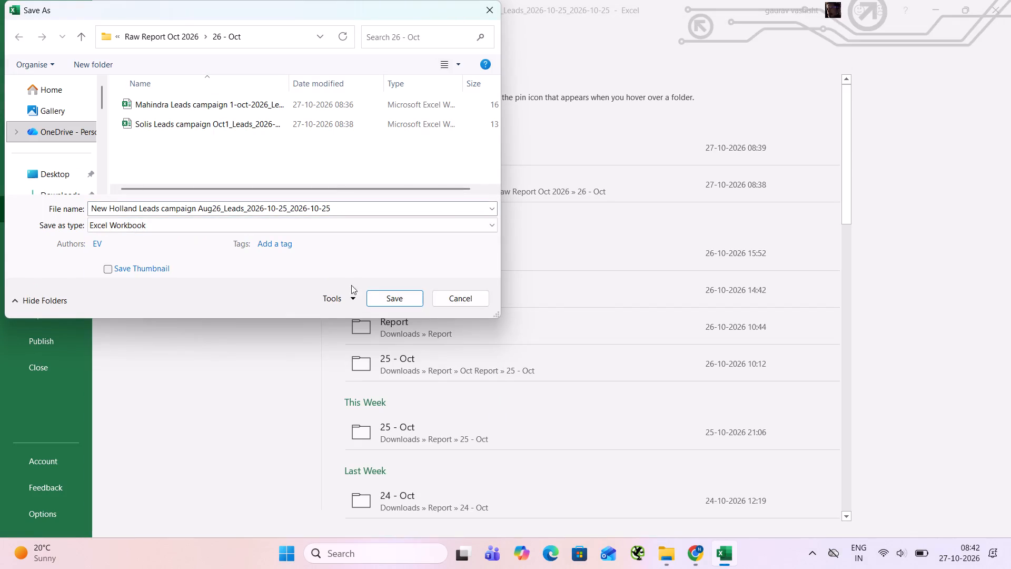
left_click(374, 297)
key("ctrl+s")
key("ctrl+s")
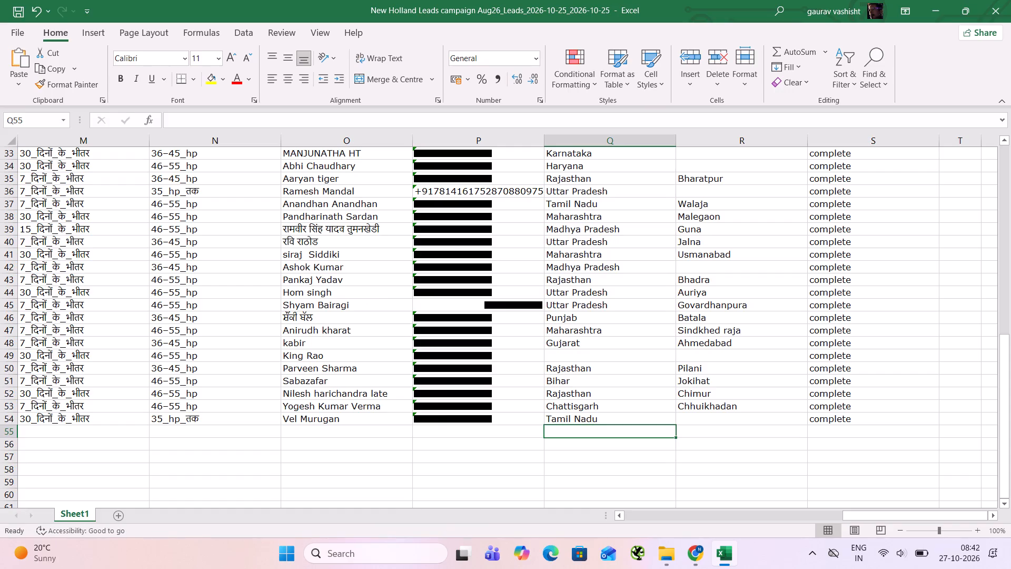
key("ctrl+s")
Close the New Holland workbook and the Downloads folder window.
left_click(1009, 1)
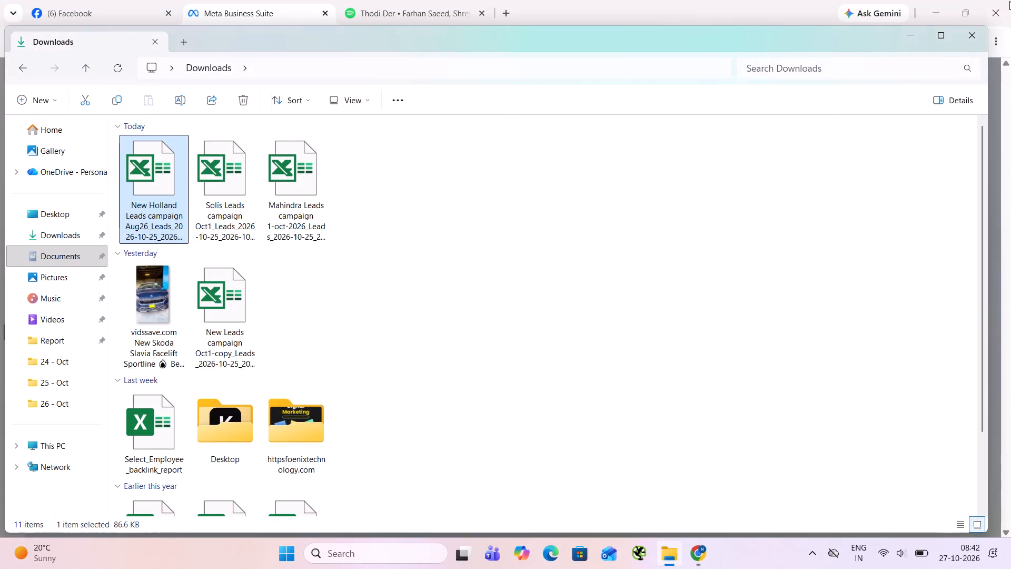
left_click(972, 35)
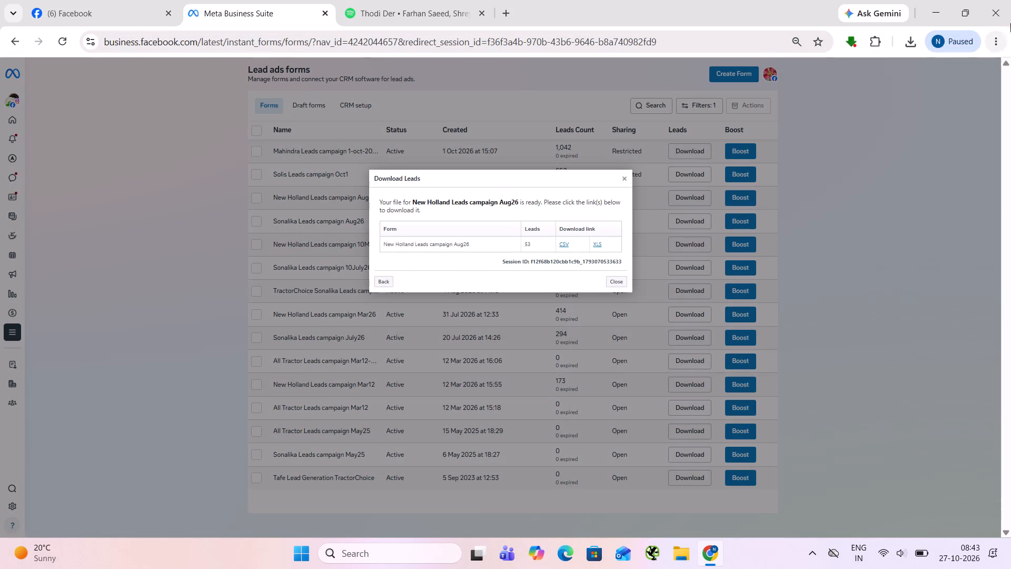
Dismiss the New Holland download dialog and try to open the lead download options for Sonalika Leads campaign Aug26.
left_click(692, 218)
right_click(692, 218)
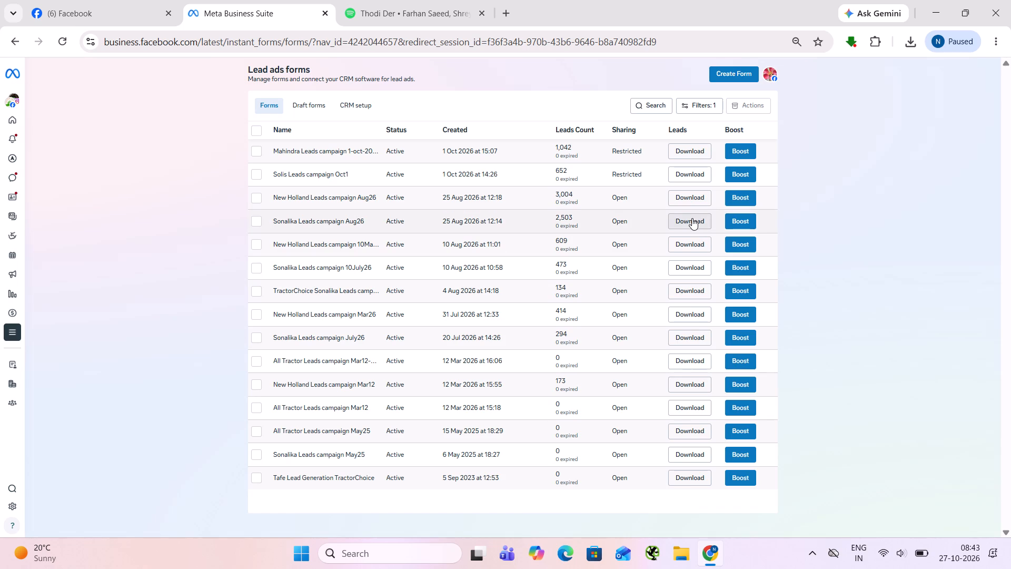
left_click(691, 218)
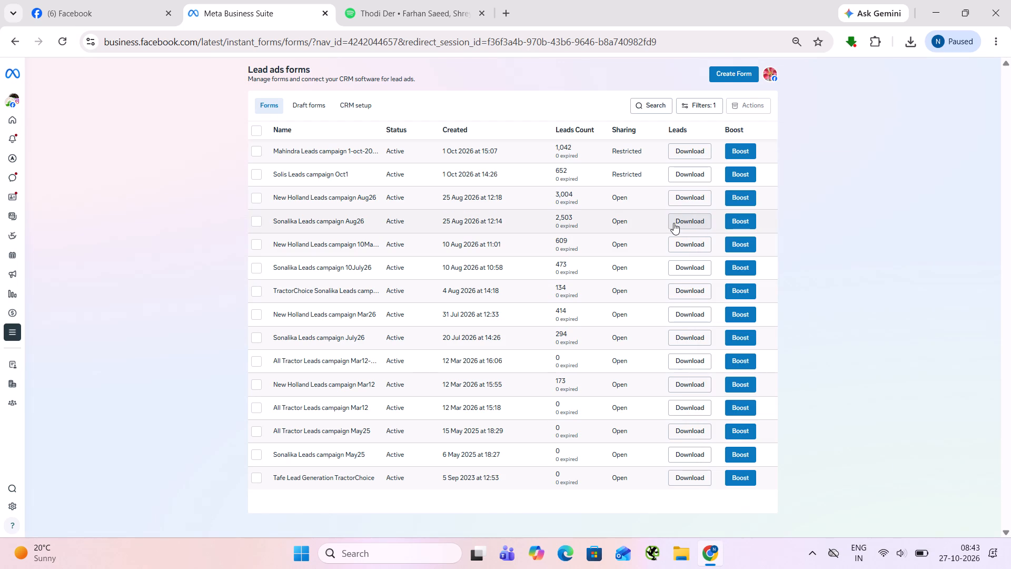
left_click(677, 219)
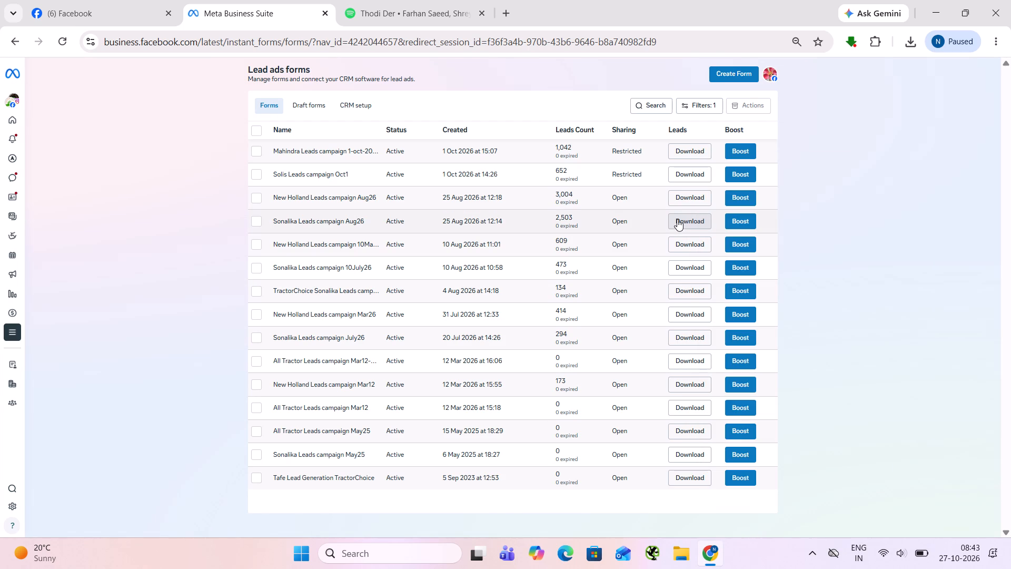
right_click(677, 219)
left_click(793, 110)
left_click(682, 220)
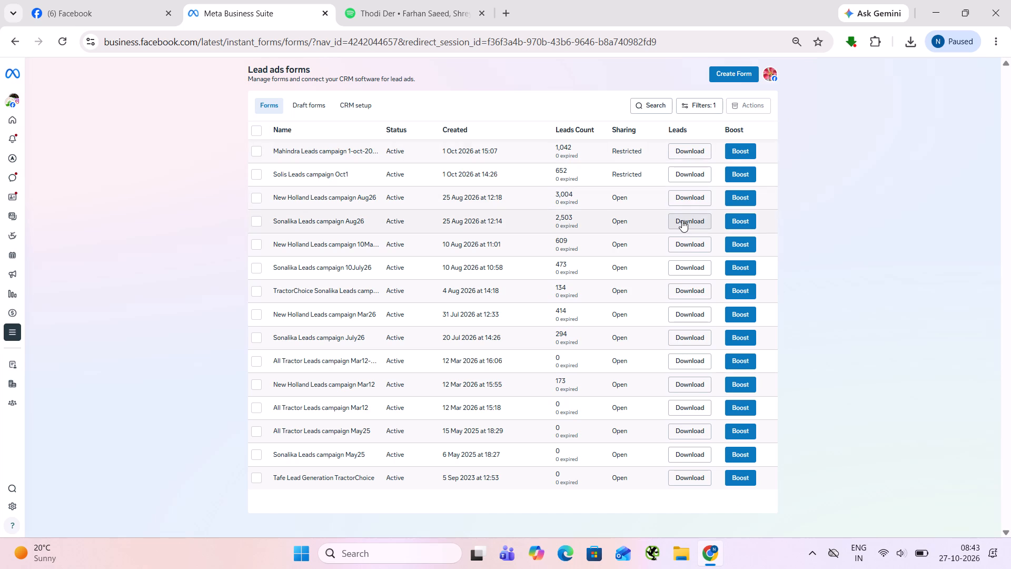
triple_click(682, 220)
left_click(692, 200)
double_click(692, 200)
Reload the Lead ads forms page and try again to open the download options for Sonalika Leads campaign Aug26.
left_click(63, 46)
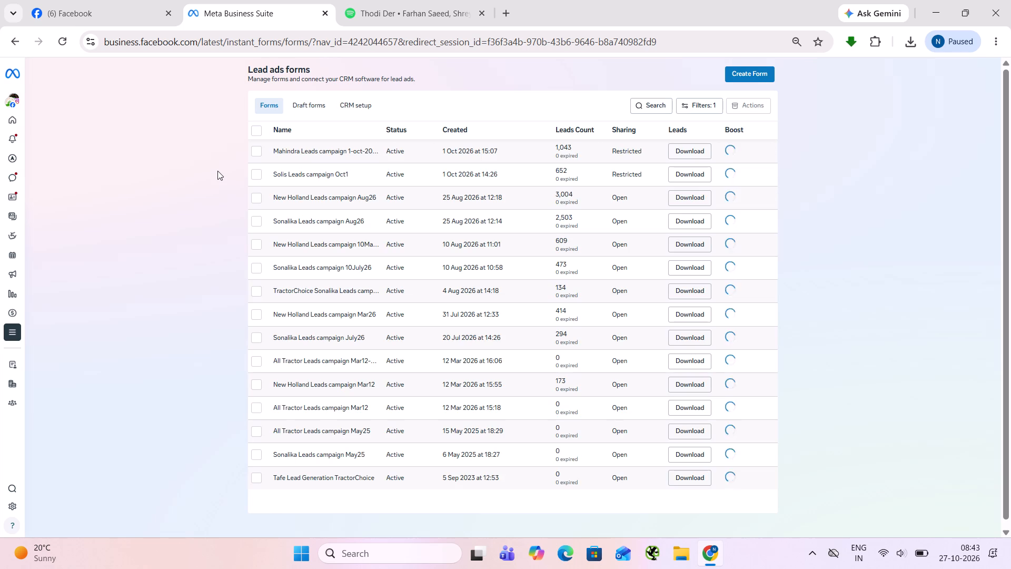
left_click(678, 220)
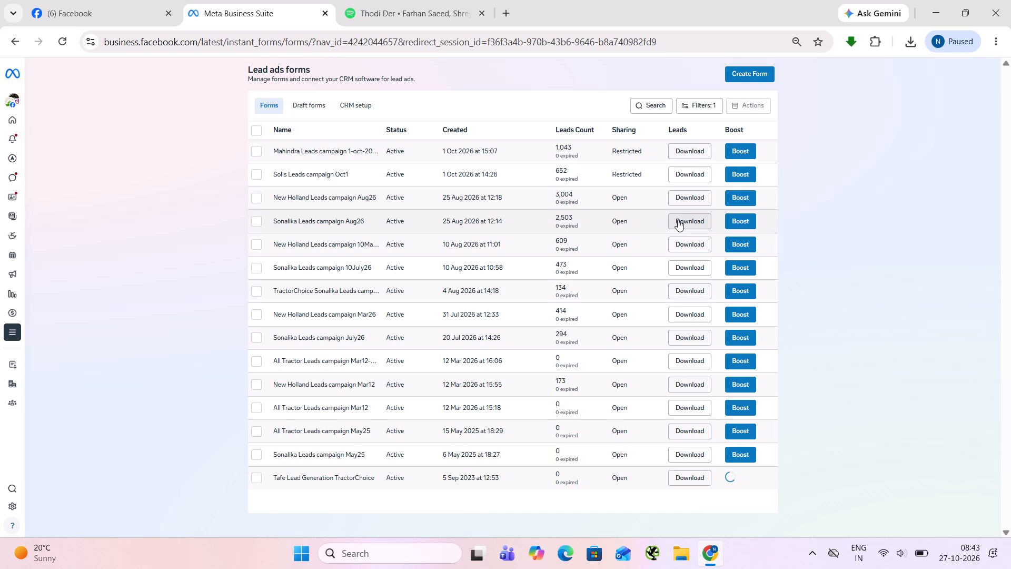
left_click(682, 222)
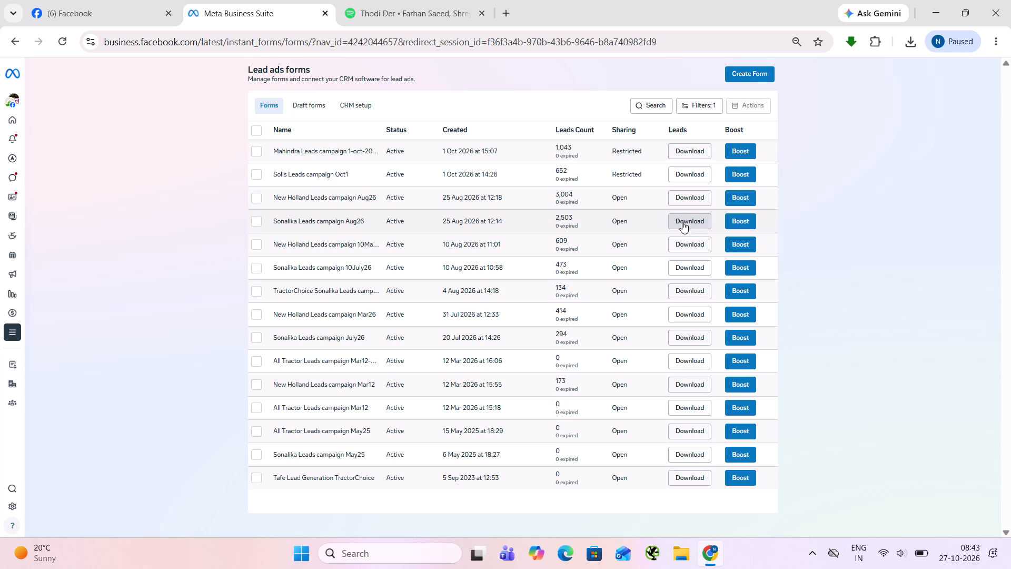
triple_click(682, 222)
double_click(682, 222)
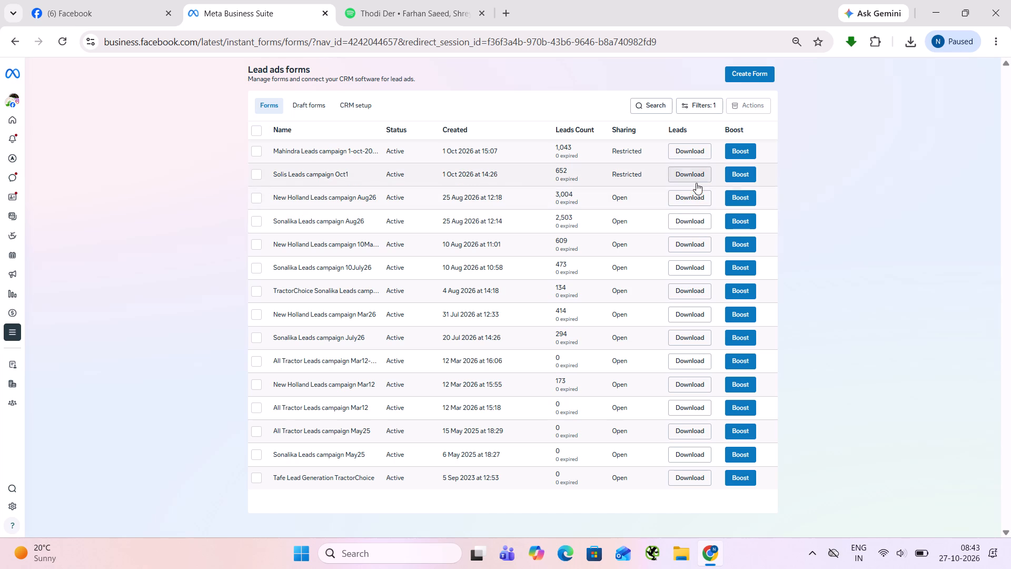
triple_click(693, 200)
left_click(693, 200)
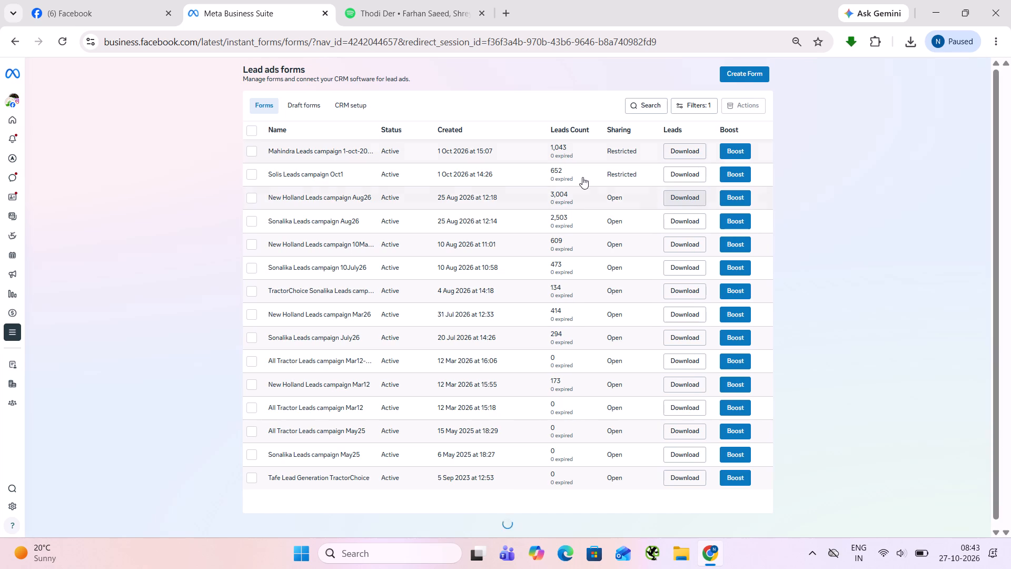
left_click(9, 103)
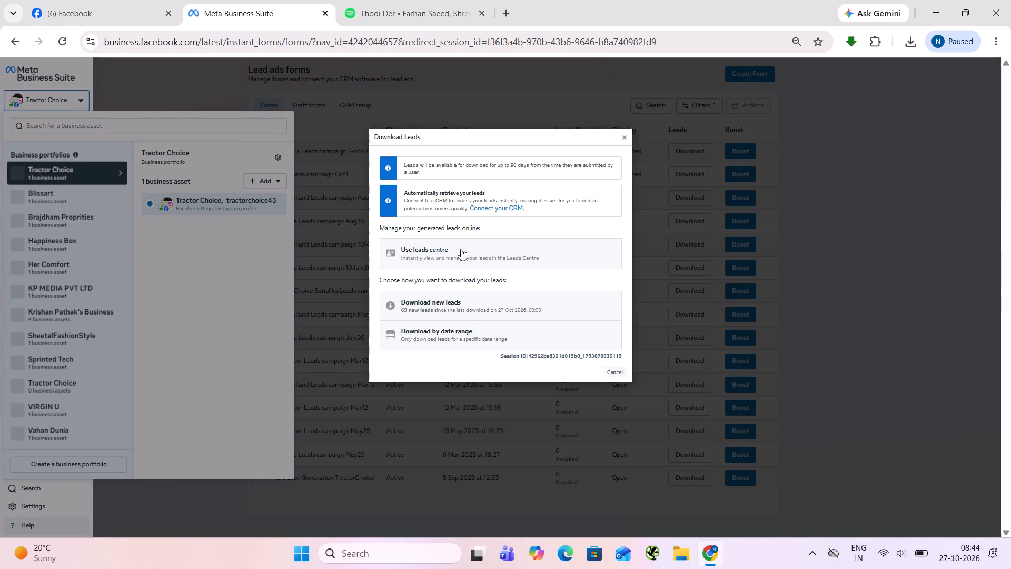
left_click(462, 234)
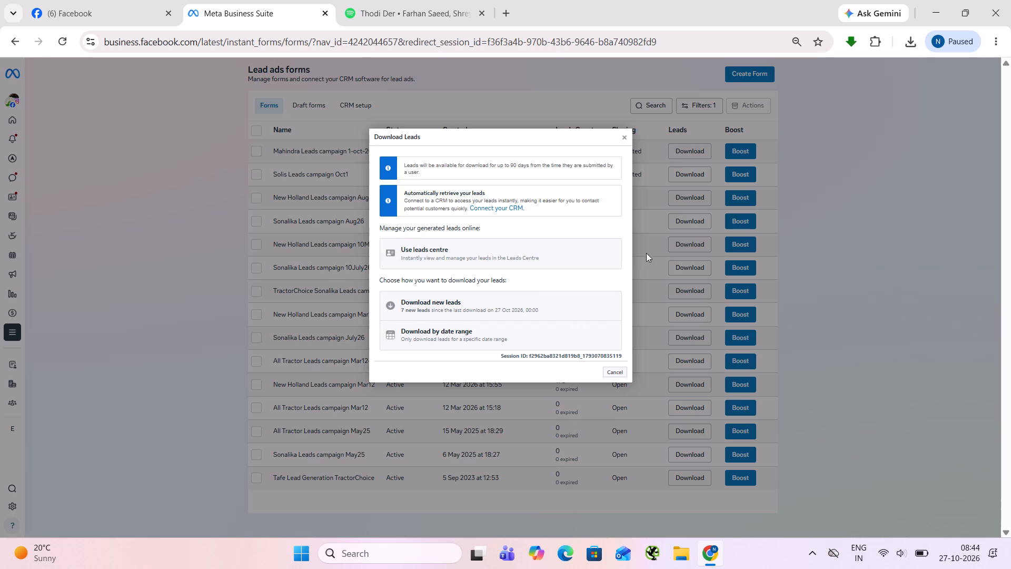
Download yesterday's leads (26 Oct 2026) for Sonalika Leads campaign Aug26 as an XLS file.
left_click(693, 227)
left_click(693, 222)
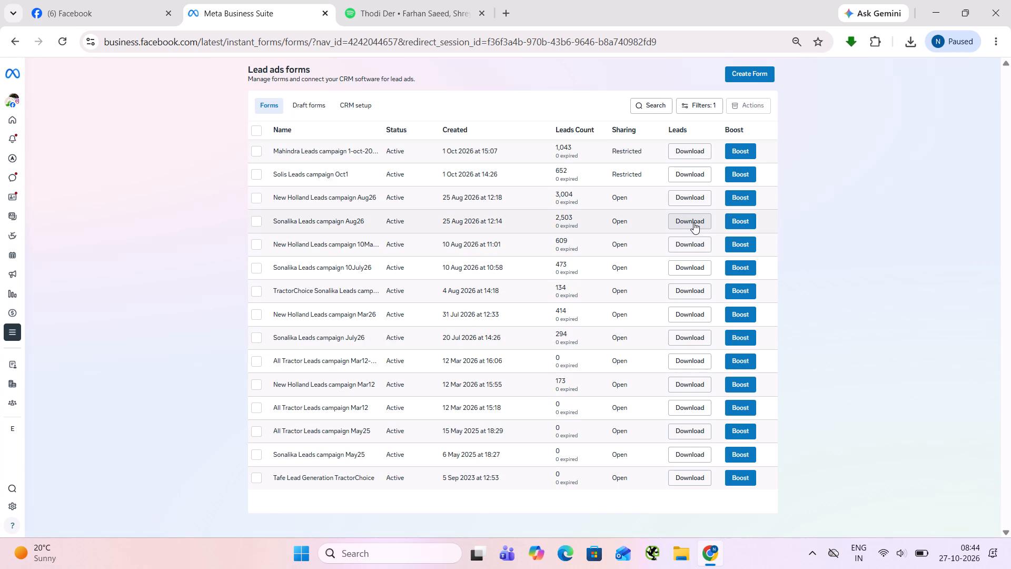
triple_click(693, 222)
left_click(19, 96)
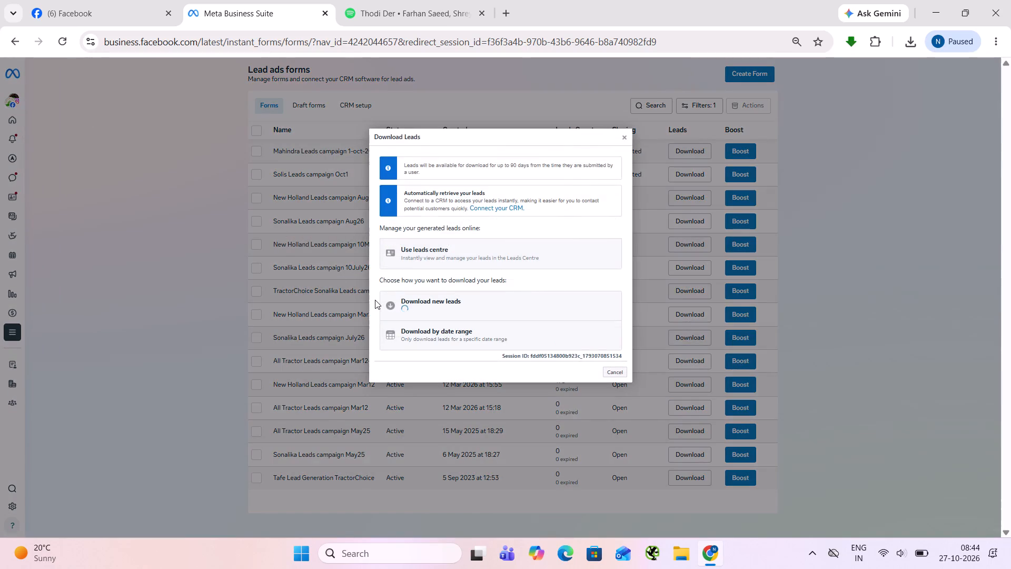
left_click(453, 328)
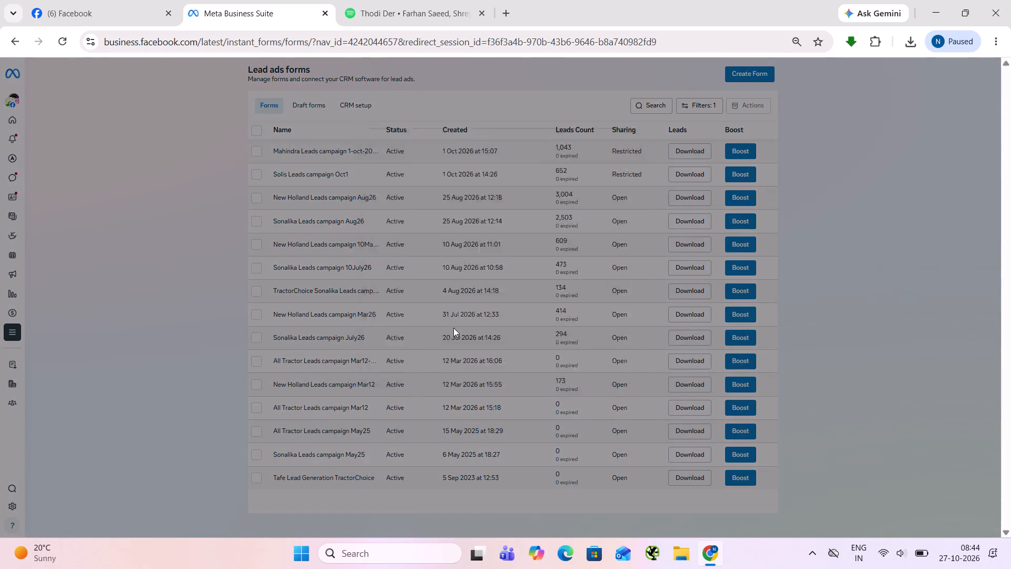
left_click(477, 247)
left_click(477, 257)
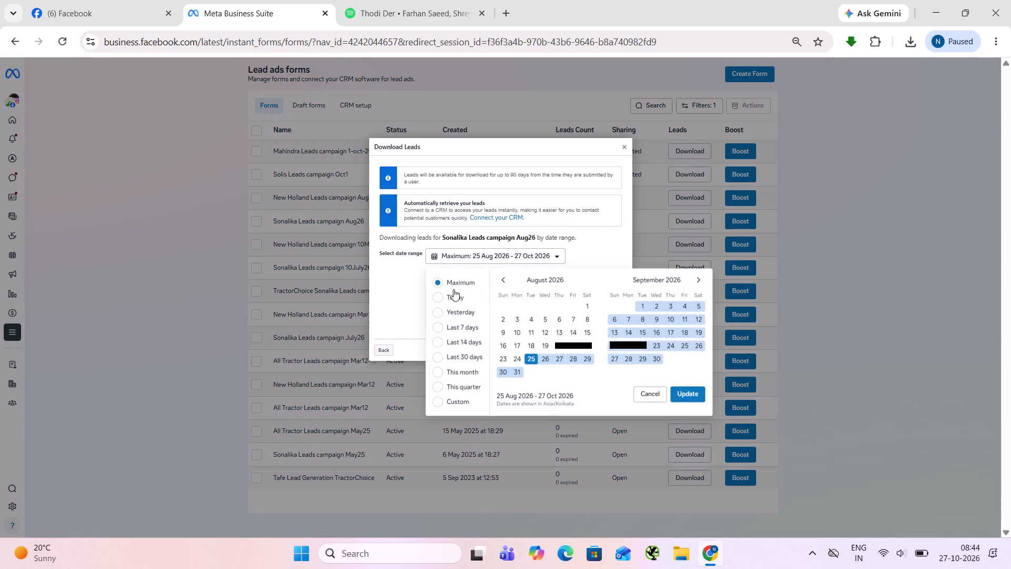
left_click(448, 313)
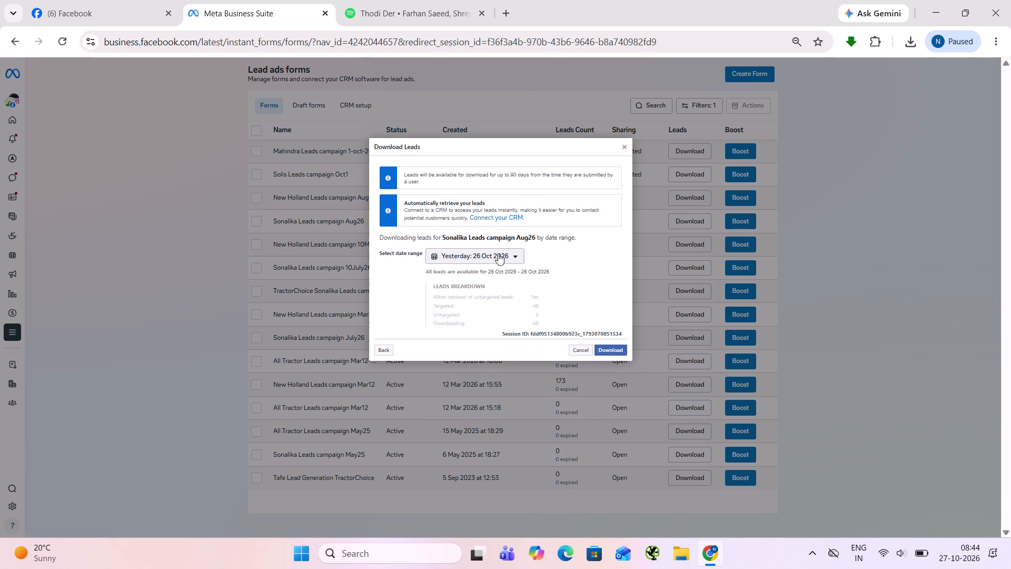
left_click(611, 346)
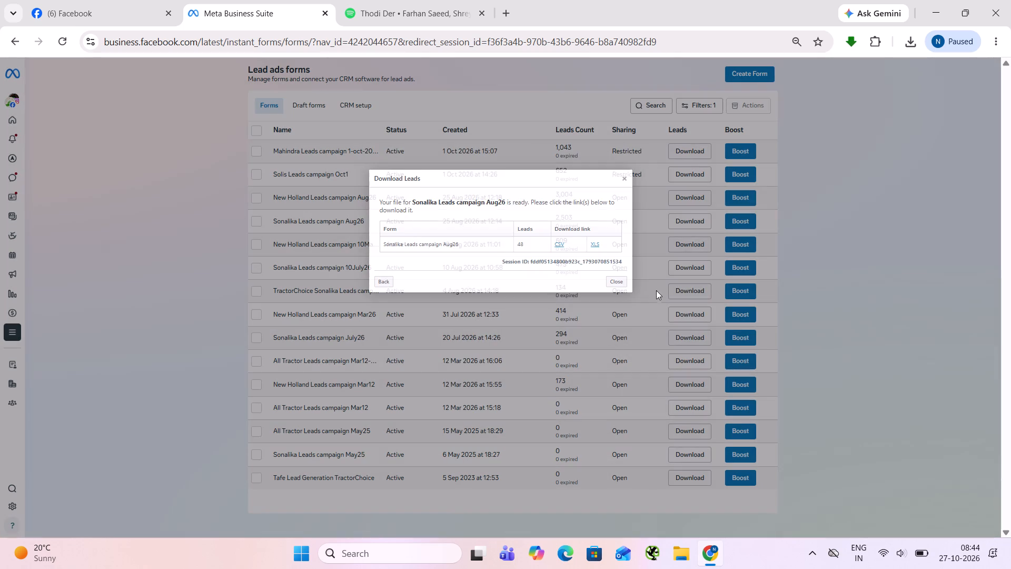
left_click(593, 243)
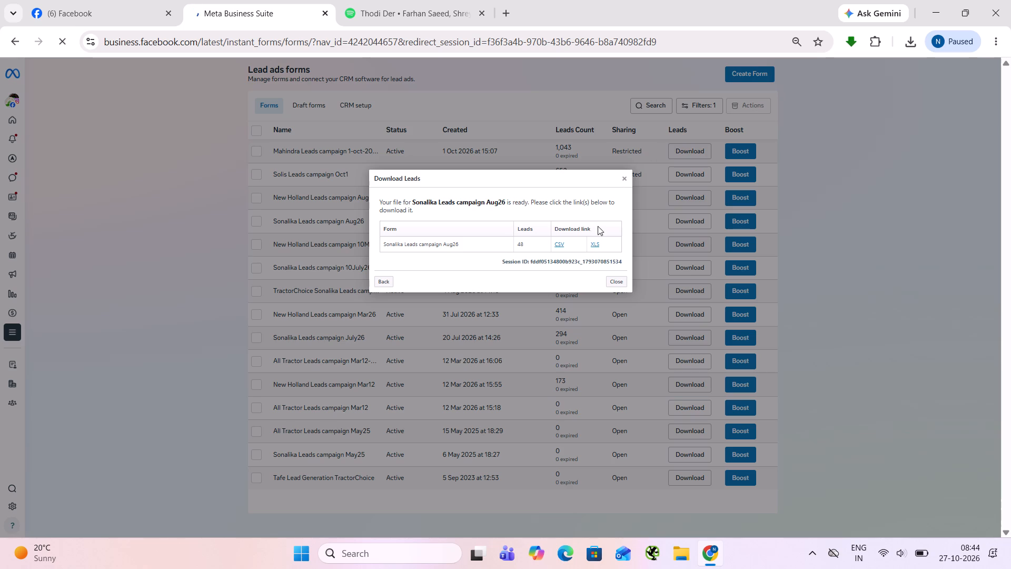
left_click(597, 244)
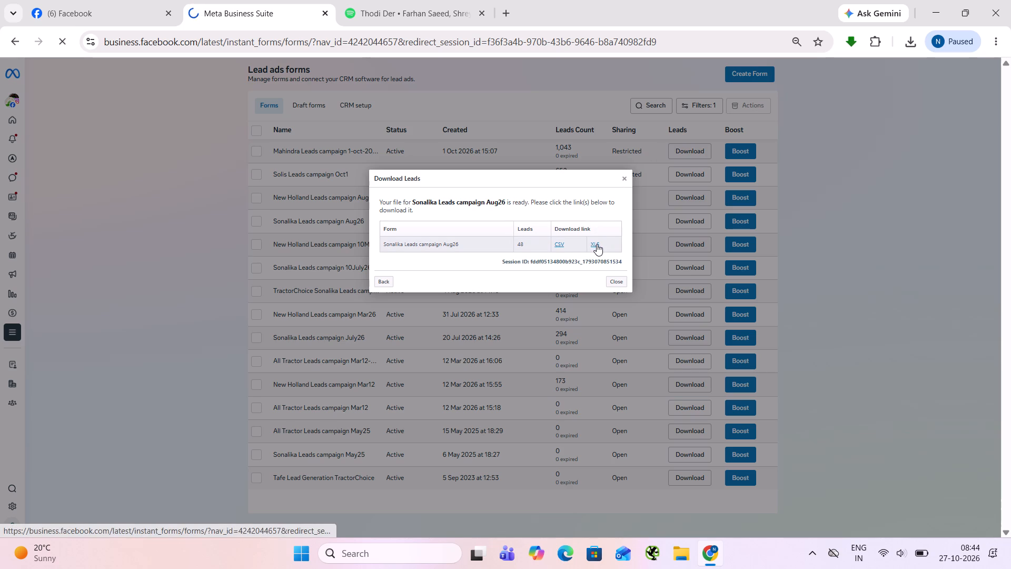
Open the downloaded Sonalika leads file in Excel, enable editing and go to the last header column, lead_status.
left_click(907, 42)
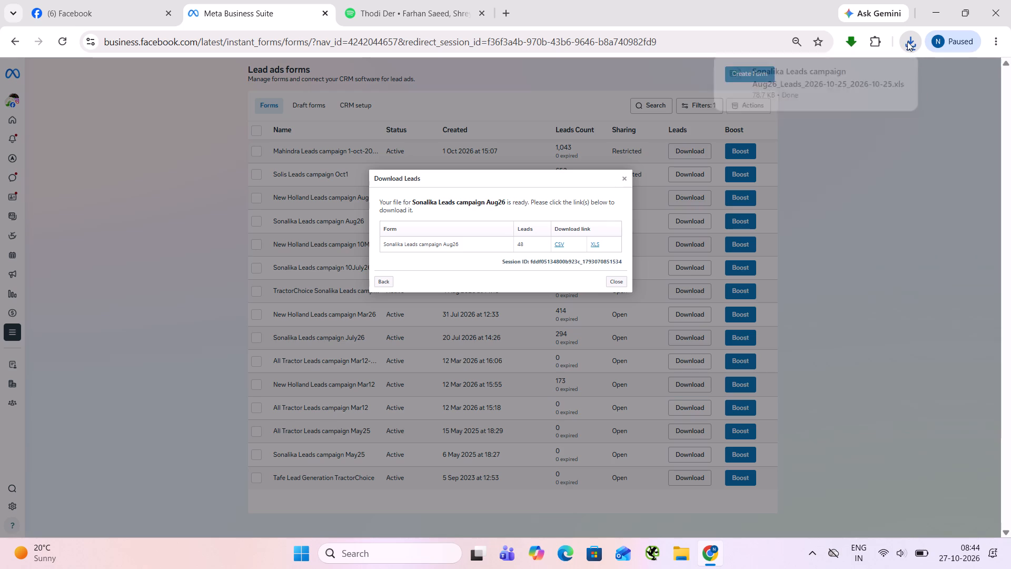
left_click(907, 42)
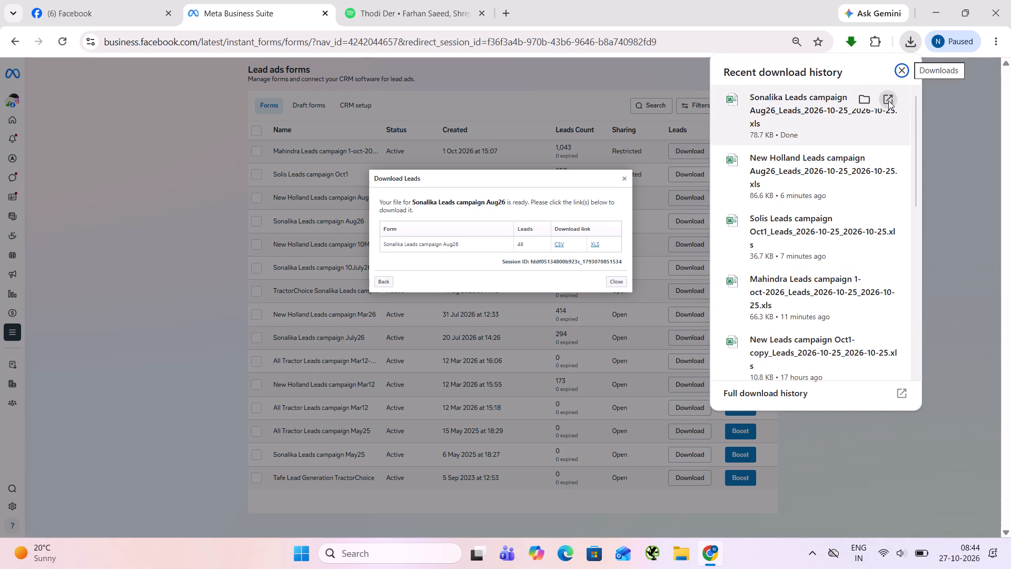
left_click(888, 101)
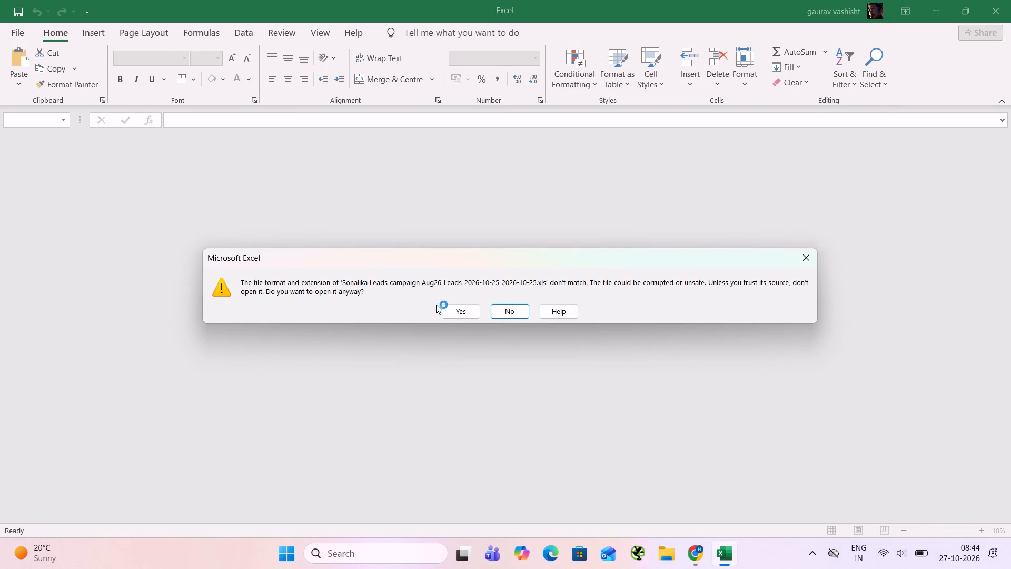
left_click(455, 315)
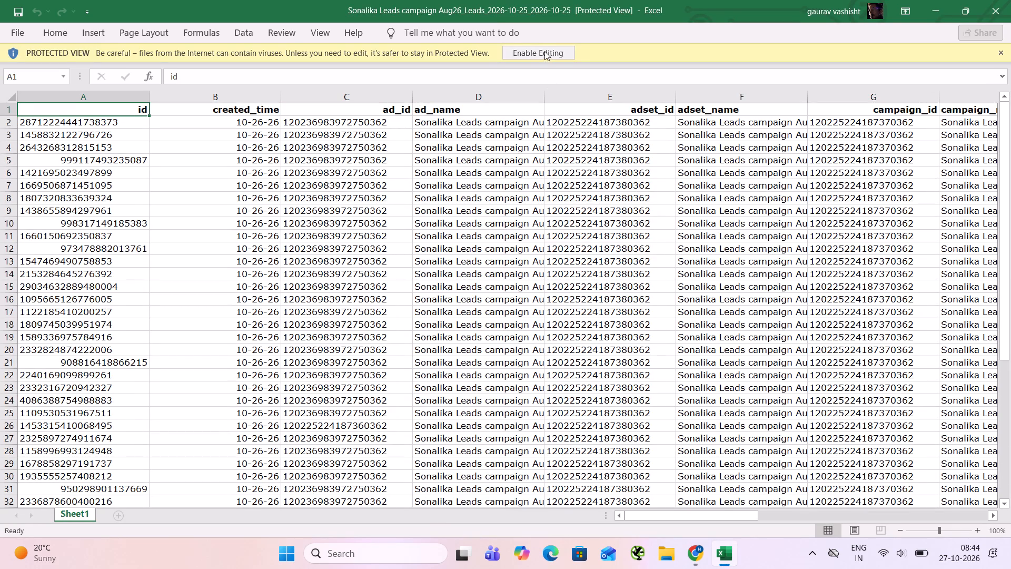
left_click(544, 52)
key("ctrl+Right")
left_click(544, 52)
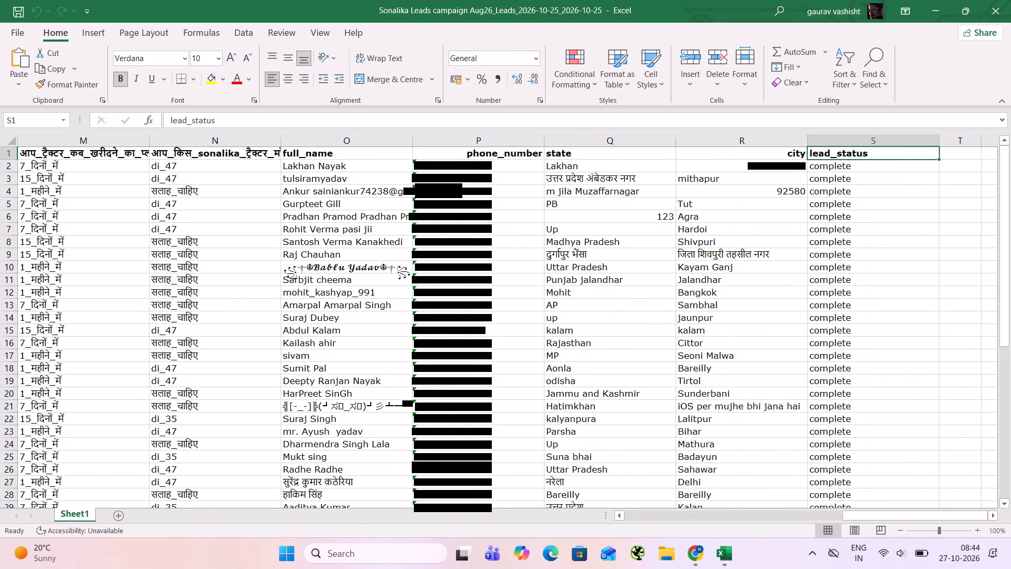
Set the state to Uttar Pradesh in rows 2 and 3.
left_click(570, 170)
type("Uttar")
key("space")
key("Return")
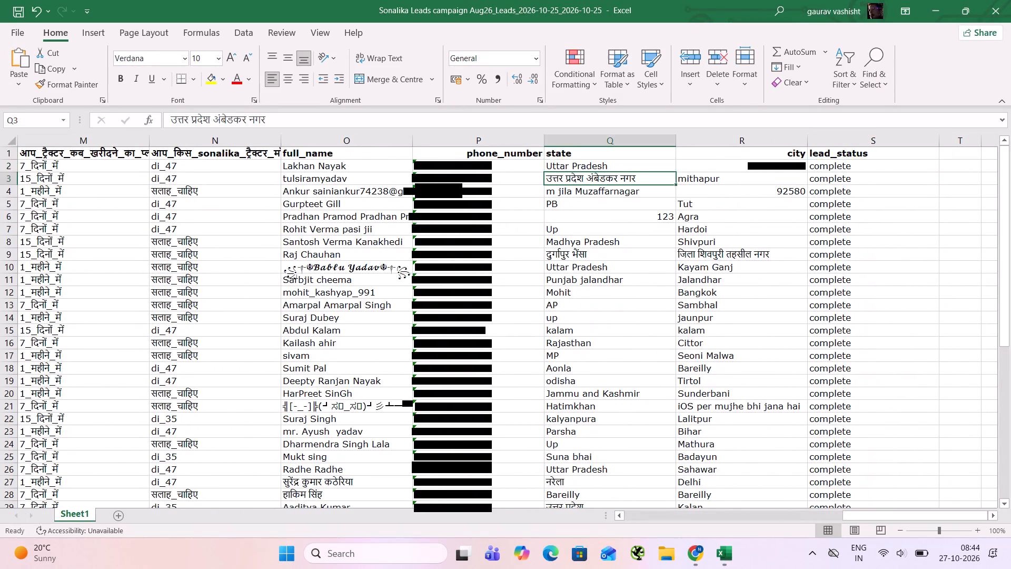
key("Up")
key("ctrl+c")
key("Down")
key("ctrl+v")
Clear the cities in rows 2 to 4 and fill row 4's state with Uttar Pradesh.
key("Right")
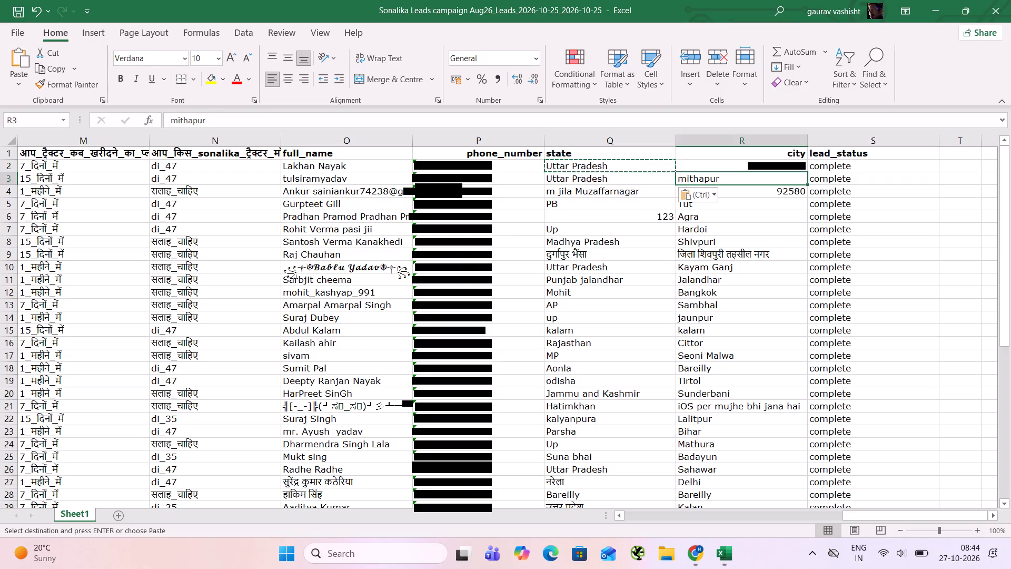
key("Up")
key("BackSpace")
key("Down")
key("BackSpace")
key("Down")
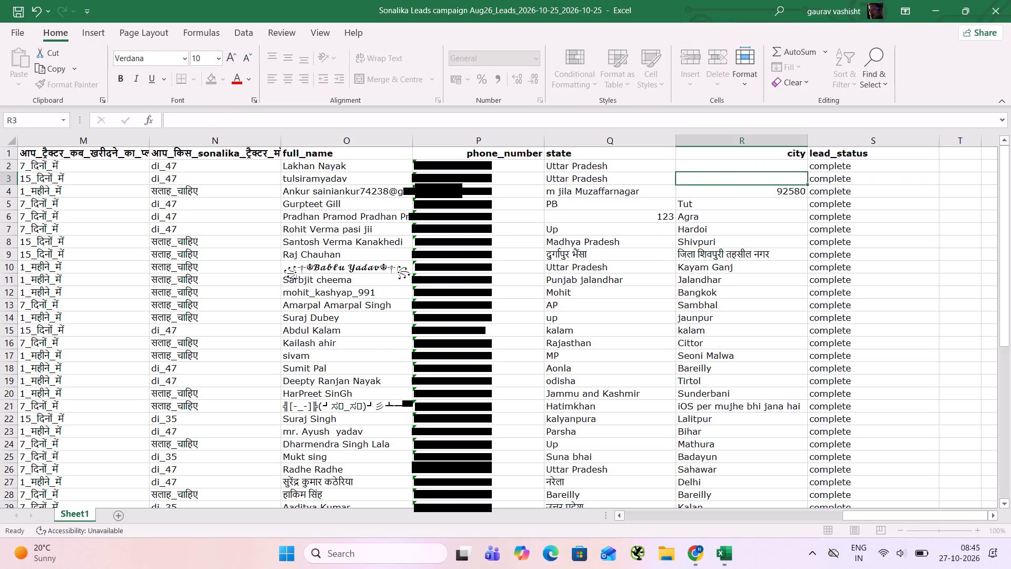
key("BackSpace")
key("Left")
key("ctrl+d")
Set the state in row 5 to Punjab and clear that row's city.
key("Down")
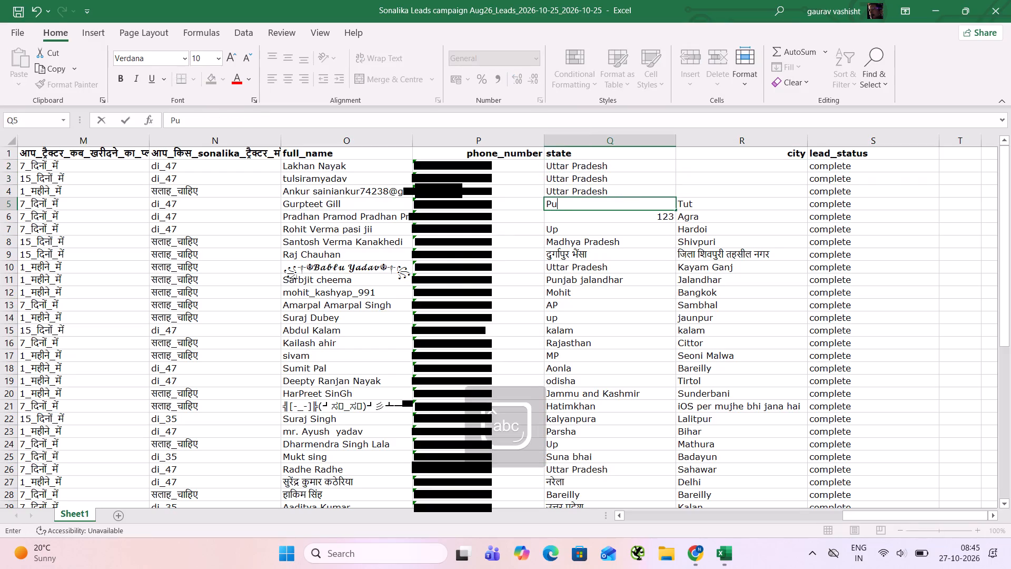
key("Right")
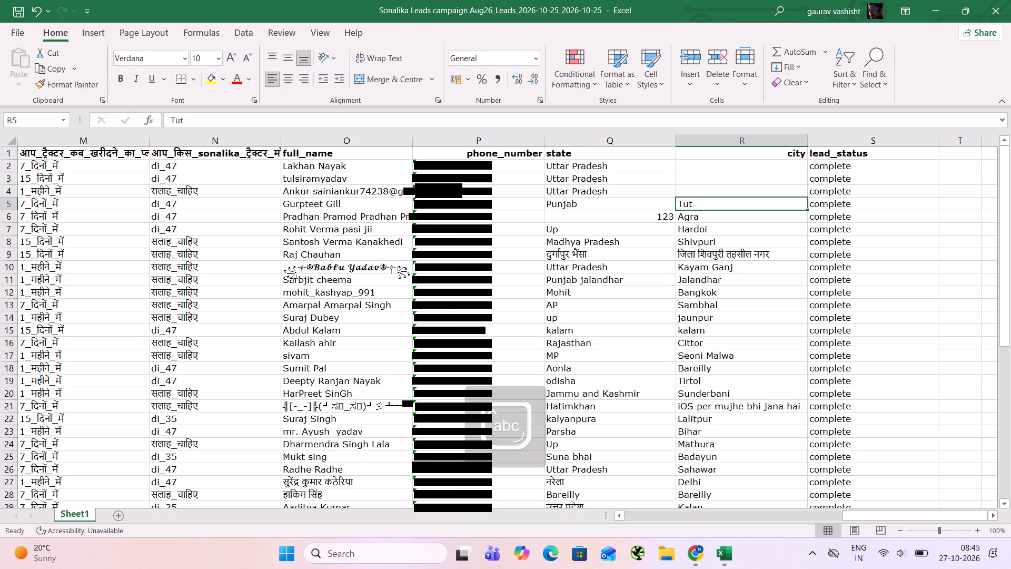
key("BackSpace")
Copy the Uttar Pradesh state from row 4 into the state cells of rows 6 and 7.
key("Down")
key("Left")
key("Up")
key("Up")
key("ctrl+c")
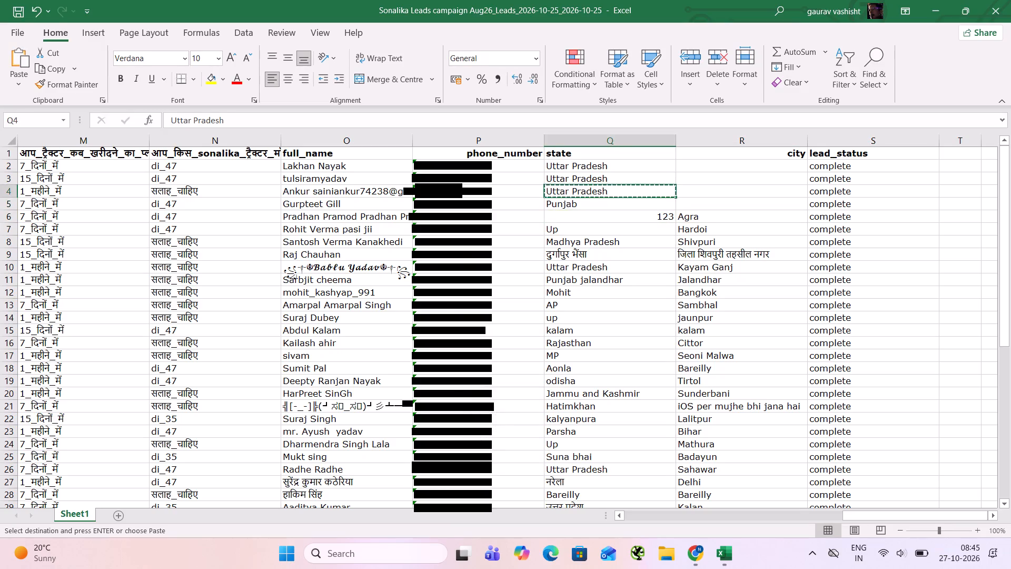
key("Down")
key("Down")
key("ctrl+v")
key("Down")
key("ctrl+v")
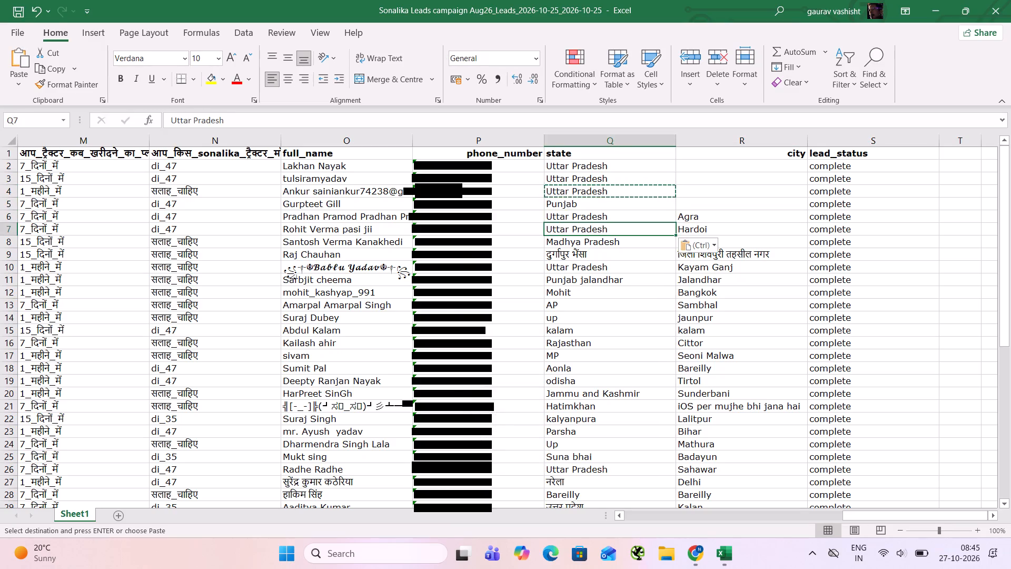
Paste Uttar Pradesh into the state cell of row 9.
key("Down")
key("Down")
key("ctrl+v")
Copy the Madhya Pradesh state from row 8 into row 9 and set row 9's city to Shivpuri.
key("Up")
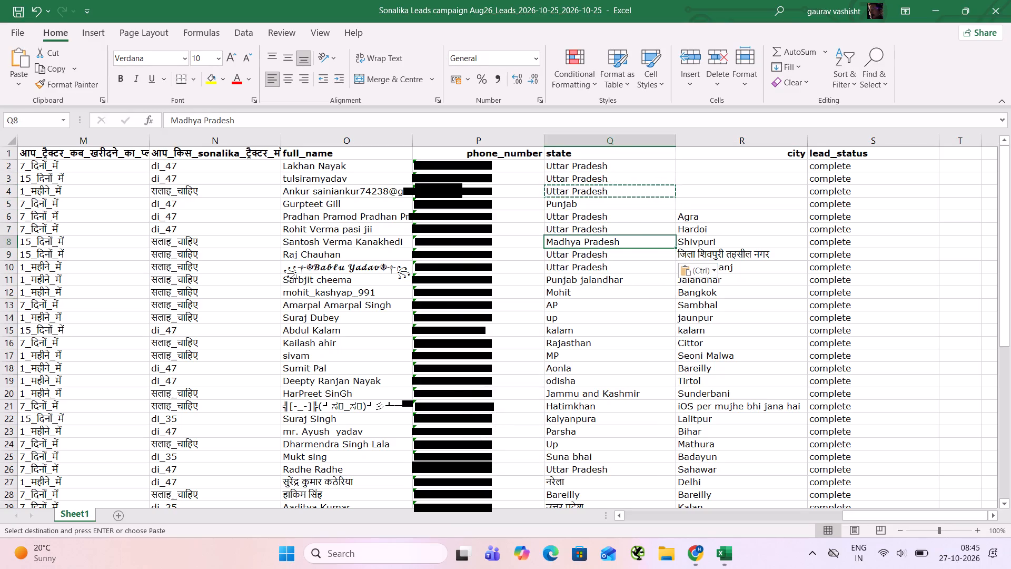
key("ctrl+c")
key("Down")
key("ctrl+v")
key("Right")
key("BackSpace")
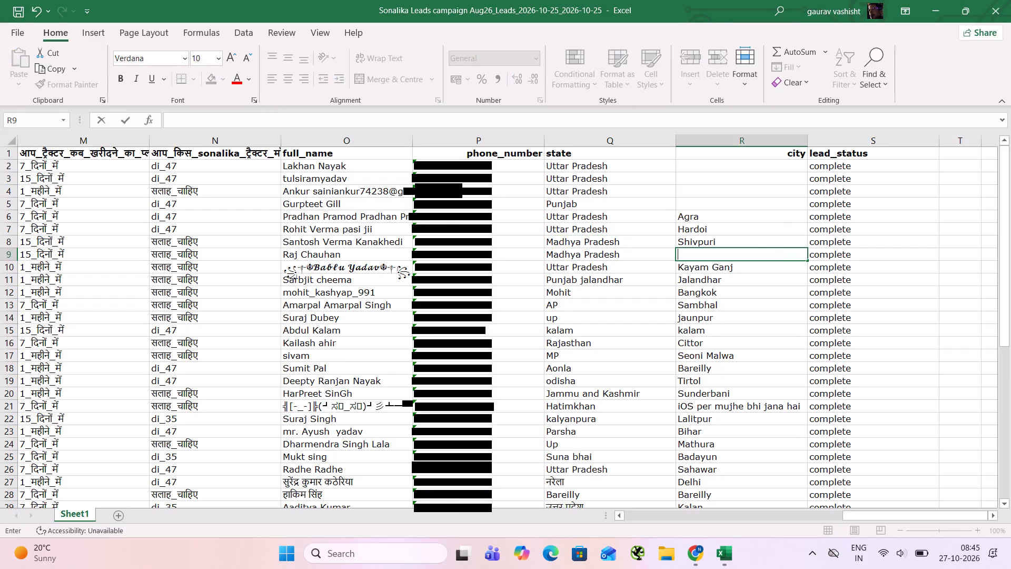
key("shift+s")
type("hivpuri")
Set the state in row 11 to Punjab.
key("Down")
key("Down")
key("Left")
type("Punjab")
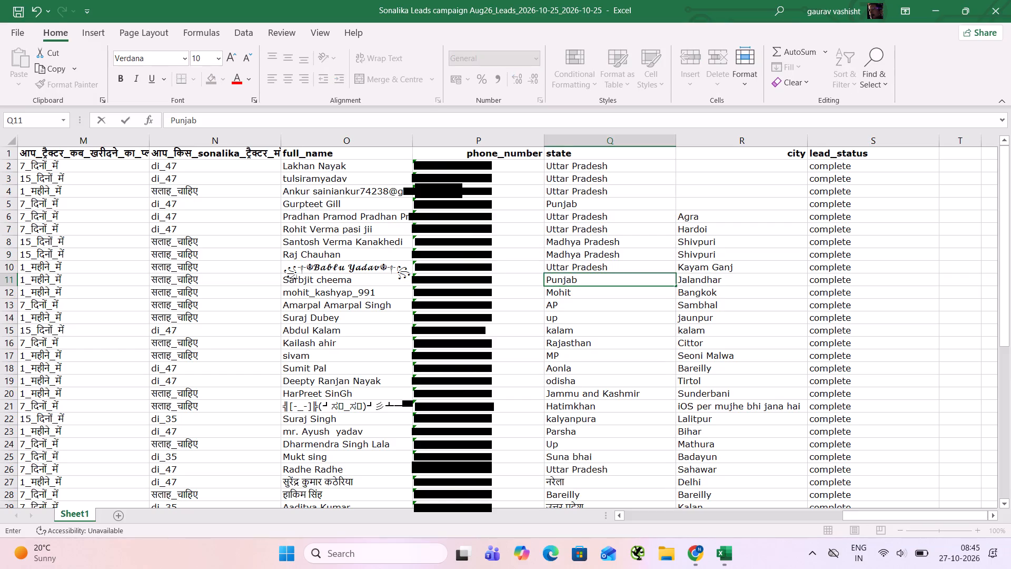
Clear the state and city in row 12.
key("Down")
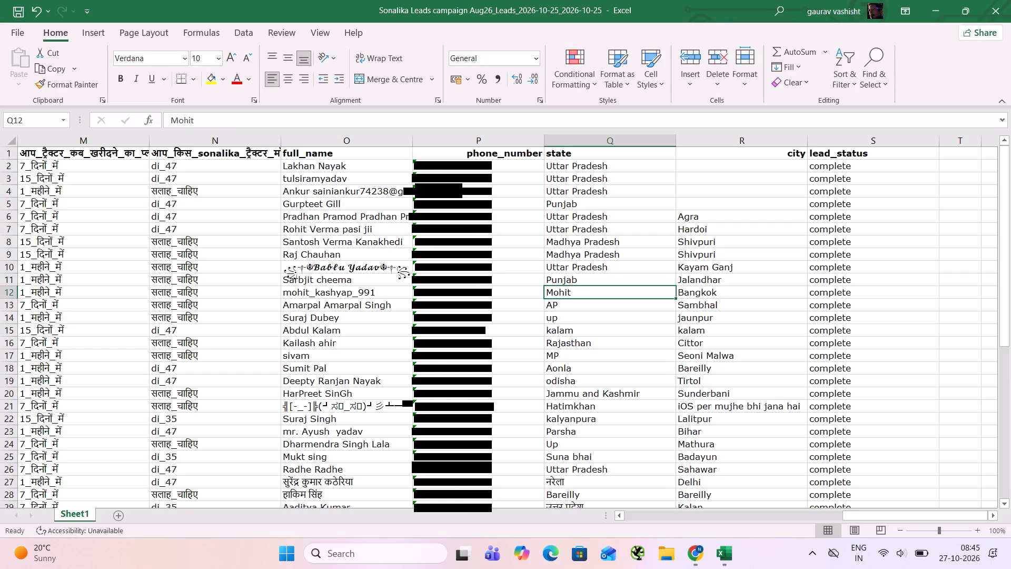
key("BackSpace")
key("Right")
key("BackSpace")
Set the state in row 13 to Uttar Pradesh.
key("Down")
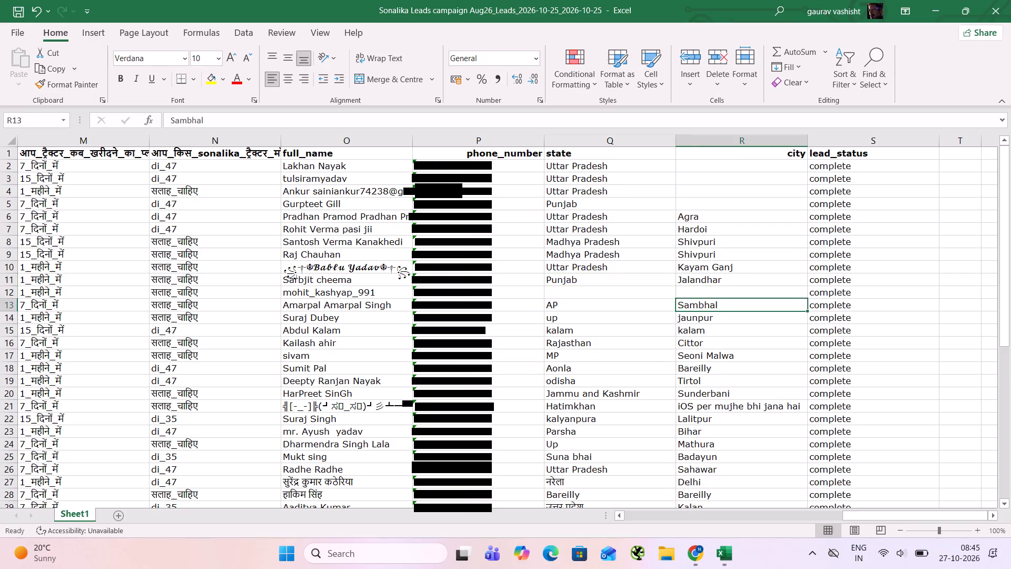
key("Left")
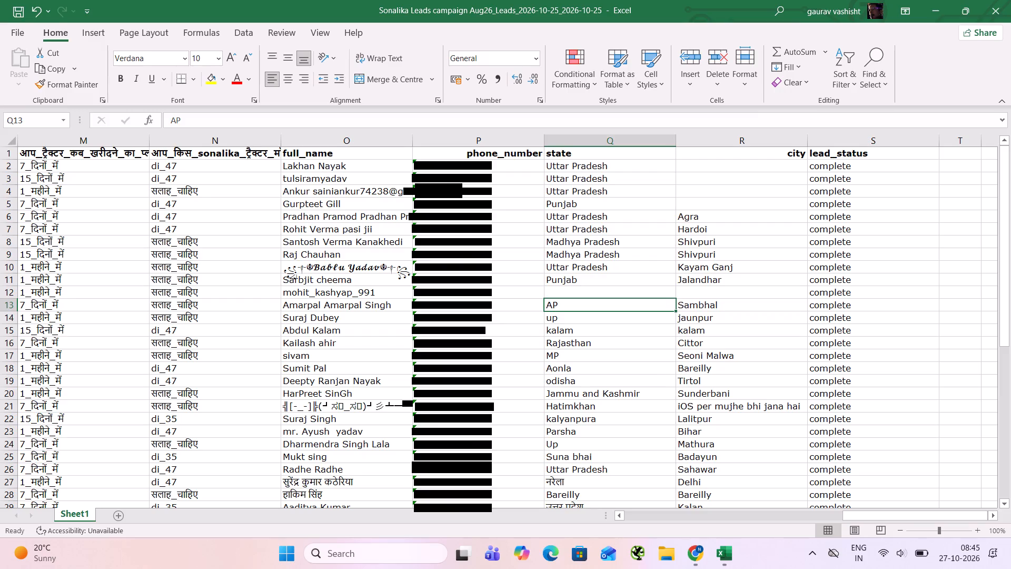
key("shift+a")
key("BackSpace")
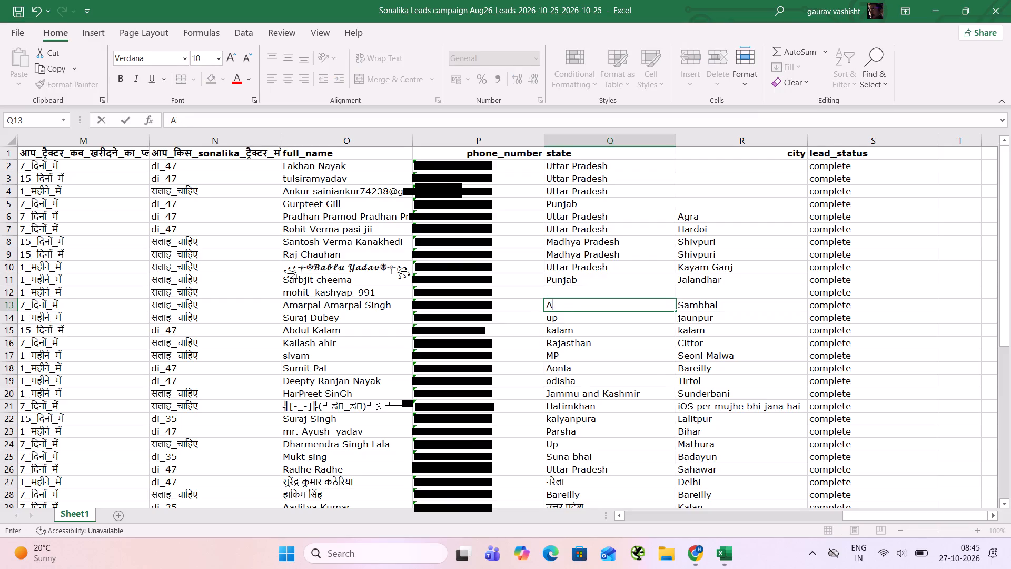
key("BackSpace")
key("BackSpace")
key("shift+u")
type("tt")
key("Return")
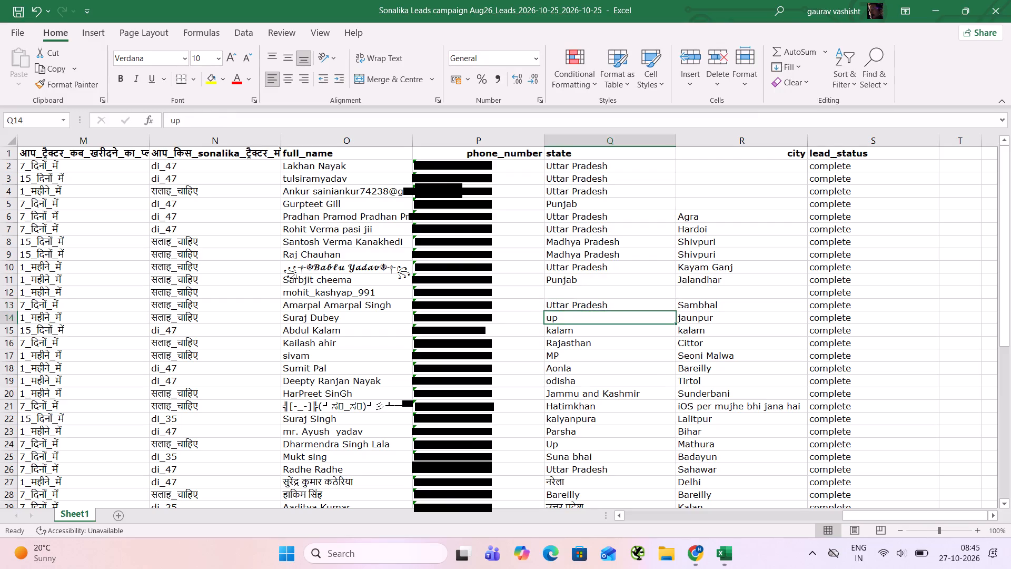
Copy the Uttar Pradesh state from row 13 into the state cells of rows 14 and 15.
key("Up")
key("Up")
key("ctrl+Down")
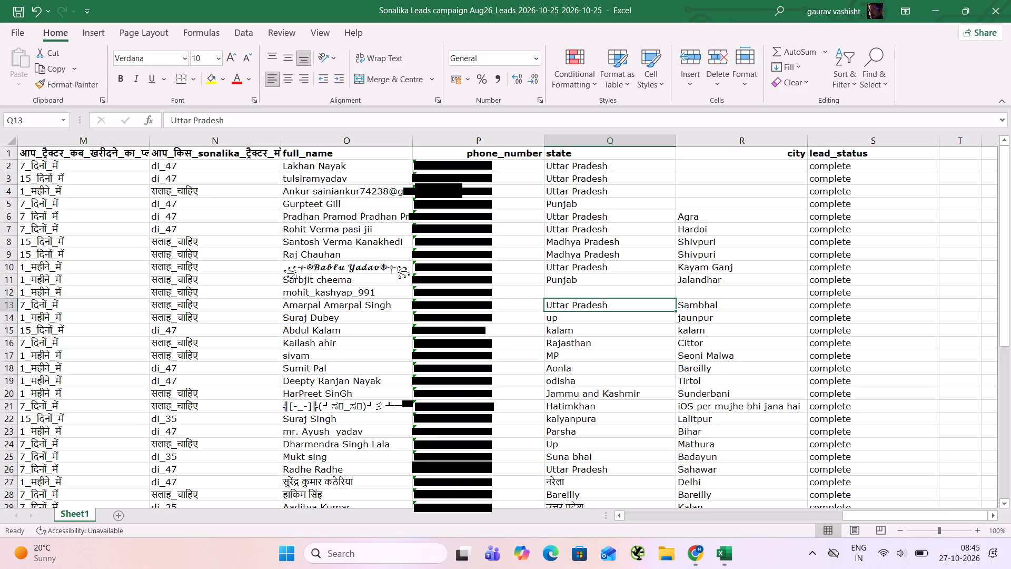
key("ctrl+c")
key("Down")
key("ctrl+v")
key("Down")
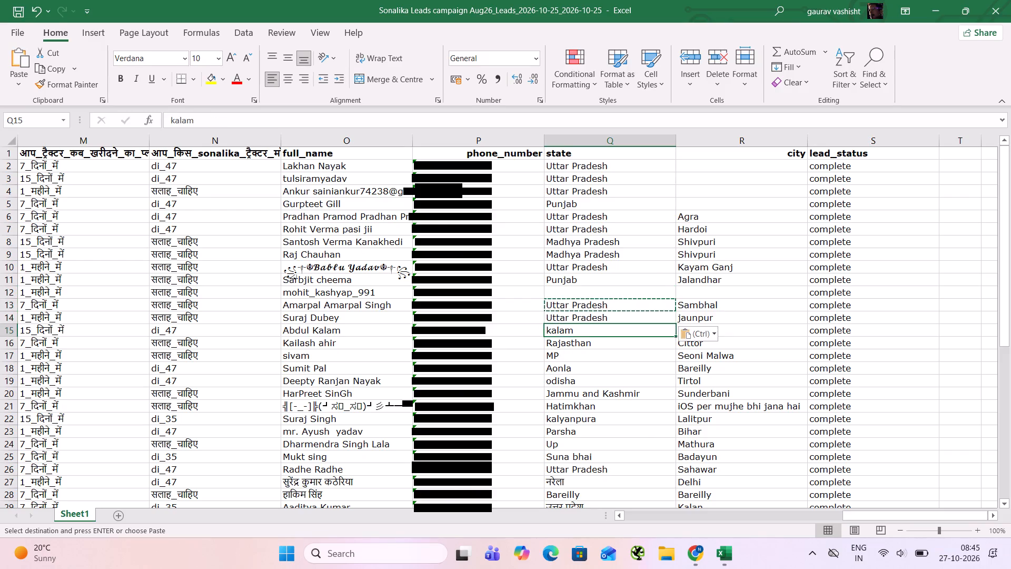
key("ctrl+v")
Clear the cities in rows 15 and 14.
key("Right")
key("BackSpace")
key("Up")
key("BackSpace")
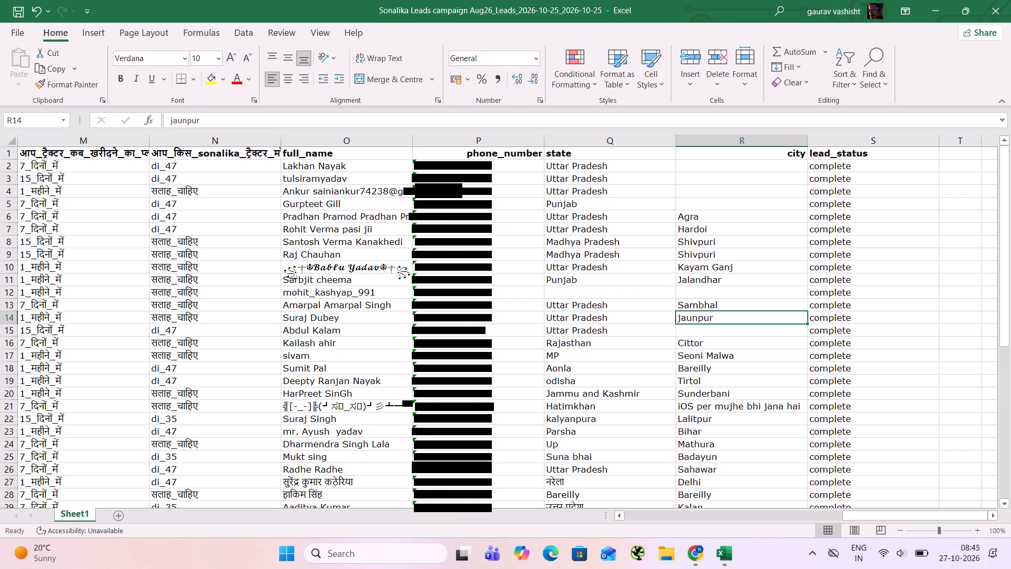
Set the state in row 17 to Madhya Pradesh.
key("Down")
key("Down")
key("Left")
key("Down")
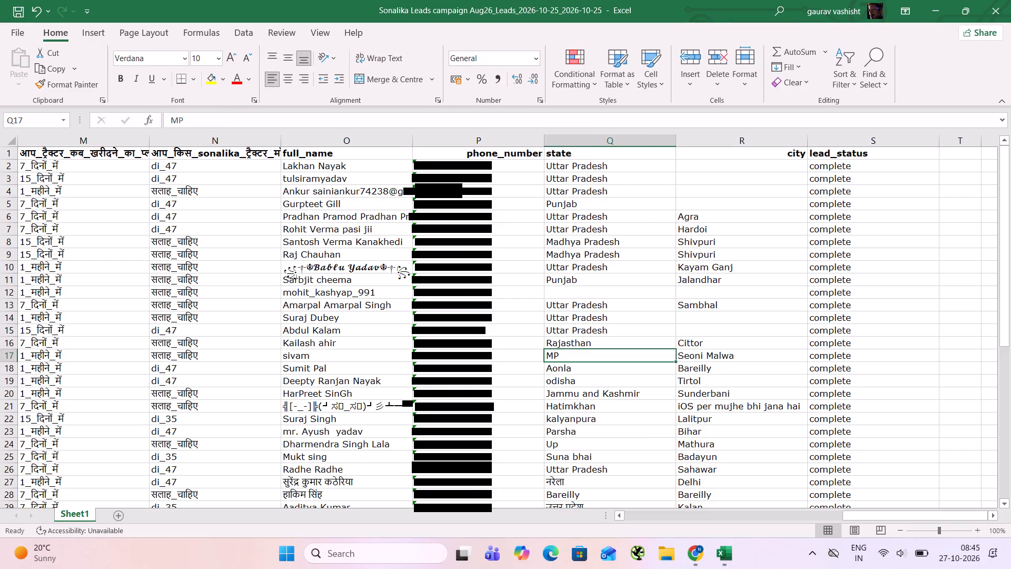
type("Madhya")
key("space")
key("Return")
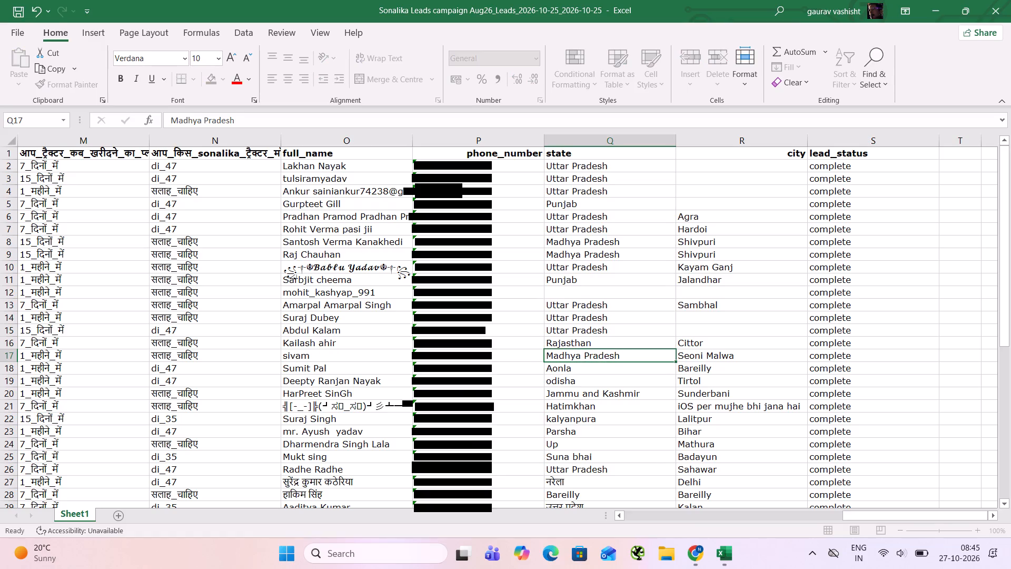
Copy the Uttar Pradesh state from row 15 into the state cell of row 18.
key("Up")
key("Up")
key("Up")
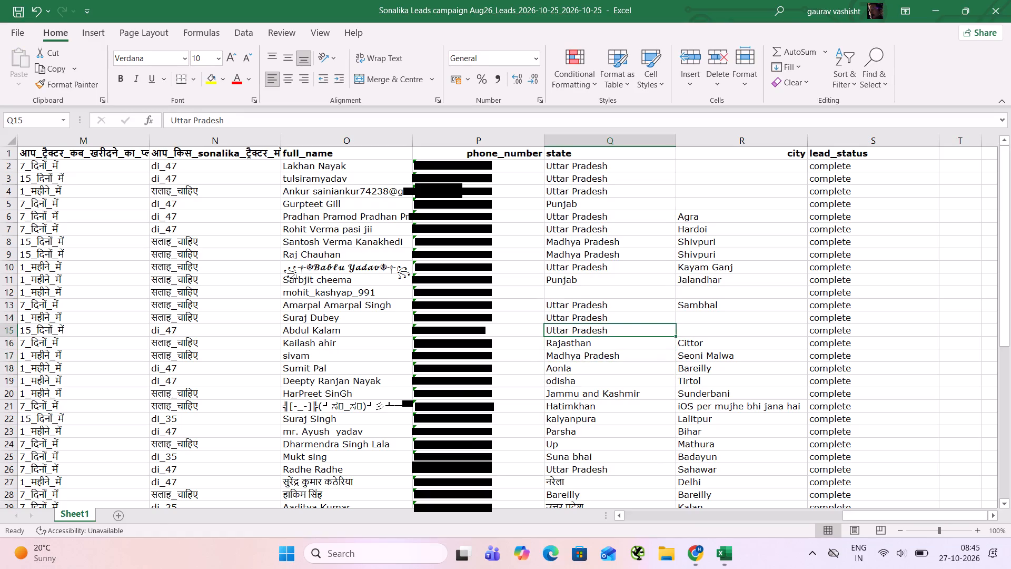
key("ctrl+c")
key("Down")
key("Down")
key("Down")
key("ctrl+v")
Set the state in row 19 to Odisha with a capital initial.
key("Down")
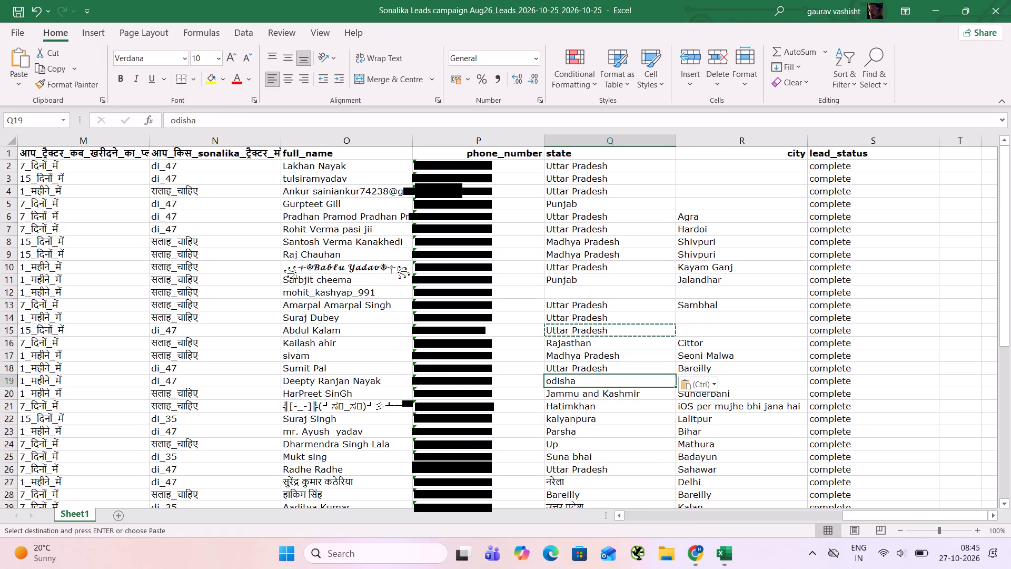
type("Odisha")
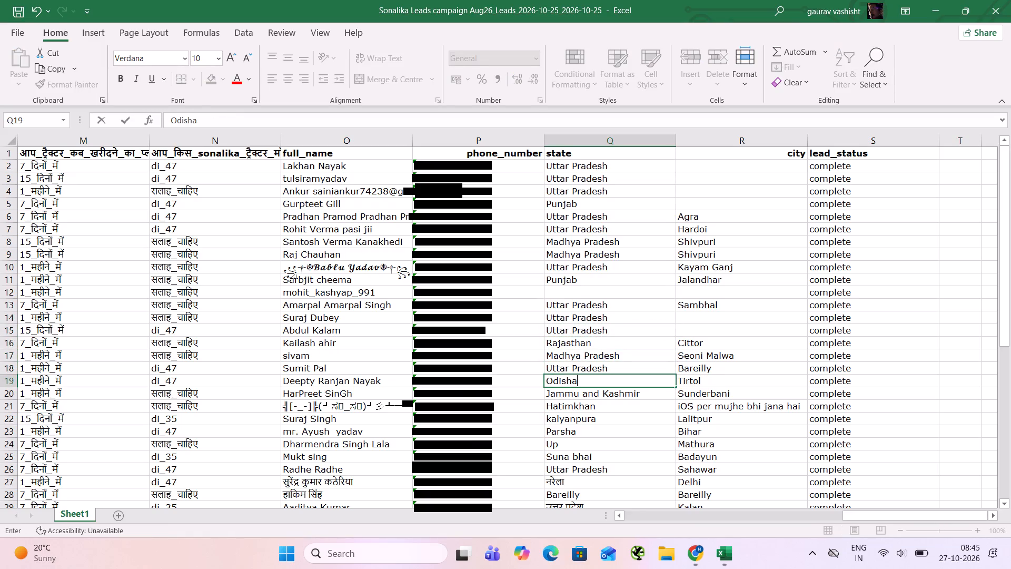
key("Right")
Clear the state and city in row 21.
key("Down")
key("Left")
key("Down")
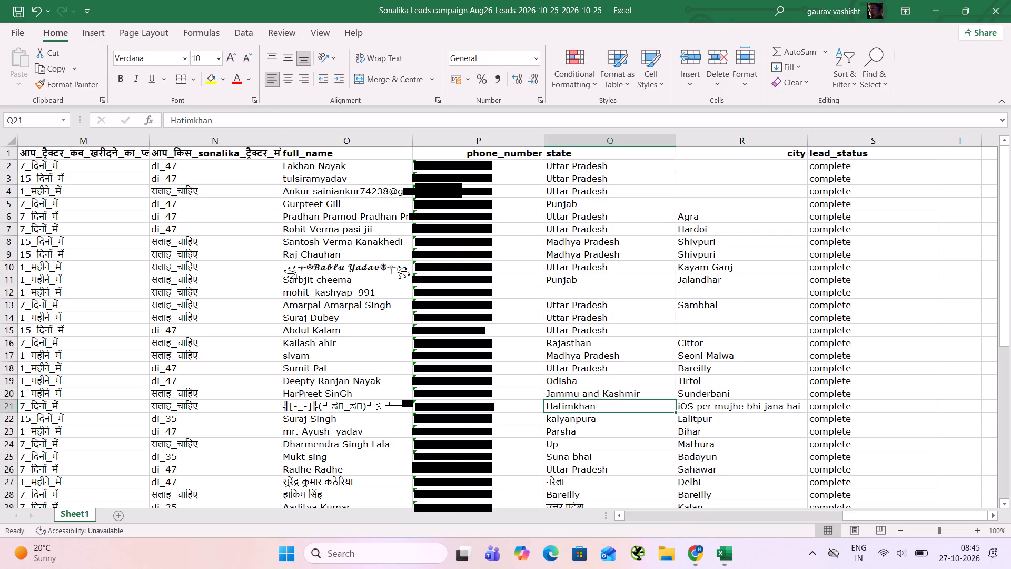
key("BackSpace")
key("Right")
key("BackSpace")
Set the state in row 22 to Uttar Pradesh.
key("Down")
key("Left")
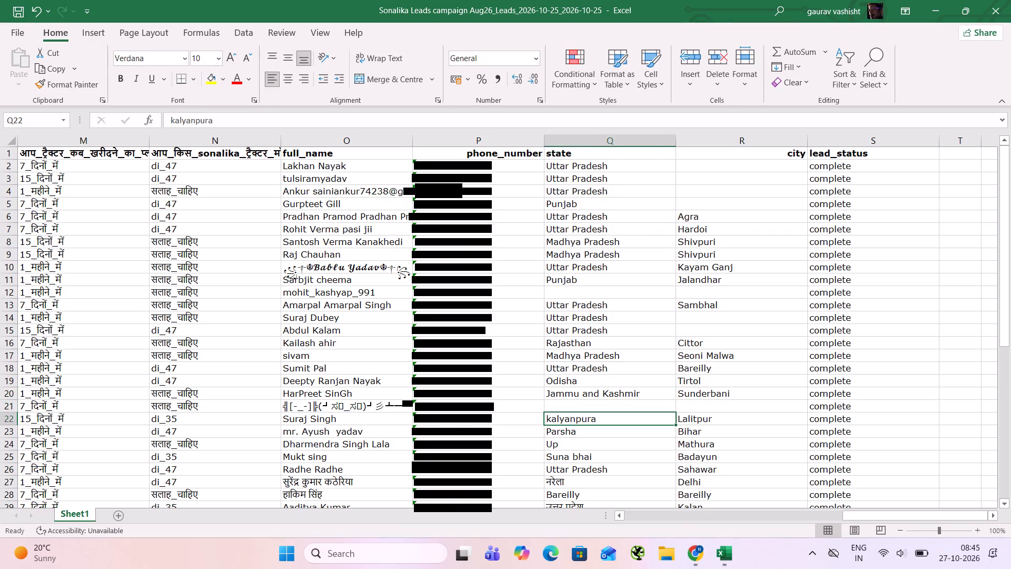
type("Uyt")
key("BackSpace")
key("BackSpace")
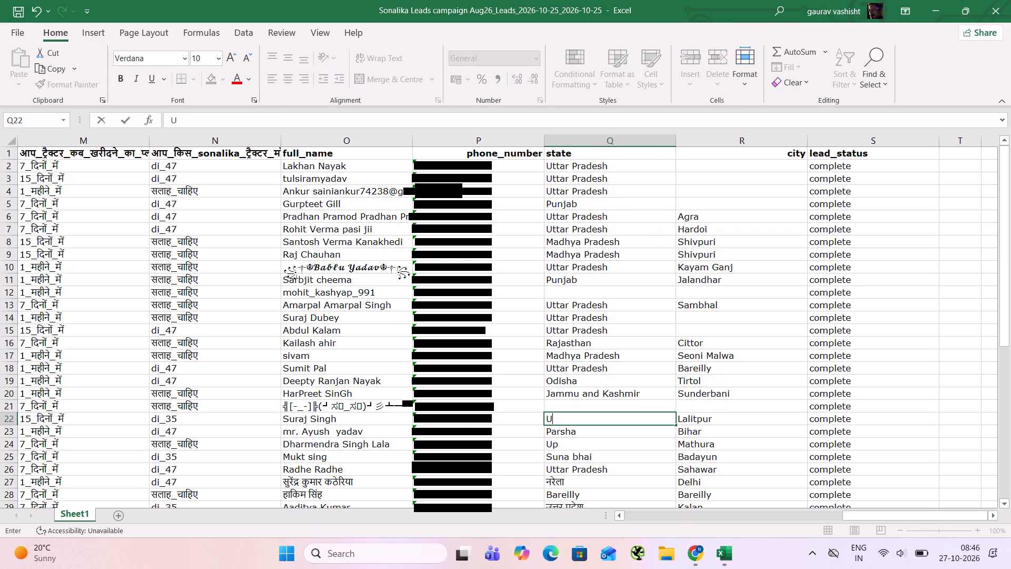
type("ttar")
key("space")
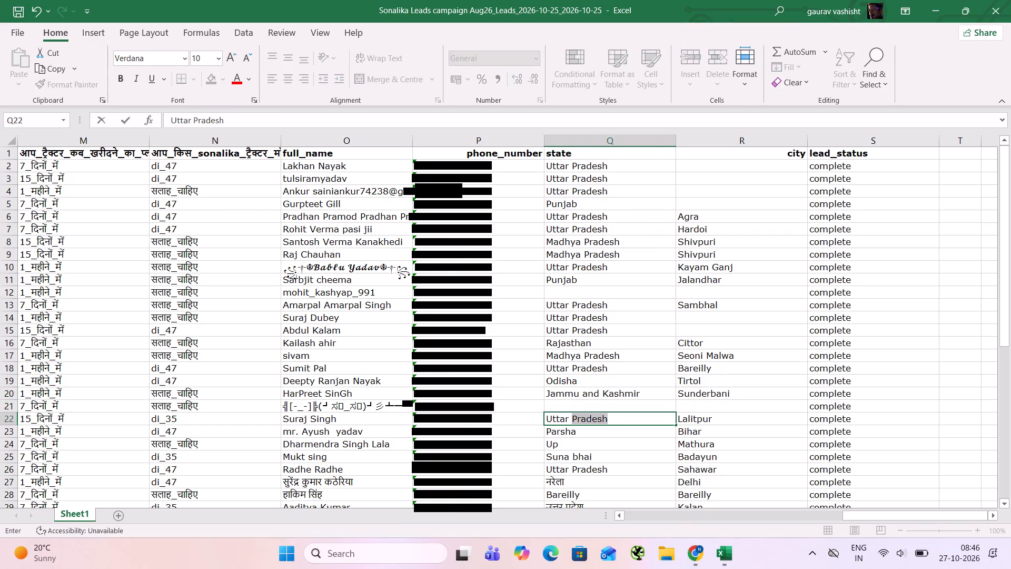
key("Return")
Fill the Uttar Pradesh state from row 22 down through the state cells of rows 23 to 25.
key("ctrl+d")
key("Down")
key("ctrl+d")
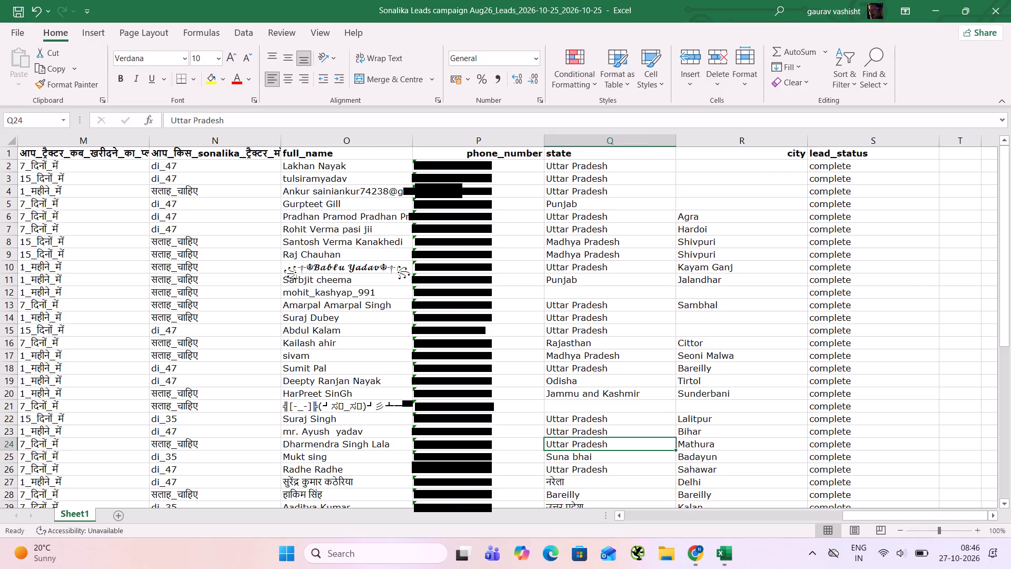
key("Right")
key("Down")
key("Left")
key("ctrl+d")
Move Delhi from the city cell to the state cell in row 27.
key("Down")
key("Down")
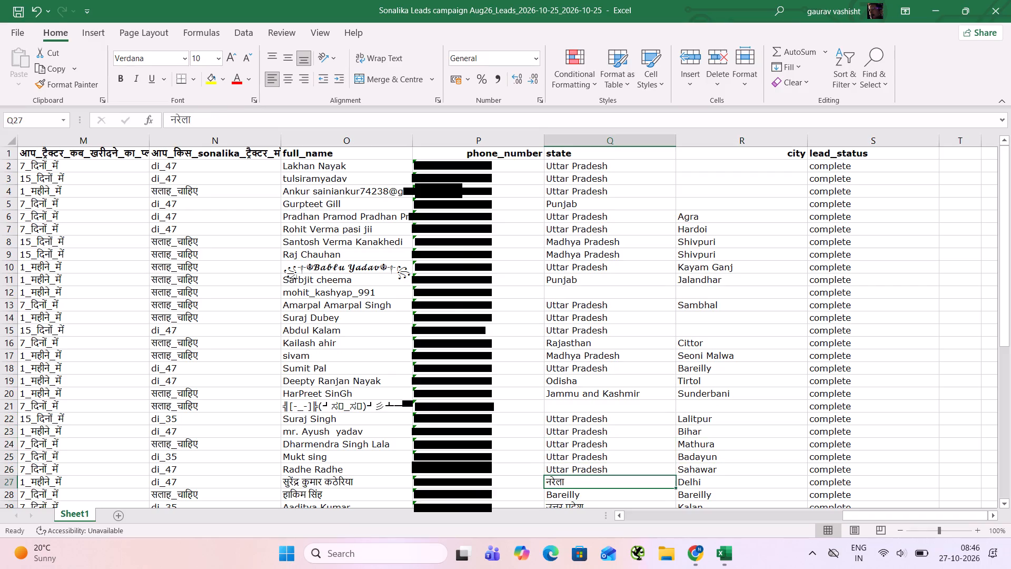
key("Right")
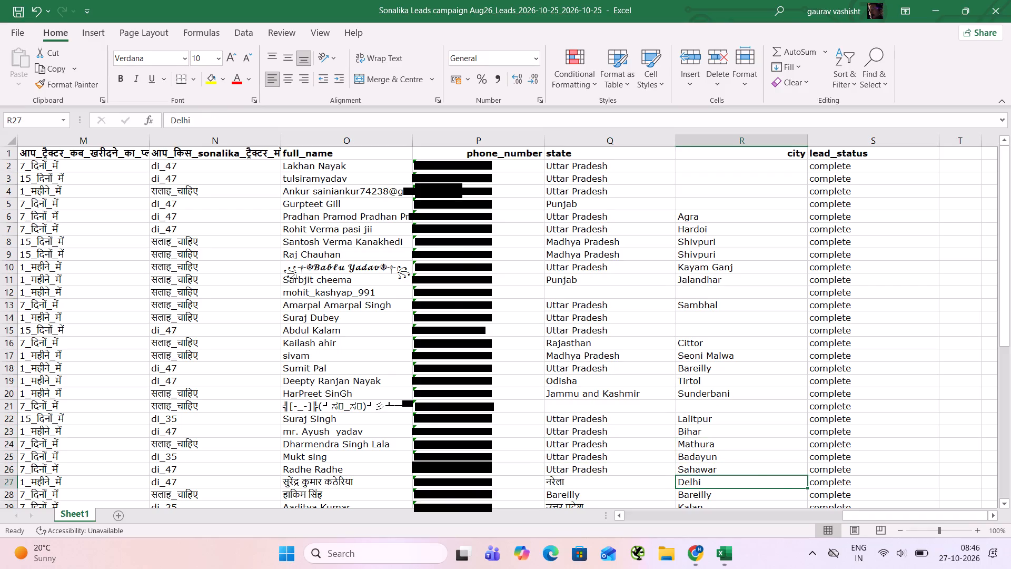
key("ctrl+x")
key("Left")
key("ctrl+v")
Copy the Uttar Pradesh state from row 26 into the state cells of rows 28 to 30.
key("Down")
key("Right")
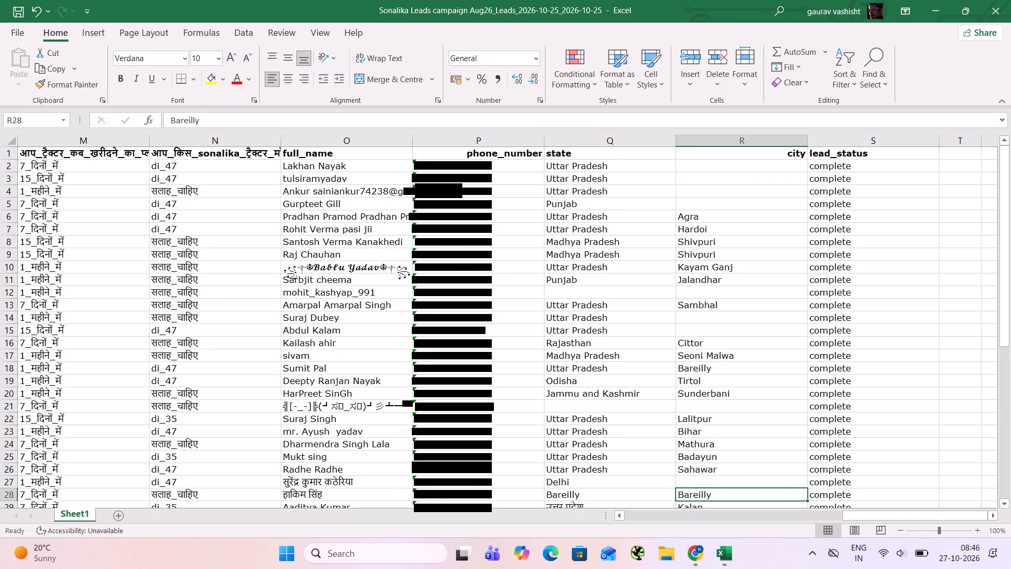
key("Left")
key("Up")
key("Up")
key("ctrl+c")
key("Down")
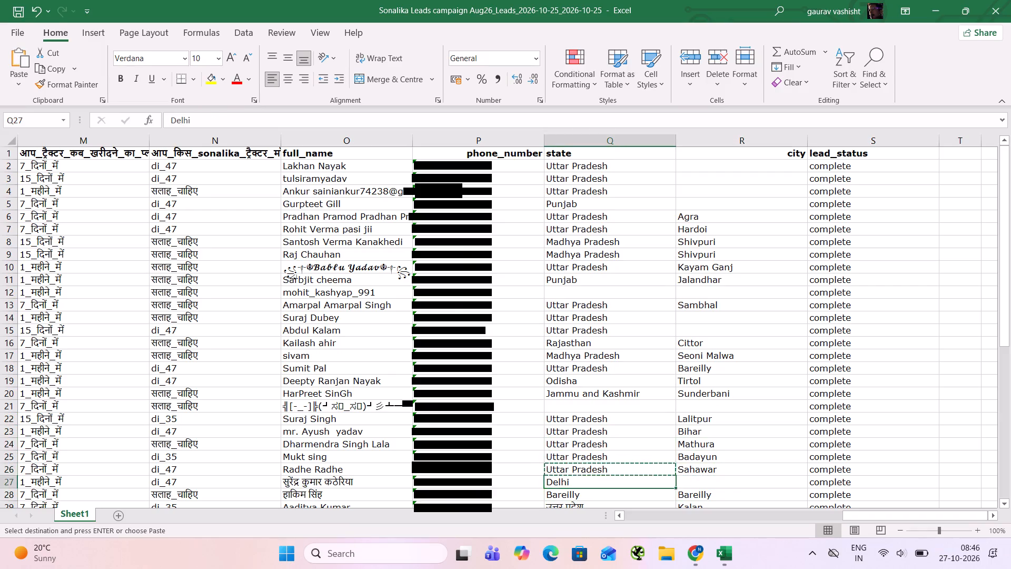
key("Down")
key("Down")
key("Up")
key("ctrl+v")
key("Down")
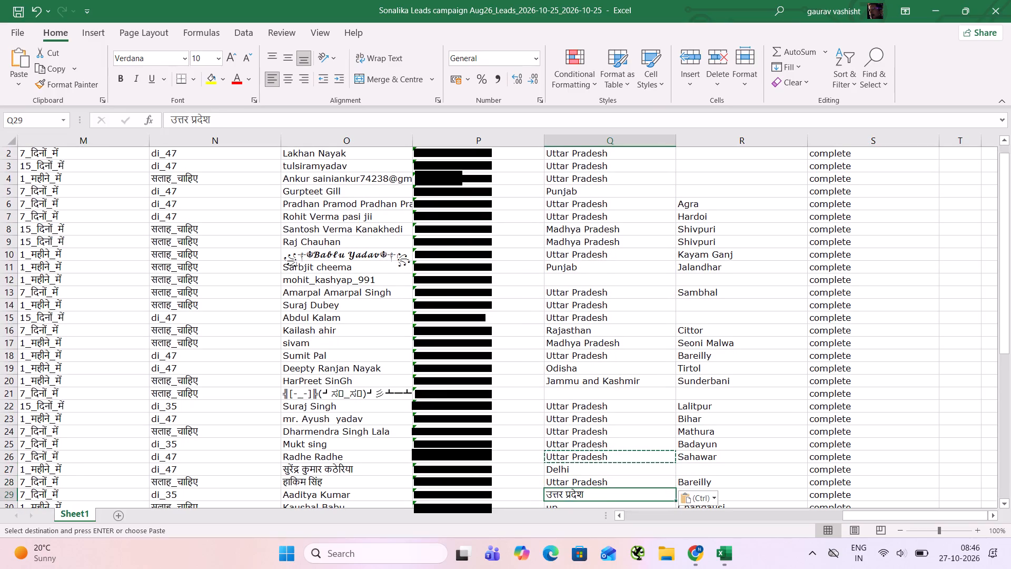
key("ctrl+v")
key("Down")
key("ctrl+v")
Paste the copied Uttar Pradesh state into the state cells of rows 31 and 32.
key("Right")
key("Down")
key("Left")
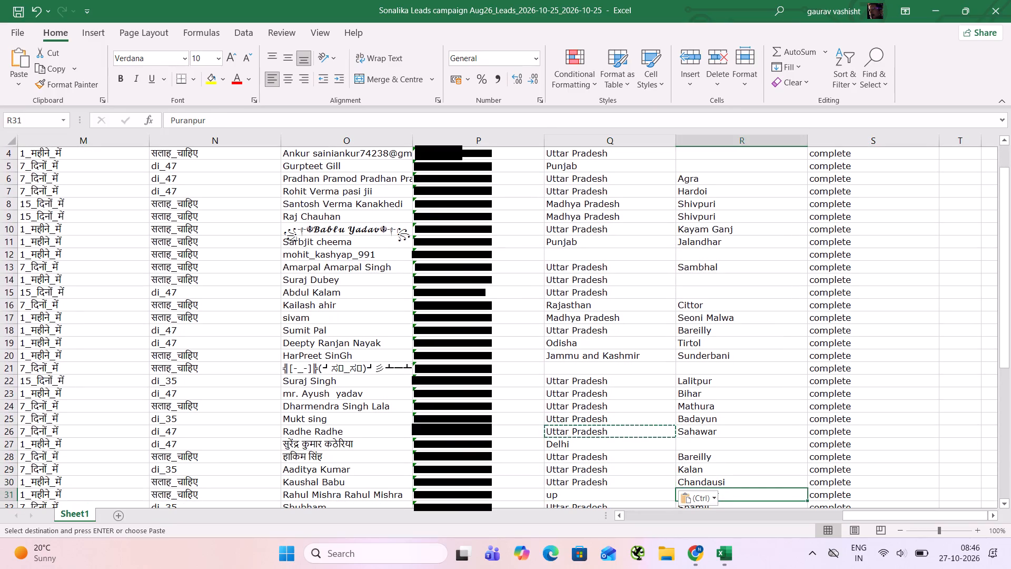
key("ctrl+v")
key("Down")
key("ctrl+v")
Look over the state and city entries in the remaining rows from row 33 to the end of the list.
key("Down")
key("Down")
key("Down")
key("Down")
key("Down")
key("Down")
key("Down")
key("Down")
key("Down")
key("Down")
key("Down")
key("Down")
key("Down")
key("Down")
key("Down")
key("Down")
key("Down")
key("Down")
key("Down")
key("Down")
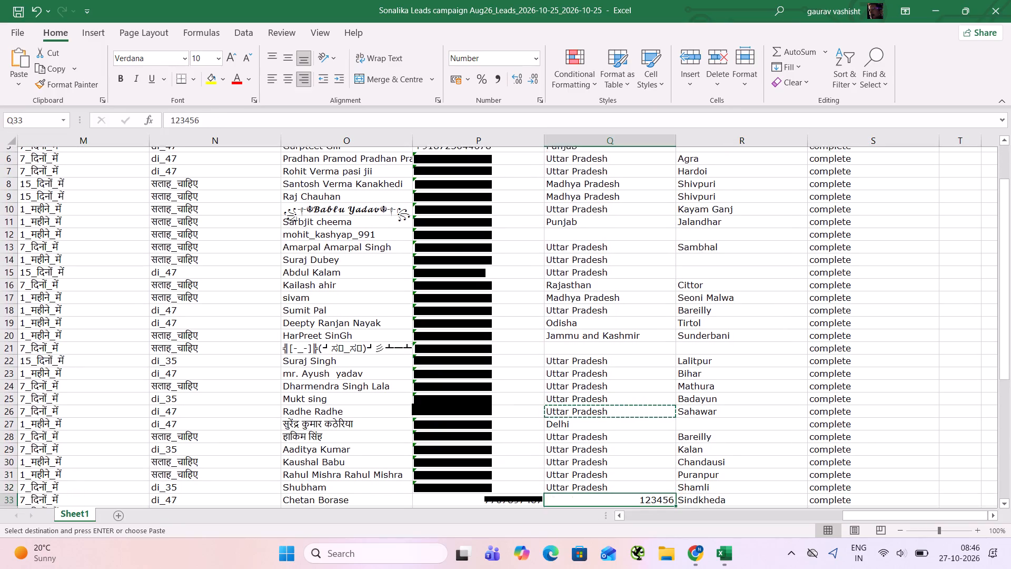
key("Up")
key("Up")
key("Up")
key("Up")
key("Up")
key("Up")
key("Up")
key("Up")
key("Up")
key("Up")
key("Up")
key("Up")
key("Up")
key("Up")
key("Up")
key("Up")
key("Up")
key("Up")
key("Up")
key("Up")
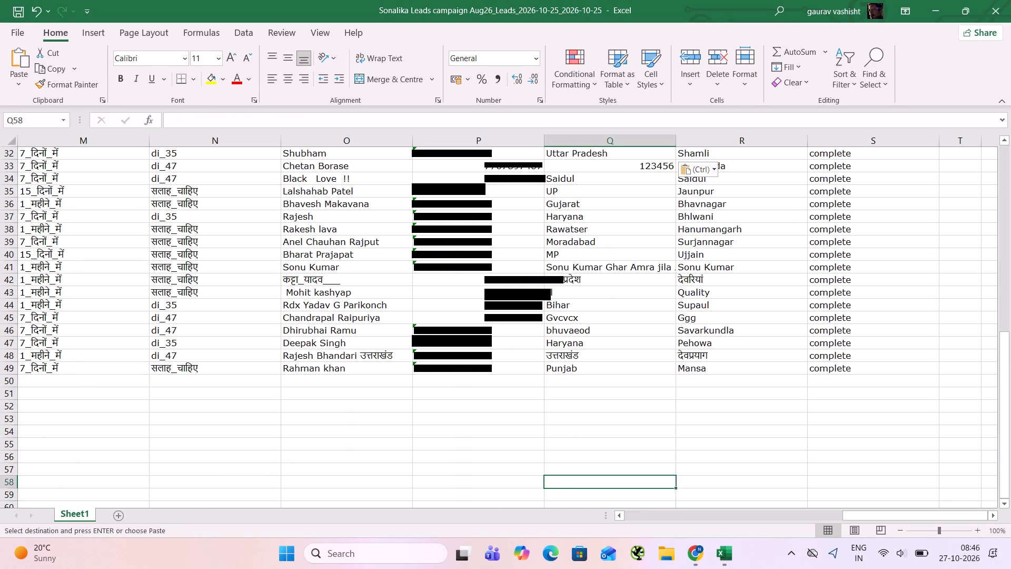
key("Up")
key("Up")
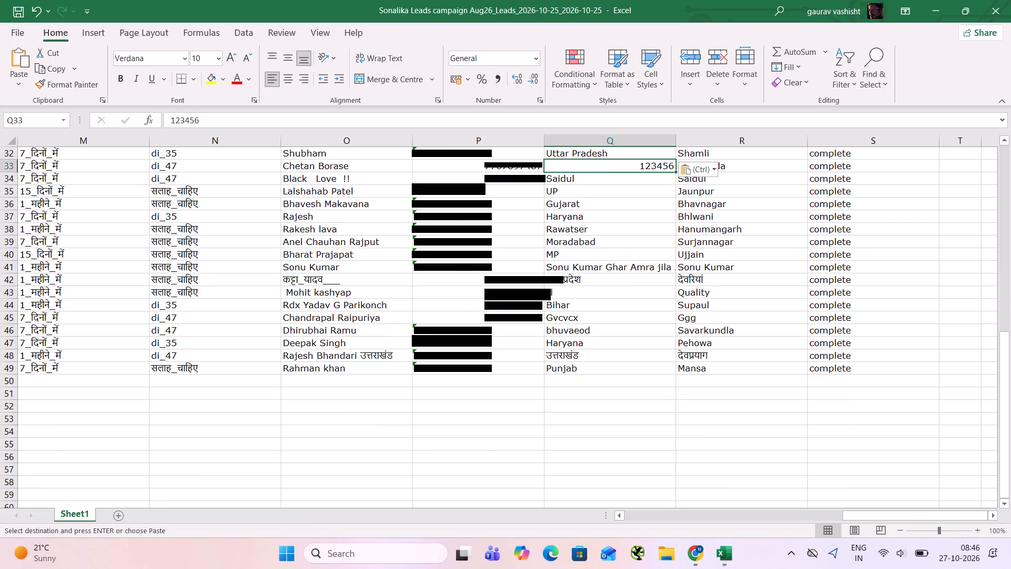
Paste the copied Uttar Pradesh state into the state cells of rows 33, 34, 35 and 38.
key("ctrl+v")
key("Down")
key("Down")
key("ctrl+v")
key("Up")
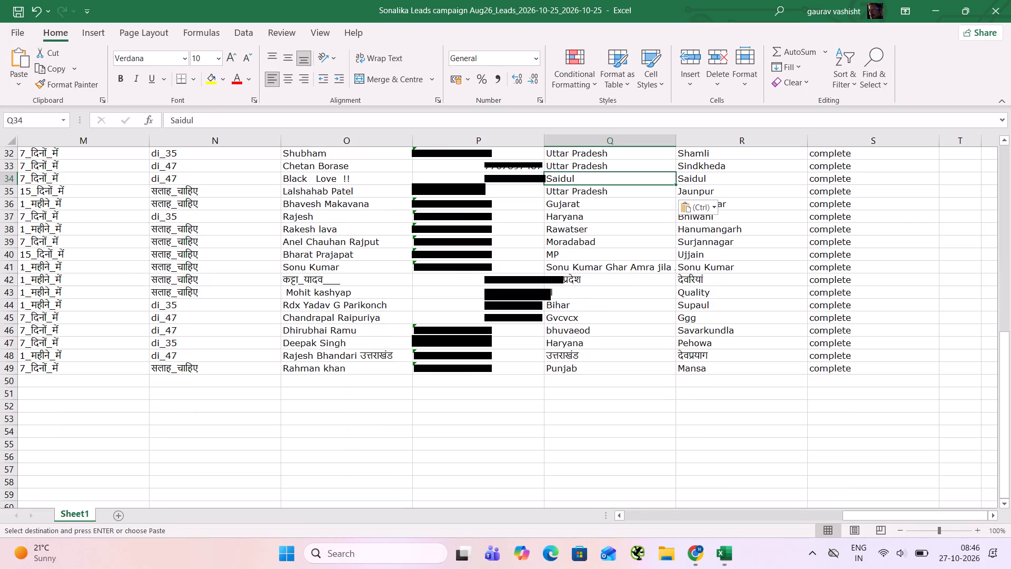
key("ctrl+v")
key("Down")
key("Down")
key("Down")
key("Down")
key("ctrl+v")
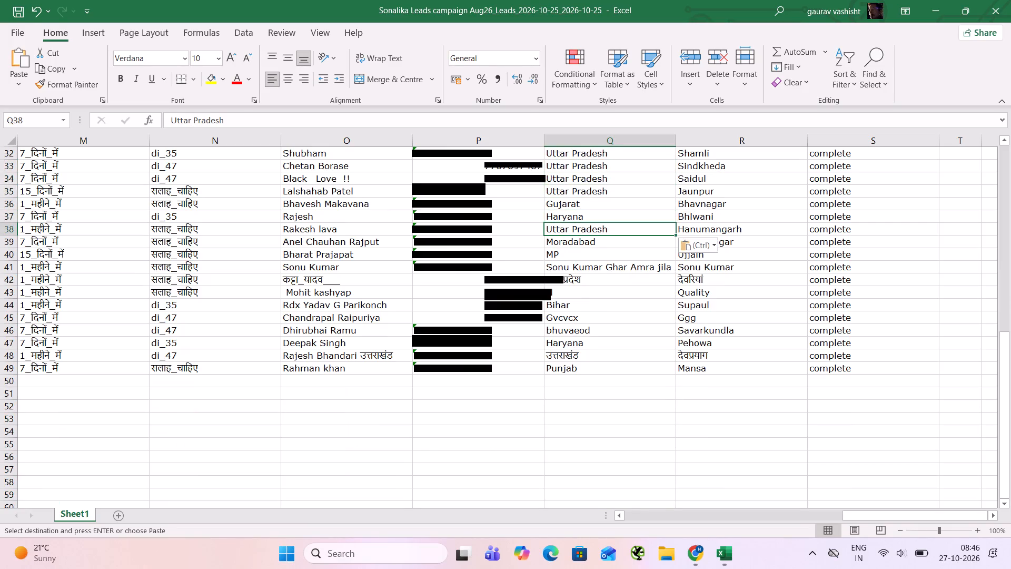
Set the state to Rajasthan in row 38 and to Madhya Pradesh in row 40.
type("Rajasthan")
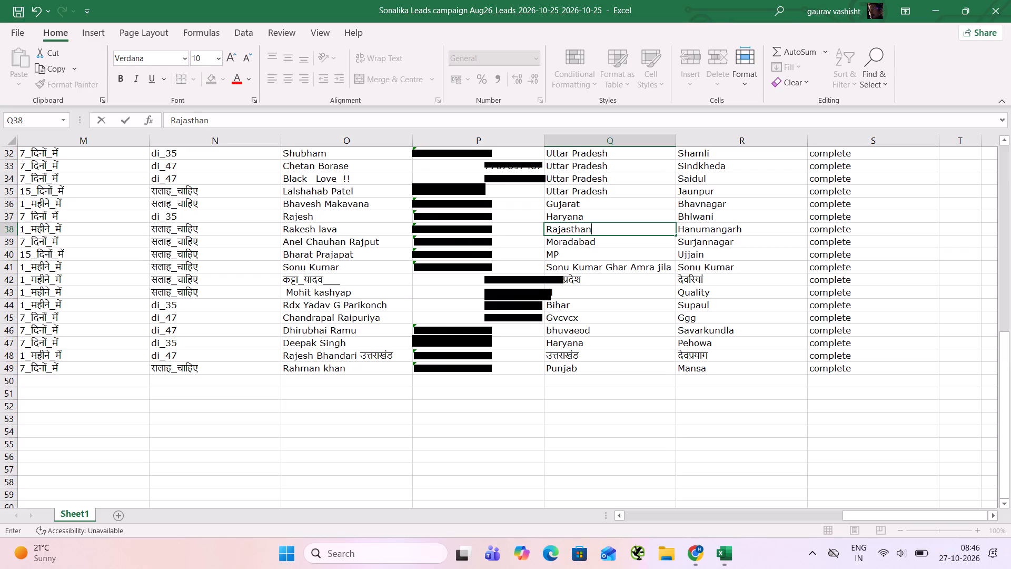
key("Down")
key("Down")
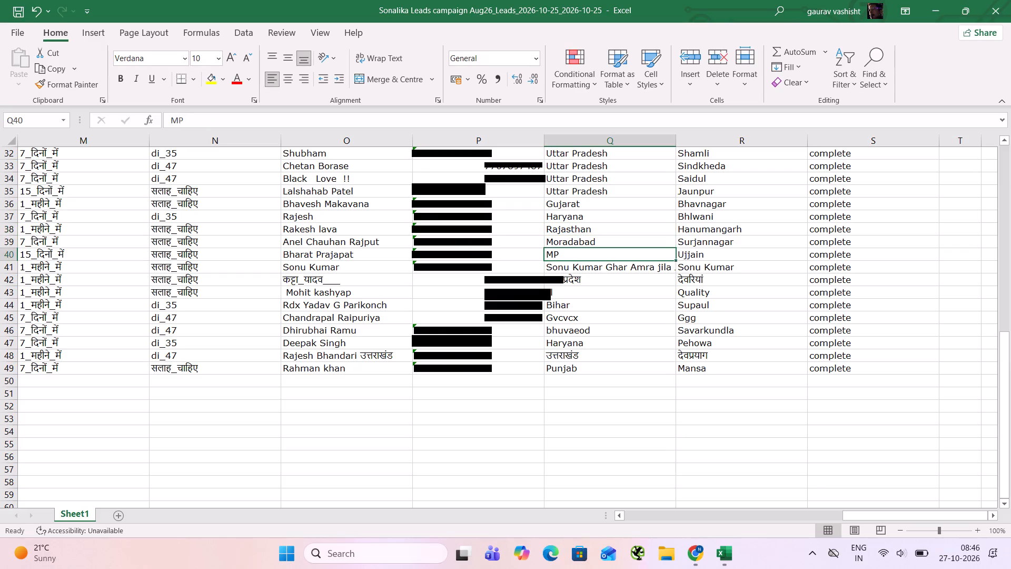
type("Madhya")
key("space")
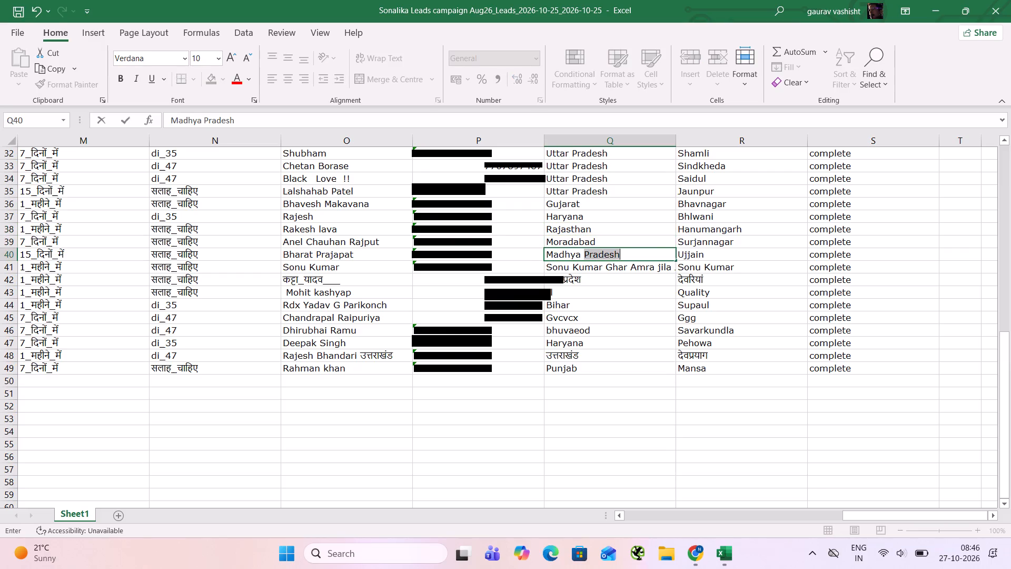
key("Return")
Clear the state and city in row 41 and the city in row 42.
key("BackSpace")
key("Right")
key("BackSpace")
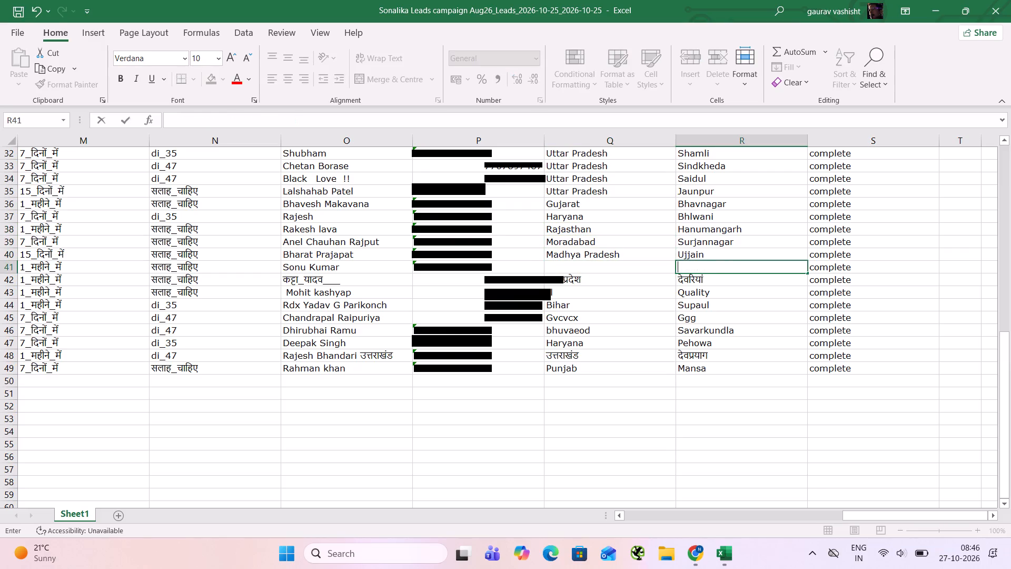
key("Down")
key("BackSpace")
key("Left")
Copy the Uttar Pradesh state from row 35 into the state cells of rows 43 and 42.
key("Up")
key("Up")
key("Up")
key("Up")
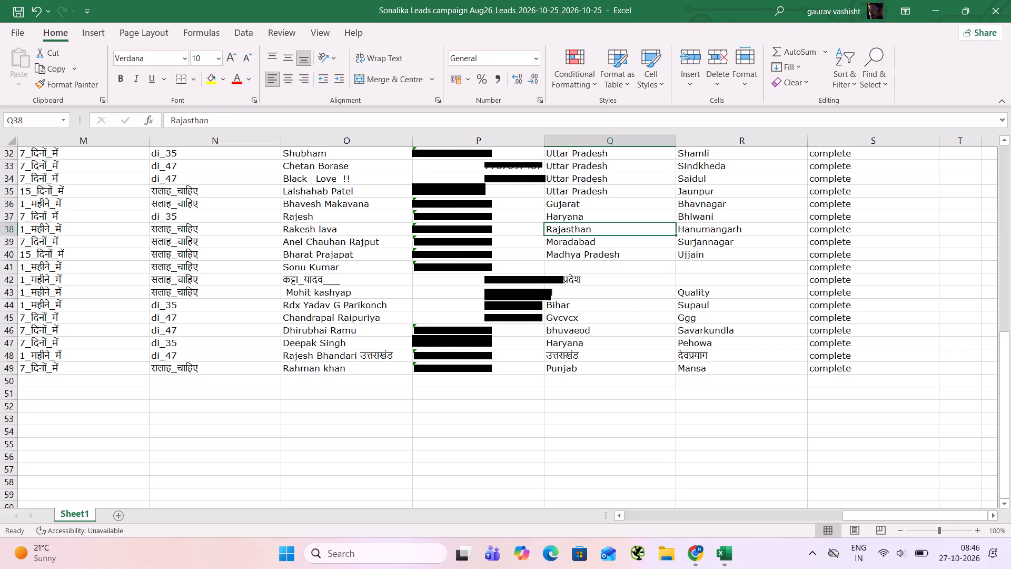
key("Up")
key("Up")
key("Up")
key("ctrl+c")
key("Up")
key("Down")
key("Down")
key("Down")
key("Down")
key("Down")
key("Down")
key("Down")
key("Down")
key("Down")
key("Down")
key("Down")
key("Down")
key("Down")
key("Down")
key("Down")
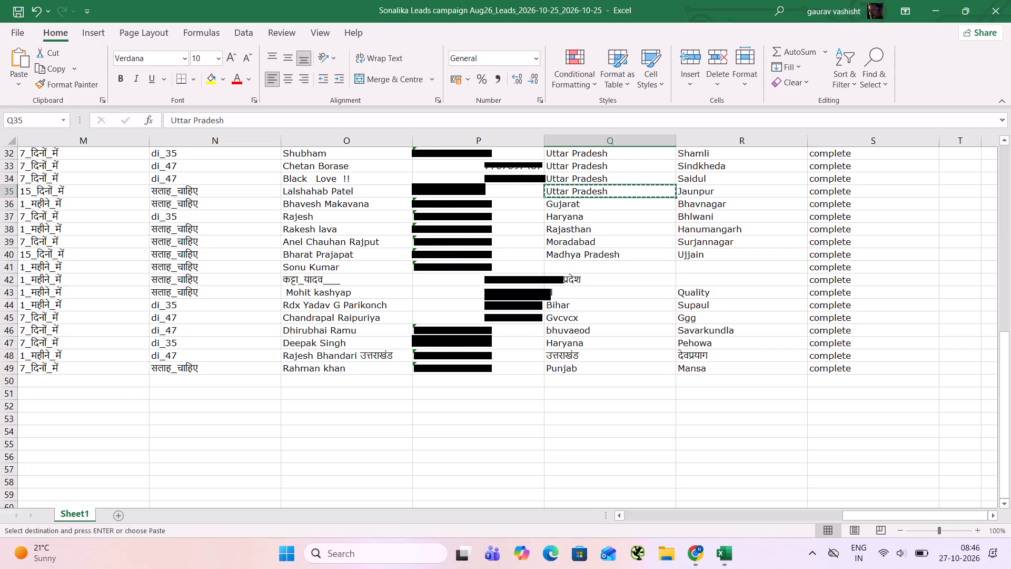
key("Up")
key("Up")
key("Up")
key("Up")
key("Up")
key("Up")
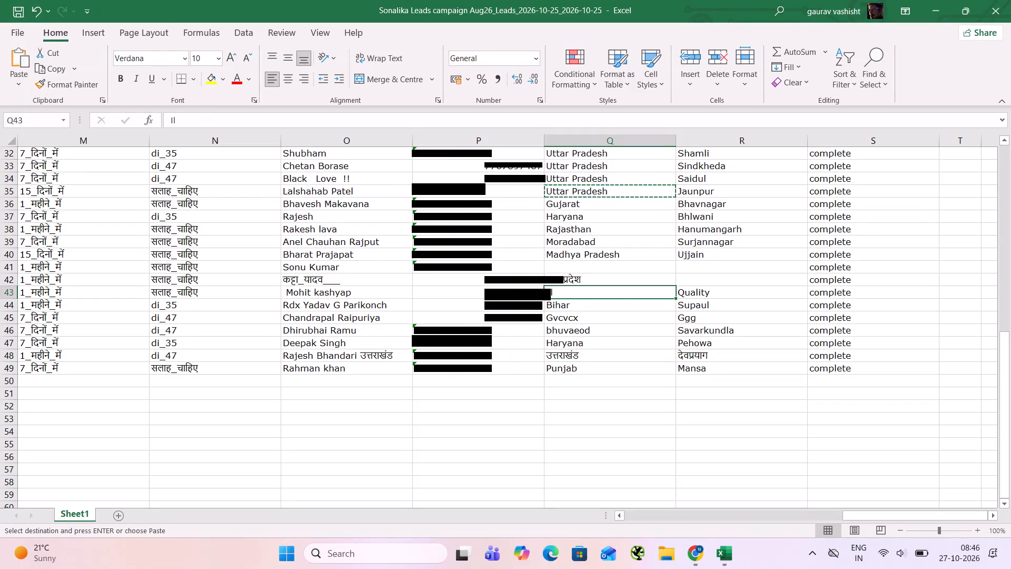
key("ctrl+v")
key("Up")
key("ctrl+v")
Clear the city in row 43 and both the state and city in row 45.
key("Right")
key("Down")
key("BackSpace")
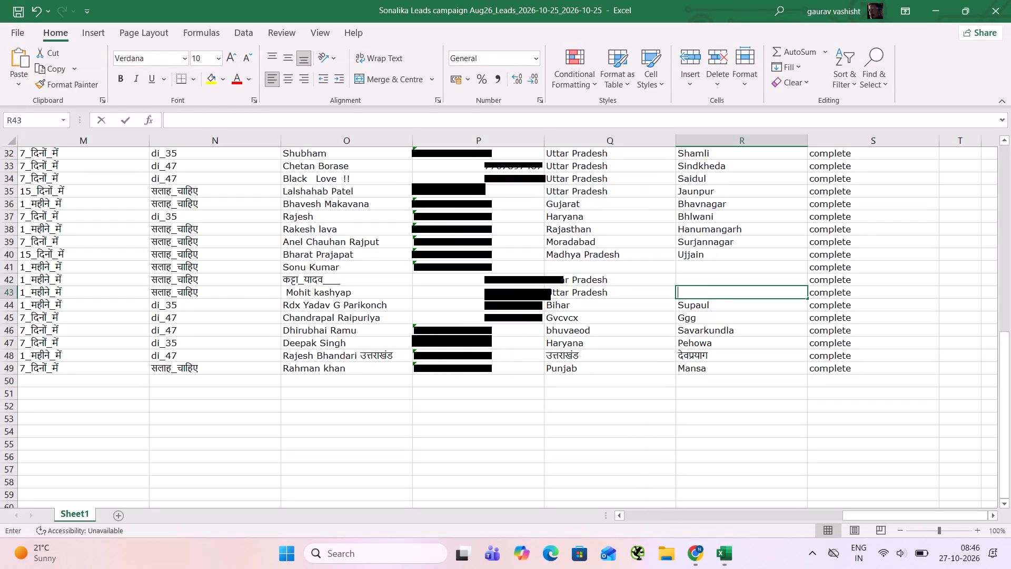
key("Down")
key("Left")
key("Down")
key("BackSpace")
key("Right")
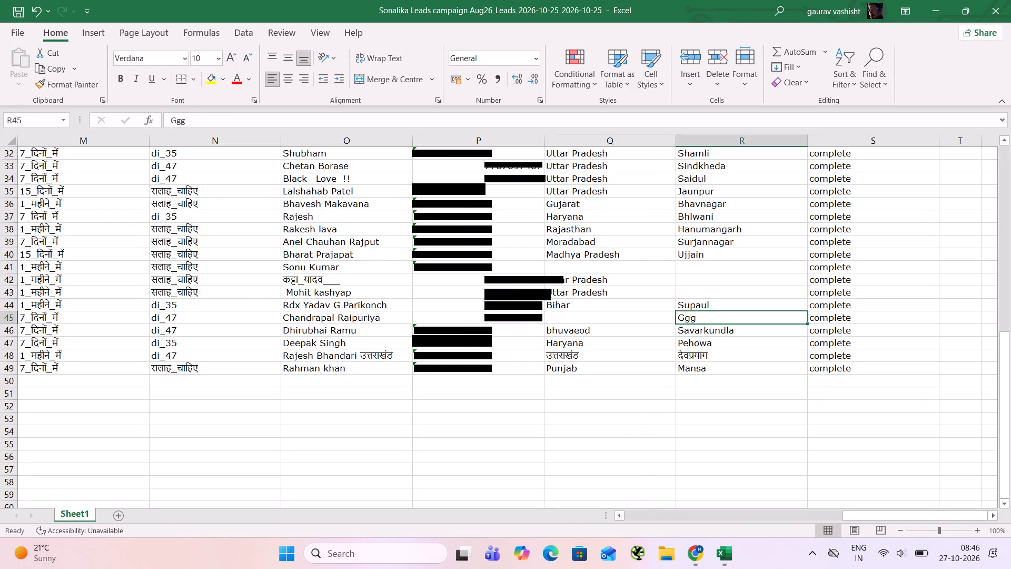
key("BackSpace")
key("Down")
Copy the Uttar Pradesh state from row 43 into the state cell of row 46.
key("Left")
key("Up")
key("Up")
key("Up")
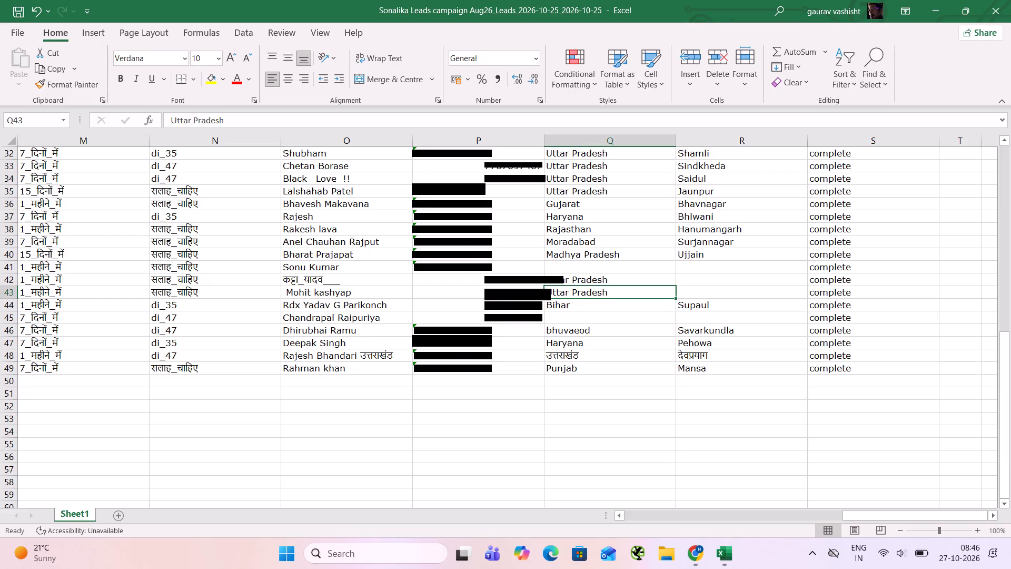
key("ctrl+c")
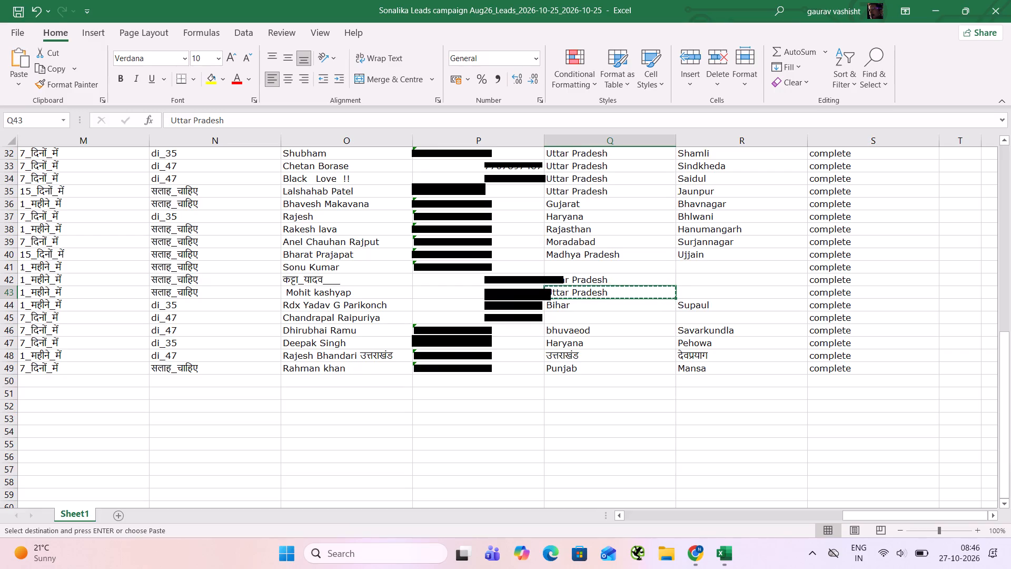
key("Down")
key("Down")
key("Down")
key("ctrl+v")
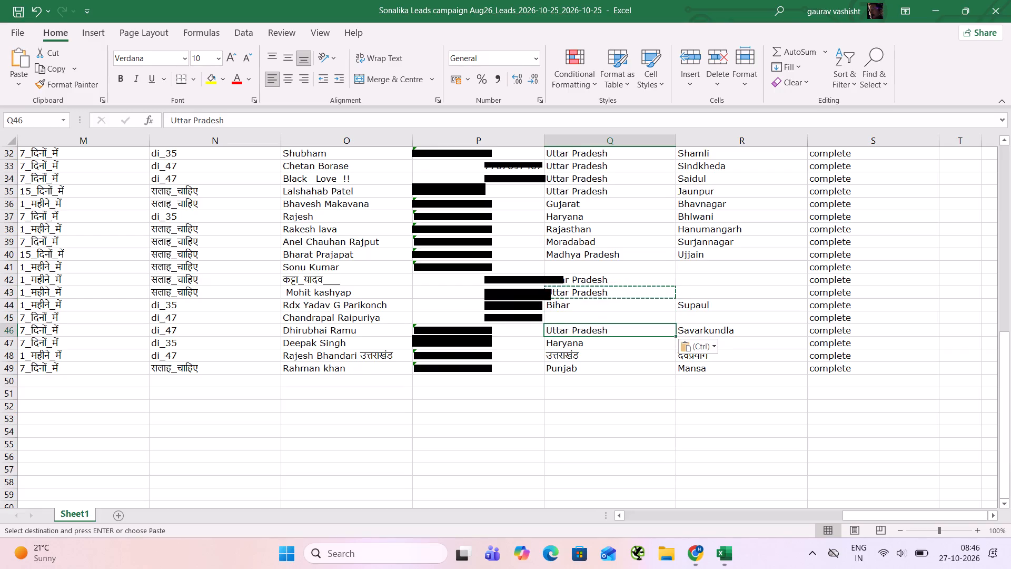
Set the state in row 48 to Utthrakhand and clear that row's city.
key("Down")
key("Down")
type("Utthrakhand")
key("Right")
key("BackSpace")
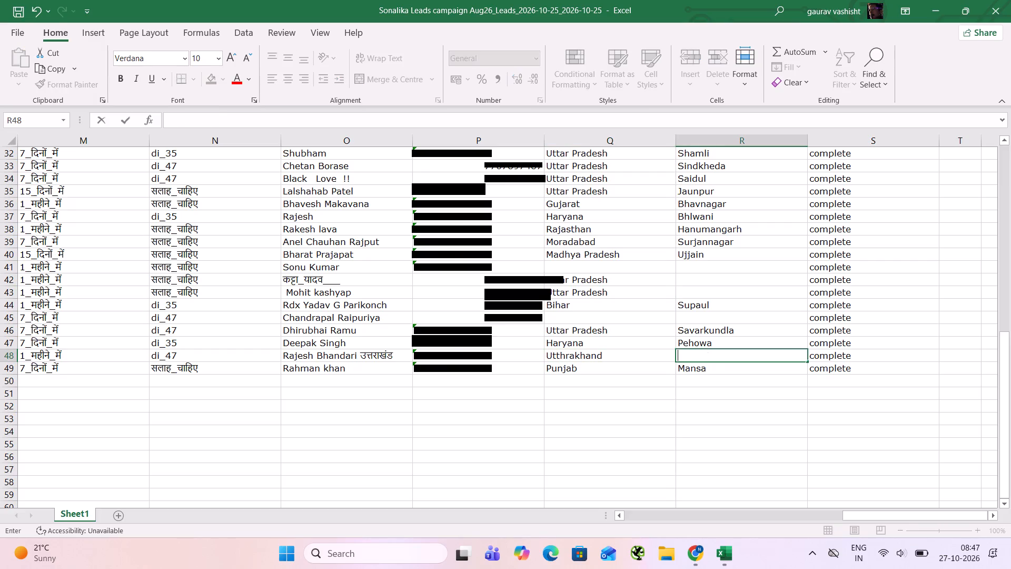
key("Down")
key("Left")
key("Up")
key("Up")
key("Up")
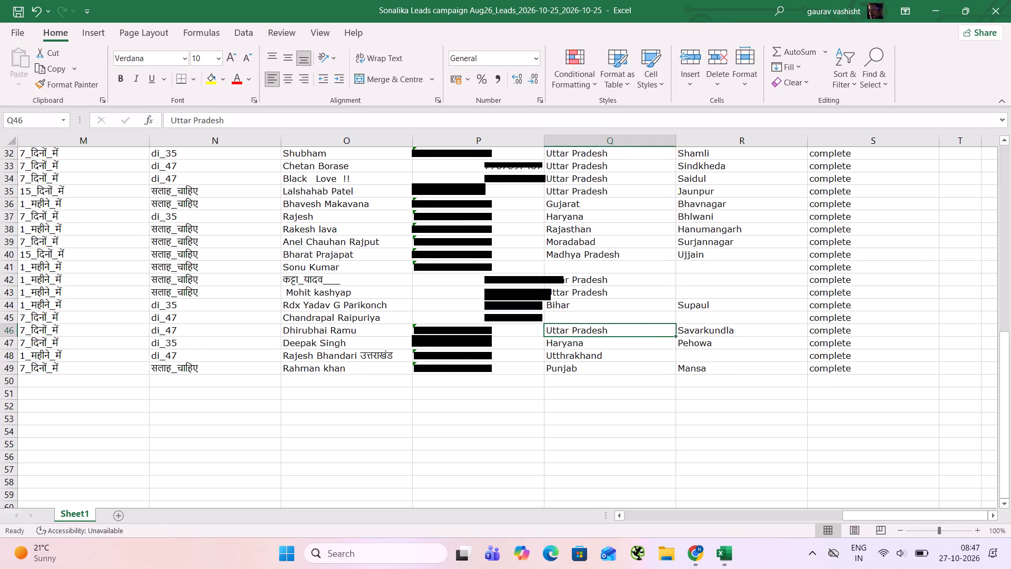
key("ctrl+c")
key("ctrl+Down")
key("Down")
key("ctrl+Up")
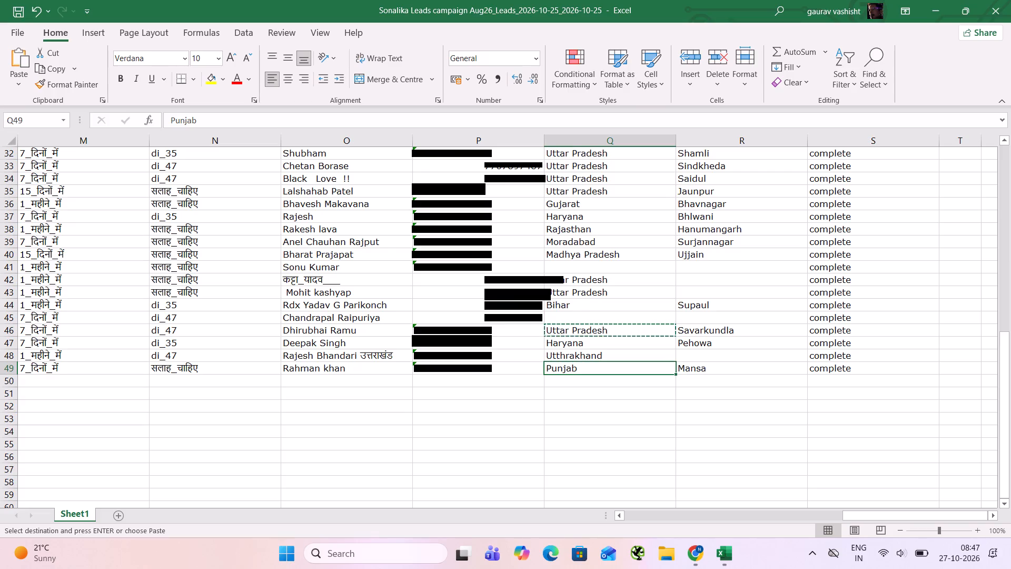
Switch to Spotify in Chrome and search for "prvati".
left_click(695, 567)
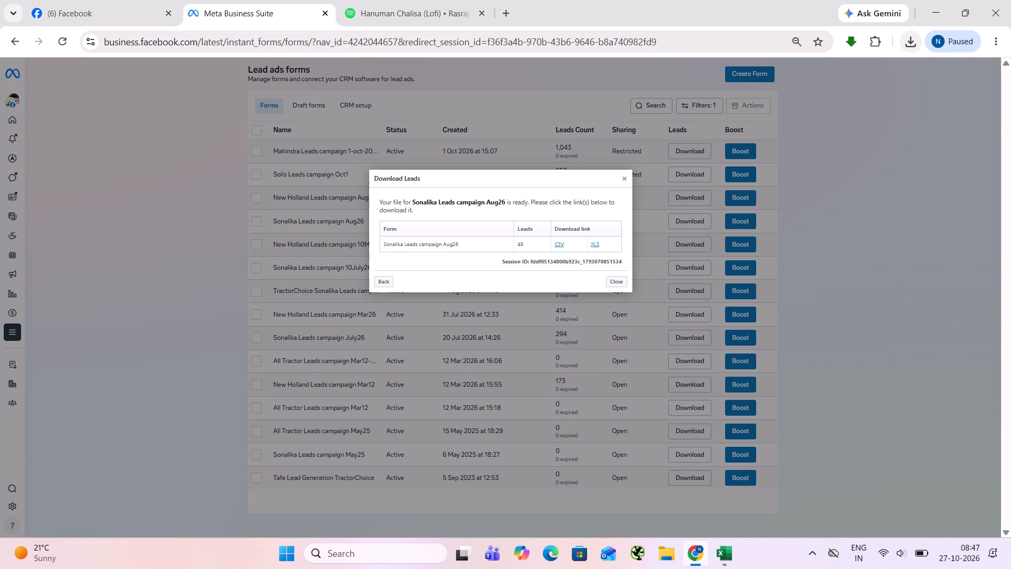
left_click(396, 0)
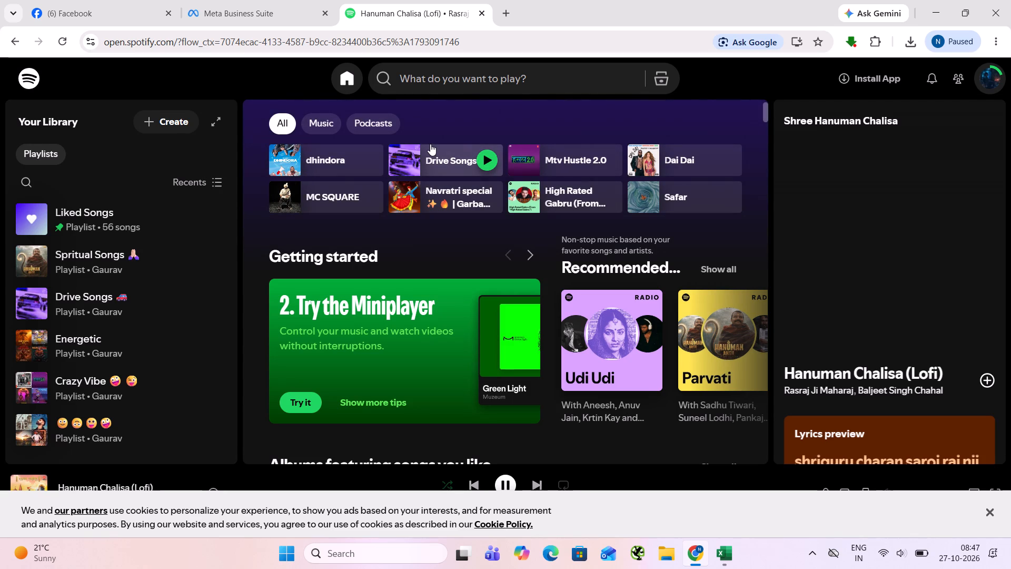
left_click(487, 82)
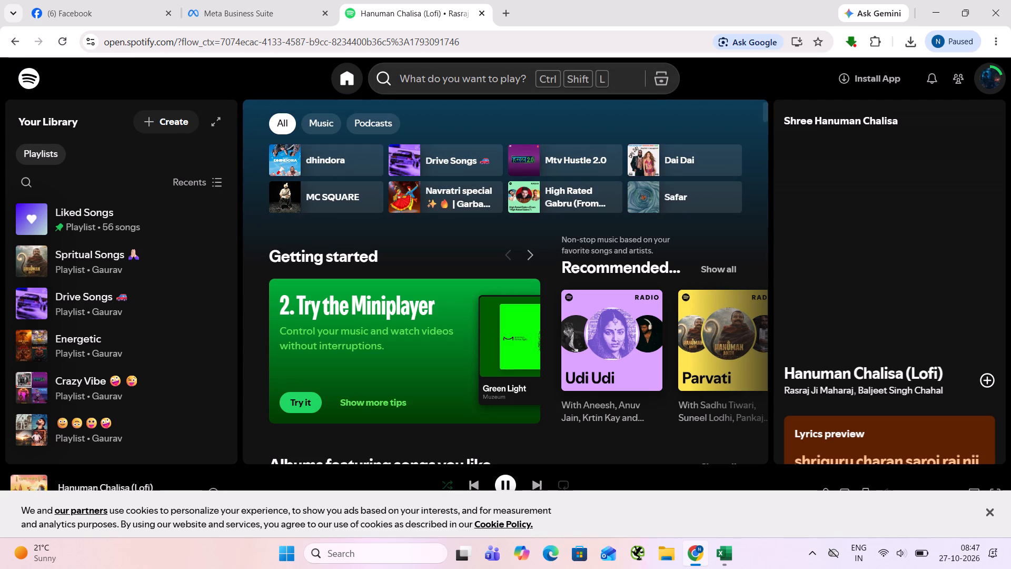
left_click(487, 82)
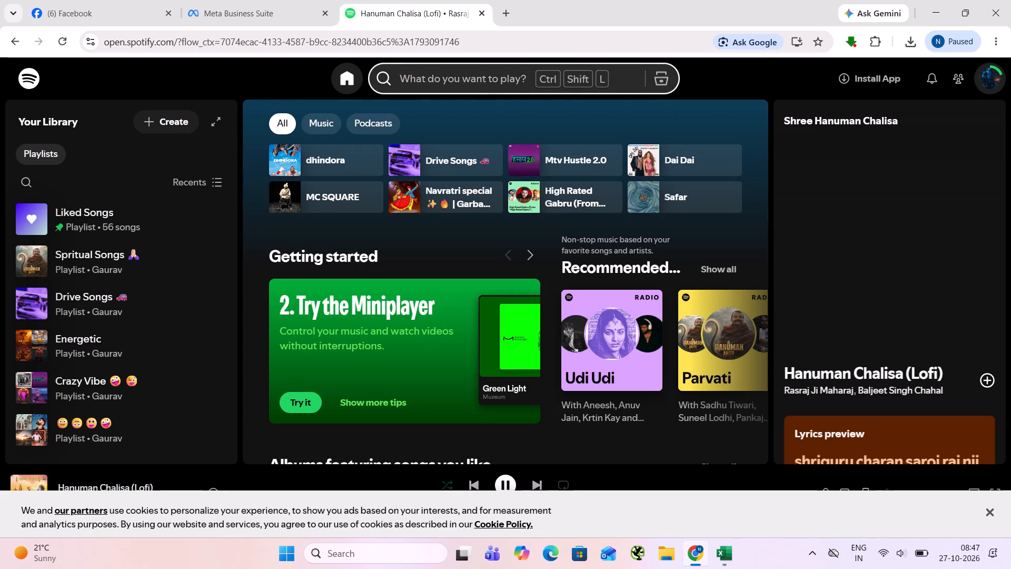
type("pr")
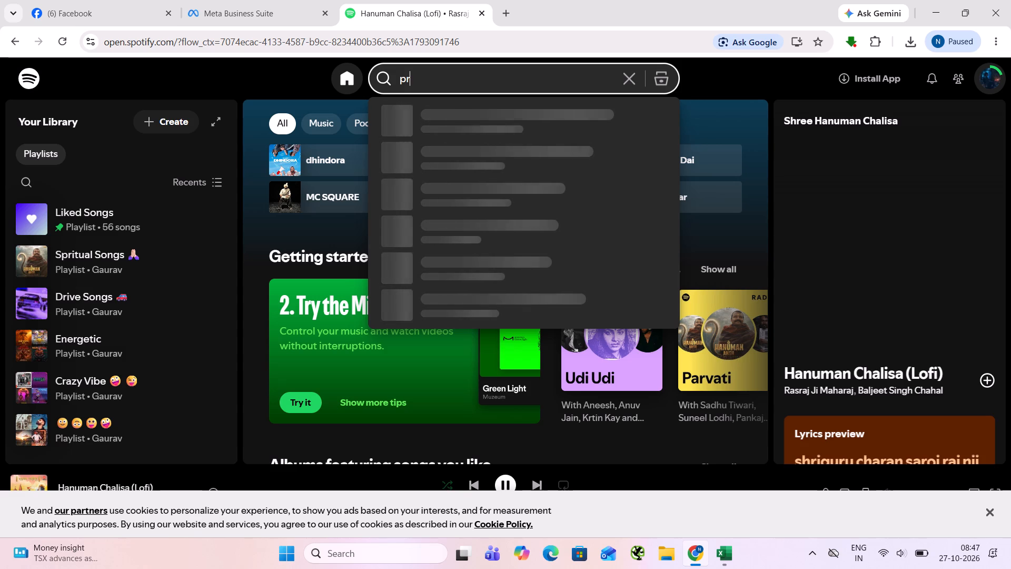
type("vat")
type("i")
key("space")
Switch back to Excel and go to the phone_number header cell of the Sonalika sheet.
key("alt+Tab")
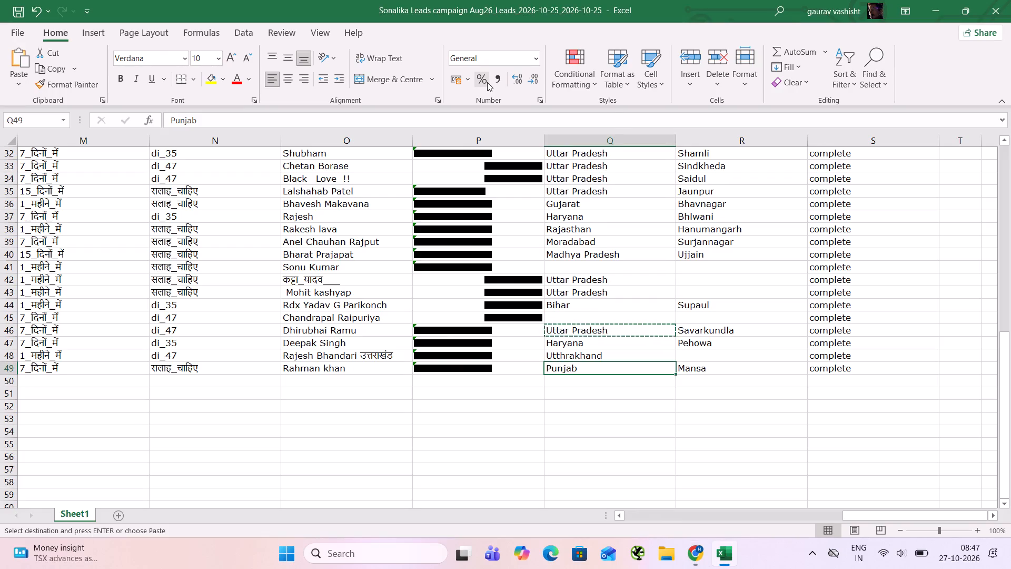
key("Left")
key("ctrl+Up")
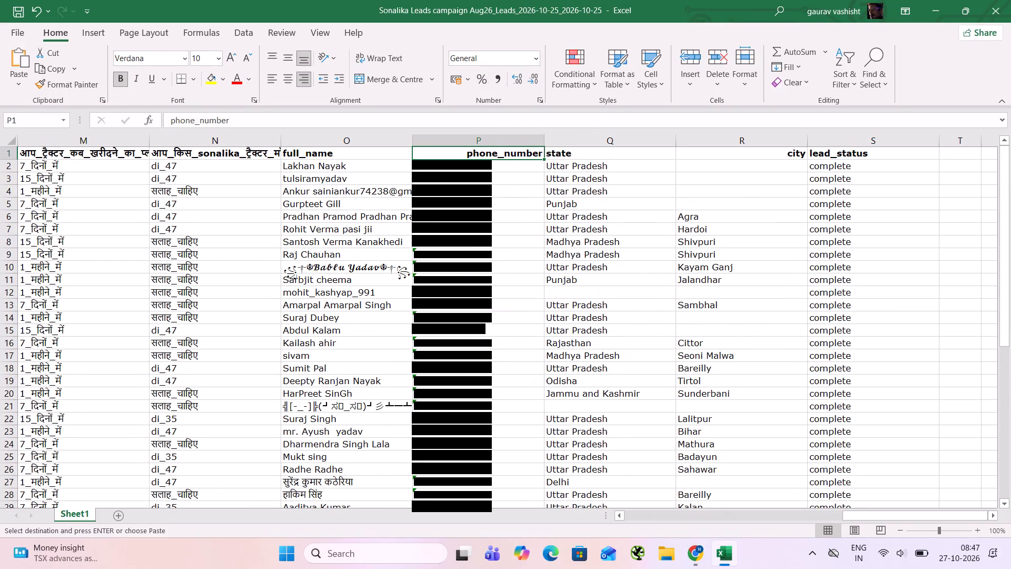
Copy the name of the Sonalika leads file from the Downloads folder in File Explorer.
left_click(663, 558)
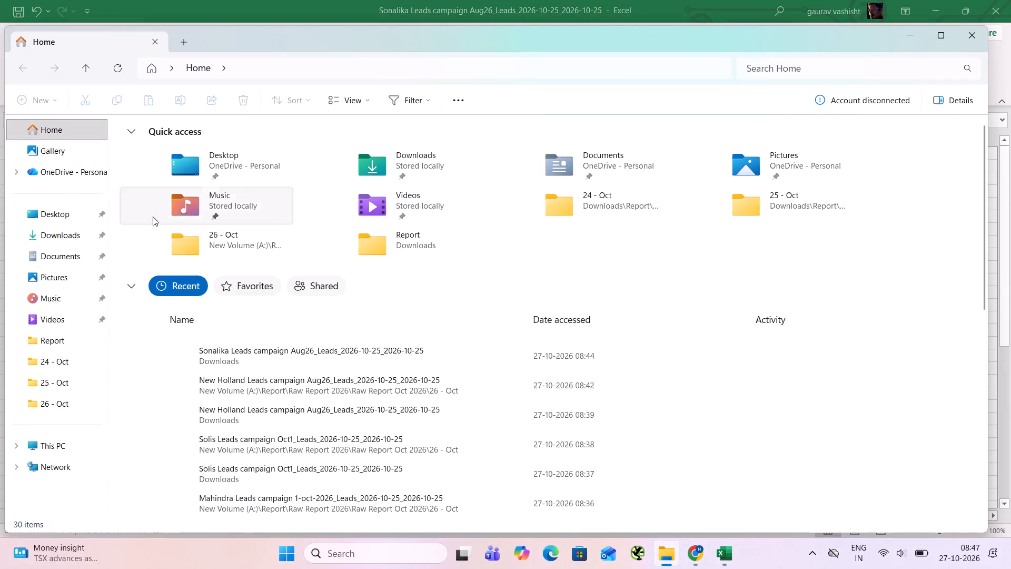
left_click(61, 233)
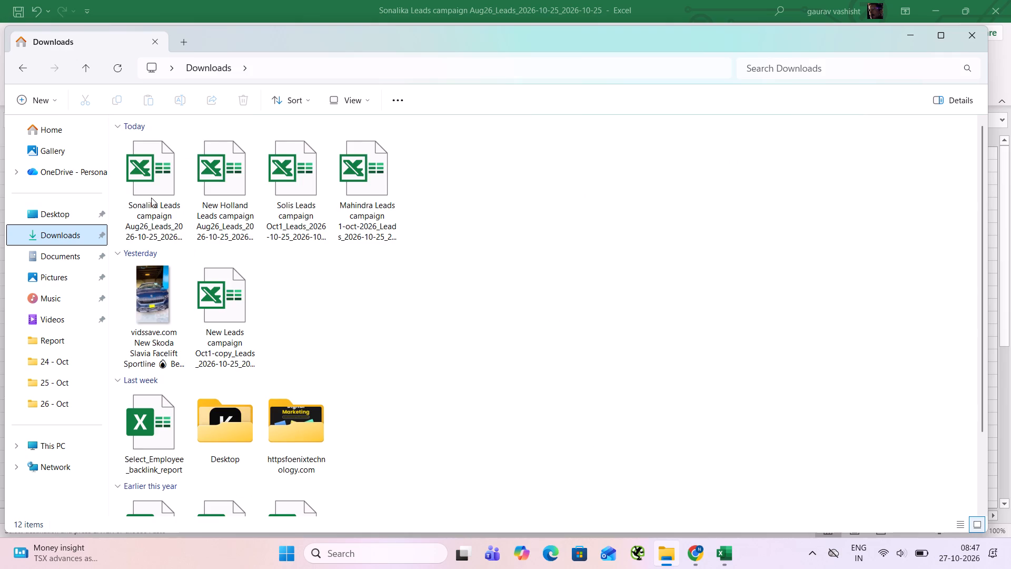
left_click(152, 193)
left_click(181, 97)
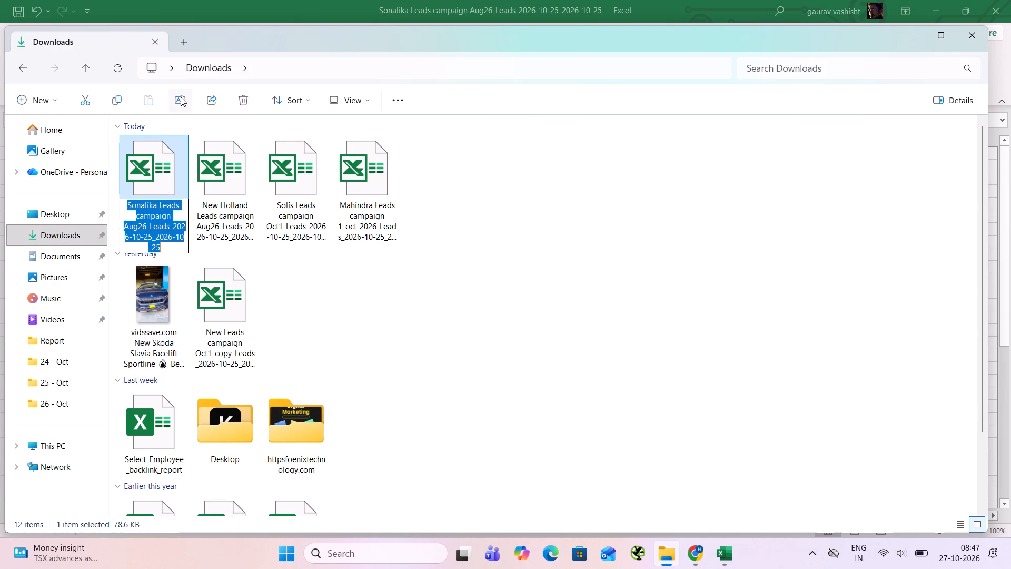
key("ctrl+c")
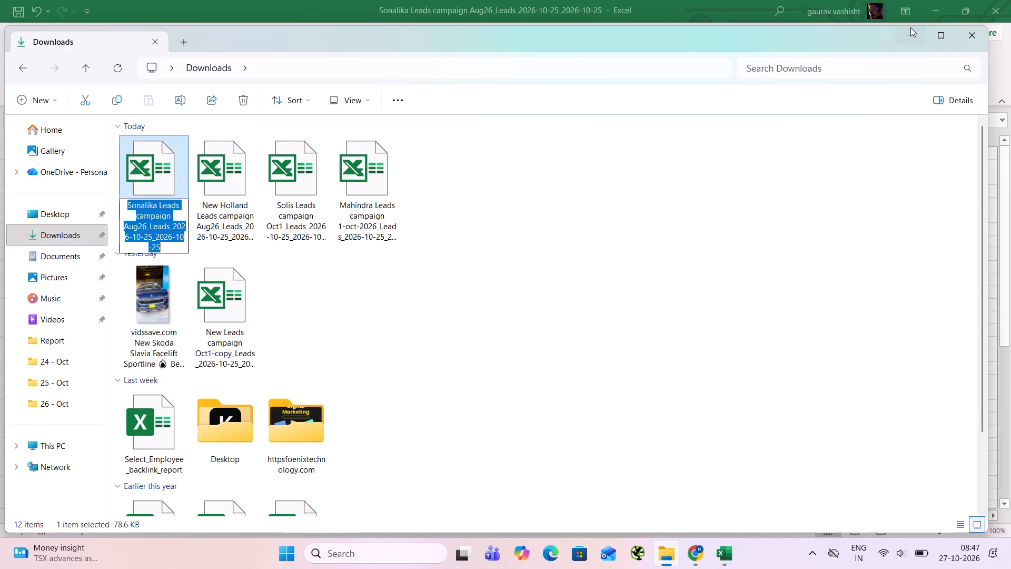
left_click(916, 35)
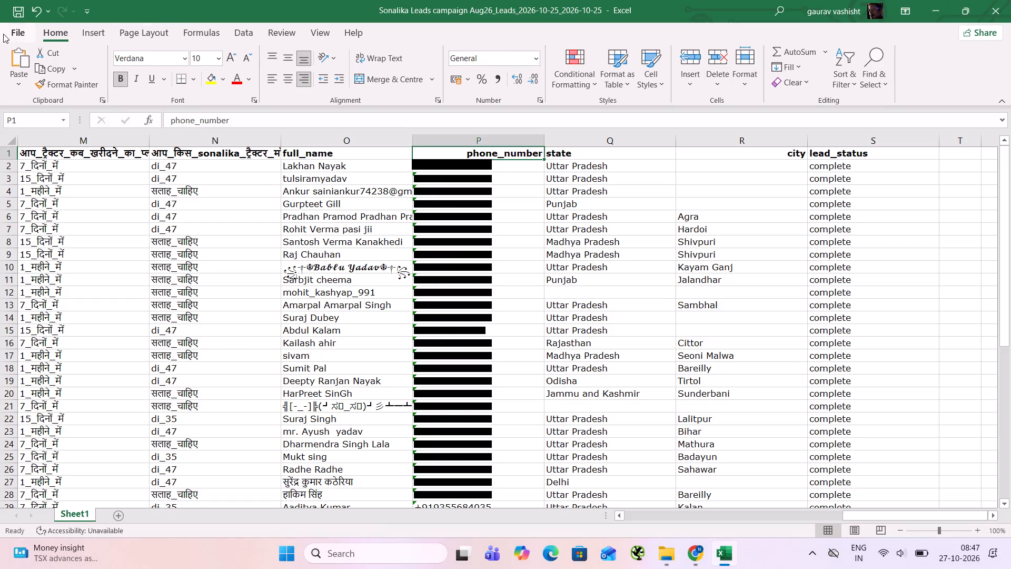
Save the workbook in 26 - Oct as an Excel Workbook named Sonalika Leads campaign Aug26_Leads_2026-10-25_2026-10-25, and close it.
left_click(4, 35)
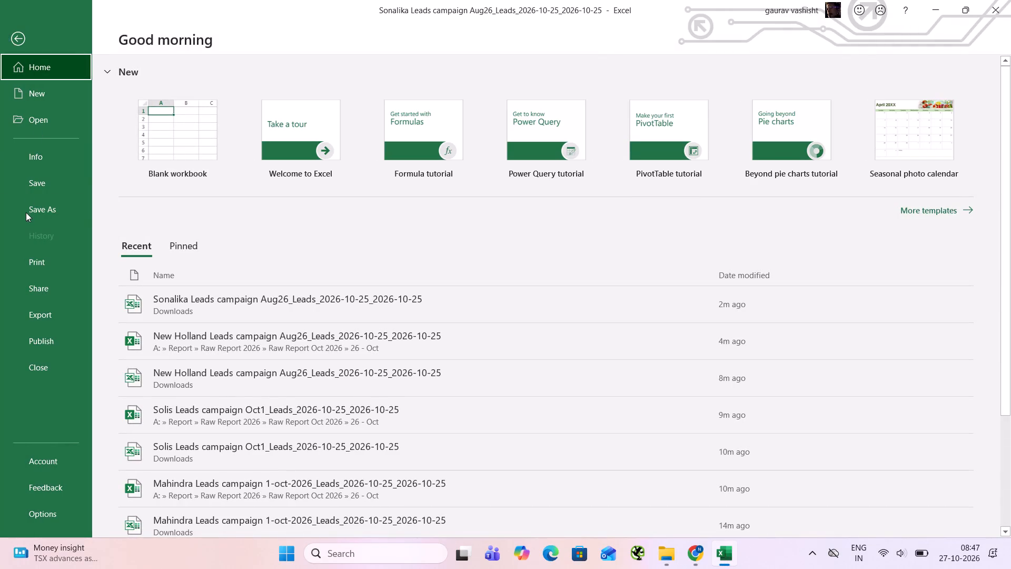
left_click(26, 212)
left_click(372, 167)
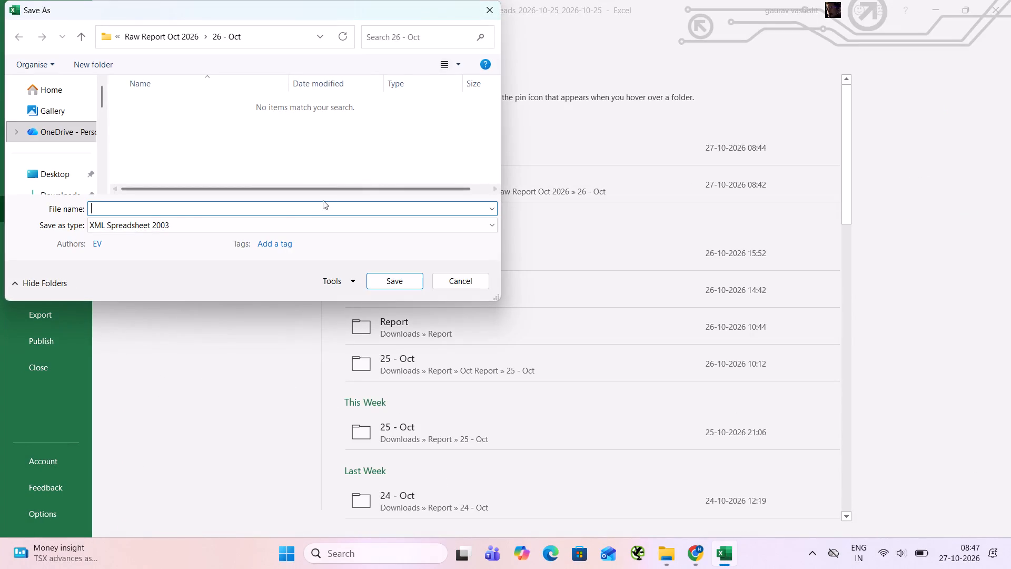
key("ctrl+v")
left_click(283, 223)
left_click(296, 238)
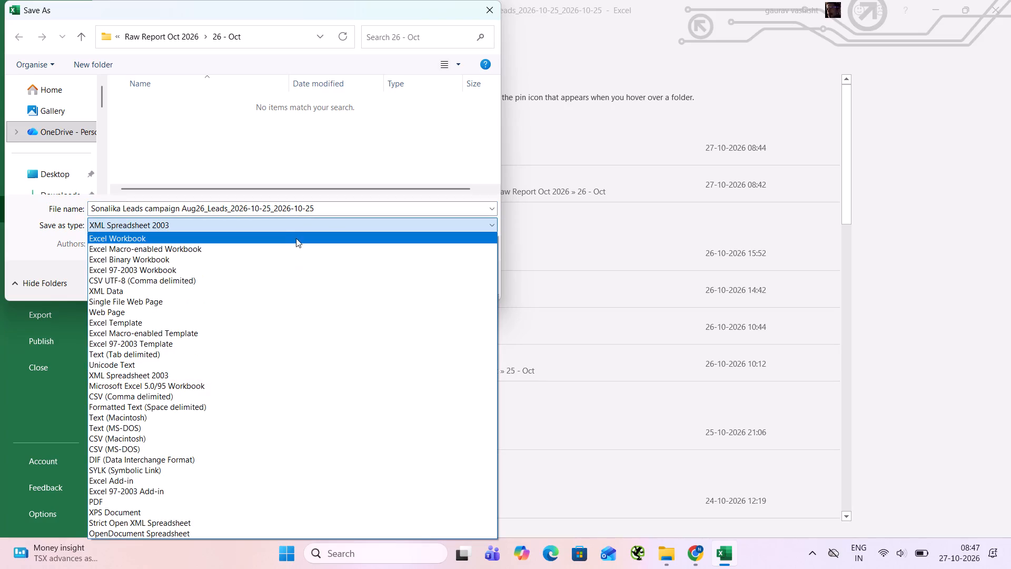
left_click(386, 301)
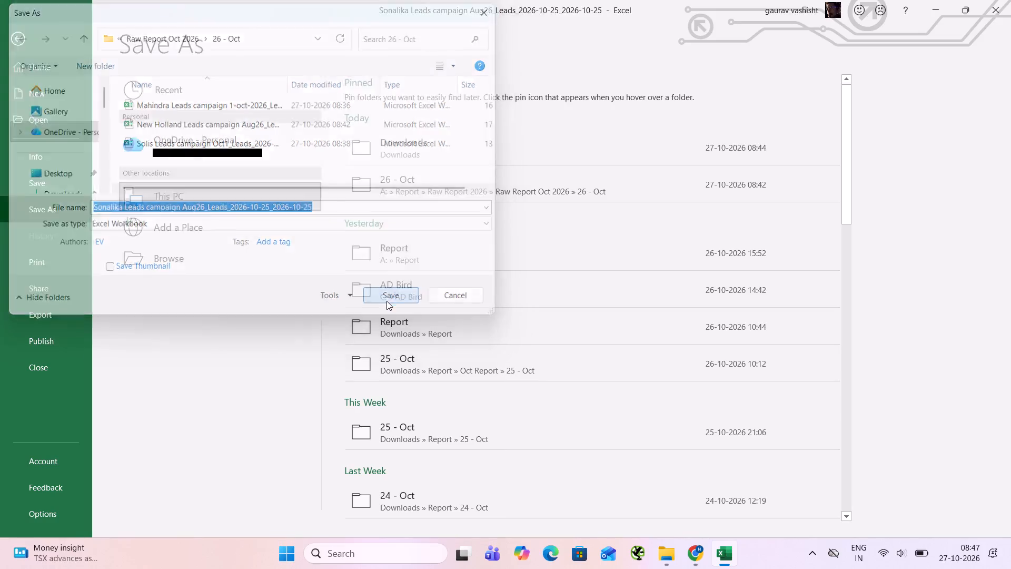
key("ctrl+s")
key("ctrl+s")
key("ctrl+s")
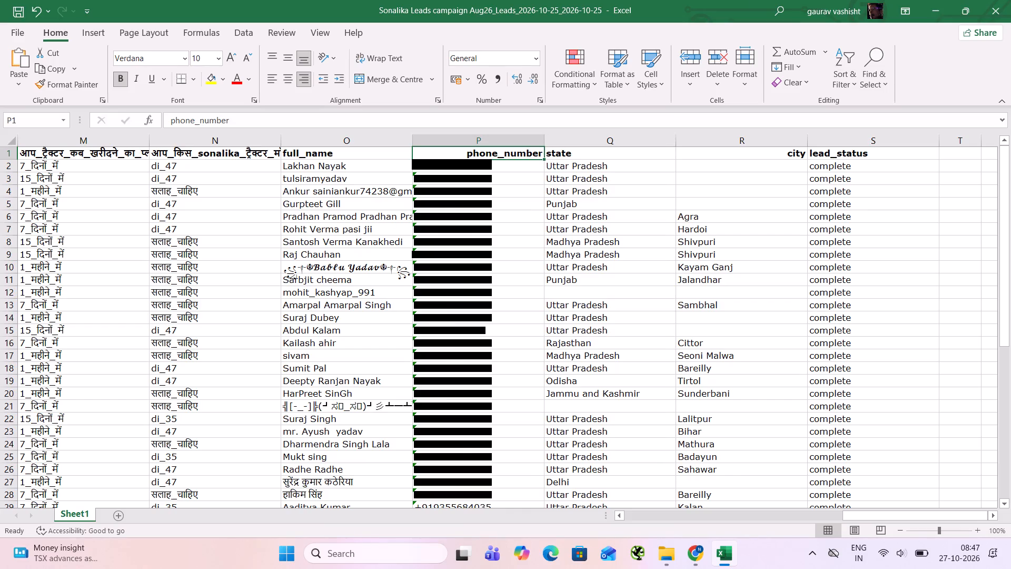
left_click(1010, 0)
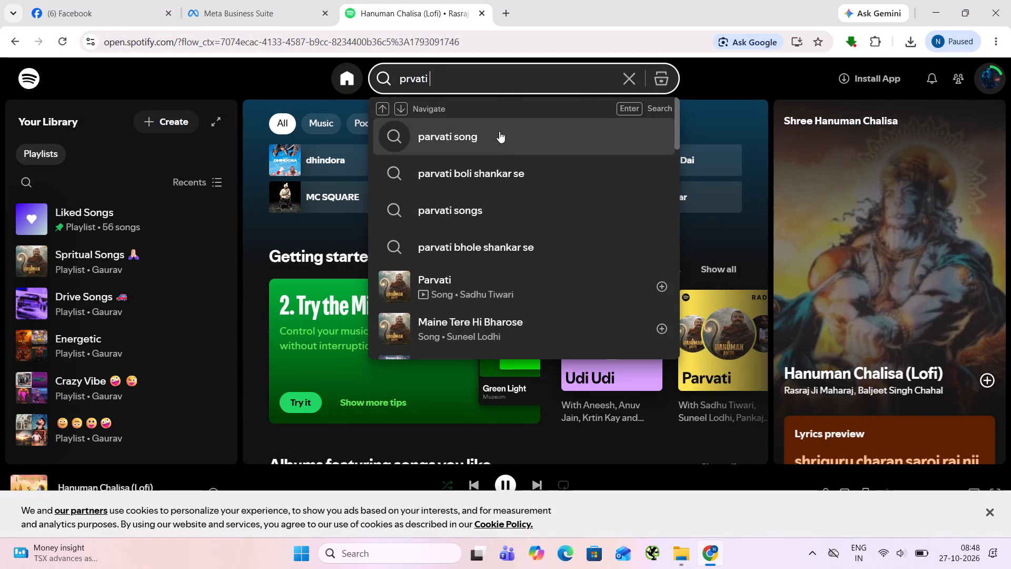
Search Spotify for the suggestion "parvati boli shankar se", play and open the Parvati Boli Shankar Se playlist, and dismiss the cookie notice.
left_click(503, 172)
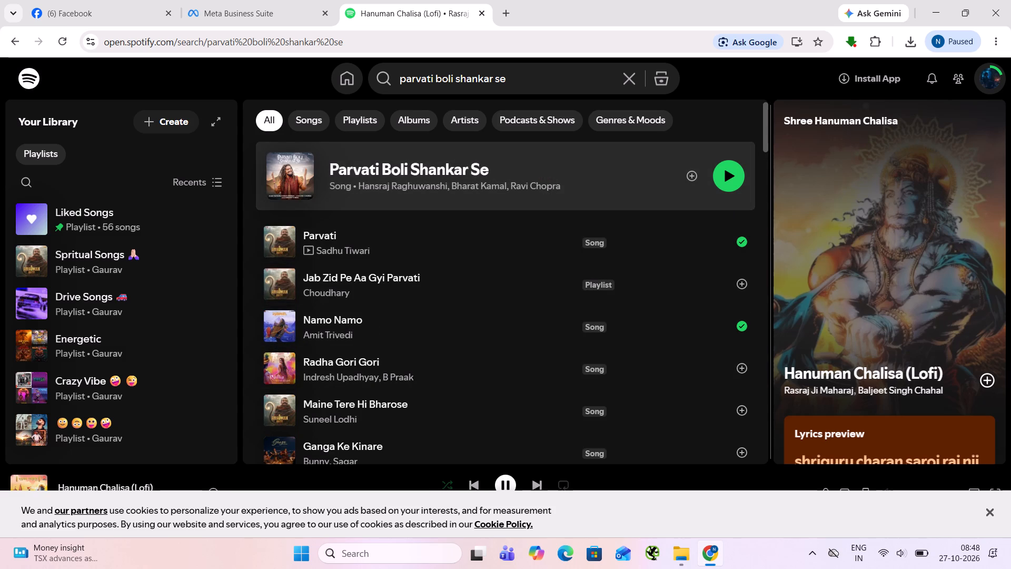
left_click_drag(766, 129, 766, 154)
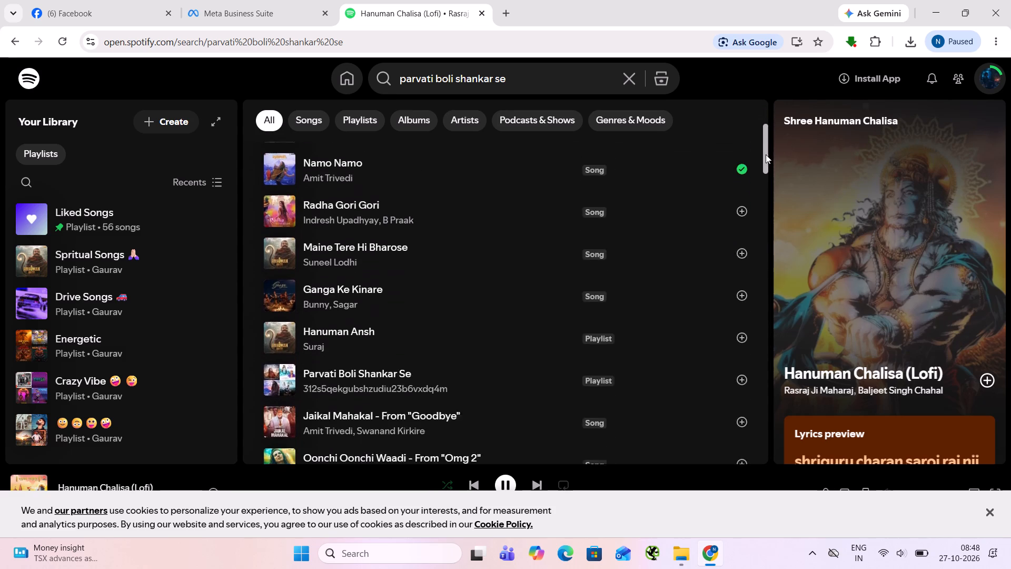
left_click_drag(766, 154, 764, 167)
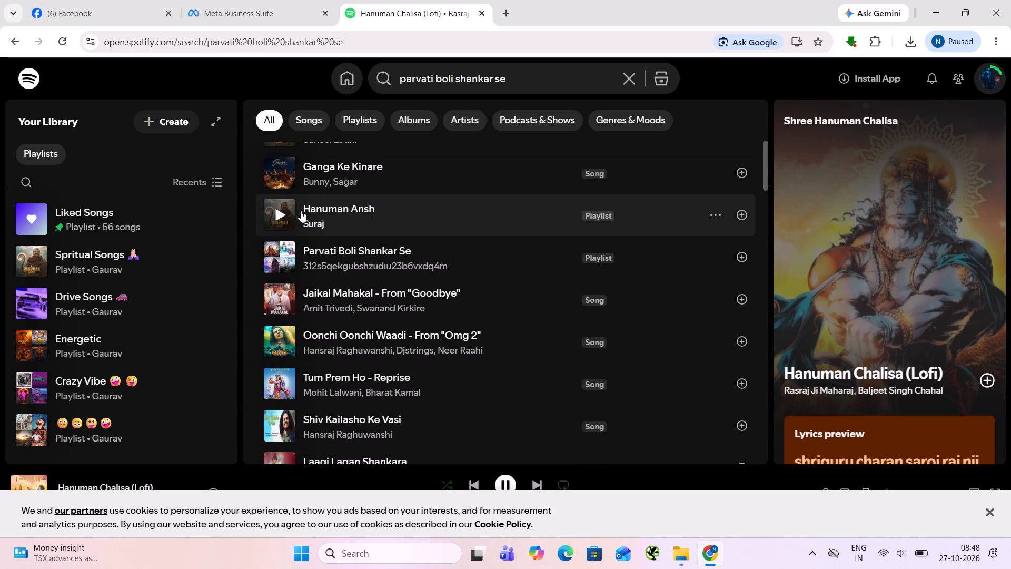
left_click(280, 254)
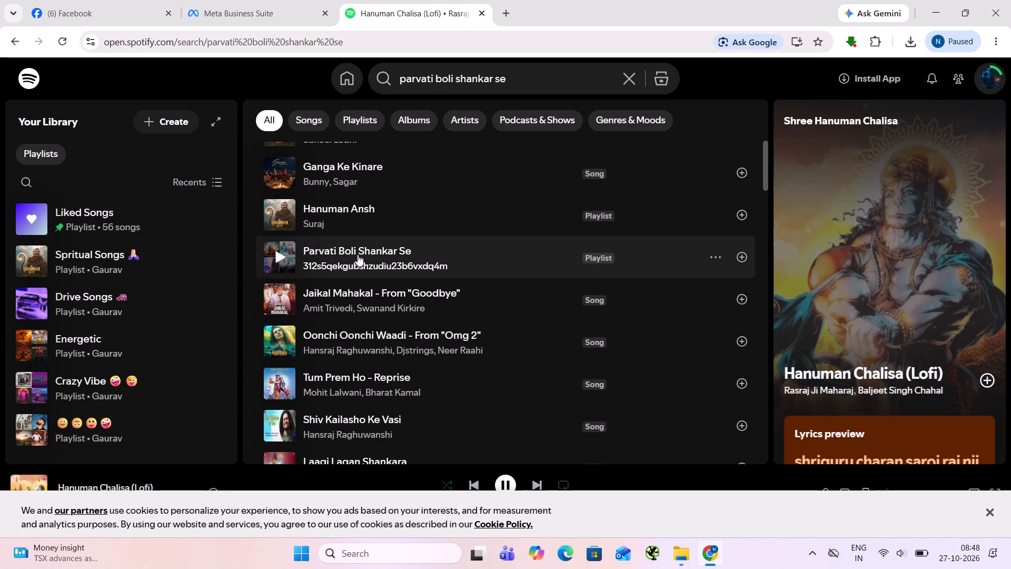
left_click(358, 254)
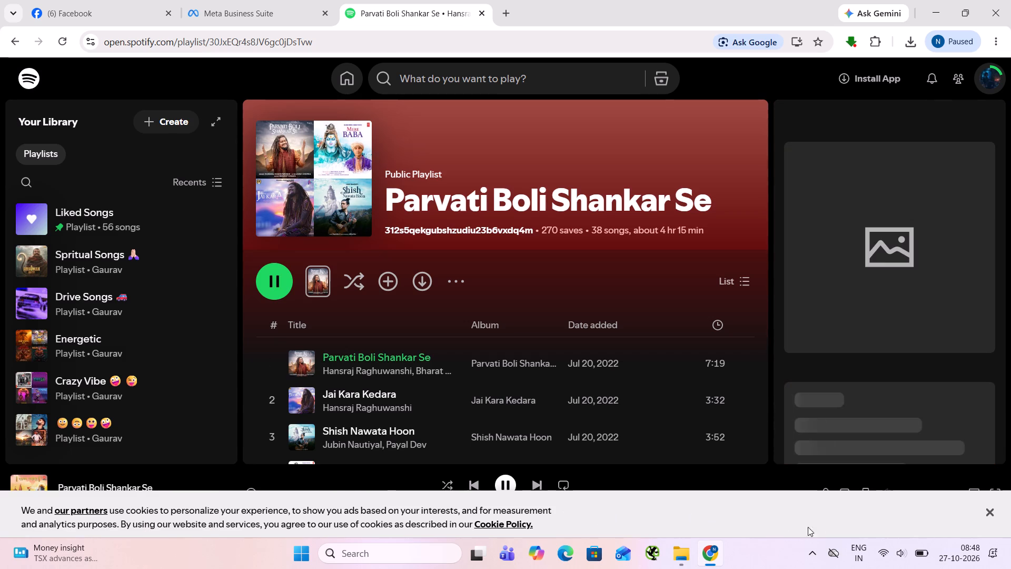
left_click(1000, 512)
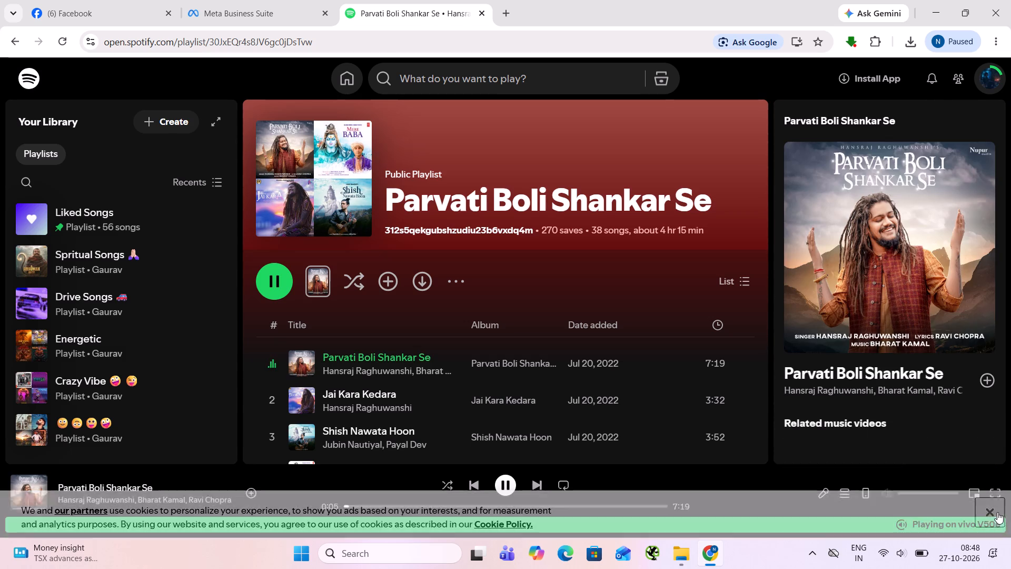
Switch to File Explorer and open the 26 - Oct folder to check the saved lead workbooks.
key("alt+Tab")
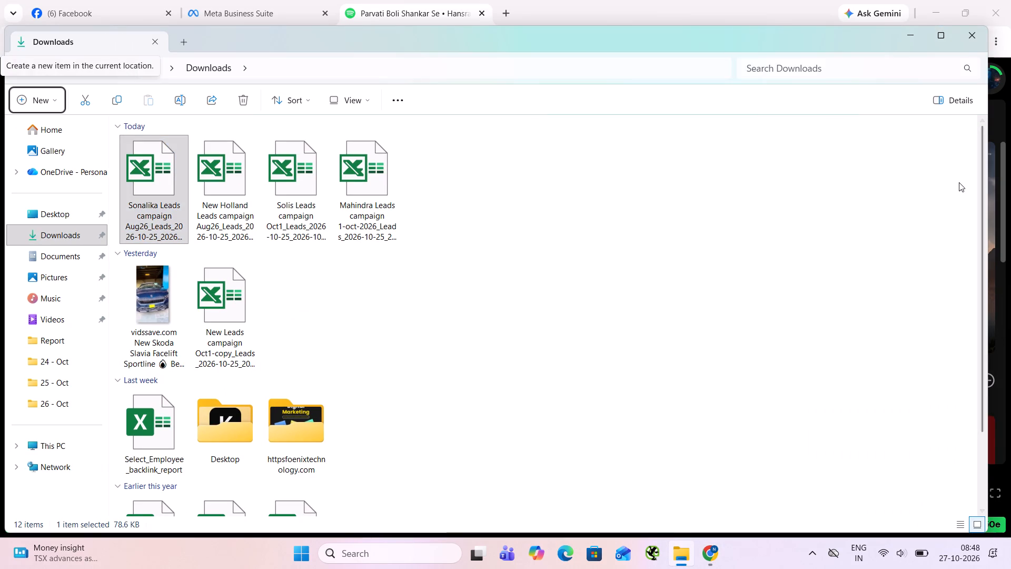
left_click(58, 412)
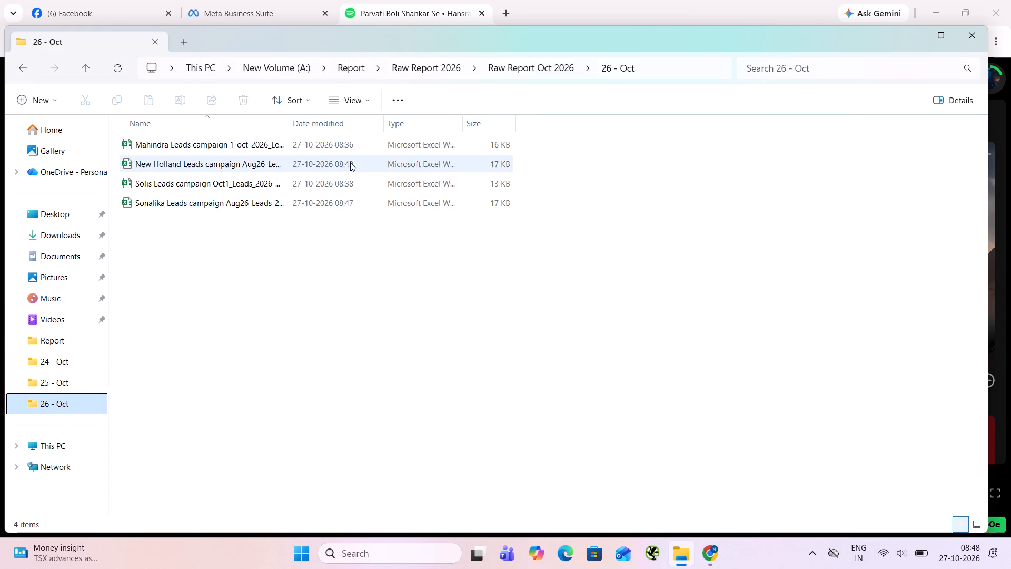
Return to Meta Business Suite in Chrome and switch the lead ads forms from Tractor Choice to the TractorBird business asset.
left_click(745, 0)
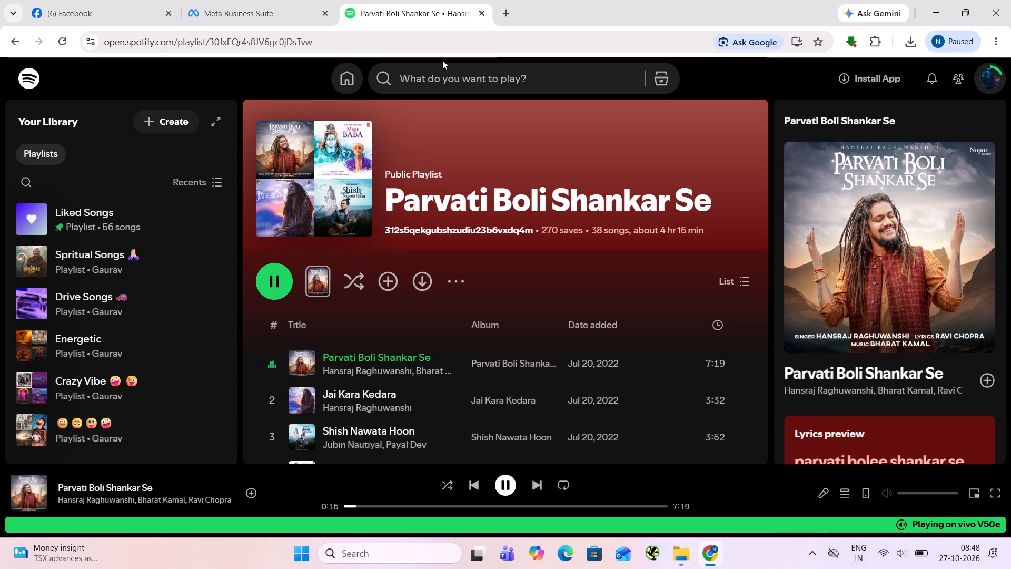
left_click(280, 0)
left_click(51, 109)
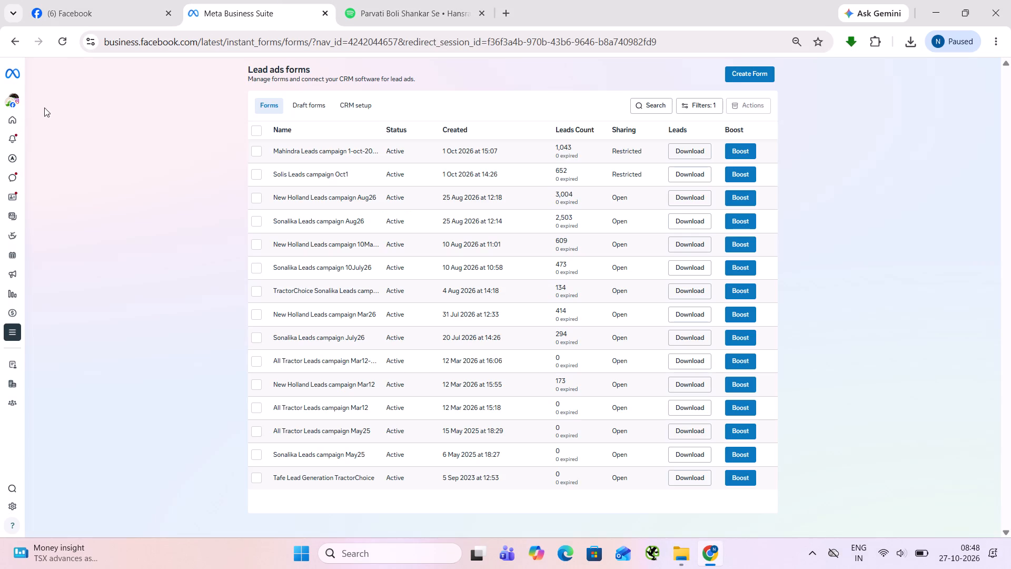
left_click(14, 102)
left_click(14, 102)
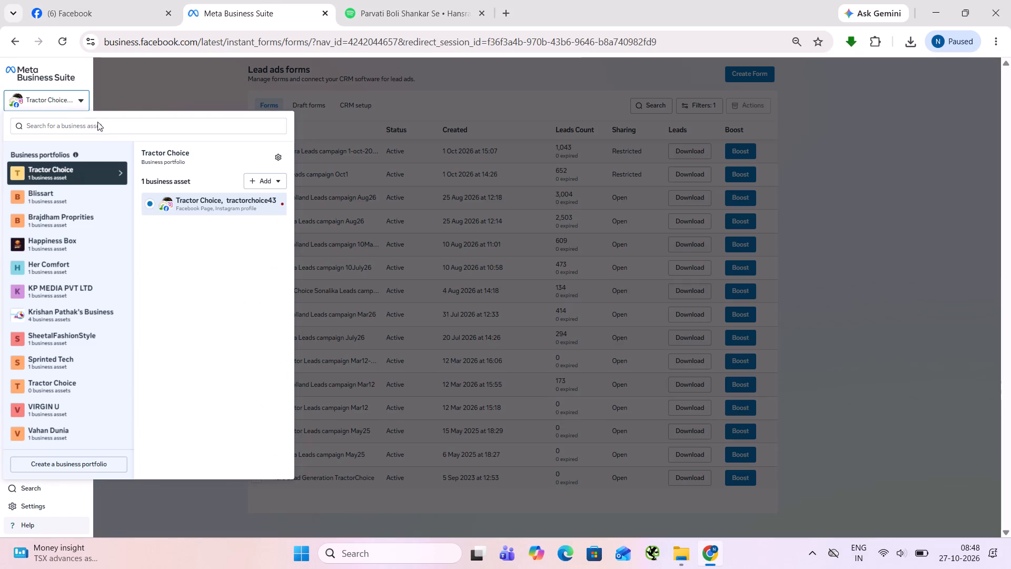
left_click(93, 310)
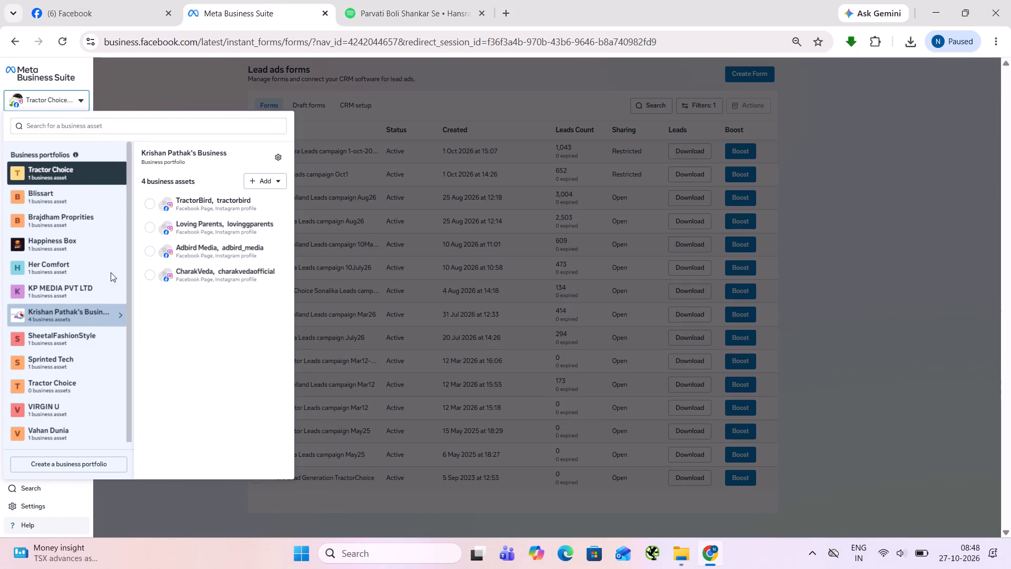
left_click(209, 203)
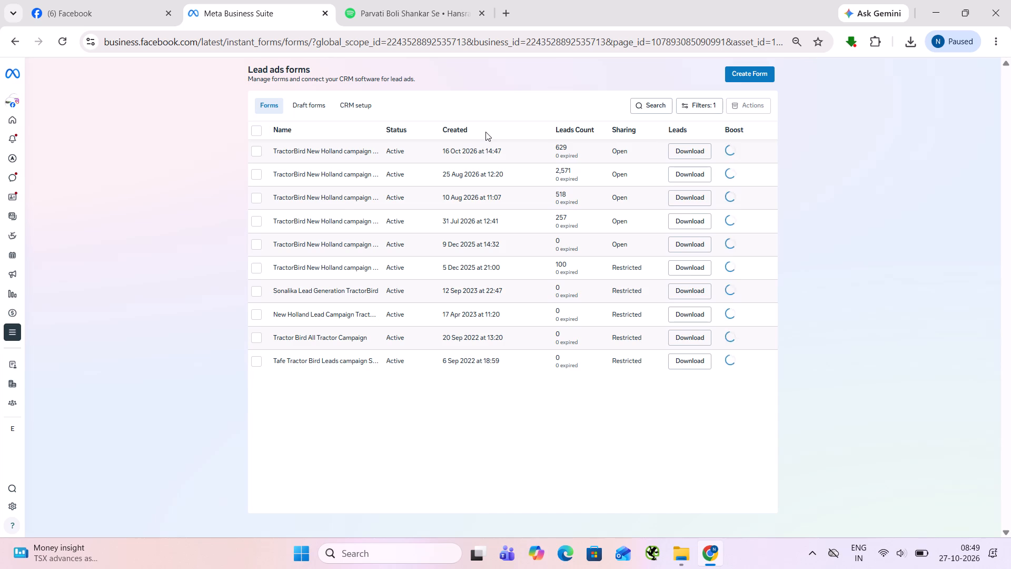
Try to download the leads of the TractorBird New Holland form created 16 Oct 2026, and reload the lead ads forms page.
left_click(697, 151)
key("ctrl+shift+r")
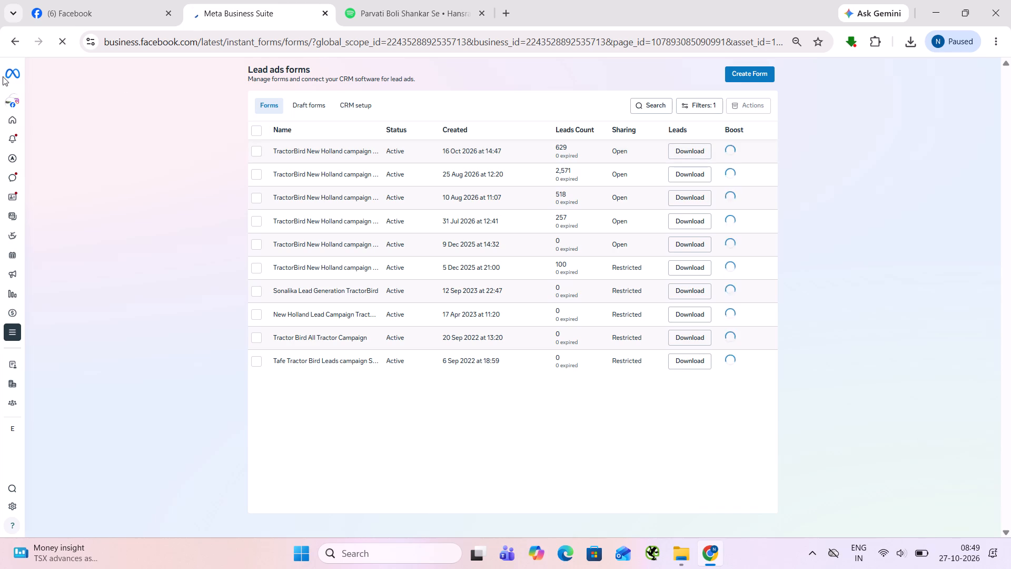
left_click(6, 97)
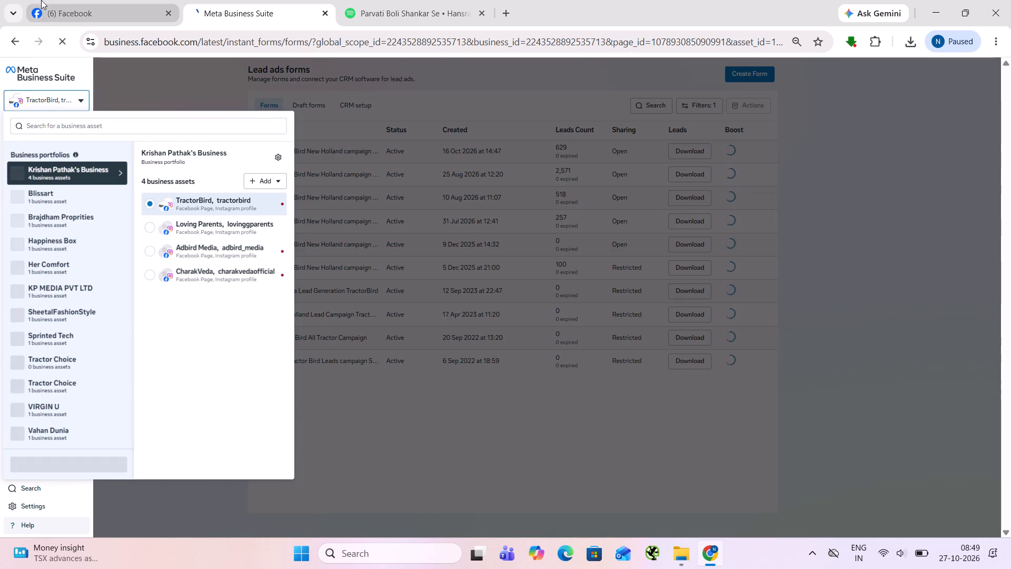
Switch the active Facebook profile to the MeriKheti Page from the list of all profiles.
left_click(55, 0)
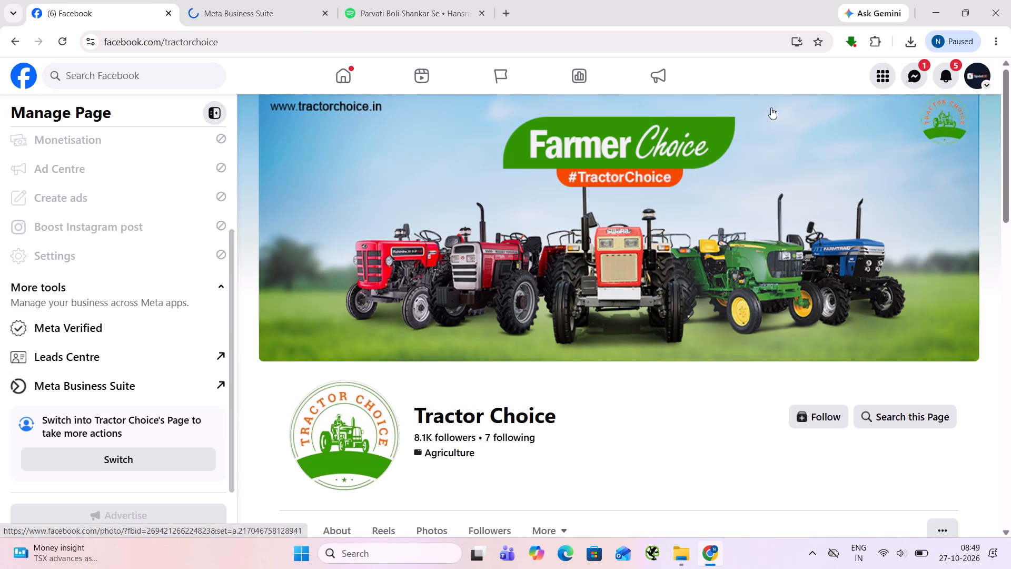
left_click(976, 80)
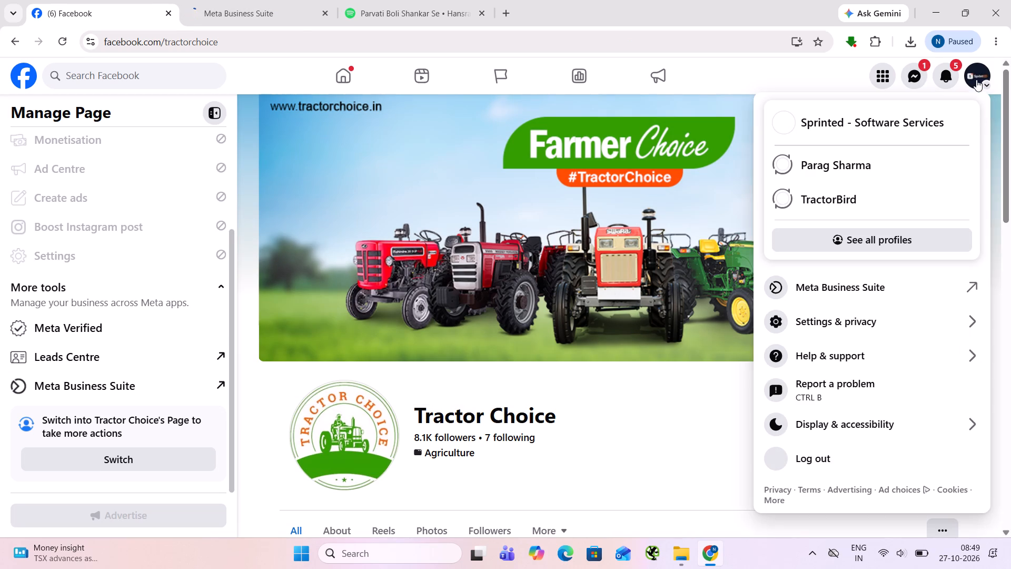
left_click(855, 236)
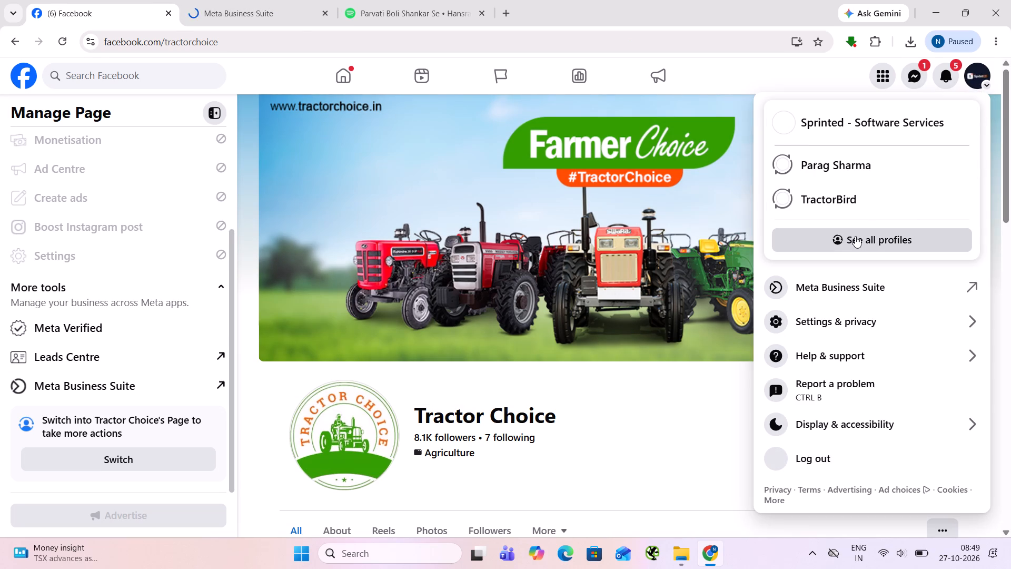
left_click(855, 236)
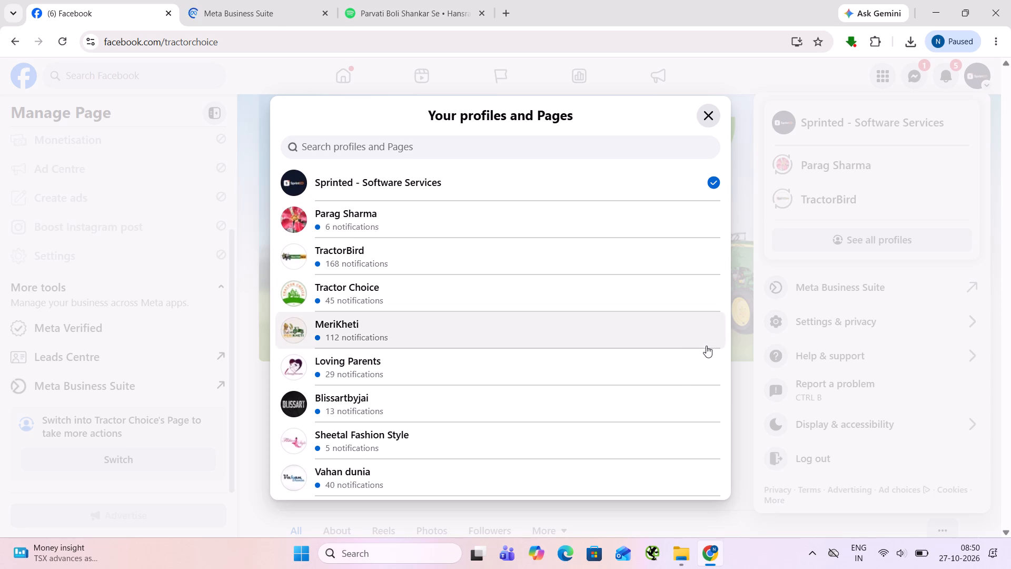
left_click(499, 331)
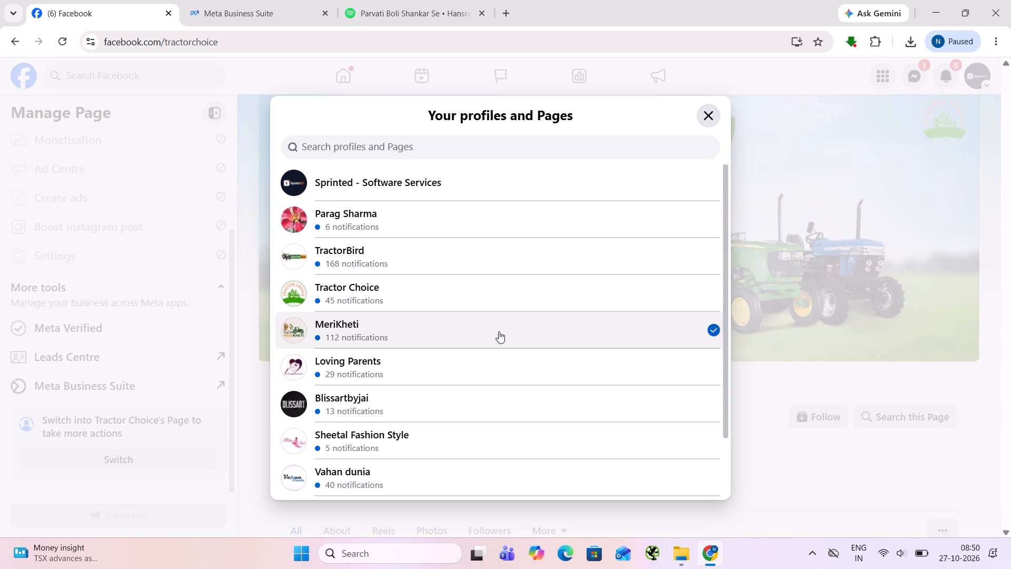
left_click(499, 331)
left_click(410, 331)
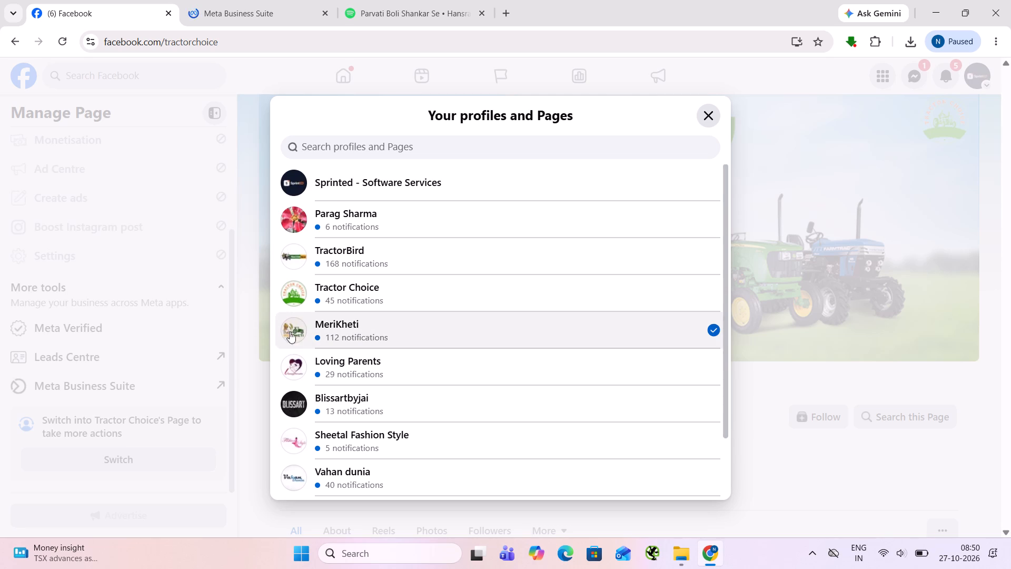
triple_click(298, 332)
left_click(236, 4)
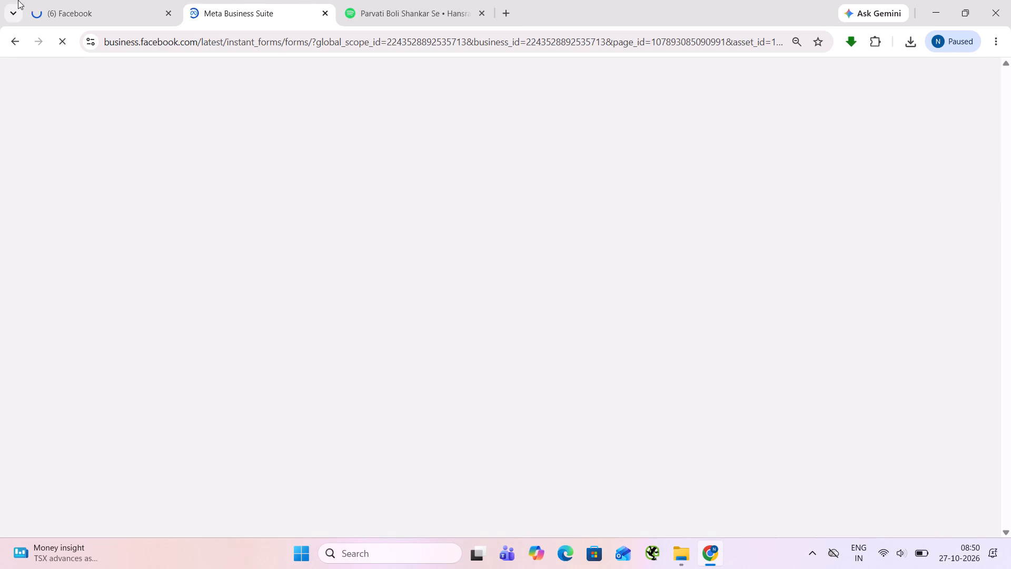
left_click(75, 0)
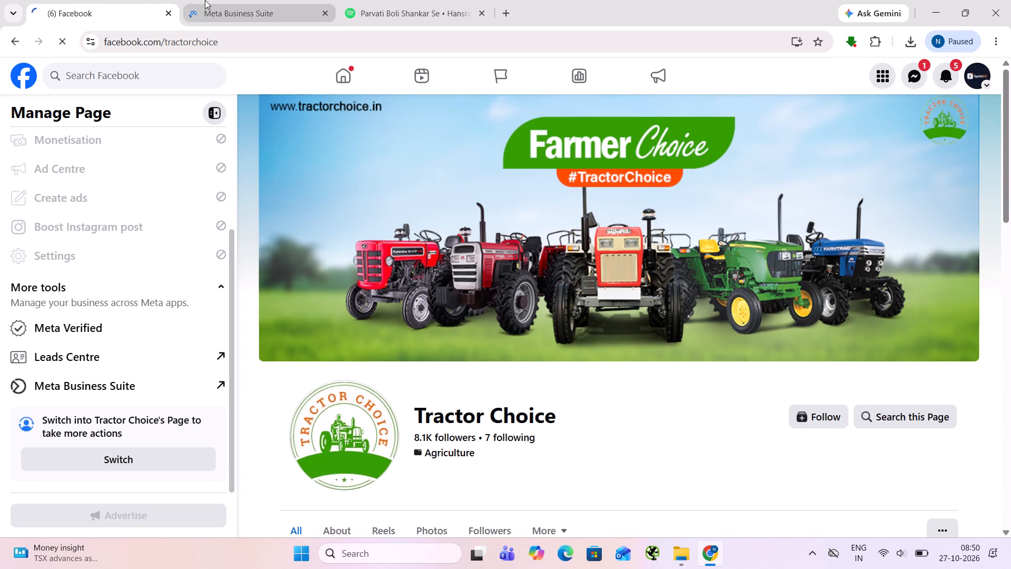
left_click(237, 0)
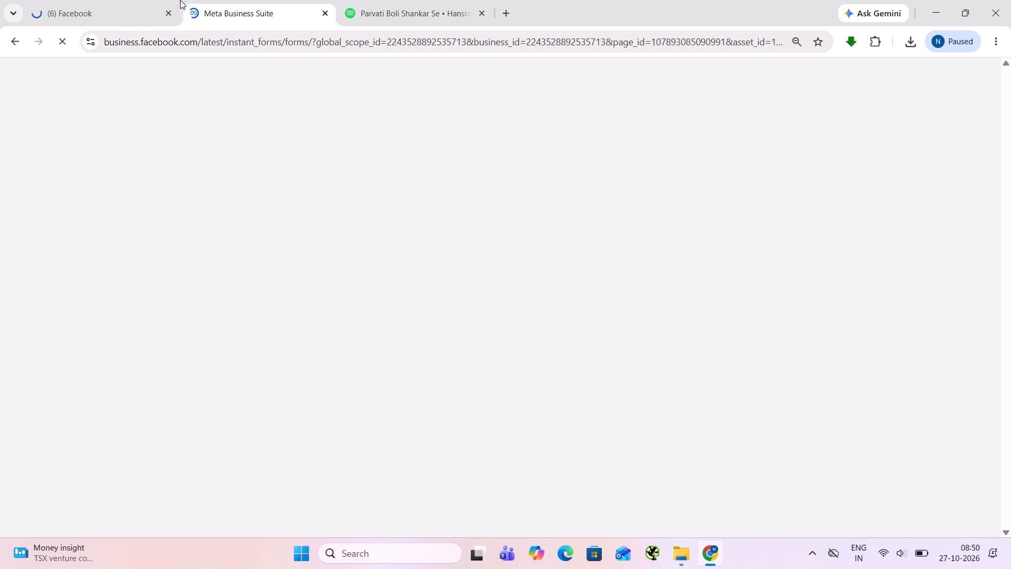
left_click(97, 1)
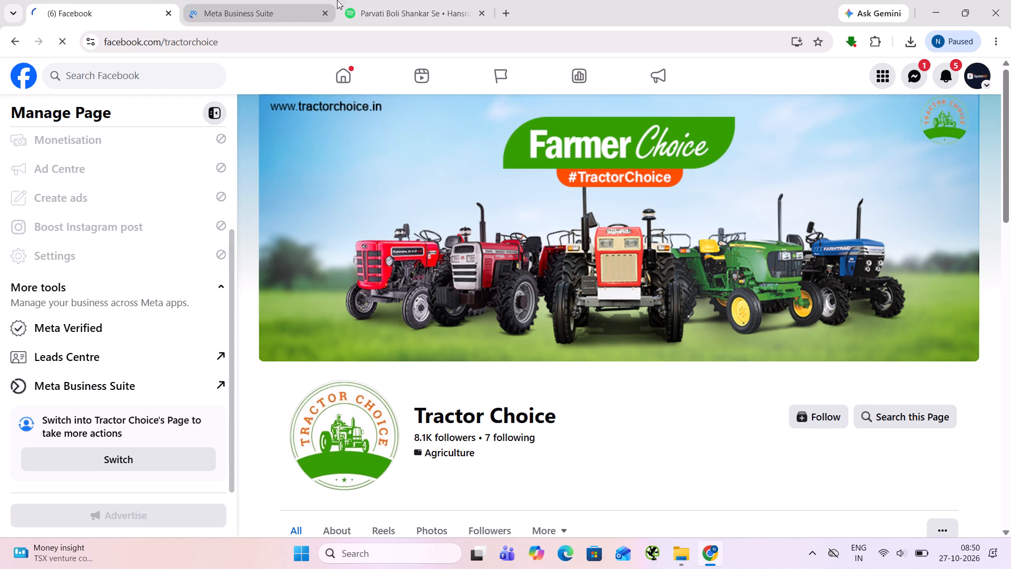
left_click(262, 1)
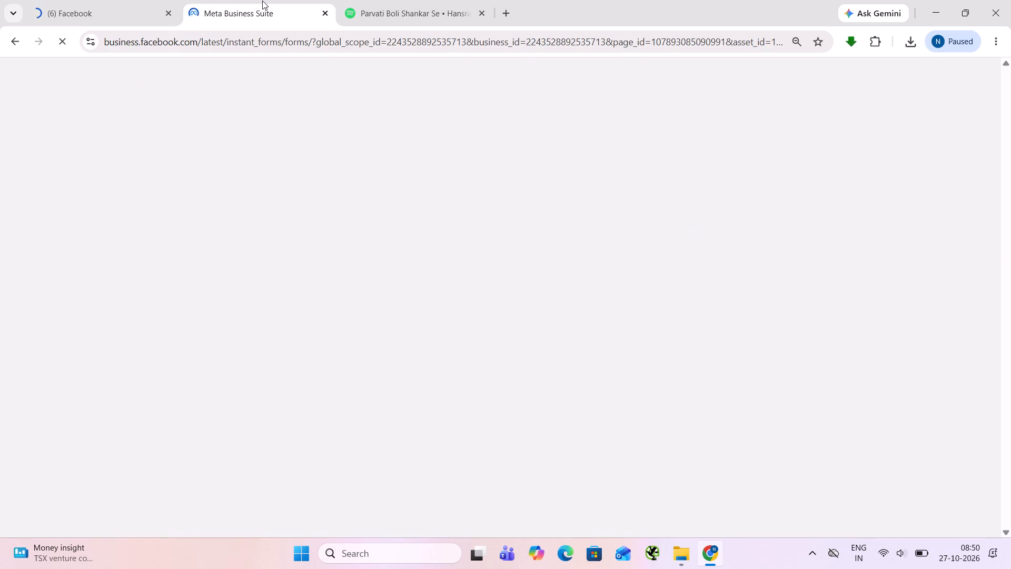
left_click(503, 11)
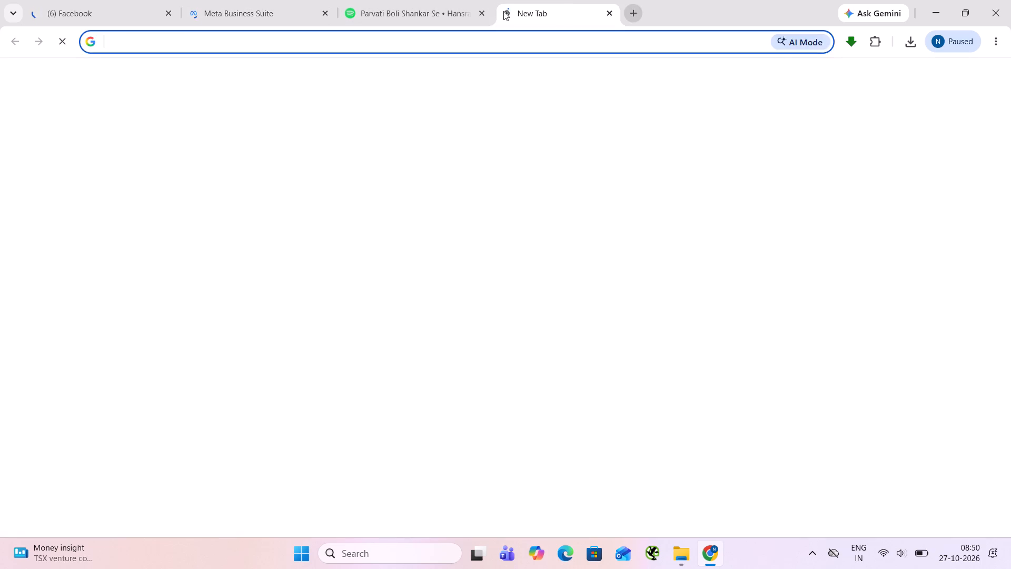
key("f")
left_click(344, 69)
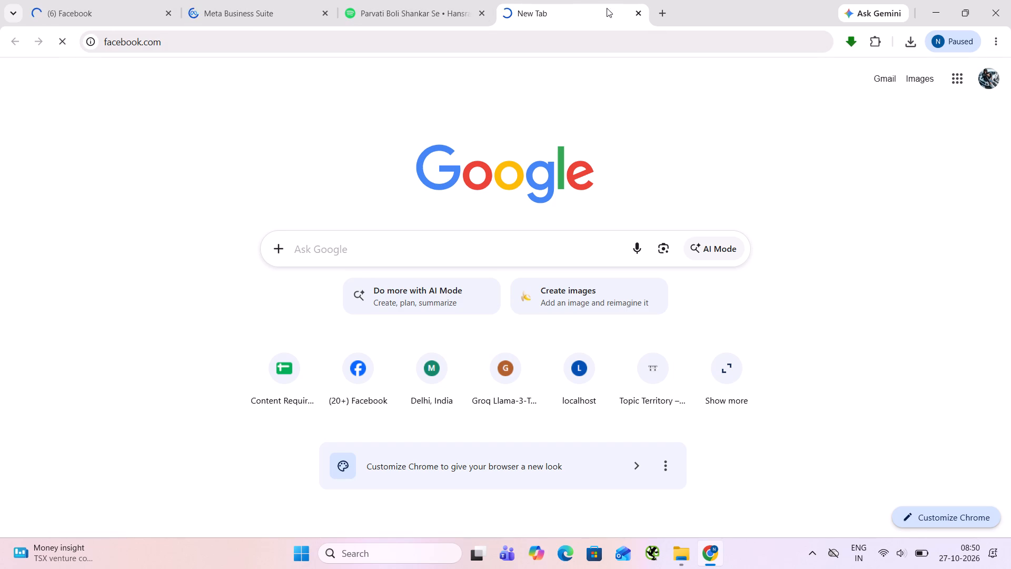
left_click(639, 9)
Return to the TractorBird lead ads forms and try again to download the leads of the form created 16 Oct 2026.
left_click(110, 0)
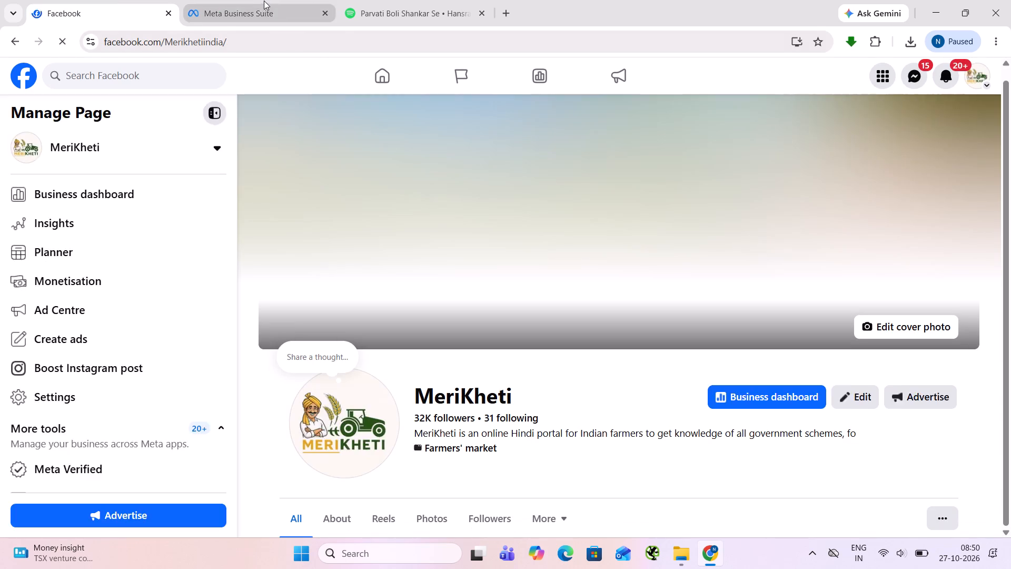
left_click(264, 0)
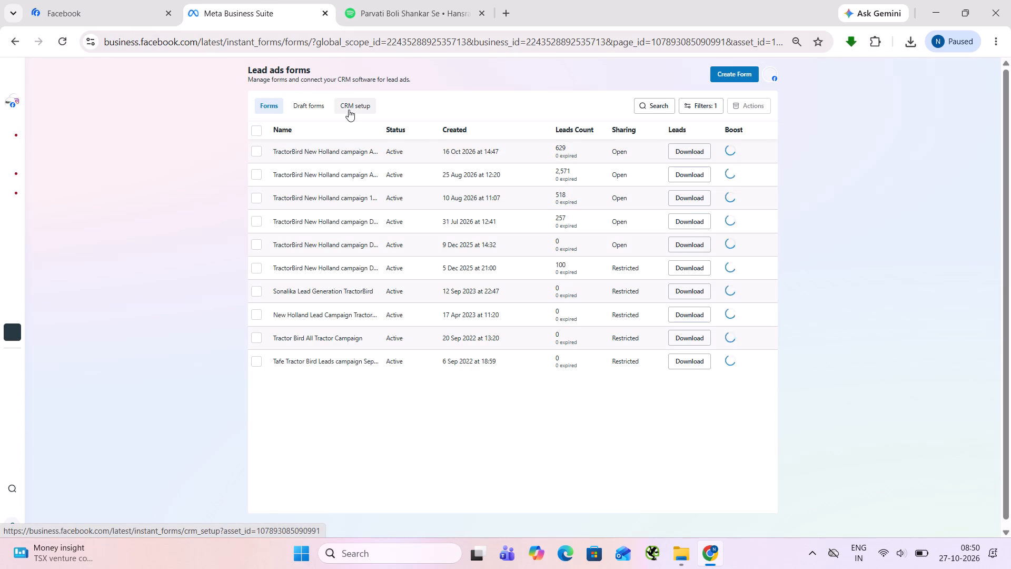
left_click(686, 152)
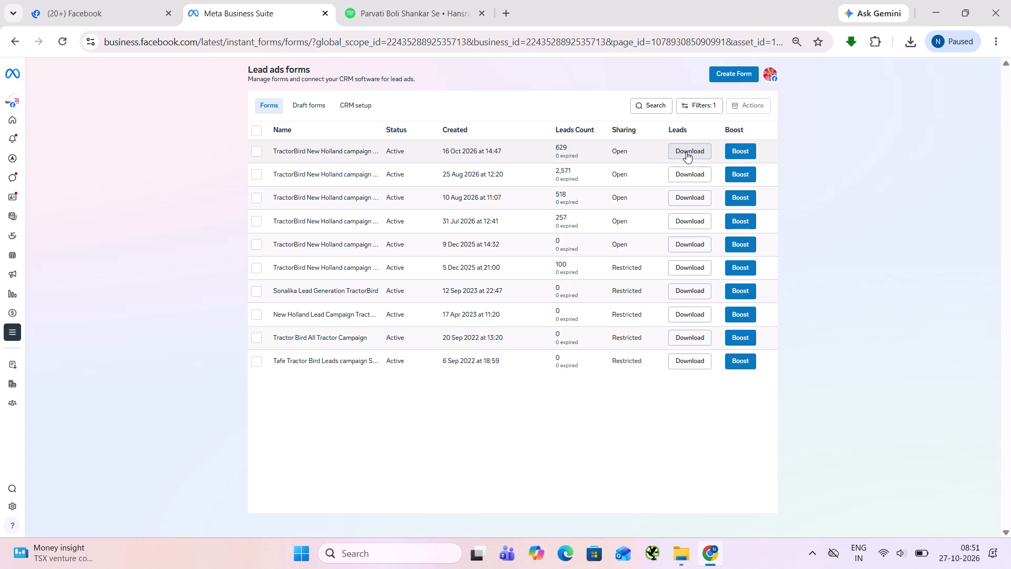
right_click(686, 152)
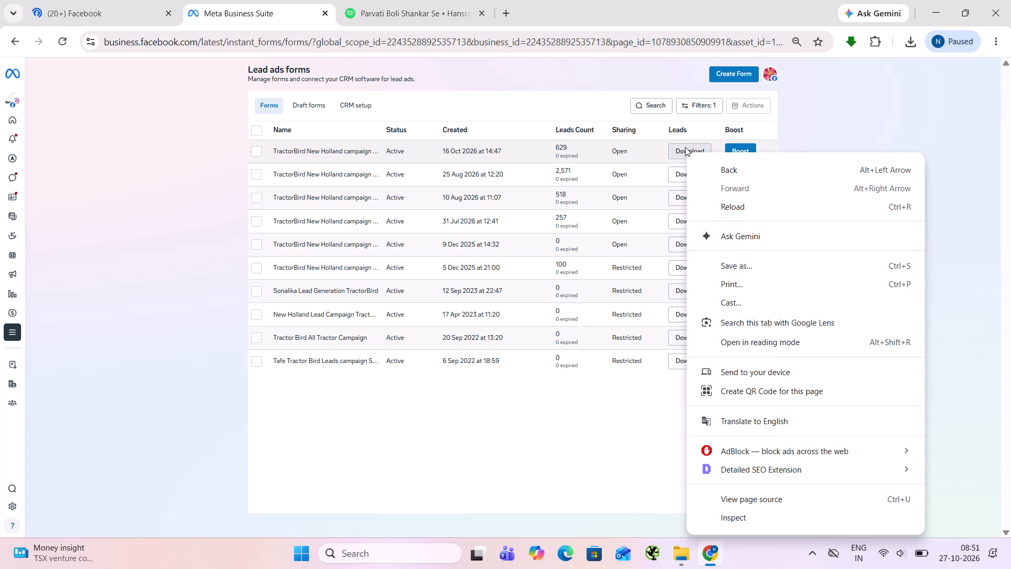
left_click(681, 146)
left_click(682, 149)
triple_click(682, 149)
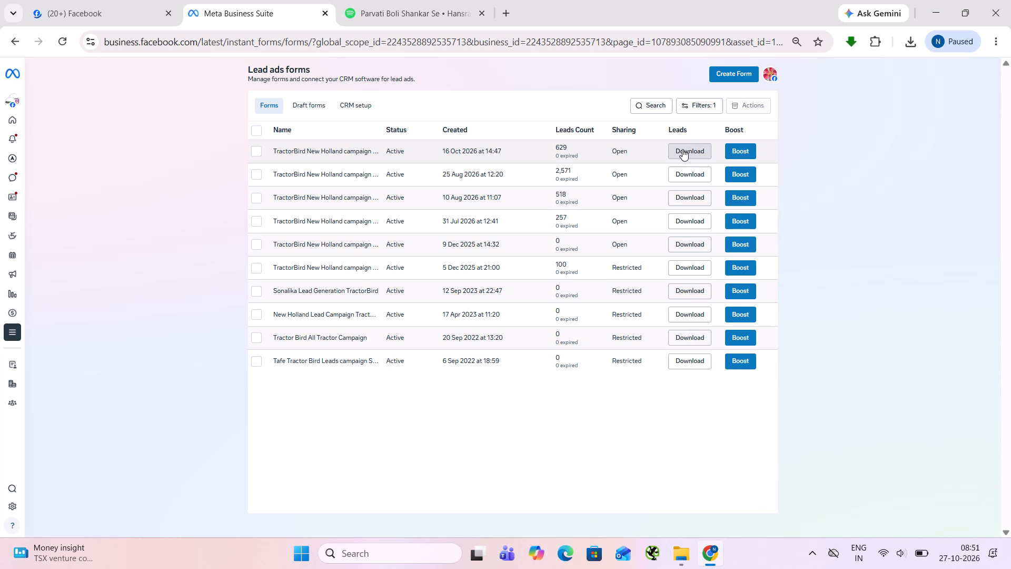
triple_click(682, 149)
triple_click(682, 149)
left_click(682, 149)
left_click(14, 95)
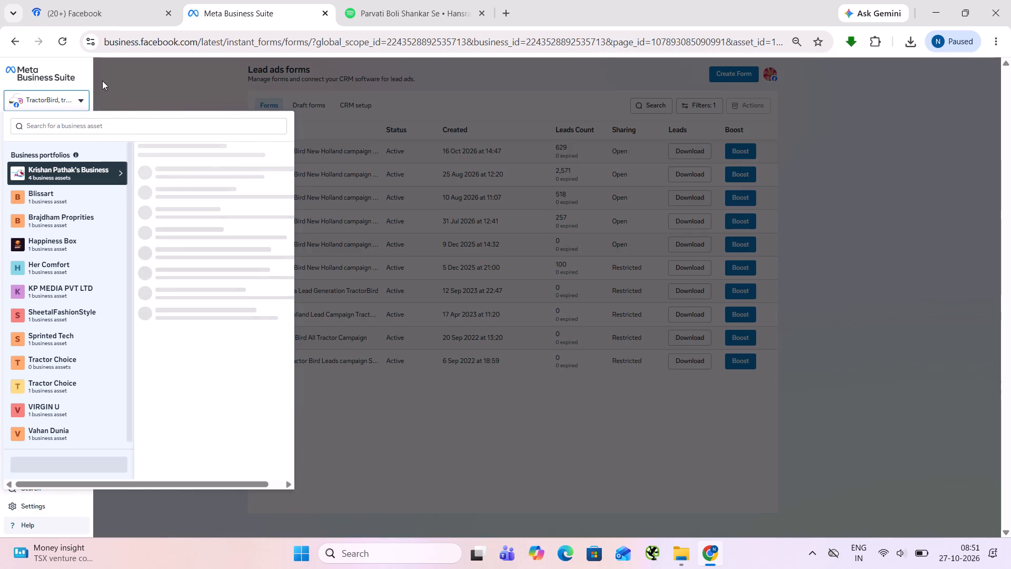
Return to the MeriKheti Facebook Page, dismiss the profile switch notice, and open its Meta Business Suite in a new tab.
left_click(95, 0)
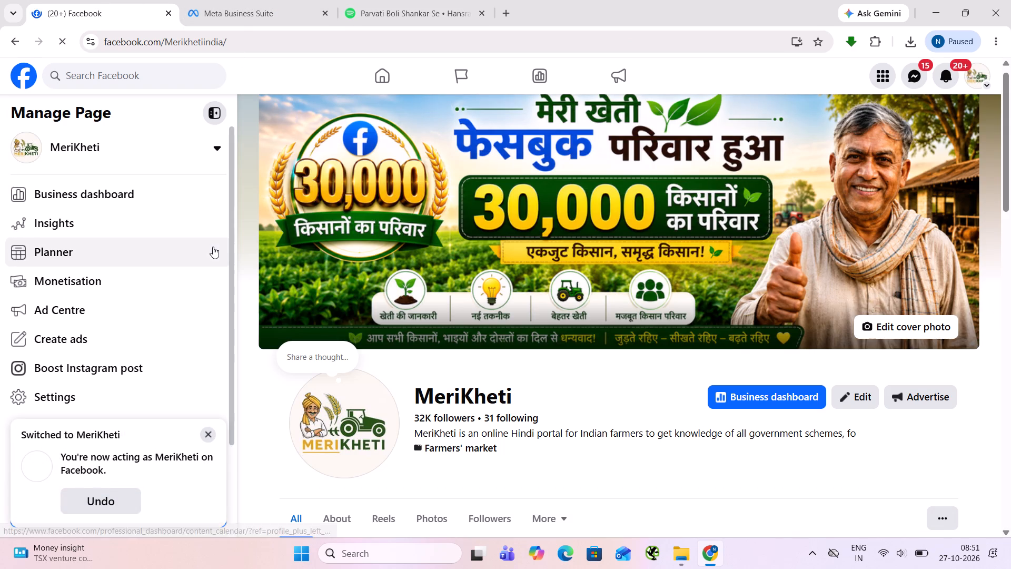
left_click(209, 432)
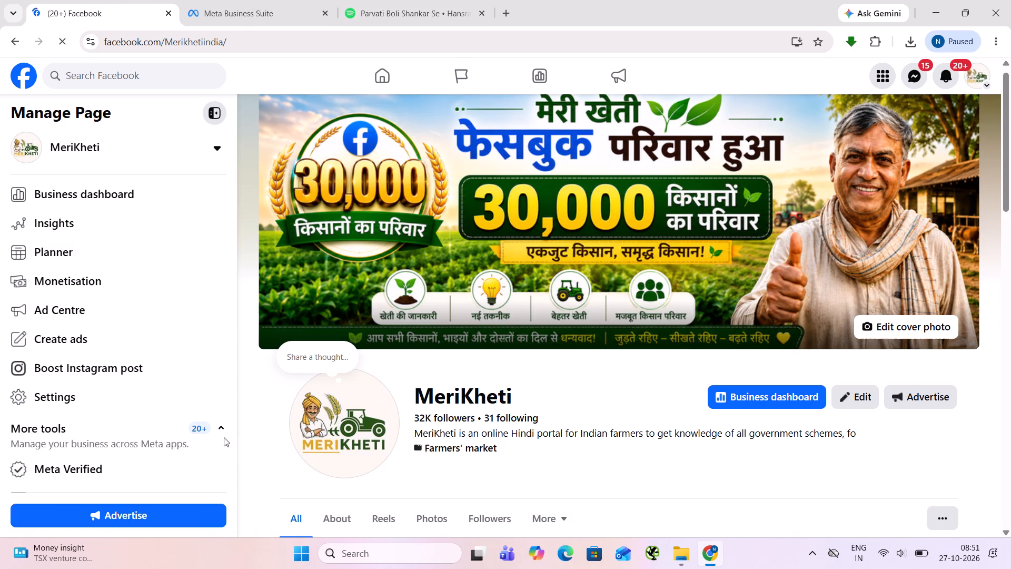
left_click(231, 443)
left_click(231, 444)
left_click_drag(231, 444, 234, 490)
left_click(204, 467)
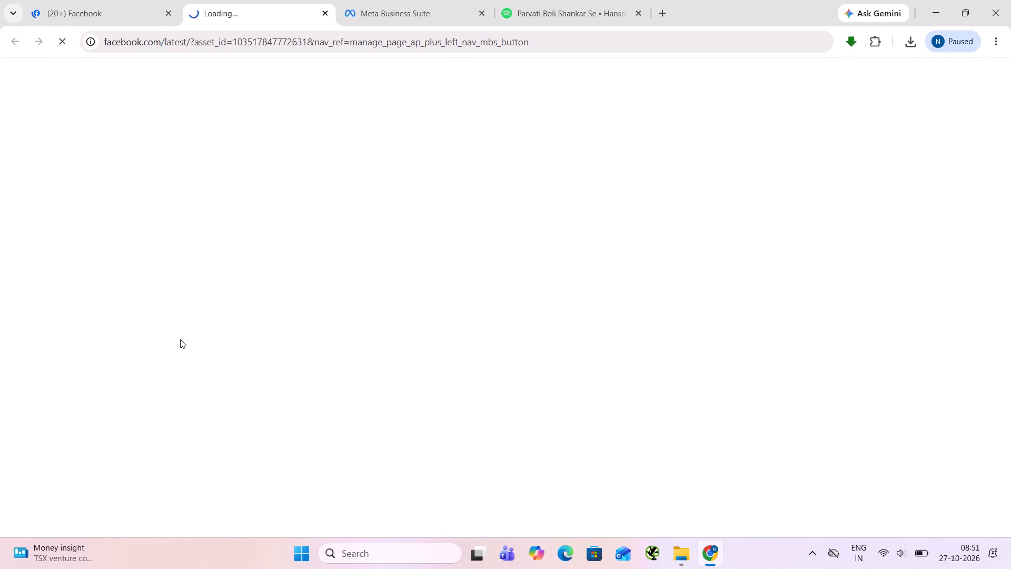
Go back to the TractorBird lead ads forms, close the business asset switcher, and open the New Holland form created 16 Oct 2026.
left_click(425, 0)
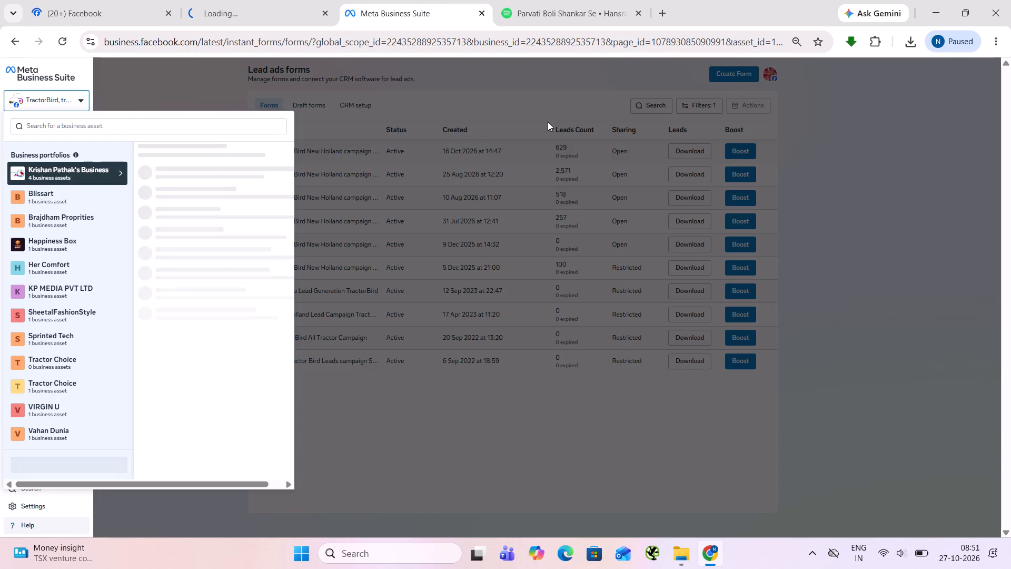
left_click(679, 141)
left_click(688, 150)
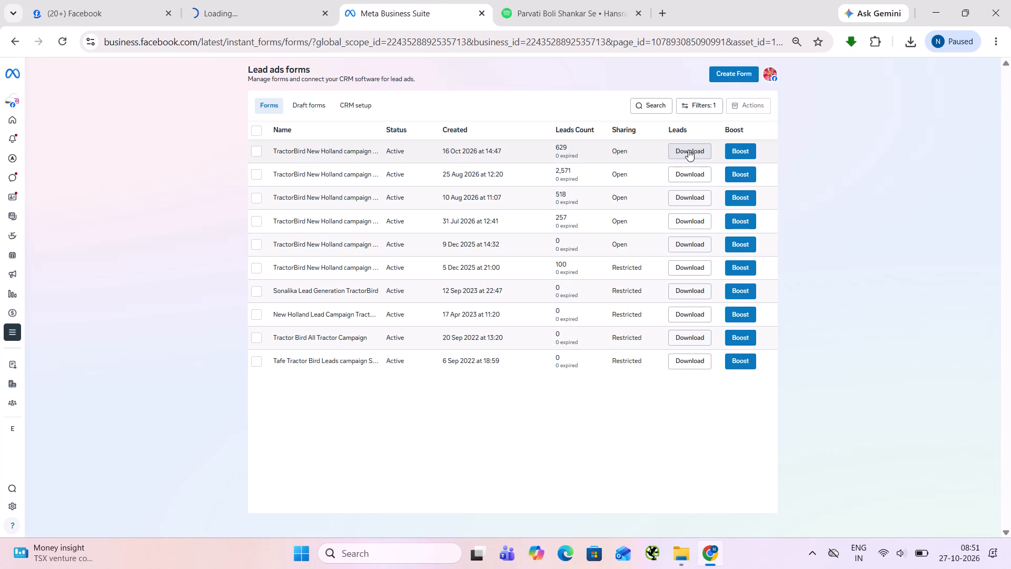
double_click(688, 150)
left_click(688, 150)
double_click(679, 141)
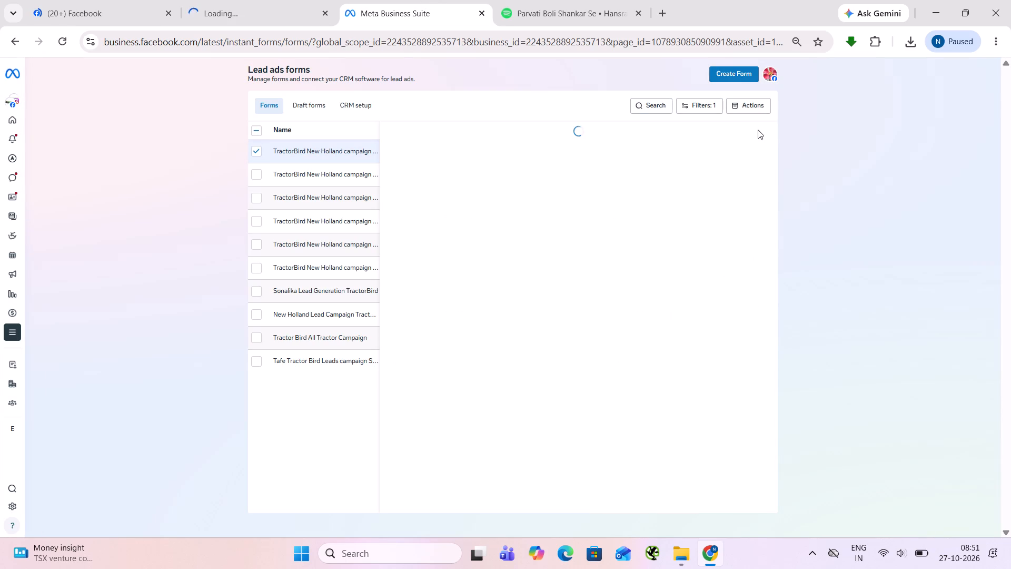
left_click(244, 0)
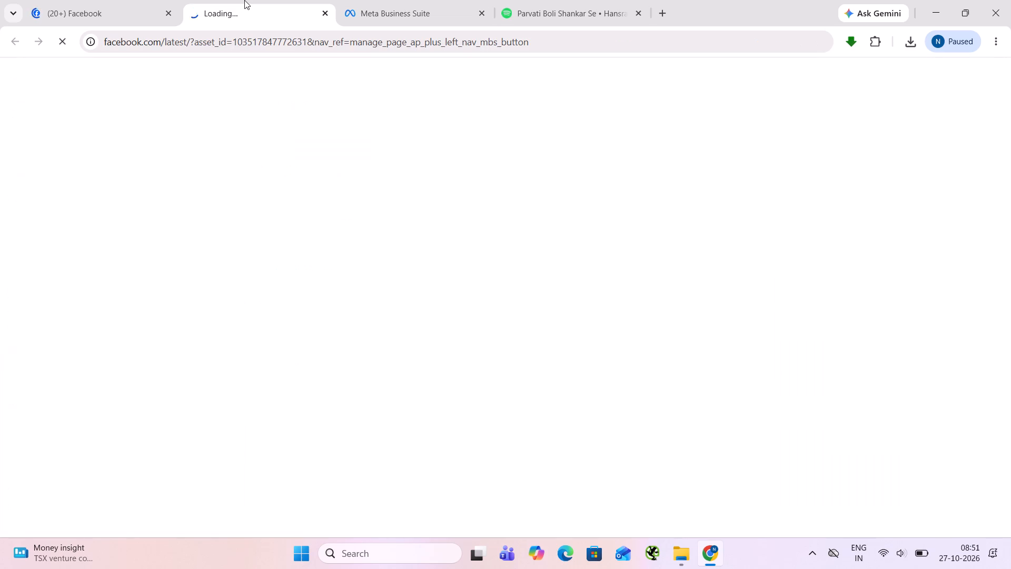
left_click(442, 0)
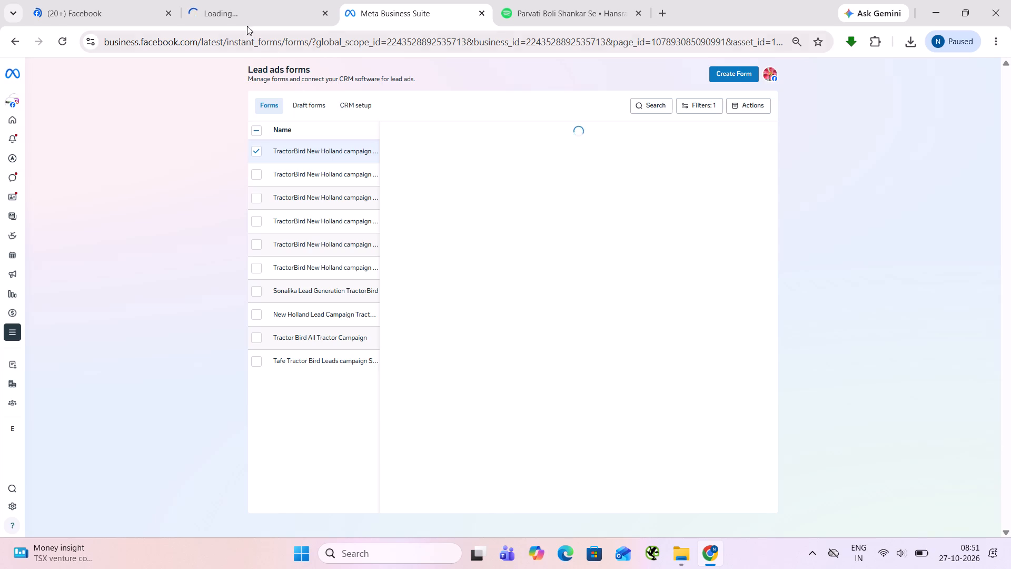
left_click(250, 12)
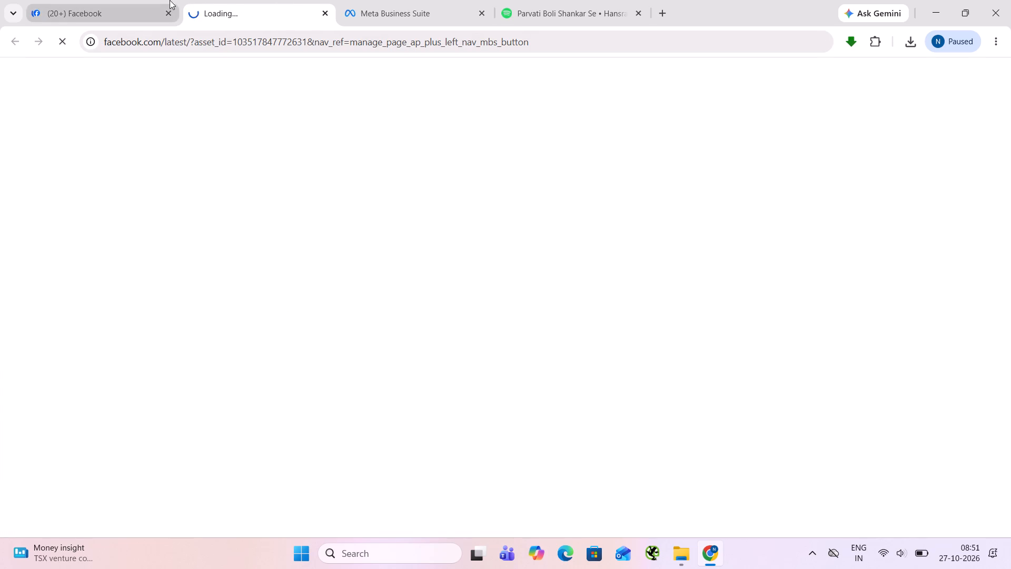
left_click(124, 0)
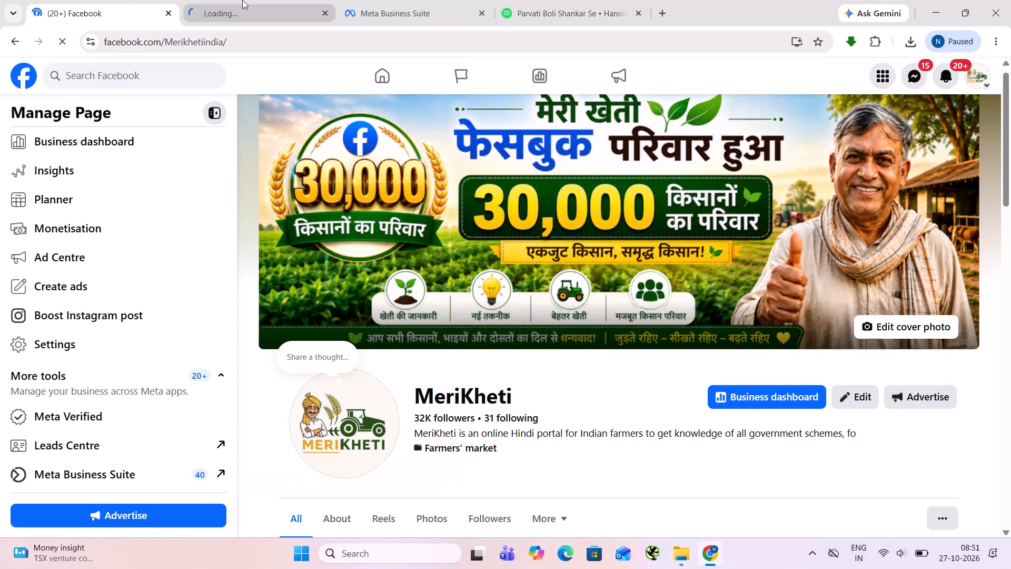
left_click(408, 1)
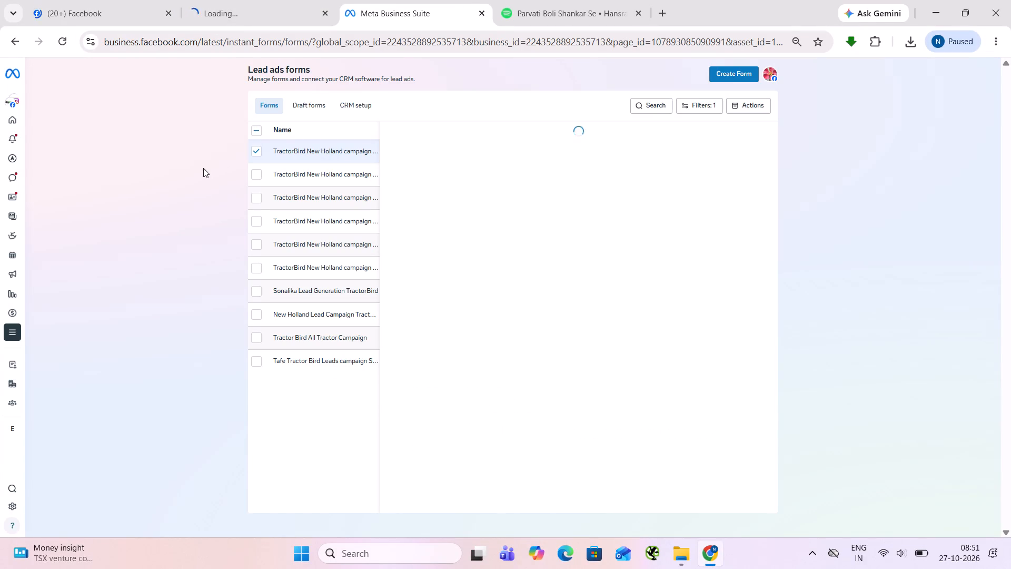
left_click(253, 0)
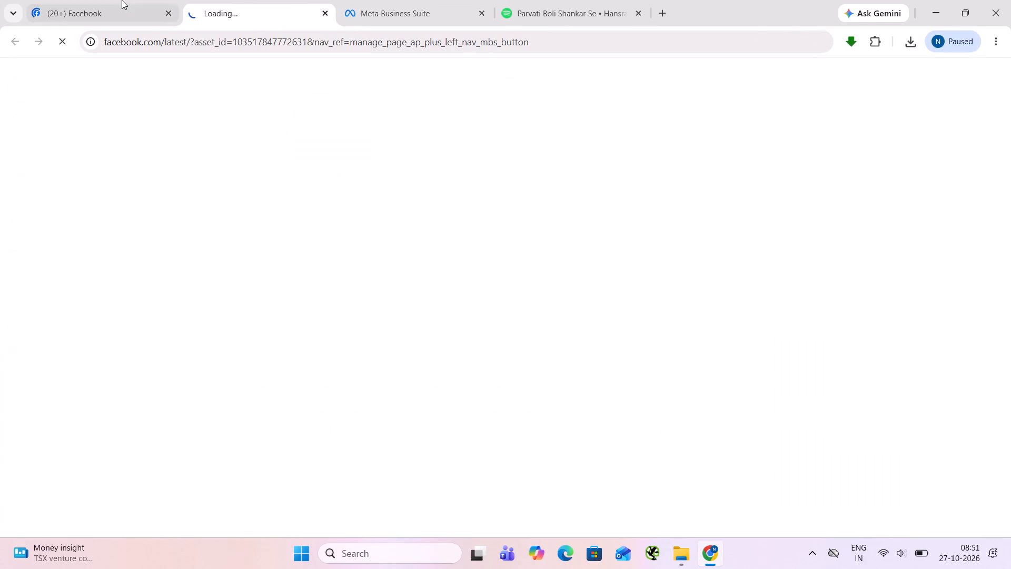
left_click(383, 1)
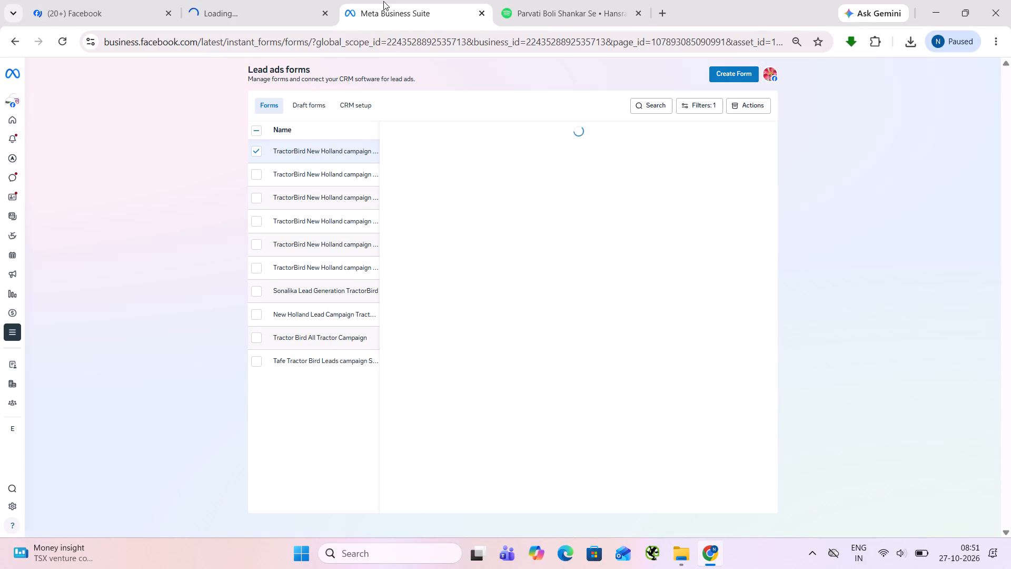
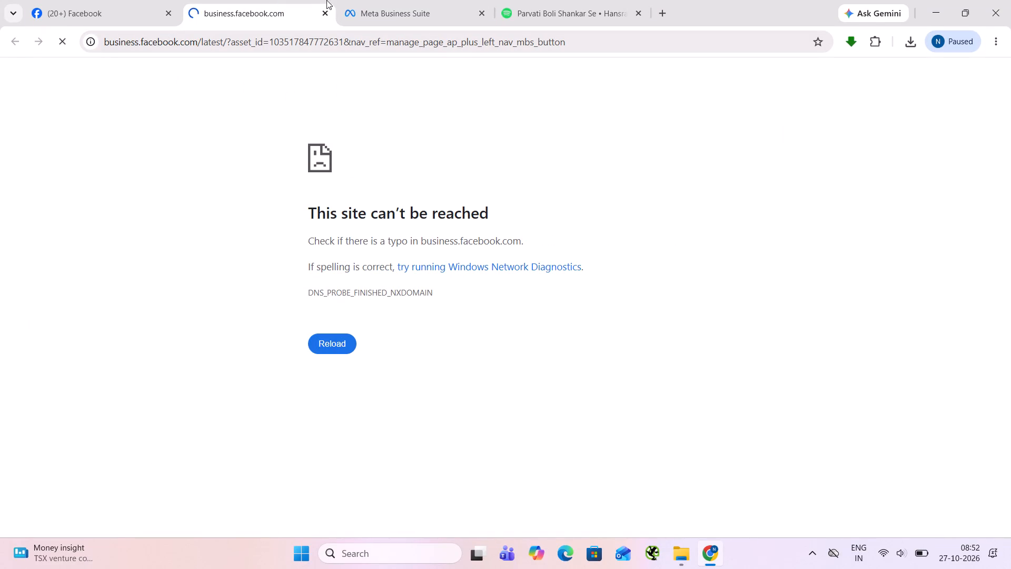
Return to the TractorBird lead ads forms and deselect the TractorBird New Holland campaign form created 16 Oct 2026, closing its preview.
left_click(375, 0)
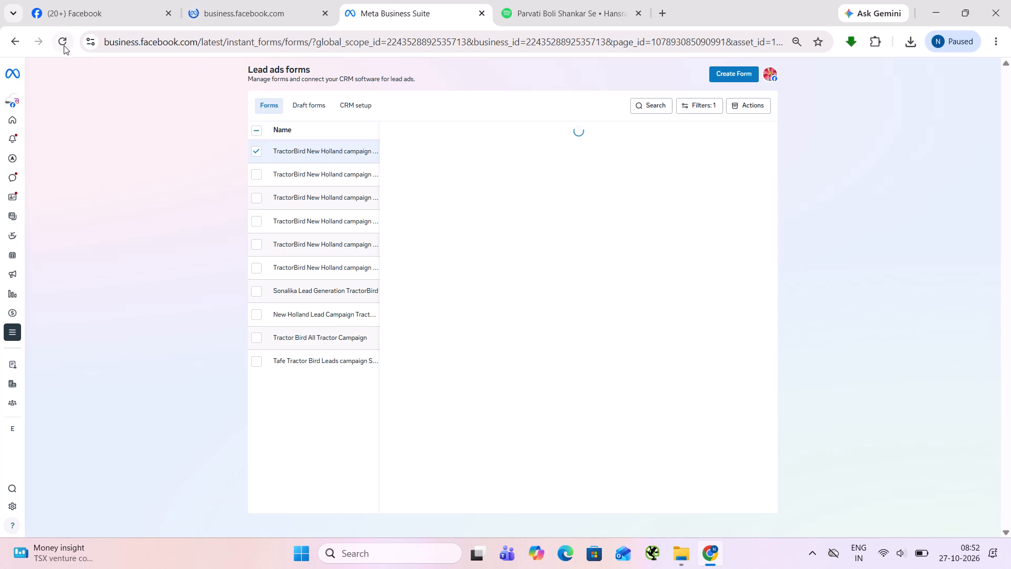
left_click(235, 192)
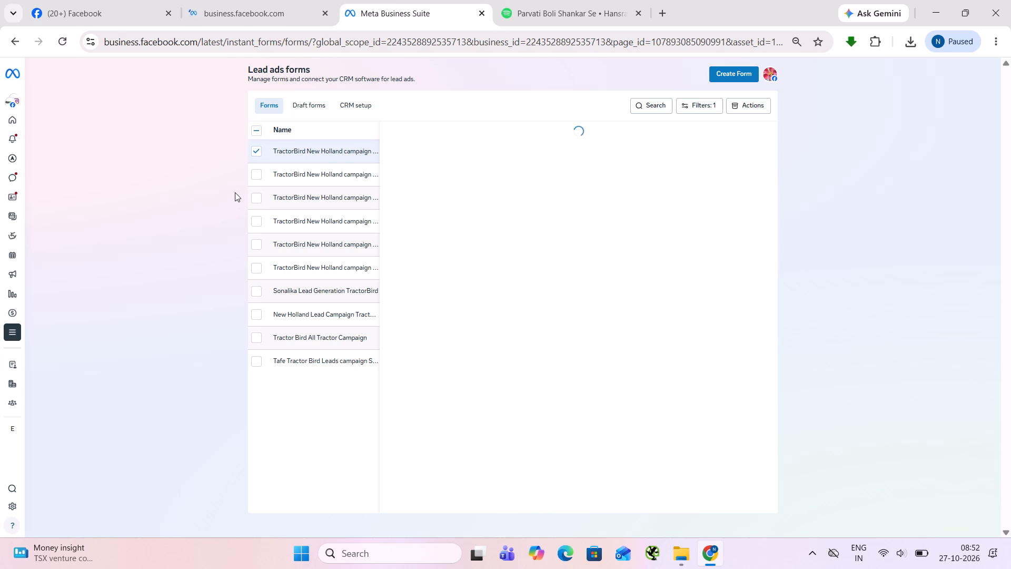
left_click(233, 192)
left_click(255, 148)
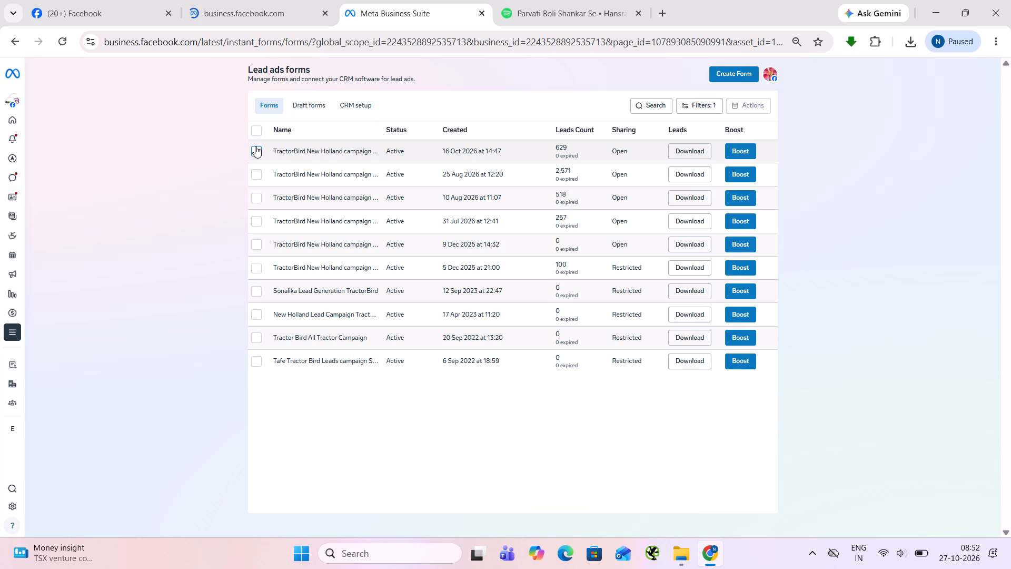
Open the lead download options for the TractorBird New Holland campaign form created 16 Oct 2026.
left_click(707, 149)
left_click(693, 143)
right_click(694, 145)
right_click(694, 145)
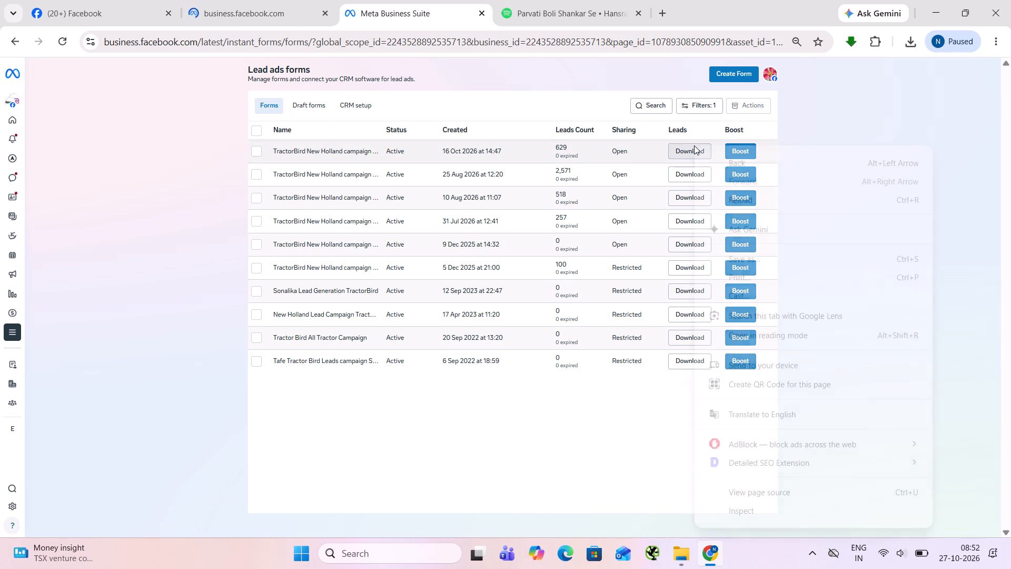
right_click(694, 145)
left_click(684, 146)
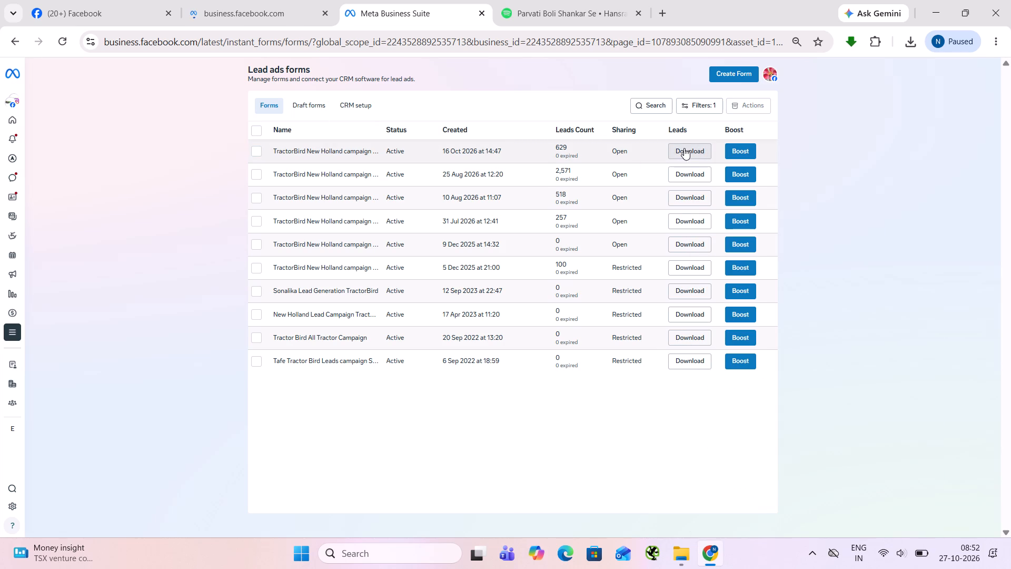
double_click(682, 150)
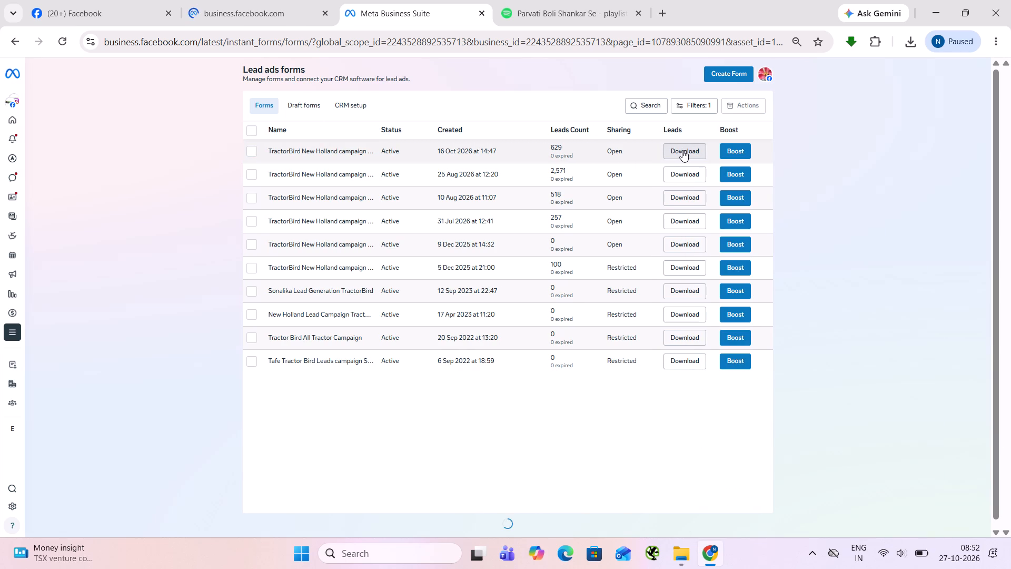
triple_click(682, 150)
triple_click(682, 150)
triple_click(682, 150)
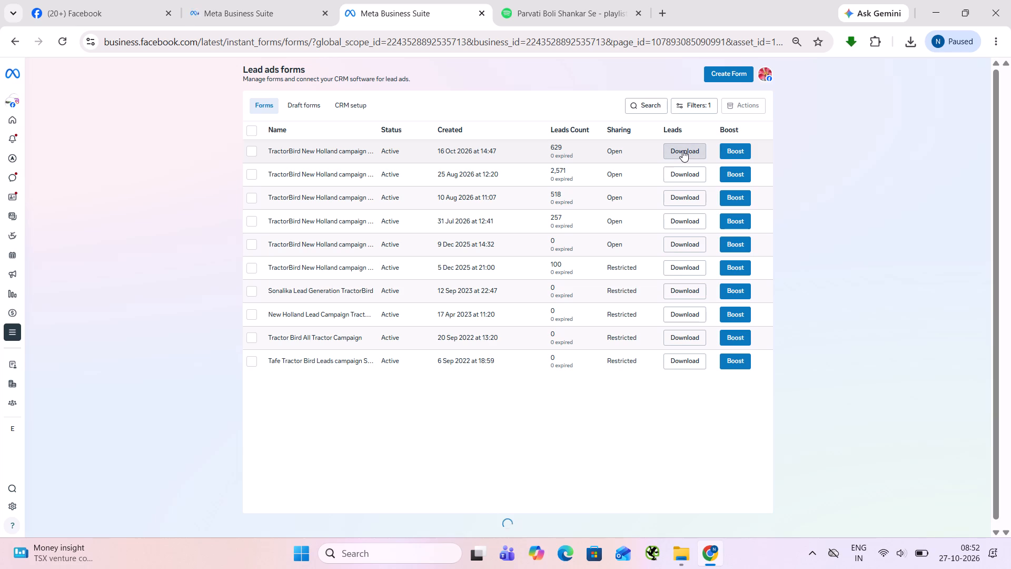
triple_click(682, 150)
triple_click(682, 150)
double_click(682, 150)
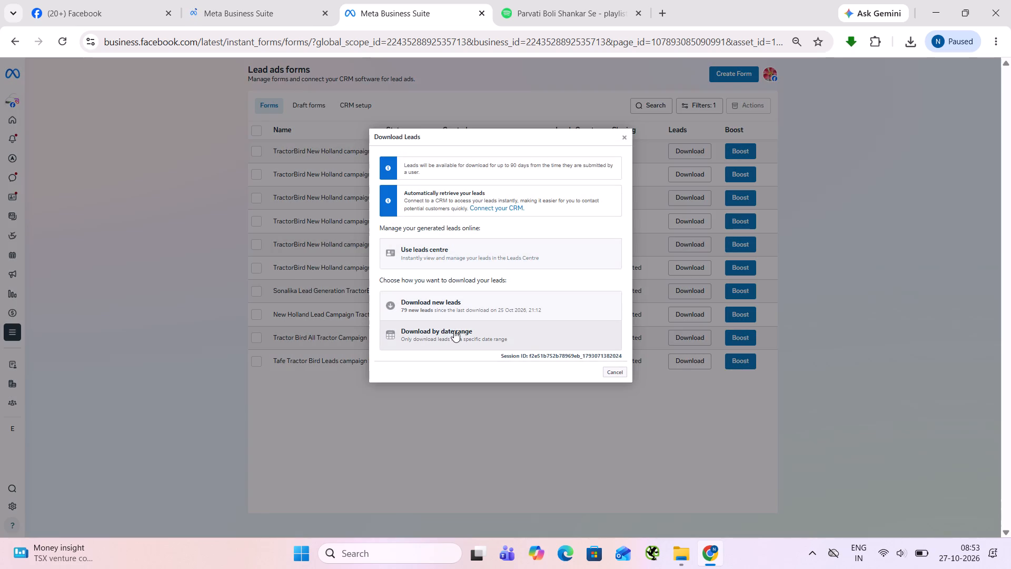
Download the form's leads by date range for yesterday, 26 Oct 2026, as an XLS file.
left_click(454, 330)
left_click(487, 277)
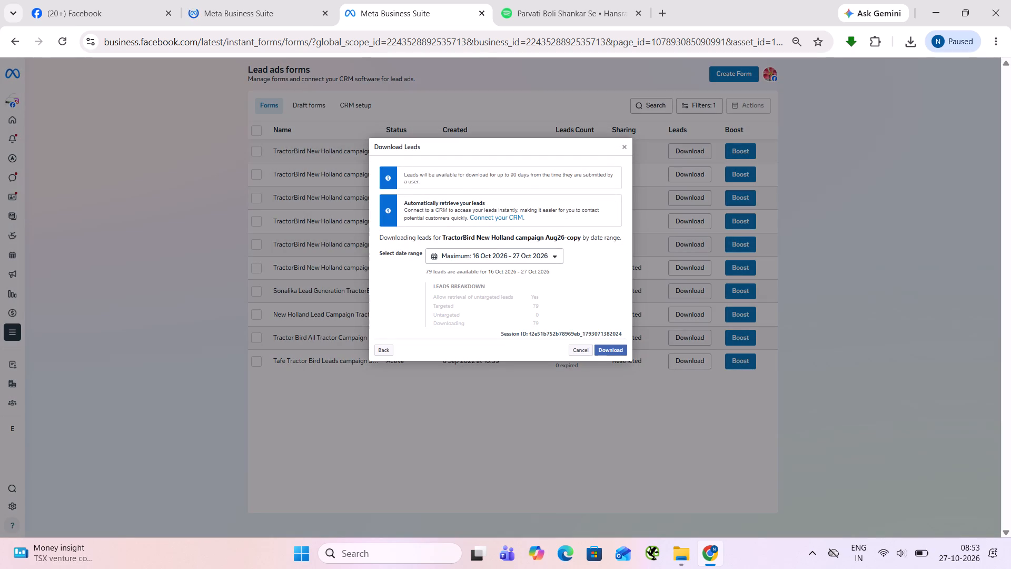
left_click(502, 256)
left_click(460, 312)
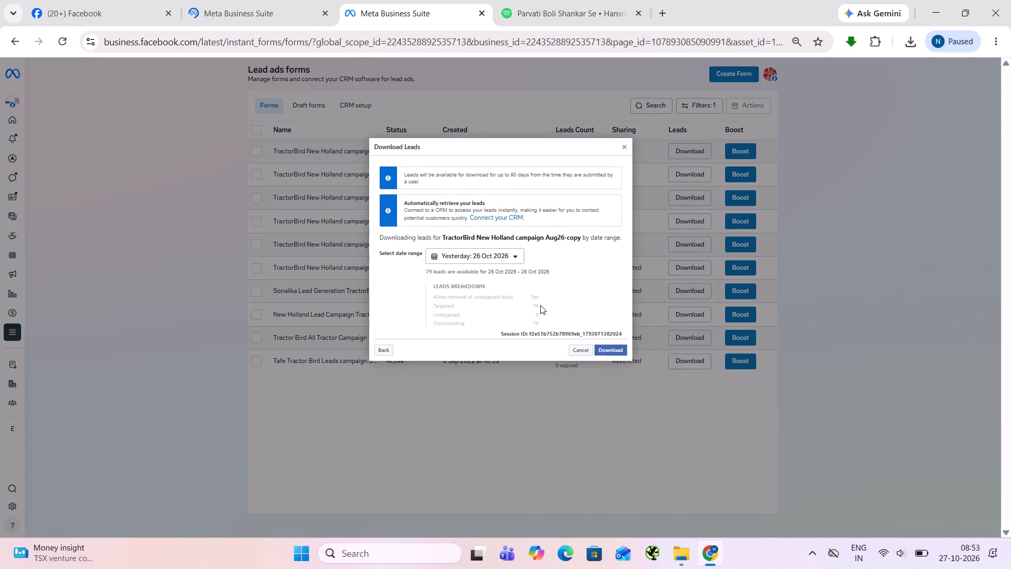
left_click(618, 346)
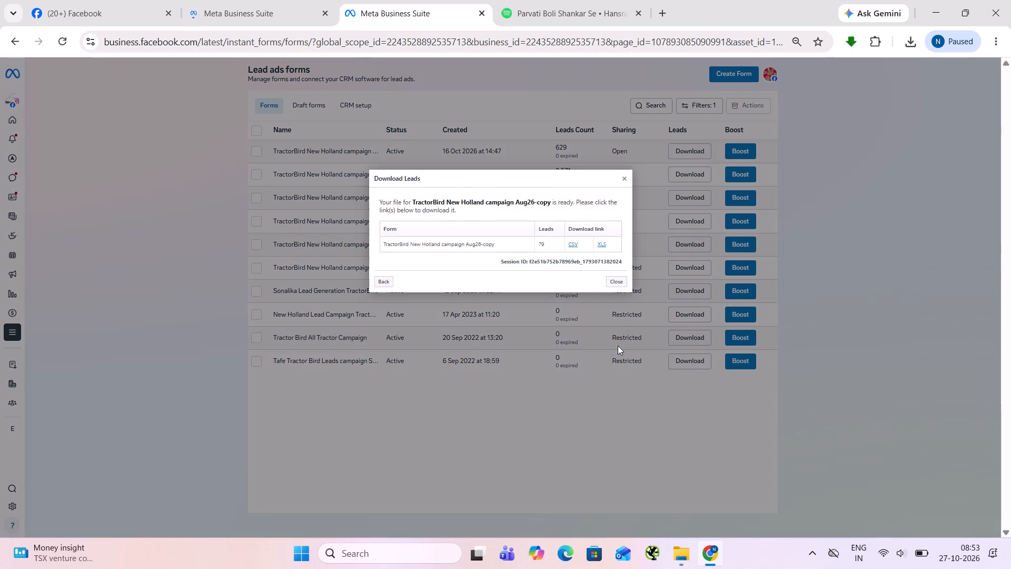
left_click(601, 245)
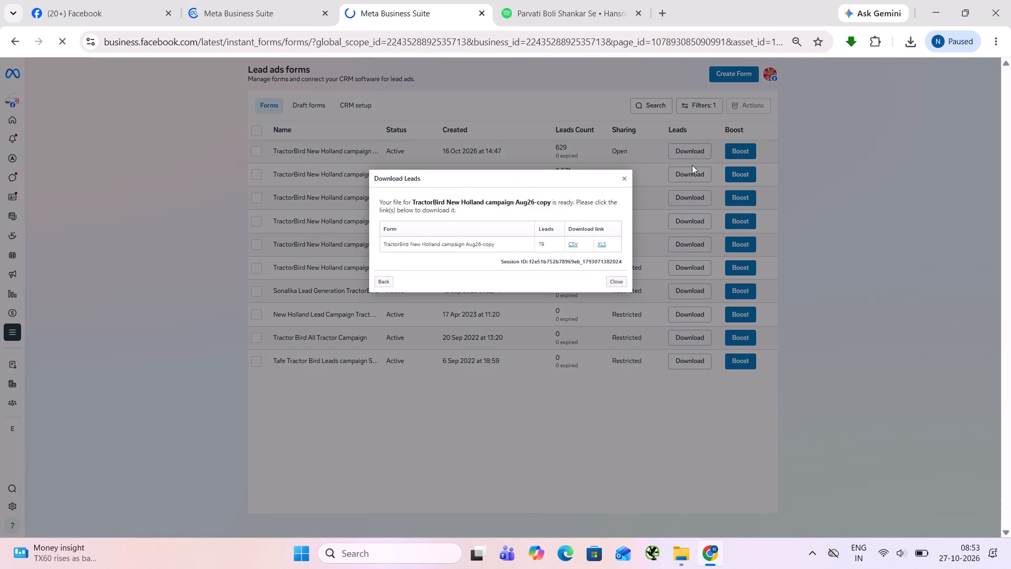
left_click(911, 39)
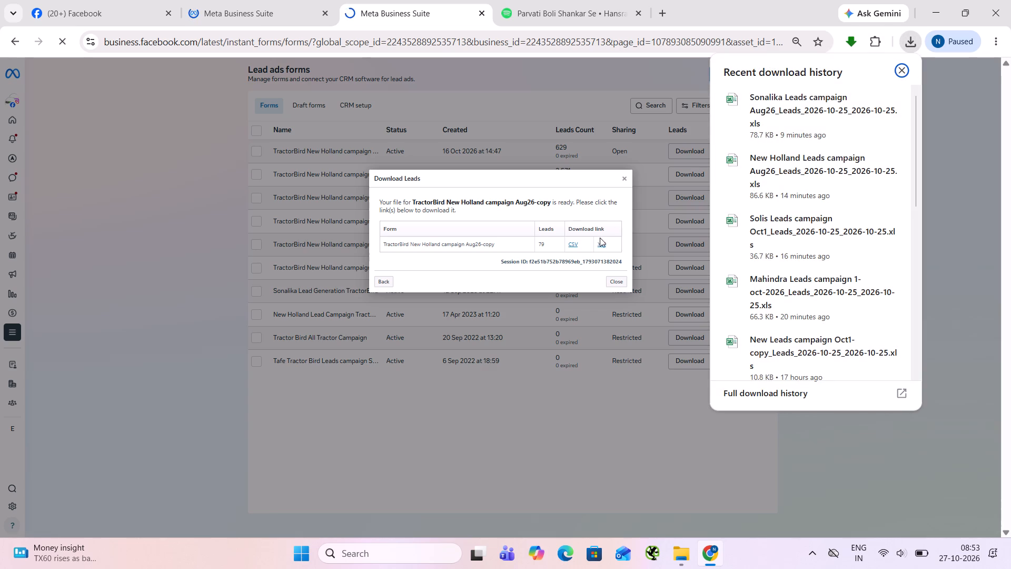
left_click(601, 243)
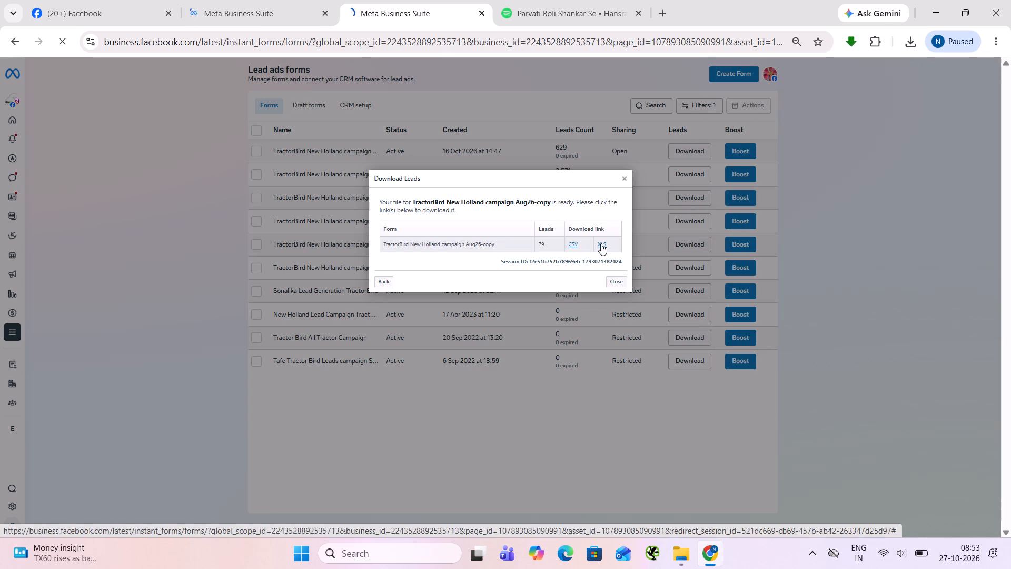
Open Instant Forms for the MeriKheti business asset in the other Meta Business Suite tab.
left_click(215, 3)
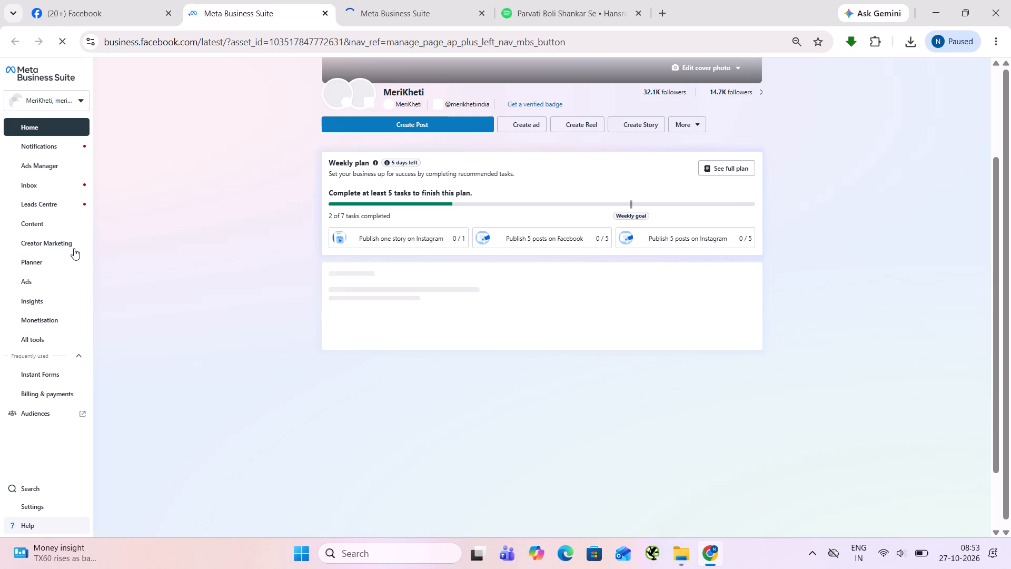
left_click(54, 372)
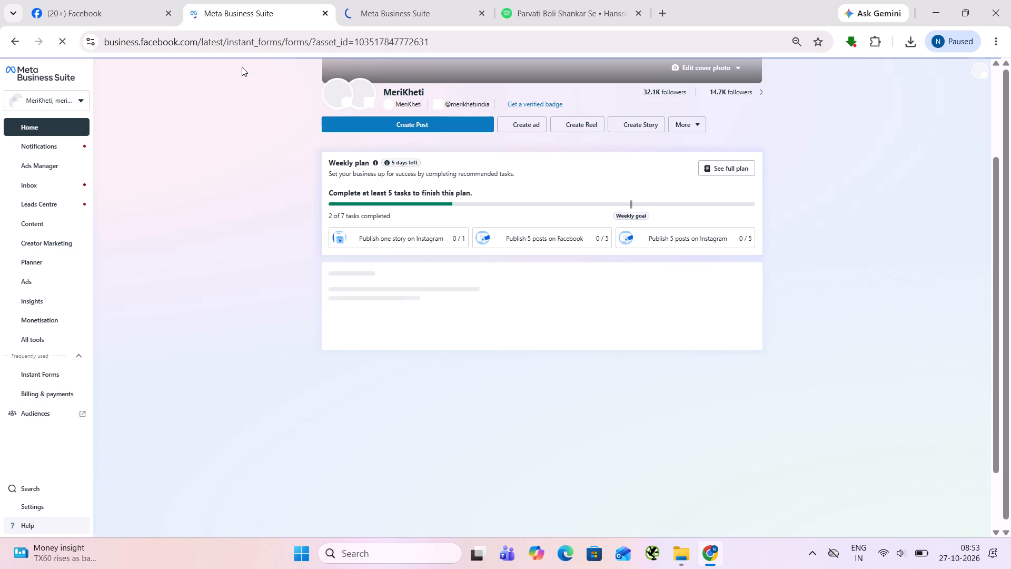
Check the loading TractorBird and MeriKheti tabs, and close the TractorBird Download Leads dialog.
left_click(402, 0)
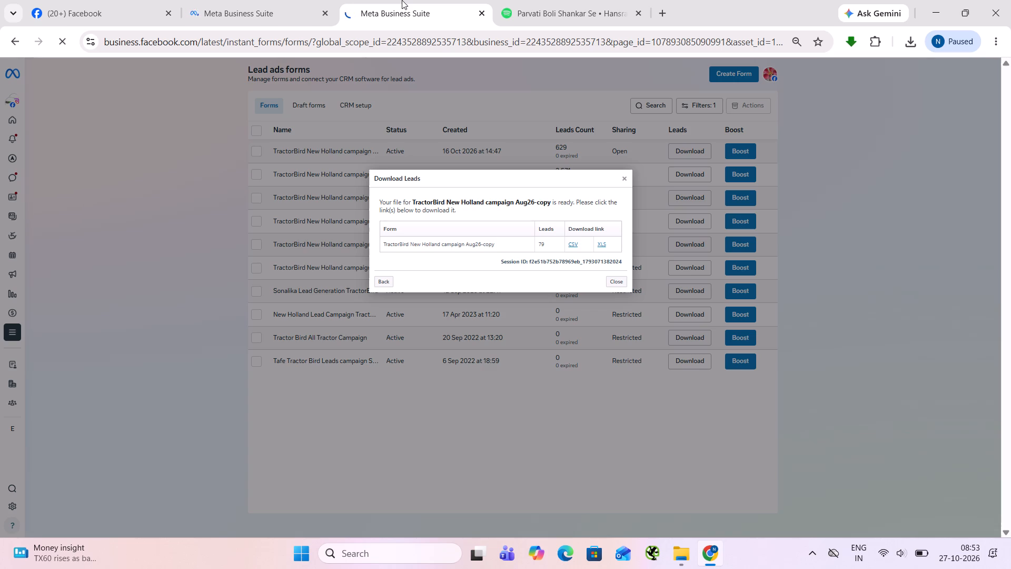
left_click(264, 2)
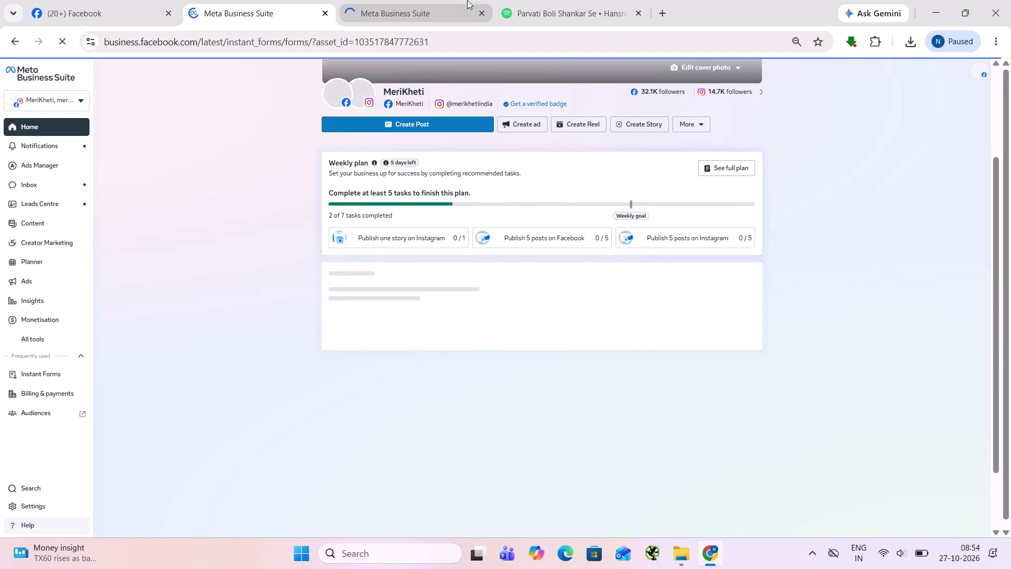
left_click(468, 3)
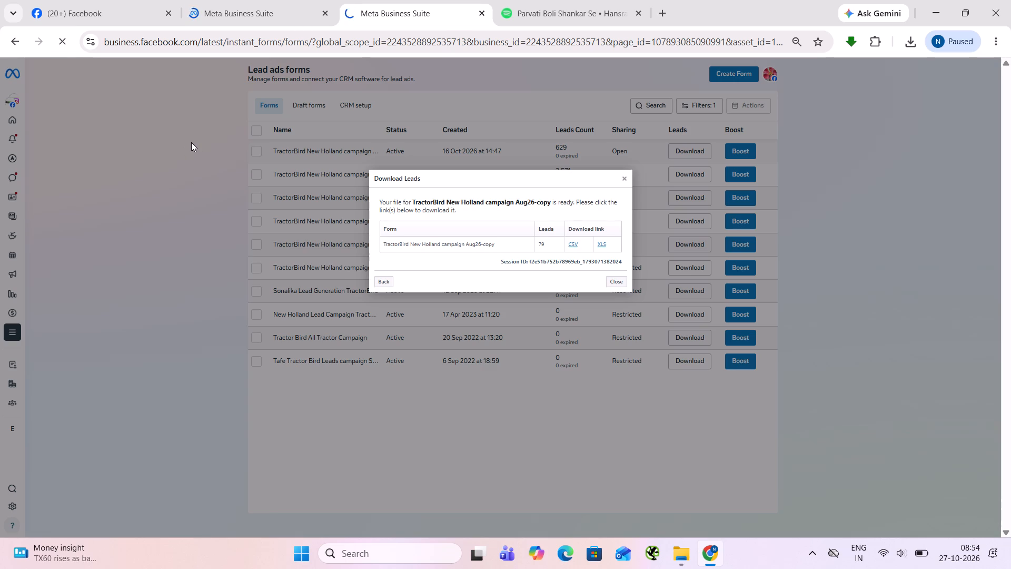
double_click(191, 142)
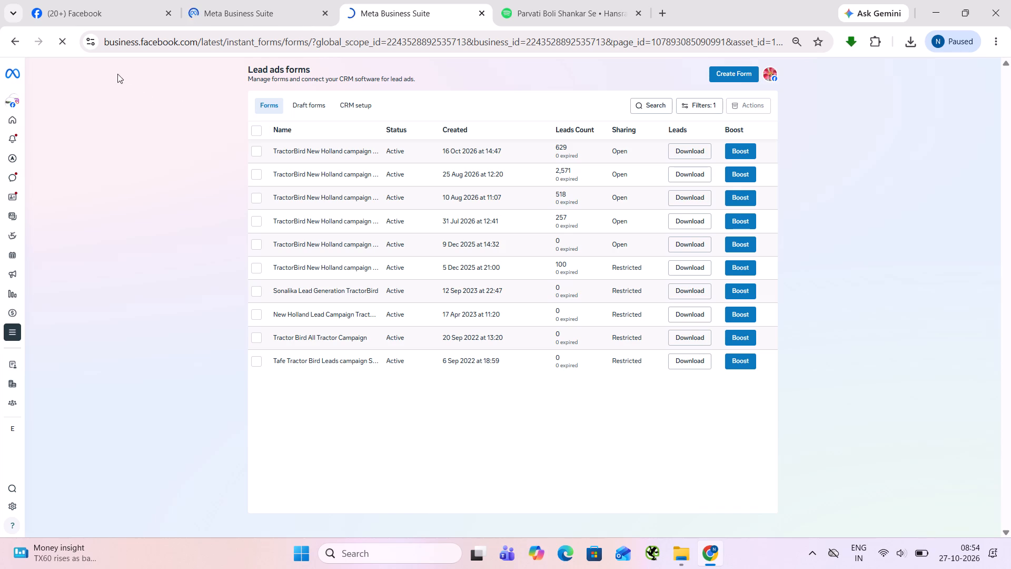
left_click(272, 0)
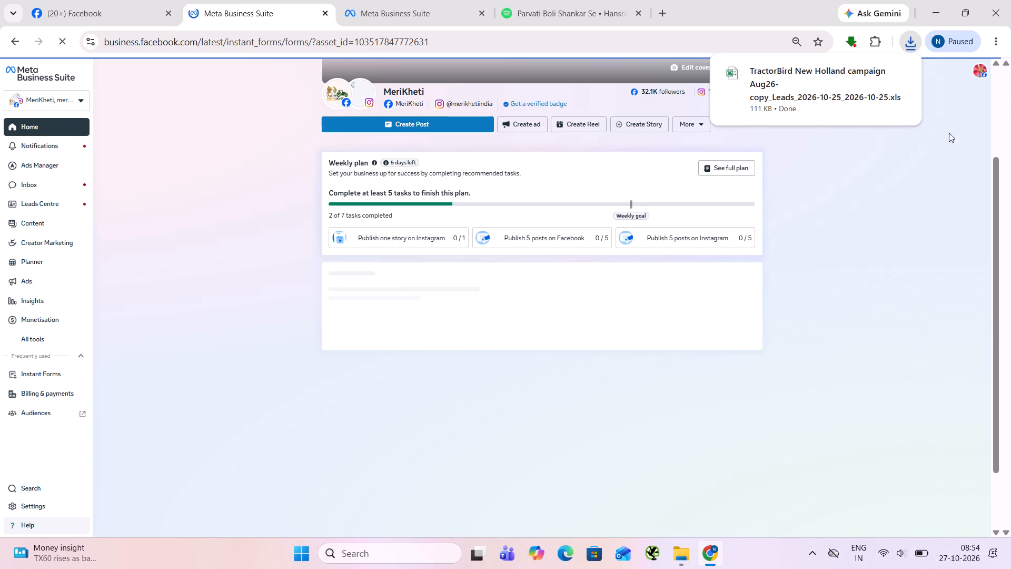
Open the downloaded TractorBird New Holland campaign Aug26-copy file in Excel despite the format mismatch and enable editing.
left_click(900, 70)
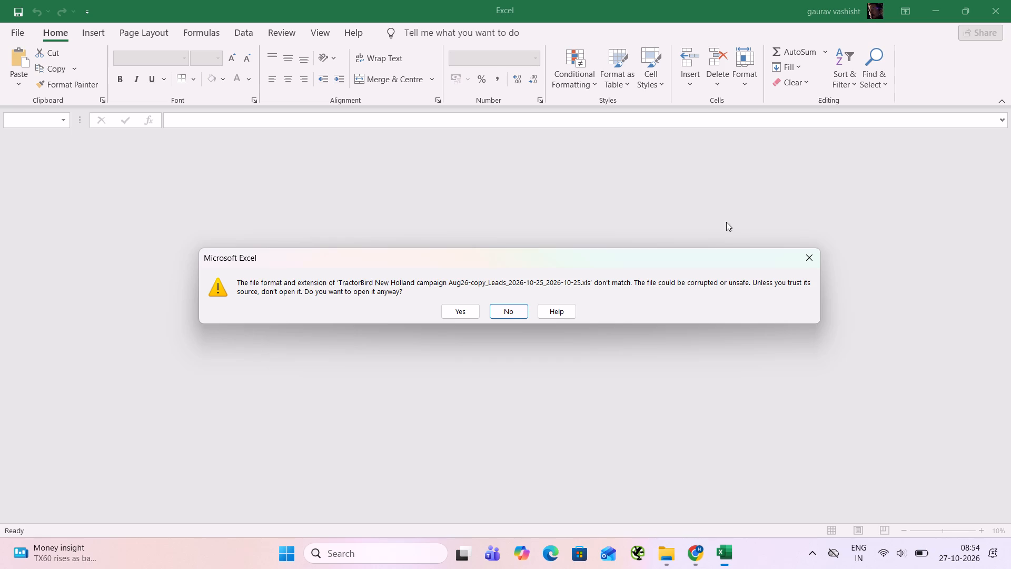
left_click(463, 315)
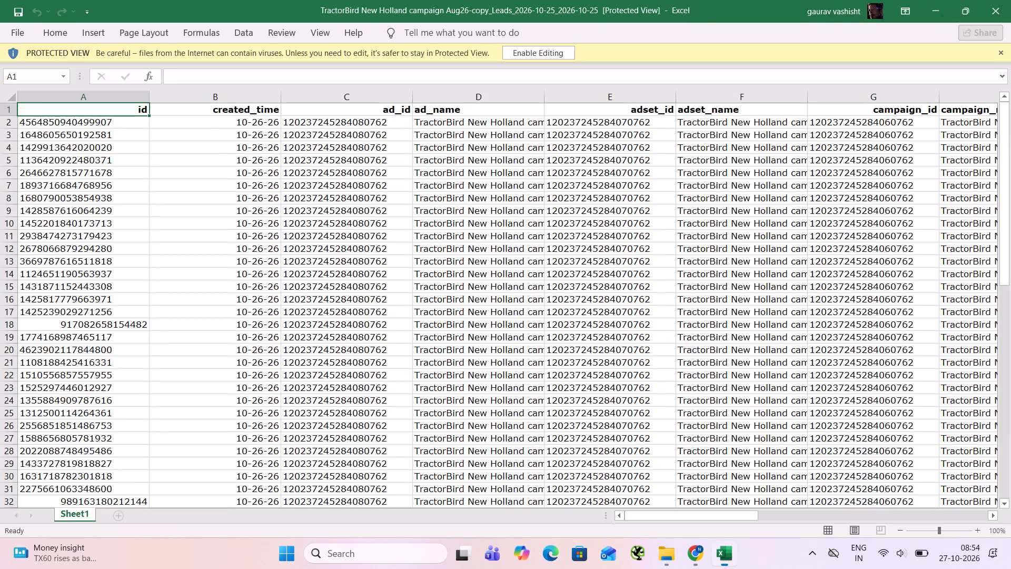
left_click(531, 55)
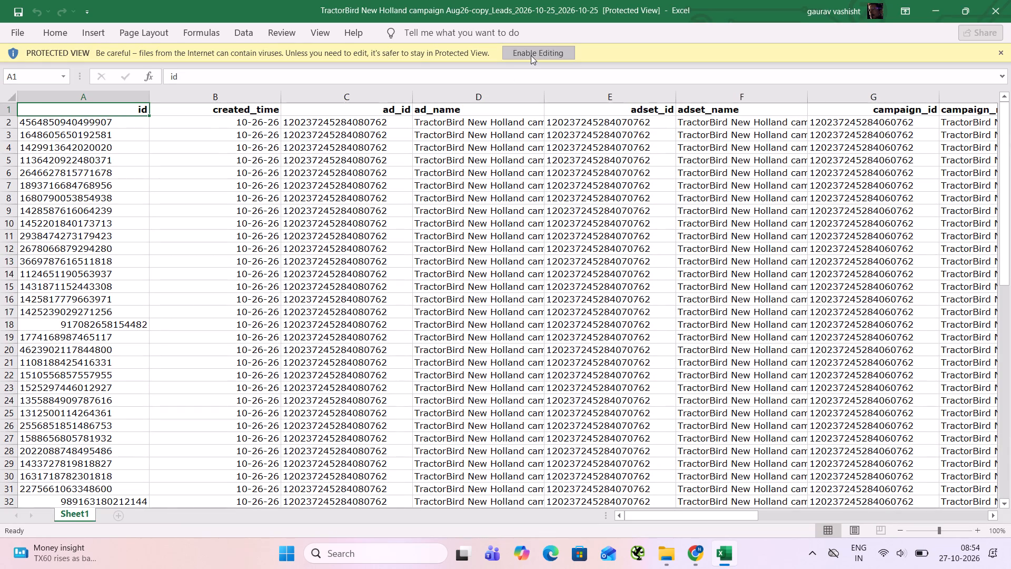
Set the state in row 4 to Rajasthan and clear that row's Hindi city entry.
left_click(442, 176)
key("ctrl+Right")
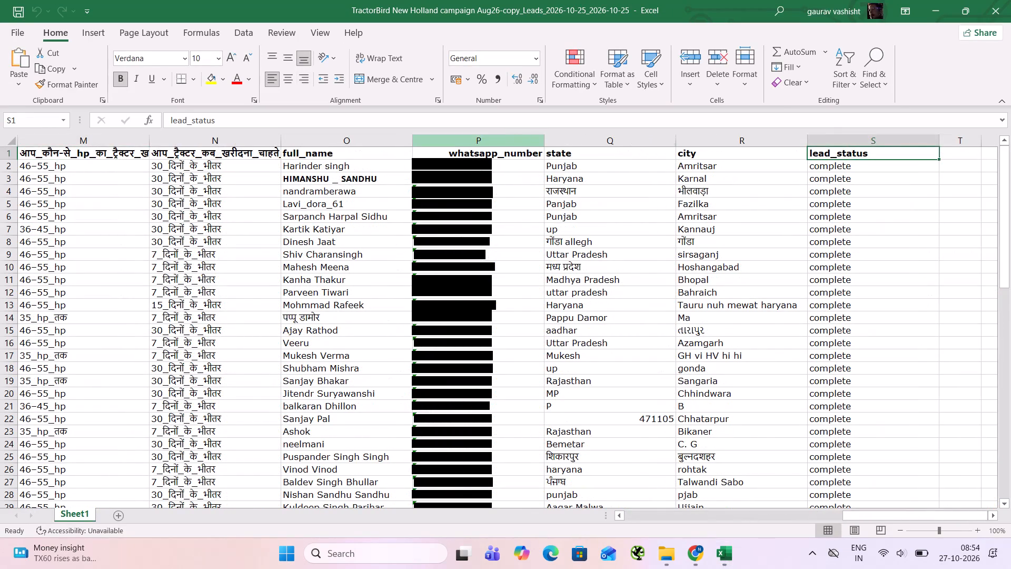
left_click(639, 162)
key("Down")
left_click(639, 162)
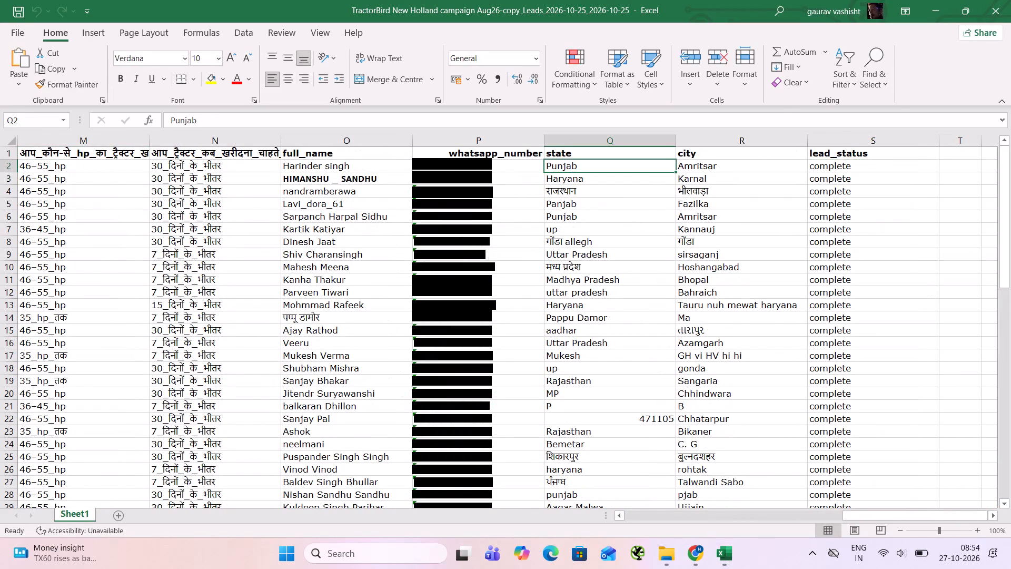
key("Down")
key("Down")
type("Rajasthan")
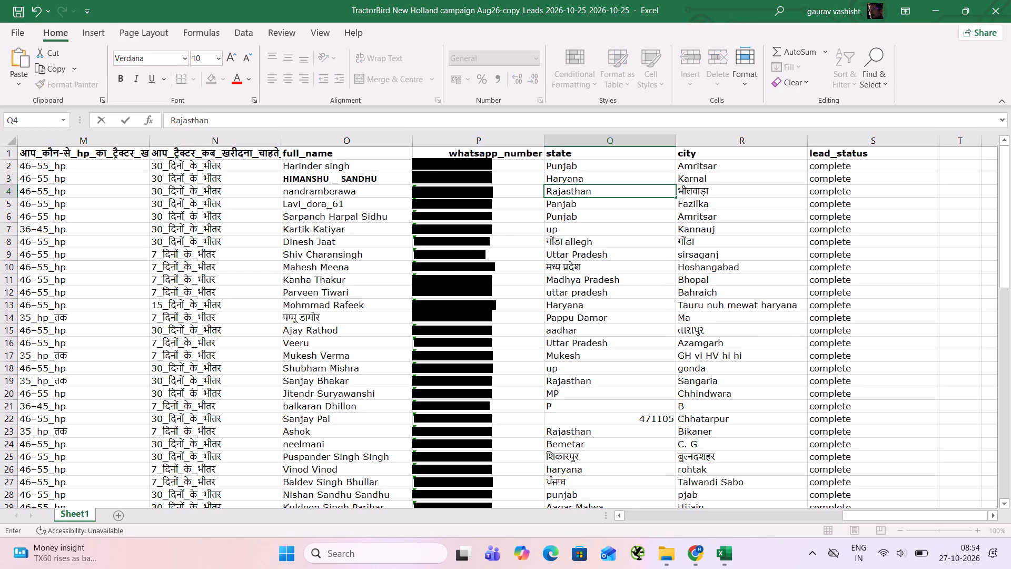
key("Right")
key("BackSpace")
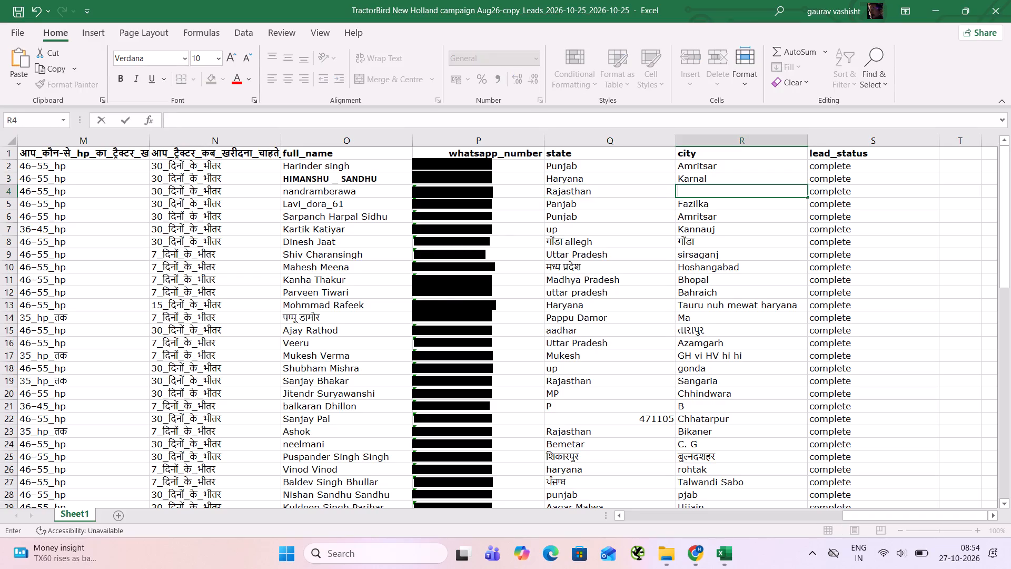
Replace the abbreviated state in row 7 with Uttar Pradesh.
key("Down")
key("Left")
key("Down")
key("Down")
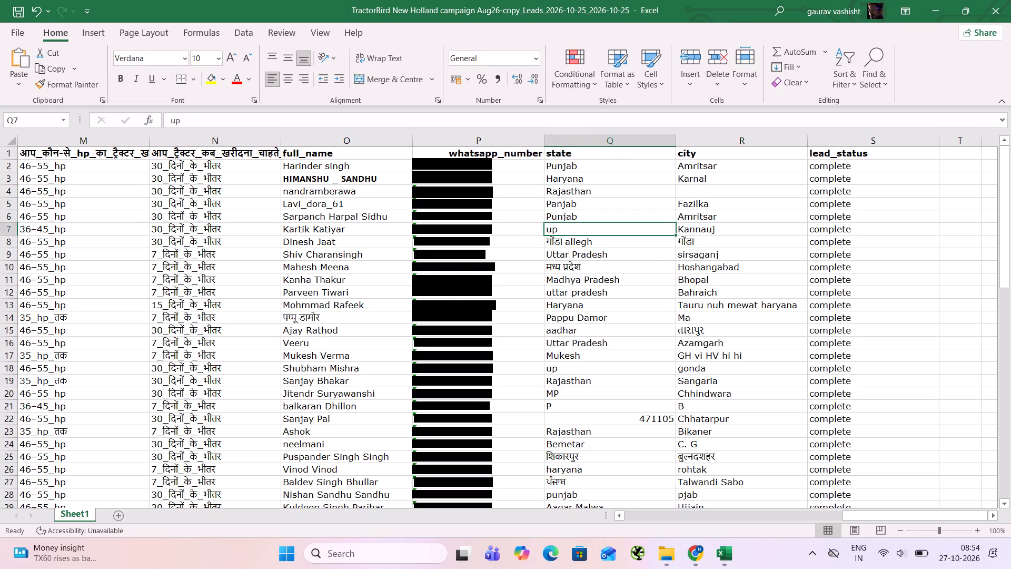
type("Uttar")
key("space")
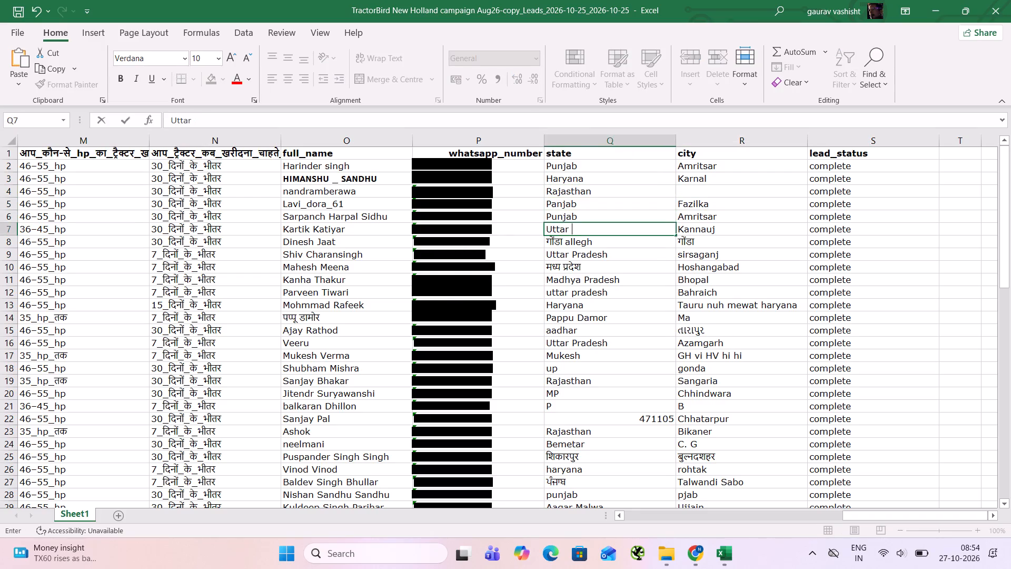
type("Pradesh")
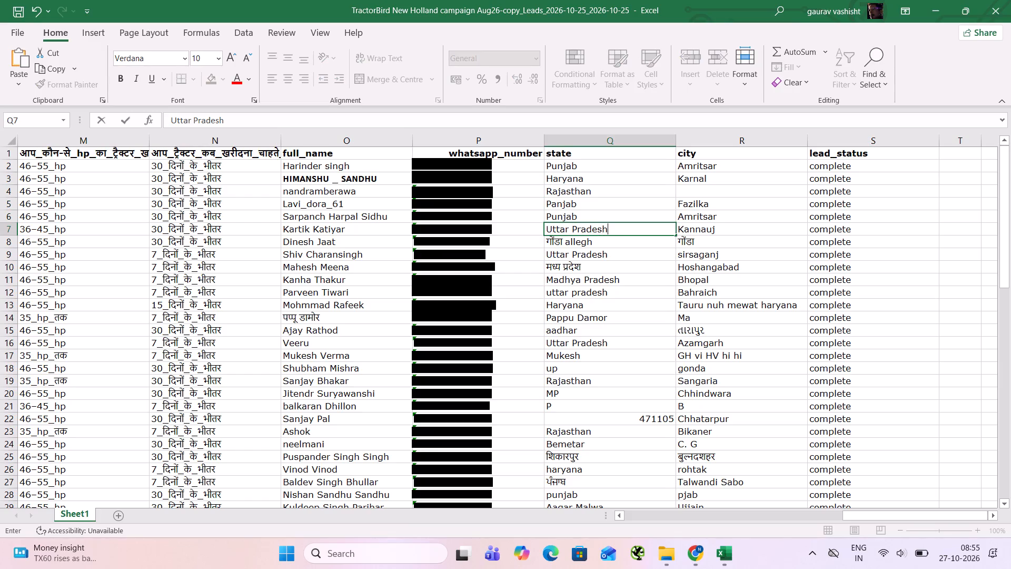
Clear the city in row 8 and copy Uttar Pradesh from row 7 into the state cells of rows 8 and 9.
key("Right")
key("Down")
key("BackSpace")
key("Left")
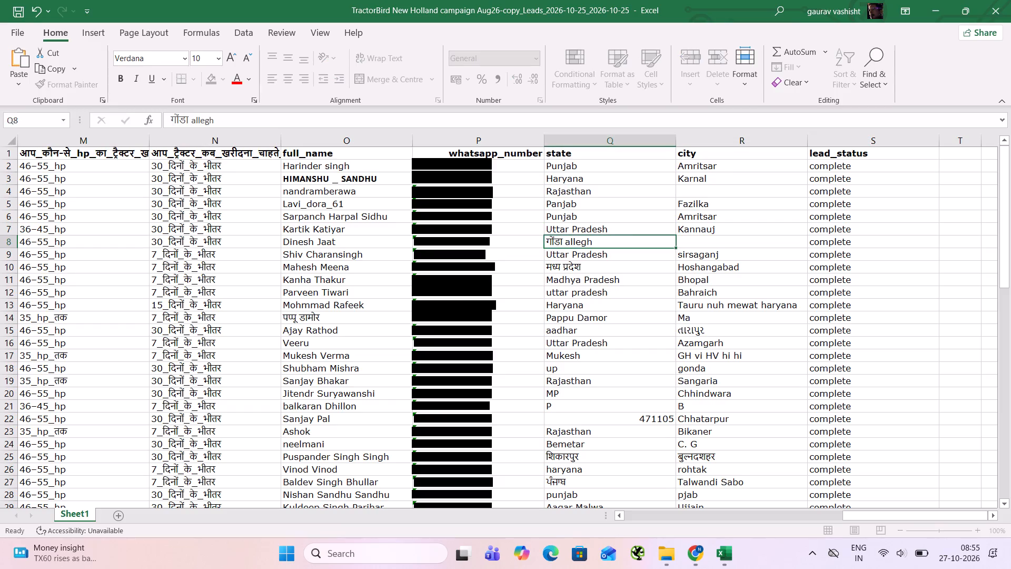
key("Up")
key("ctrl+c")
key("Down")
key("ctrl+v")
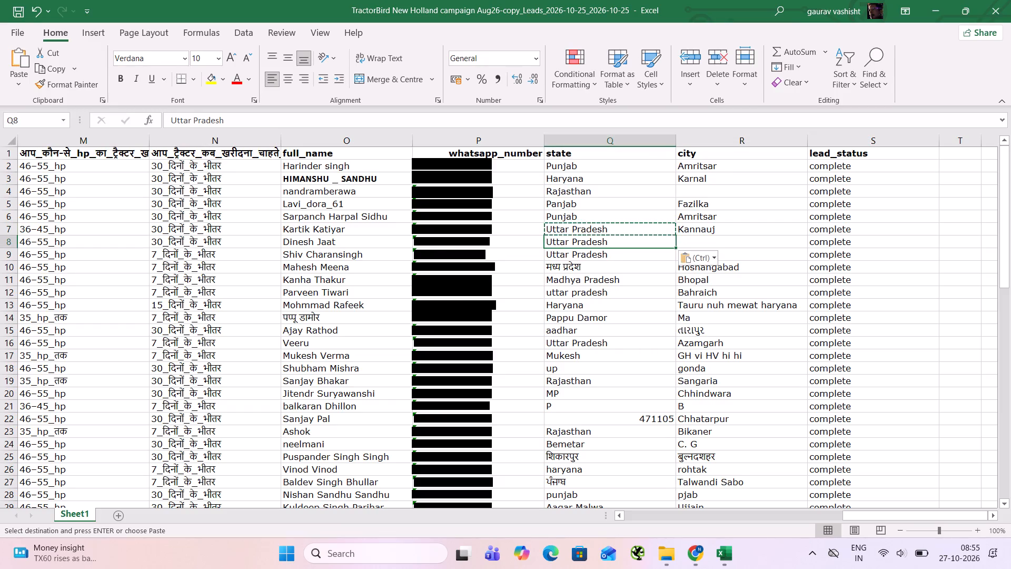
key("Down")
key("ctrl+v")
Set the state in row 10 to Madhya Pradesh and clear the city in row 9.
key("Down")
type("Madhya")
key("space")
key("Return")
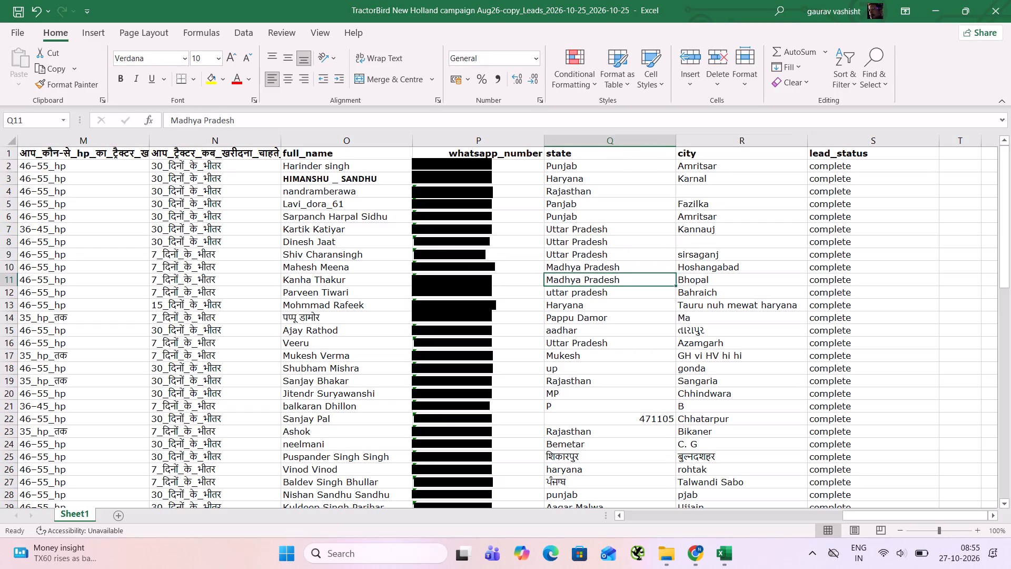
key("Right")
key("Up")
key("Up")
key("BackSpace")
Rewrite the lowercase state in row 12 as Uttar Pradesh.
key("Down")
key("Down")
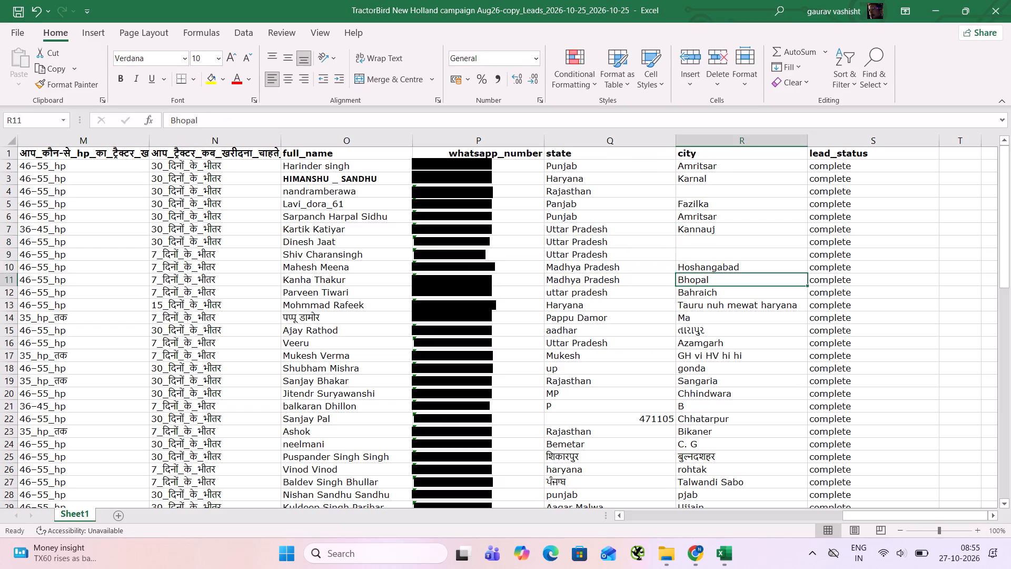
key("Left")
key("Down")
type("Uttar Pradesh")
Clear the city in row 13 and both the city and state in row 14.
key("Right")
key("Down")
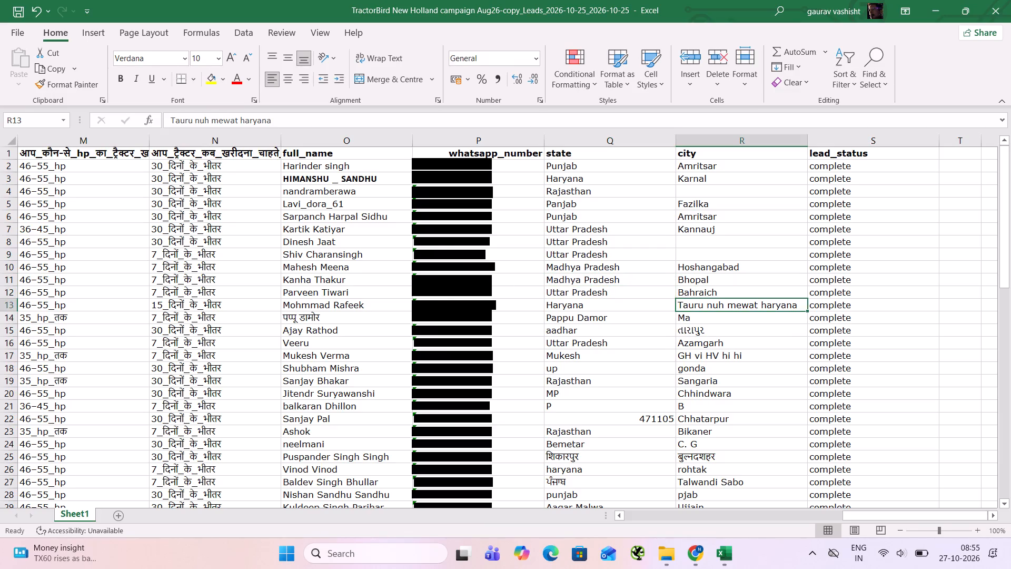
key("BackSpace")
key("Down")
key("BackSpace")
key("Left")
key("BackSpace")
Clear the Gujarati city entry in row 15 and set that row's state to Gujarat.
key("Down")
key("BackSpace")
key("Right")
key("BackSpace")
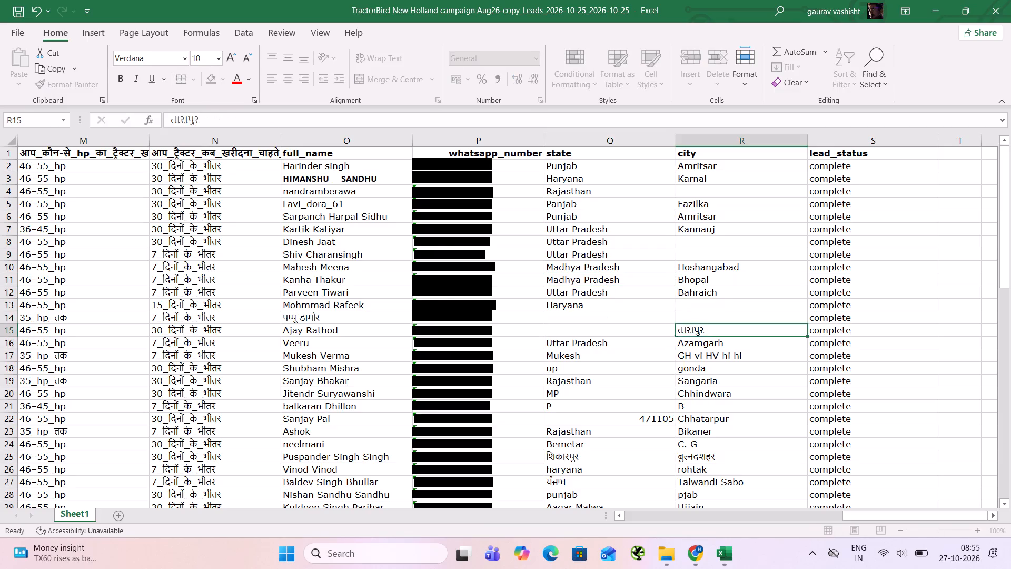
key("Left")
type("Gujarat")
key("Down")
key("Down")
key("Up")
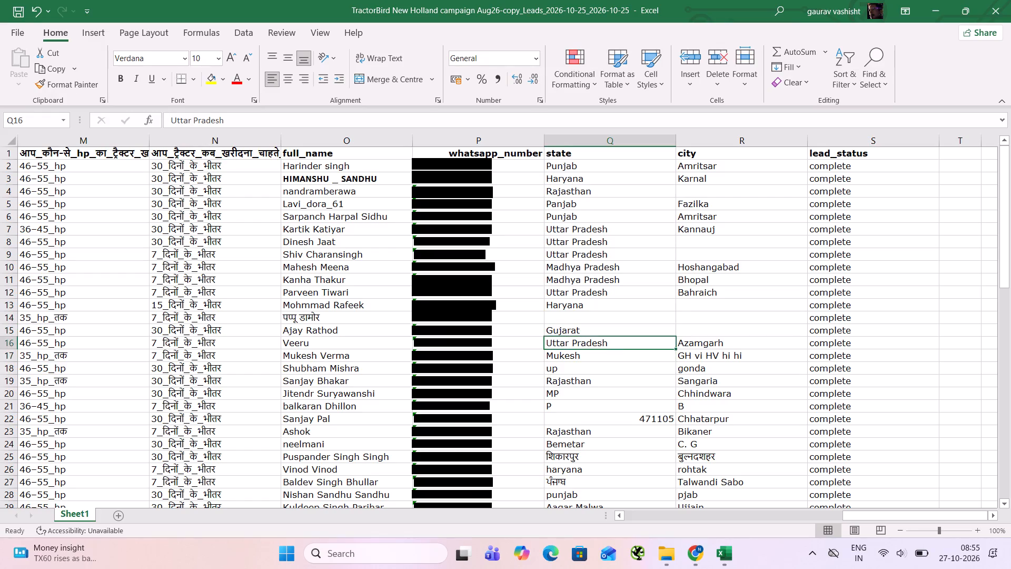
Copy the Uttar Pradesh state from row 16 into the state cells of rows 17 and 18.
key("ctrl+c")
key("Down")
key("ctrl+v")
key("Down")
key("ctrl+v")
Clear the city in row 17 and rewrite the city in row 18 as Gonda.
key("Right")
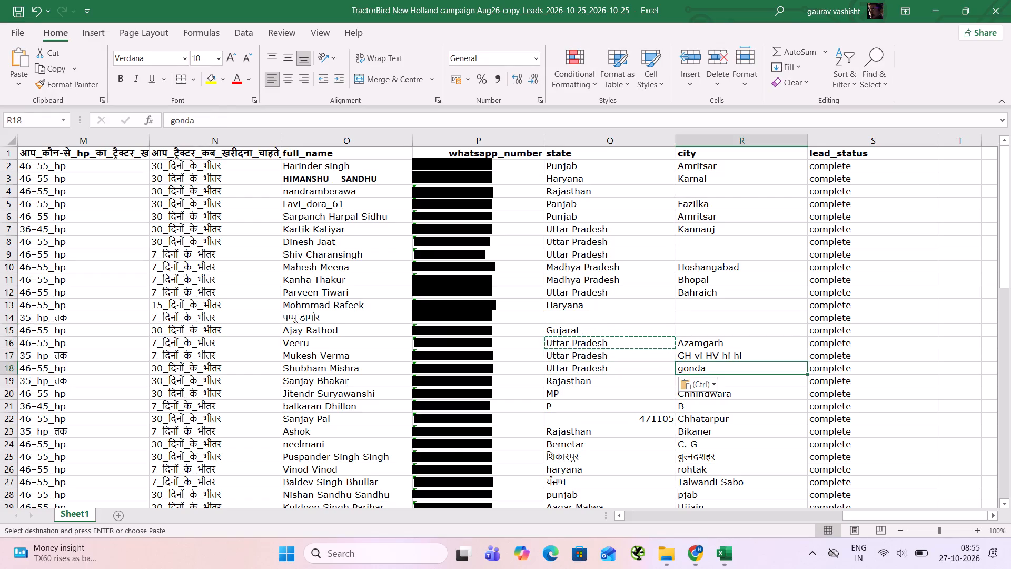
key("Up")
key("BackSpace")
key("Down")
type("Gonda")
key("Down")
Replace the abbreviated state in row 20 with Madhya Pradesh.
key("Left")
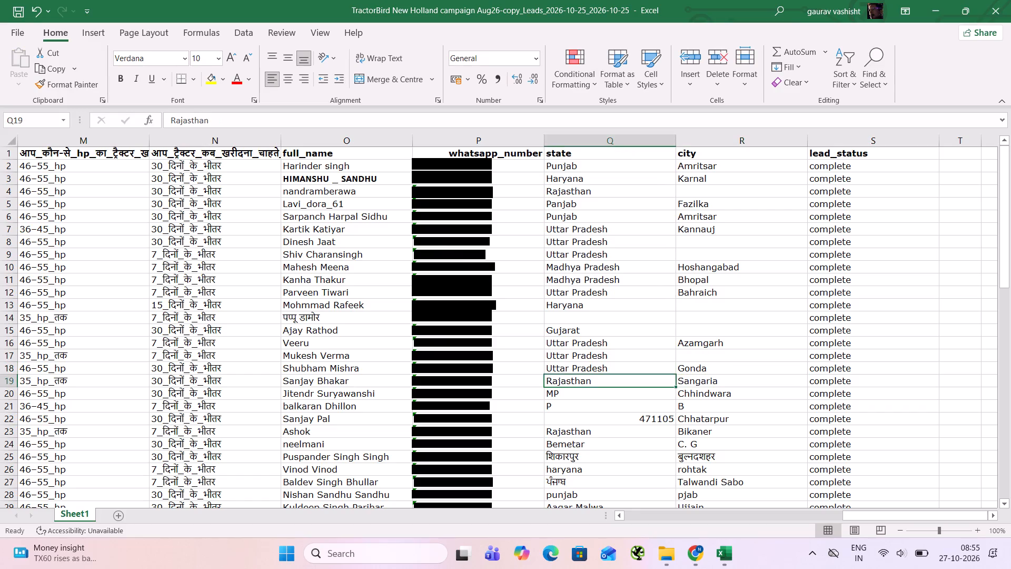
key("Down")
type("Madhya")
key("space")
key("Return")
Set the state in row 21 to Punjab and clear that row's city.
type("Punjab")
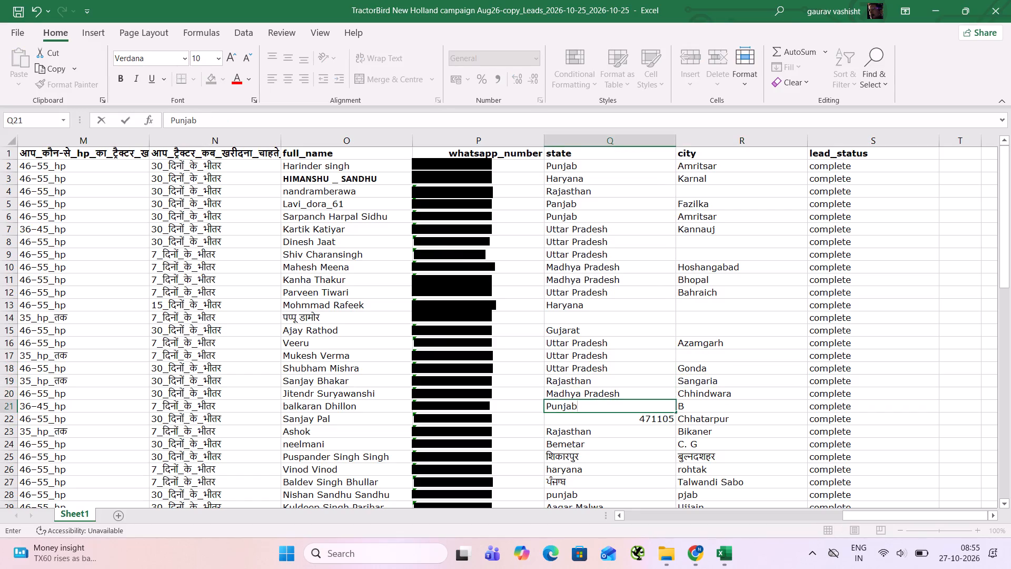
key("Down")
key("Down")
key("Right")
key("Up")
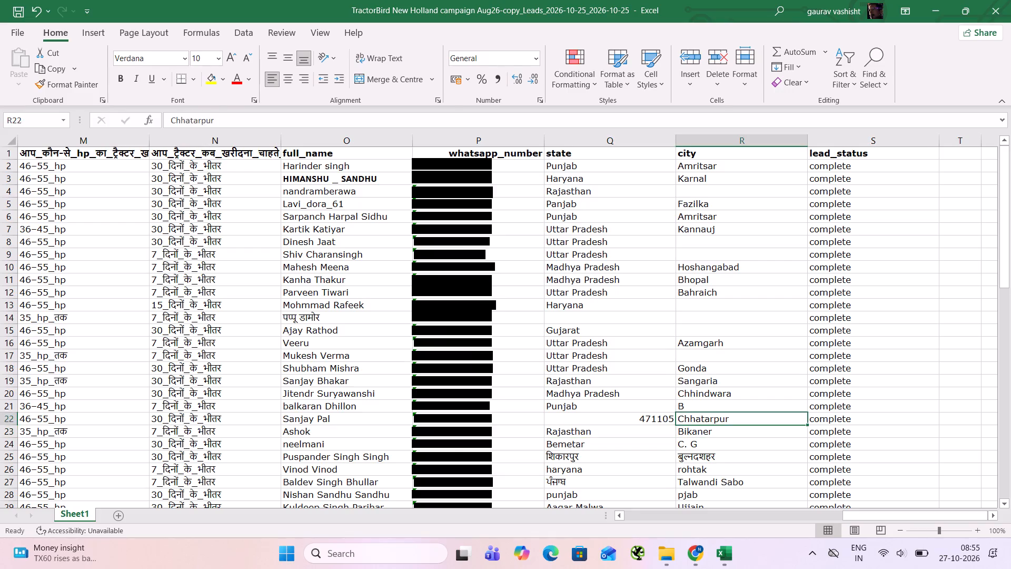
key("Up")
key("BackSpace")
Replace the numeric state entry in row 22 with Madhya Pradesh.
key("Down")
key("Left")
type("Masdh")
key("BackSpace")
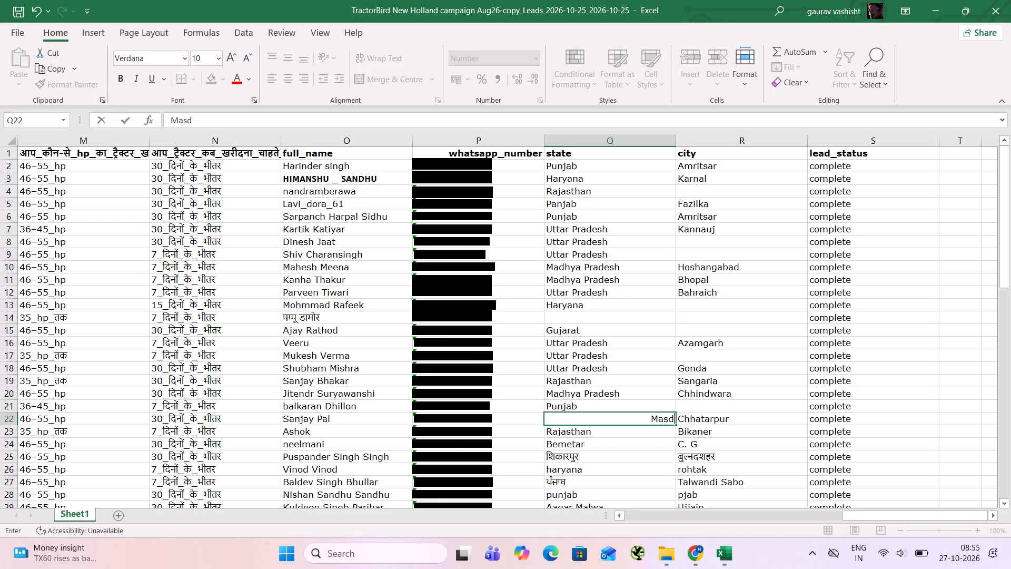
key("BackSpace")
key("BackSpace")
type("dhya")
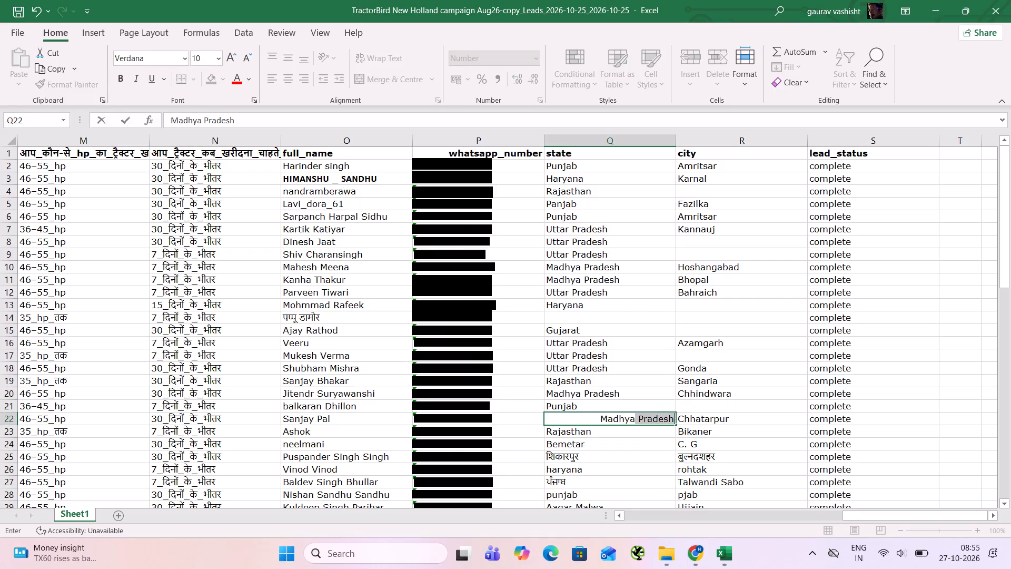
key("space")
key("Return")
Clear the city in row 24 and move Bemetar from that row's state cell into the city cell.
key("Right")
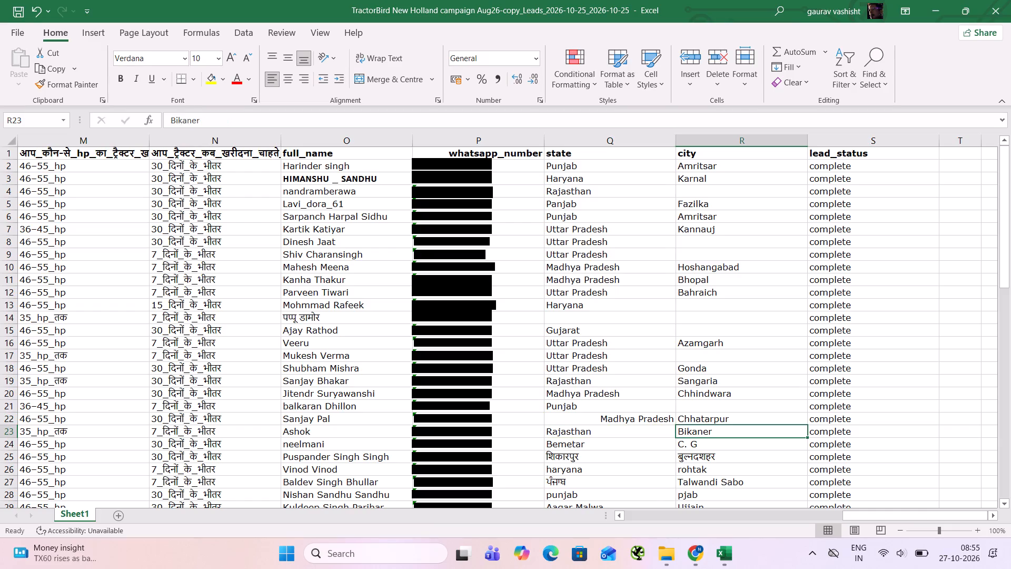
key("Down")
key("BackSpace")
key("Left")
key("ctrl+x")
key("ctrl+Right")
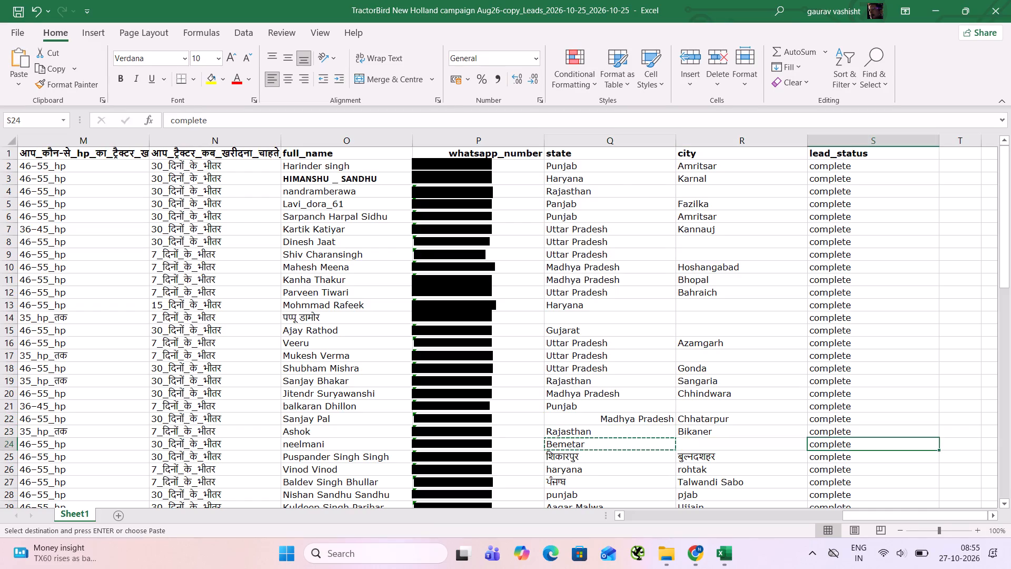
key("Left")
key("ctrl+v")
Enter Chattisgarh as the state in row 24.
key("Left")
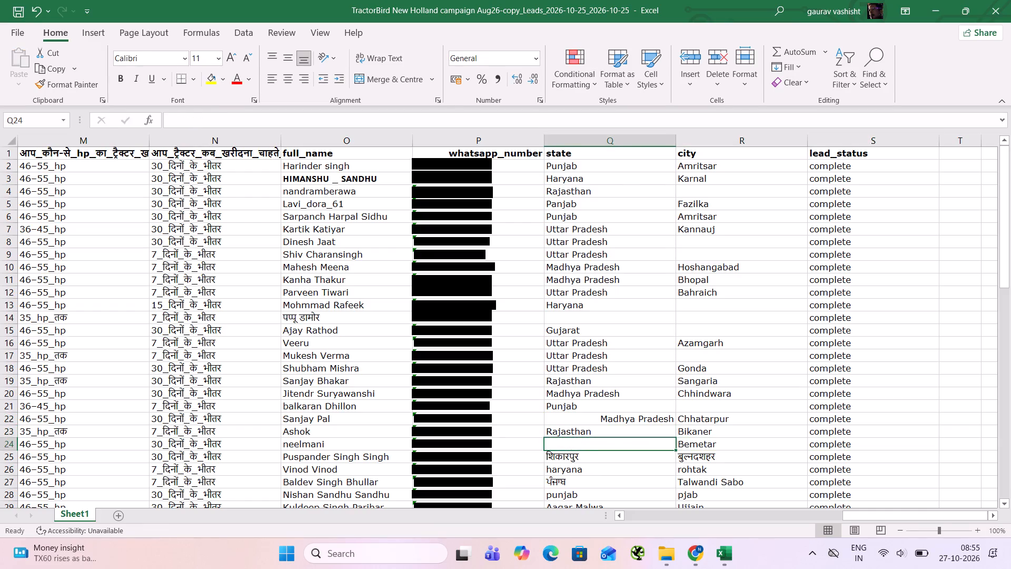
type("Chattisgarj")
key("BackSpace")
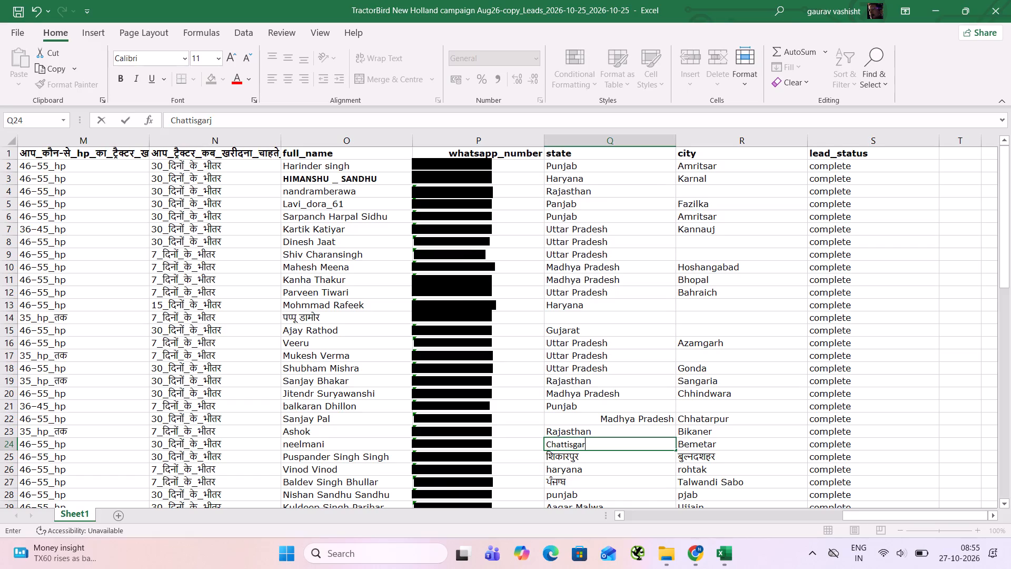
key("j")
key("BackSpace")
key("j")
key("BackSpace")
key("h")
Replace the Hindi entries in row 25 with Uttar Pradesh as the state and Bulandsher as the city.
key("Down")
key("Up")
key("Down")
type("Uttar Pradesgh")
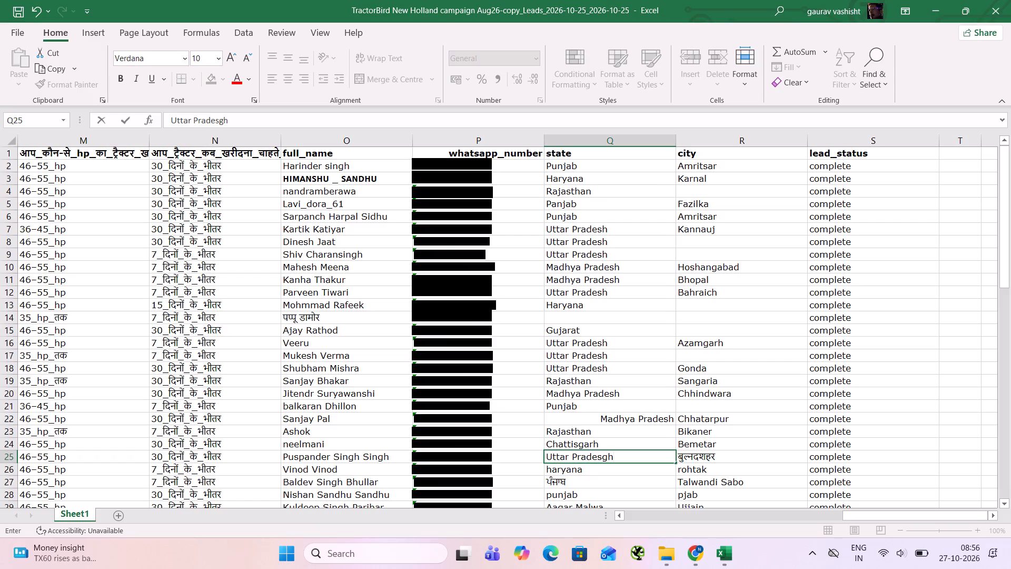
key("BackSpace")
key("BackSpace")
key("h")
key("Right")
type("Bulandsher")
key("Down")
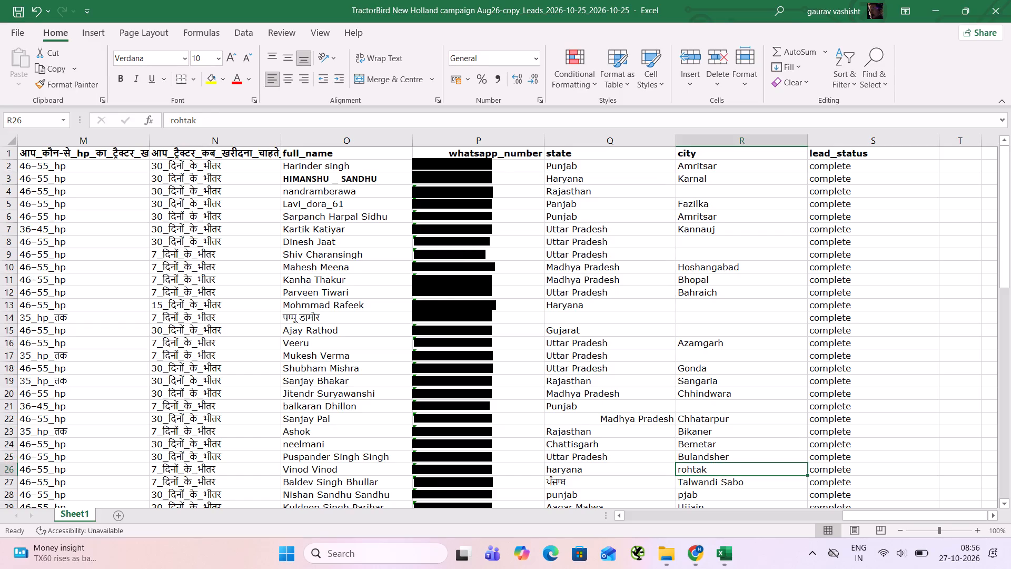
Rewrite the lowercase entries in row 26 as city Rothak and state Haryana.
type("Rothao")
key("BackSpace")
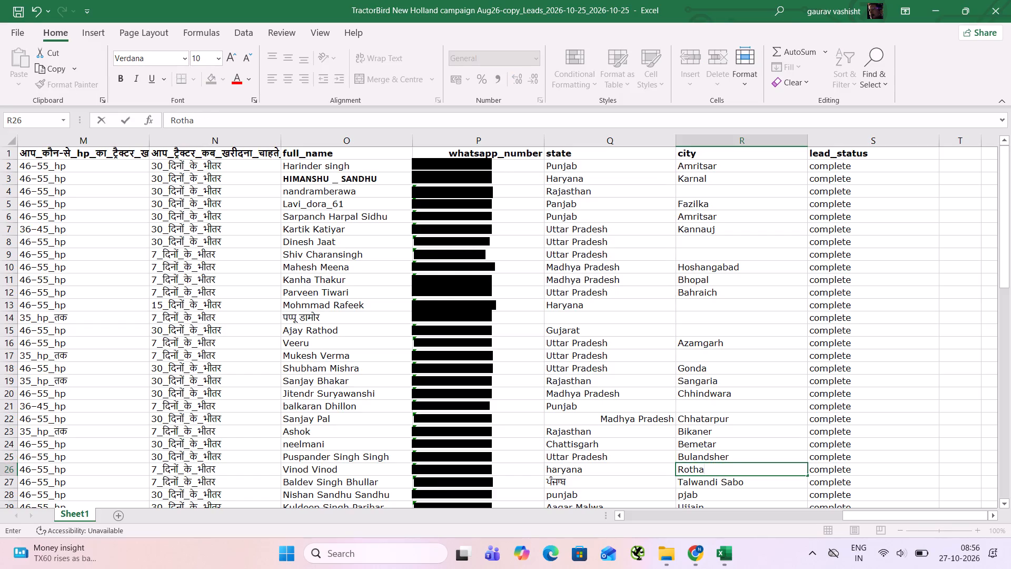
key("k")
key("Left")
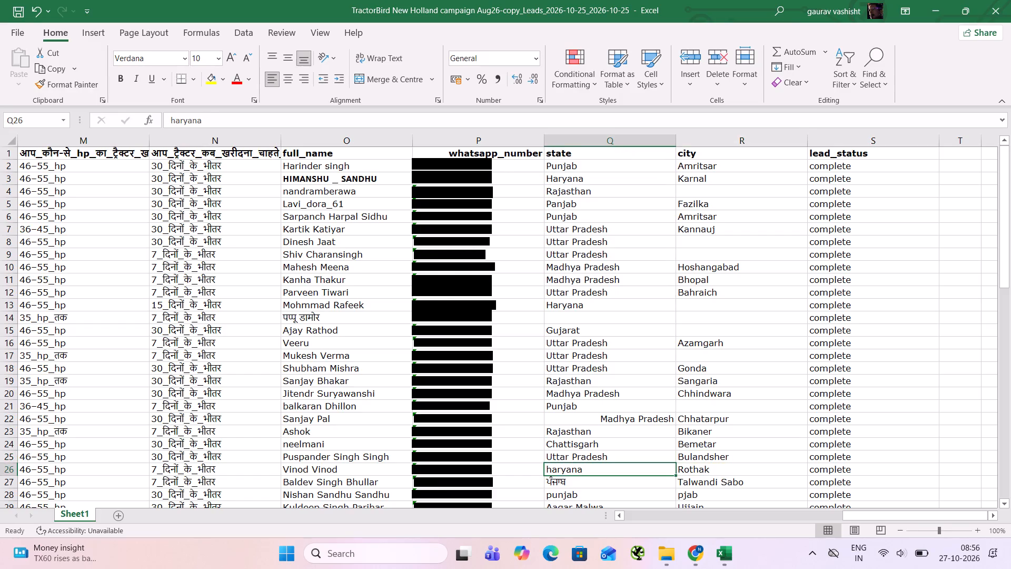
type("Ha")
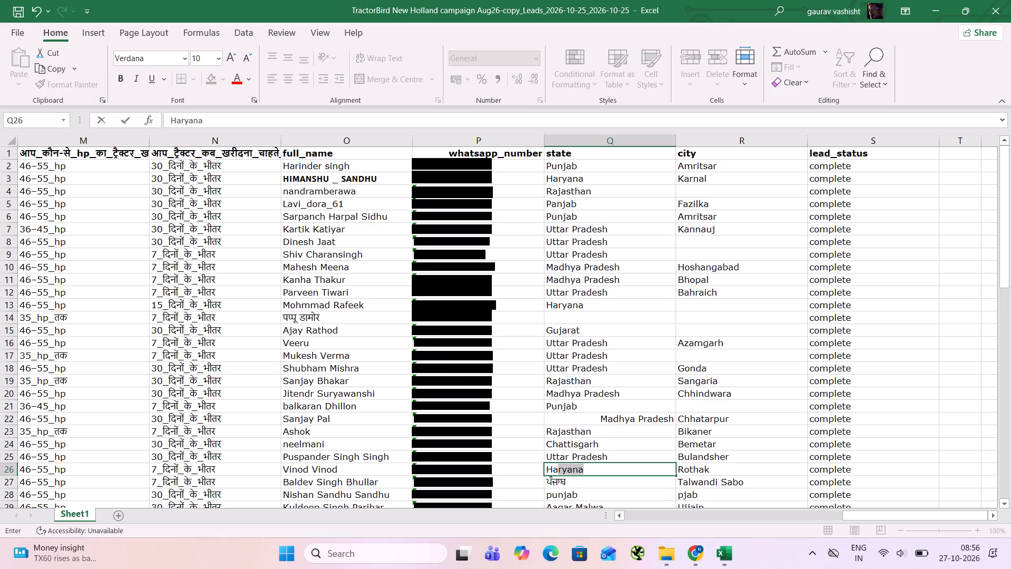
key("Return")
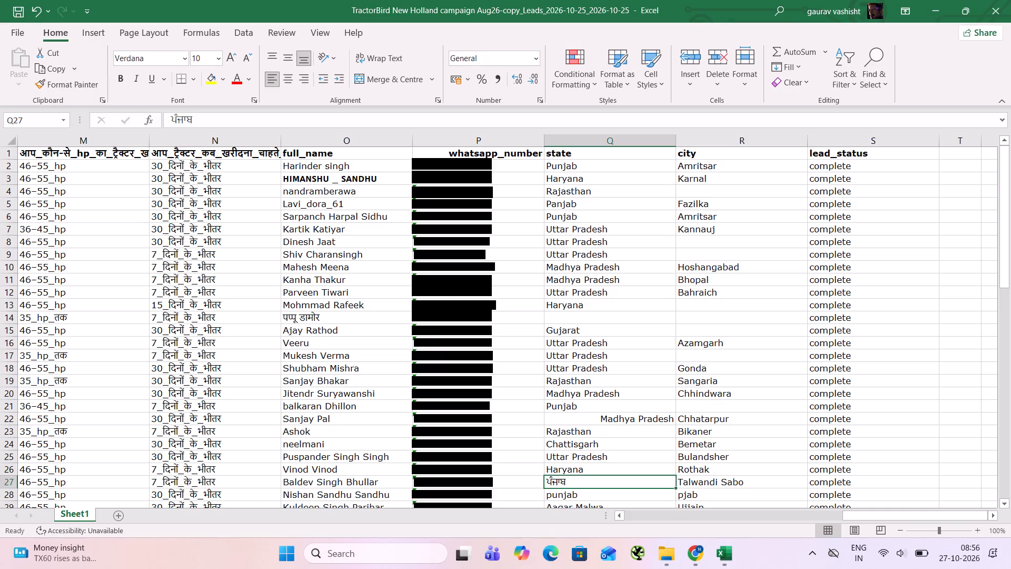
Set the state in row 27 to Punjab and copy it into row 28.
type("Punjab")
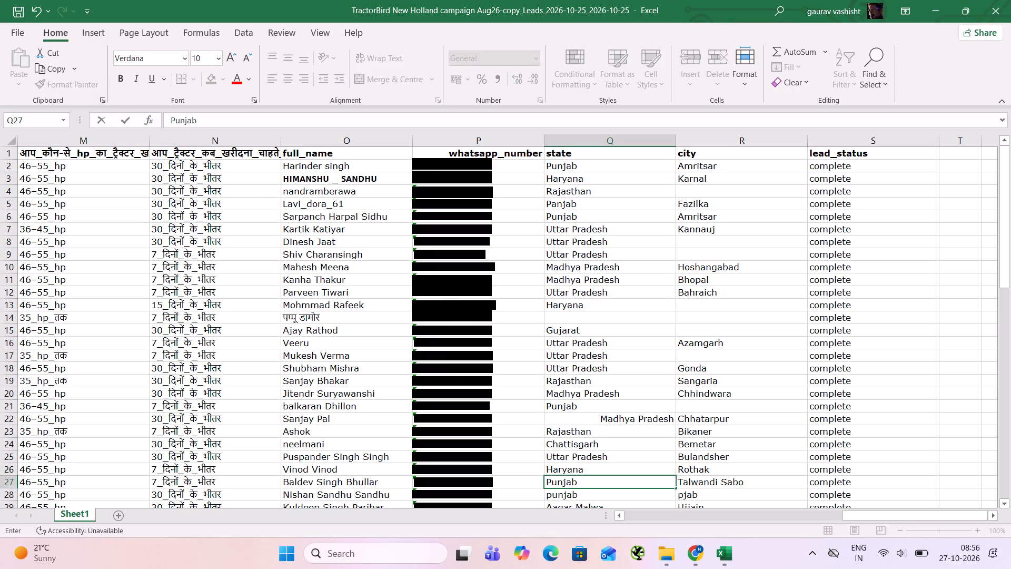
key("Down")
key("Up")
key("ctrl+c")
key("Down")
key("ctrl+v")
Clear the city in row 28.
key("Down")
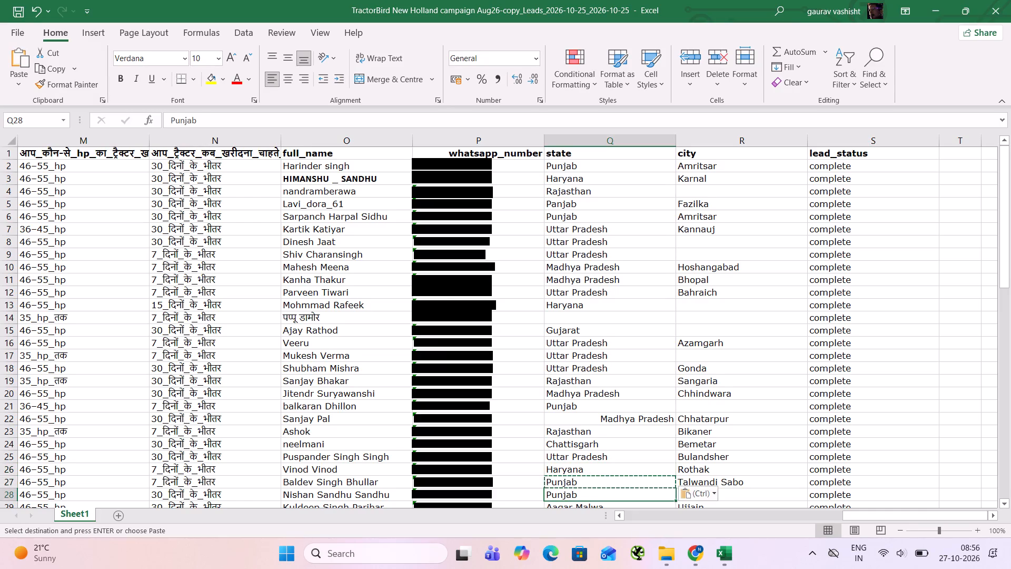
key("Right")
key("Up")
key("BackSpace")
Set the state in row 29 to Madhya Pradesh.
key("Down")
key("Left")
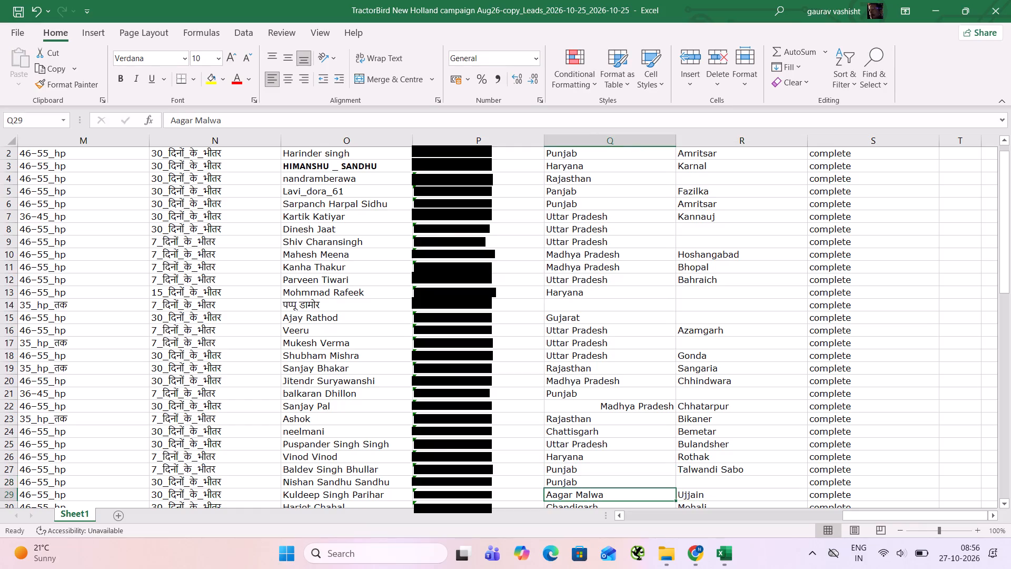
type("Madhya")
key("space")
key("Return")
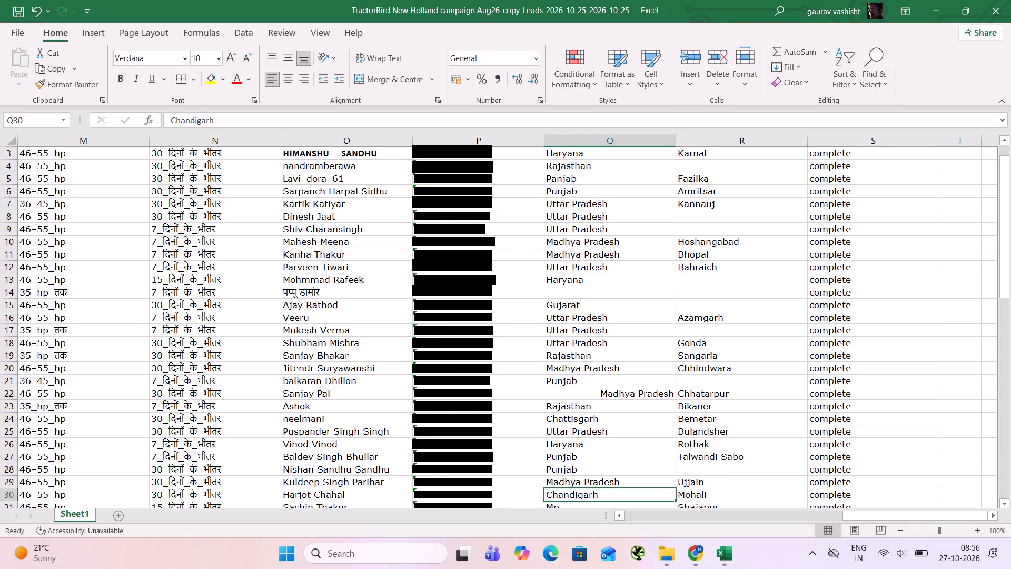
Copy the Madhya Pradesh state from row 29 into the state cell of row 31.
key("Right")
key("Down")
key("Left")
key("Up")
key("Up")
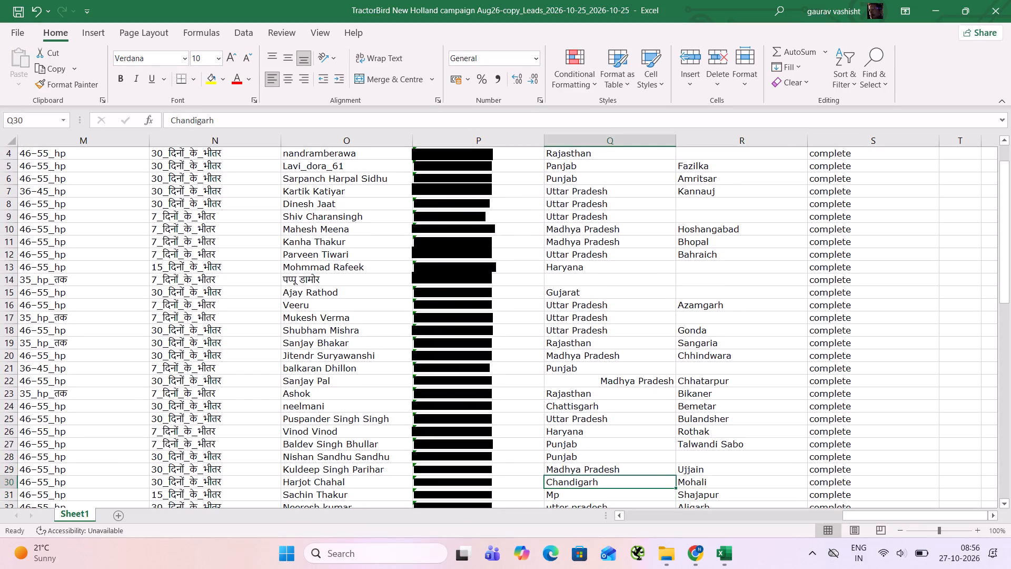
key("ctrl+c")
key("Down")
key("Down")
key("ctrl+v")
Correct the state in row 32 to Uttar Pradesh and set row 33's state to Madhya Pradesh.
key("Down")
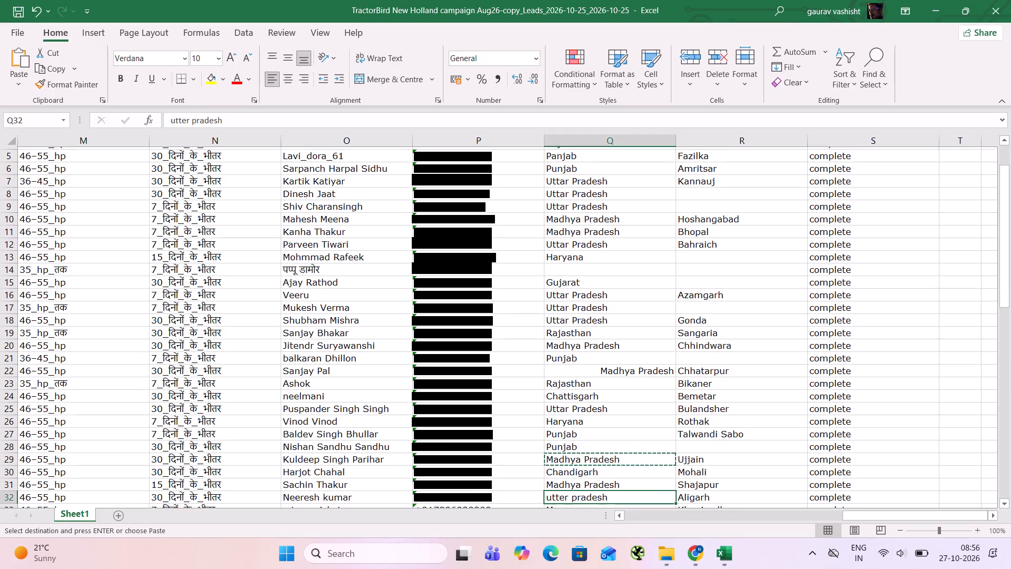
type("Uttar Pradesh")
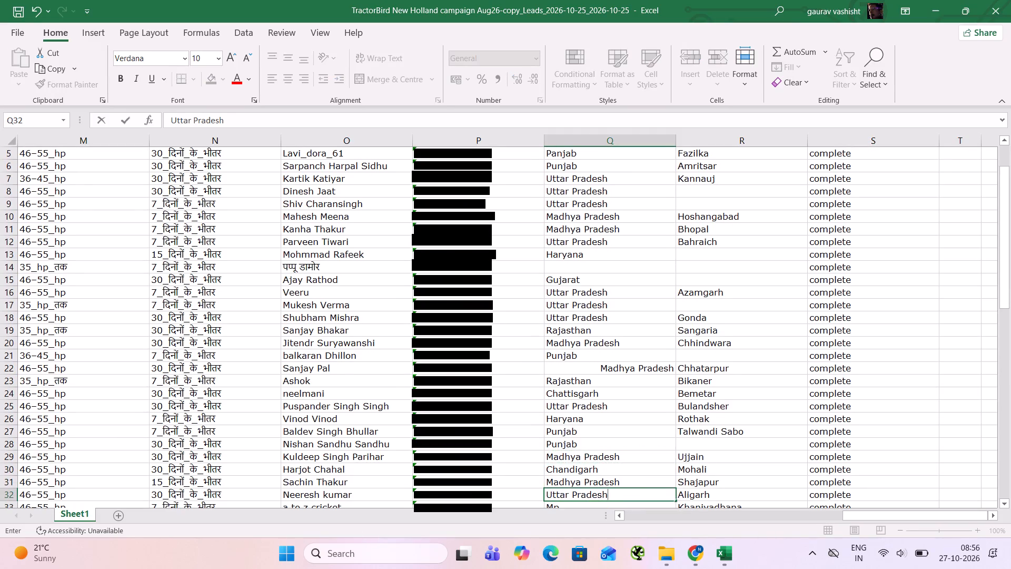
key("Down")
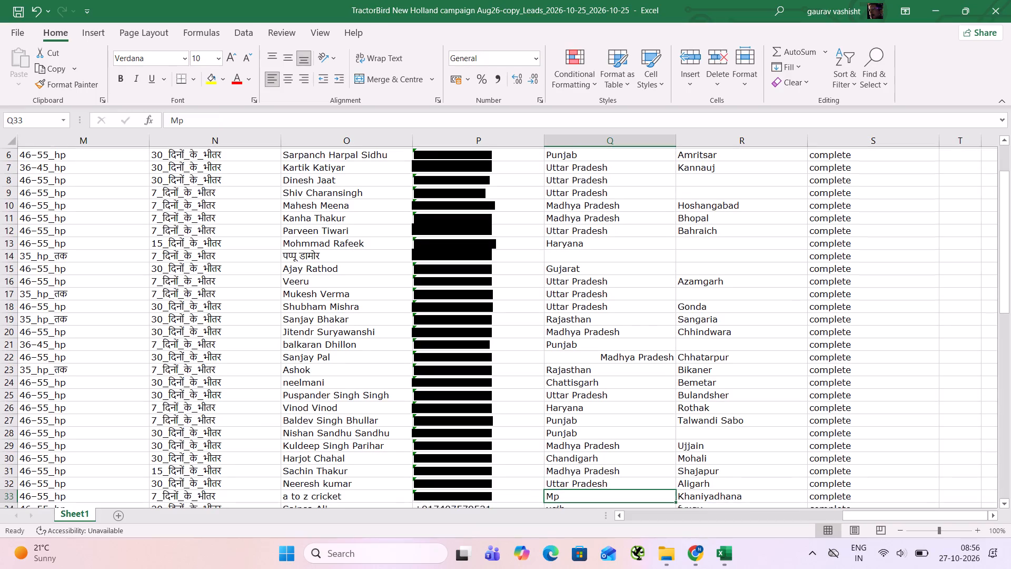
type("Madhya")
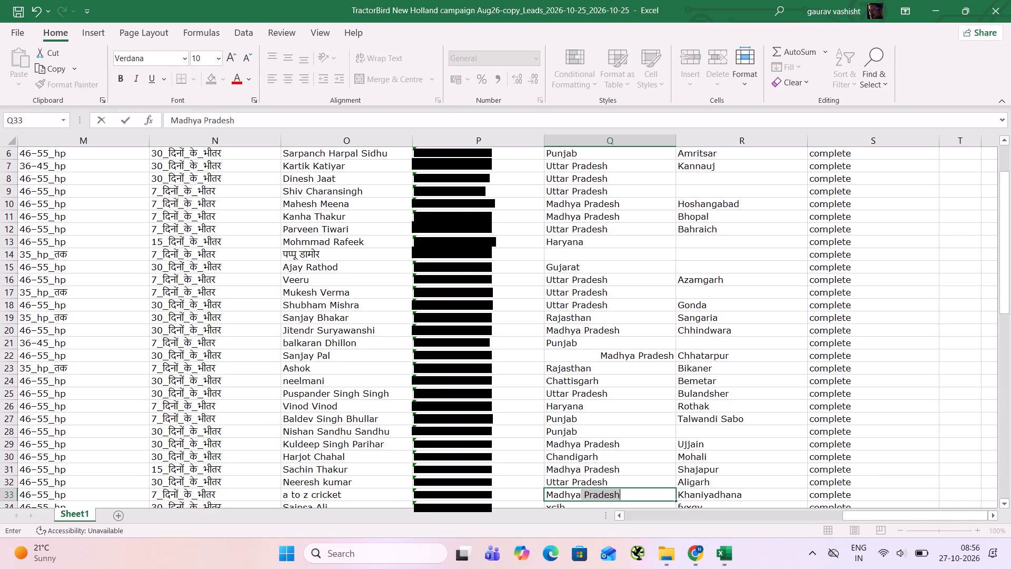
key("space")
key("Return")
Clear the city in row 34 and copy the Uttar Pradesh state from row 32 into that row's state.
key("Right")
key("BackSpace")
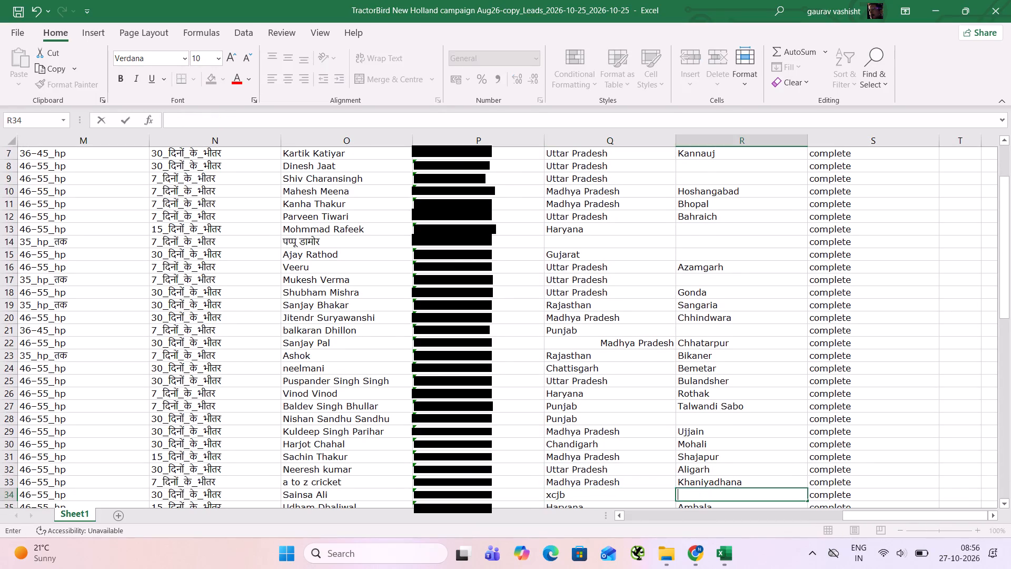
key("Left")
key("Up")
key("Up")
key("ctrl+c")
key("Down")
key("Down")
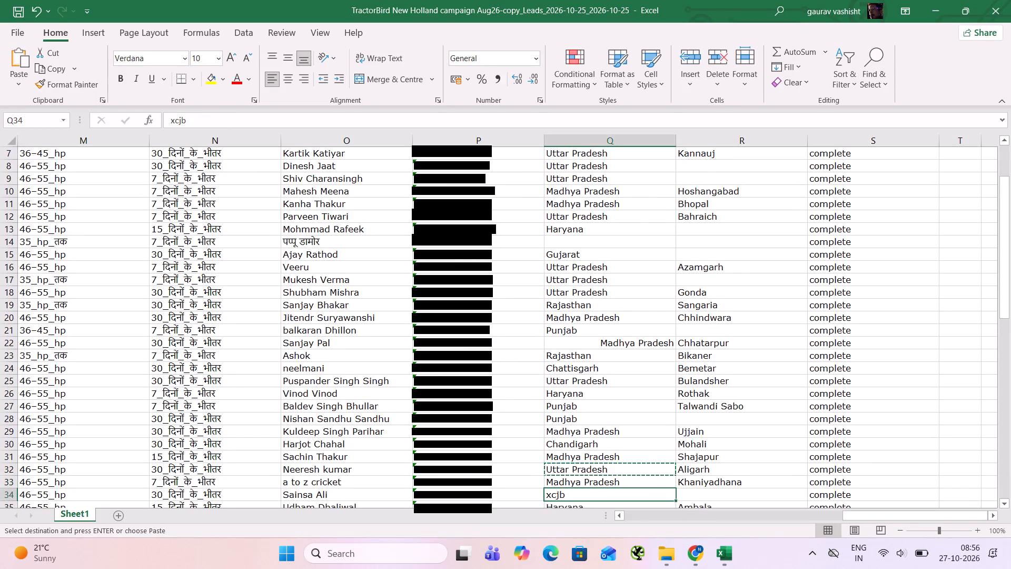
key("ctrl+v")
Look over the state and city entries in the rows from 35 to the low 60s.
key("Down")
key("Down")
key("Down")
key("Down")
key("Down")
key("Down")
key("Down")
key("Down")
key("Down")
key("Down")
key("Down")
key("Down")
key("Down")
key("Down")
key("Down")
key("Down")
key("Down")
key("Down")
key("Down")
key("Down")
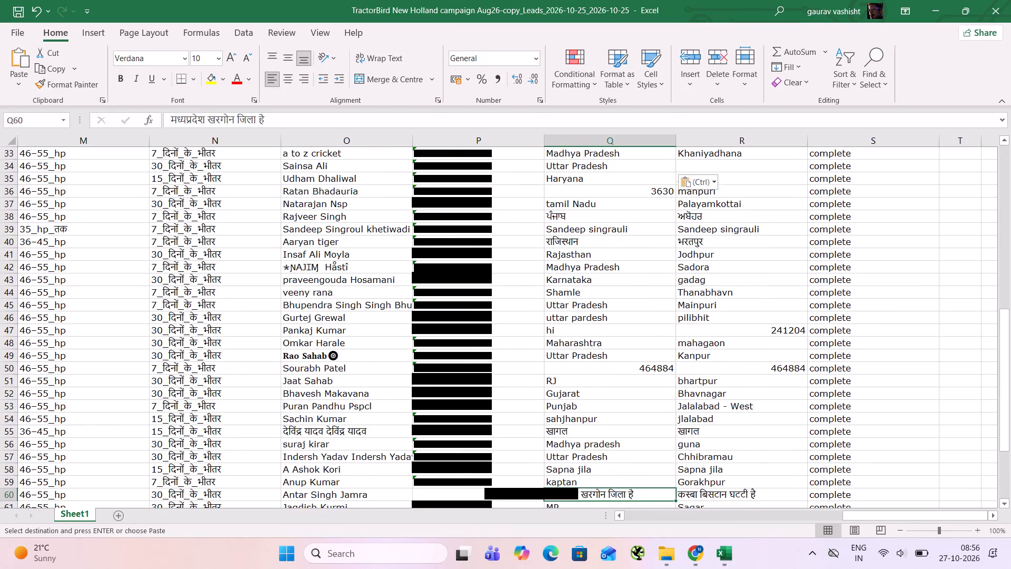
key("Down")
key("Down")
key("Down")
key("Up")
key("Up")
key("Up")
key("Up")
key("Up")
key("Up")
key("Up")
key("Up")
key("Up")
key("Up")
key("Up")
key("Up")
key("Up")
key("Up")
key("Up")
key("Up")
key("Up")
key("Up")
key("Up")
key("Up")
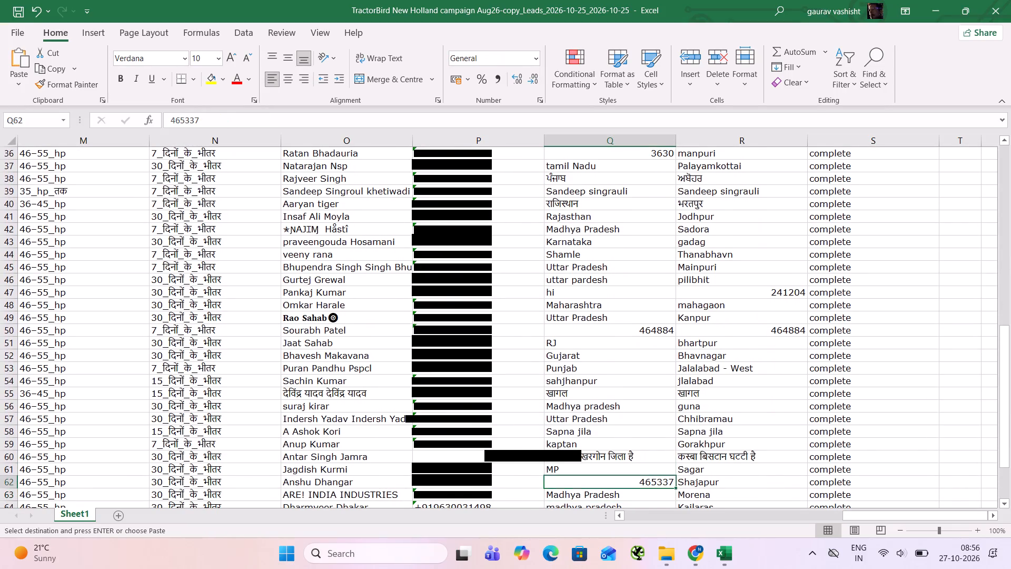
Paste Uttar Pradesh over the numeric state in row 36 and rewrite row 37's state as Tamil Nadu.
key("Down")
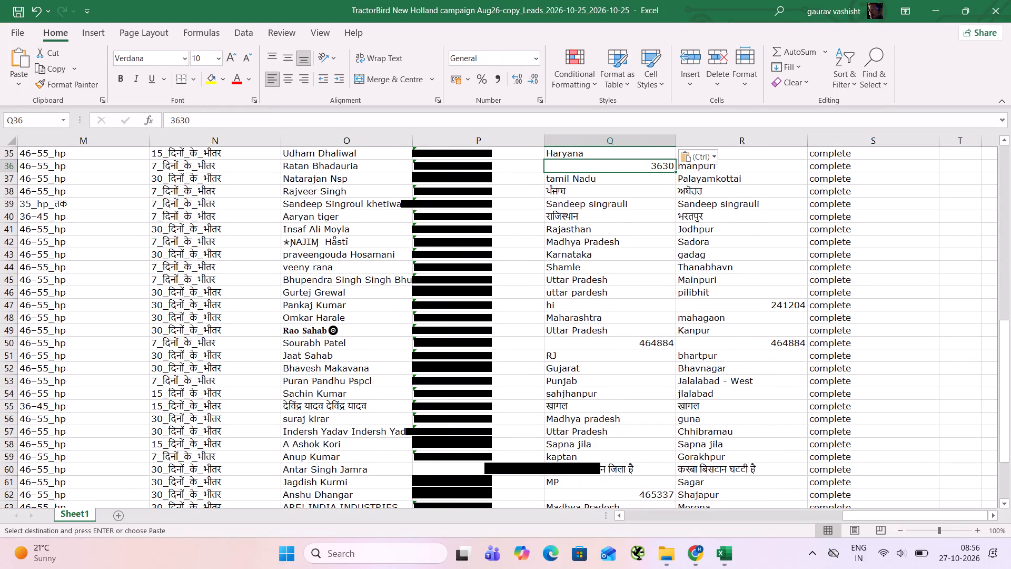
key("ctrl+v")
key("Down")
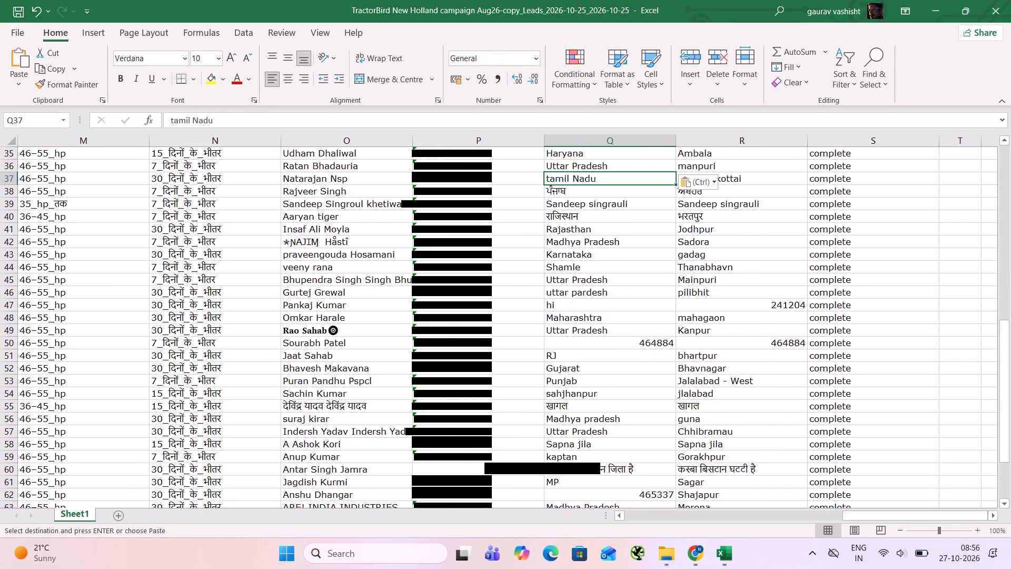
type("Tamil Nadu")
key("Down")
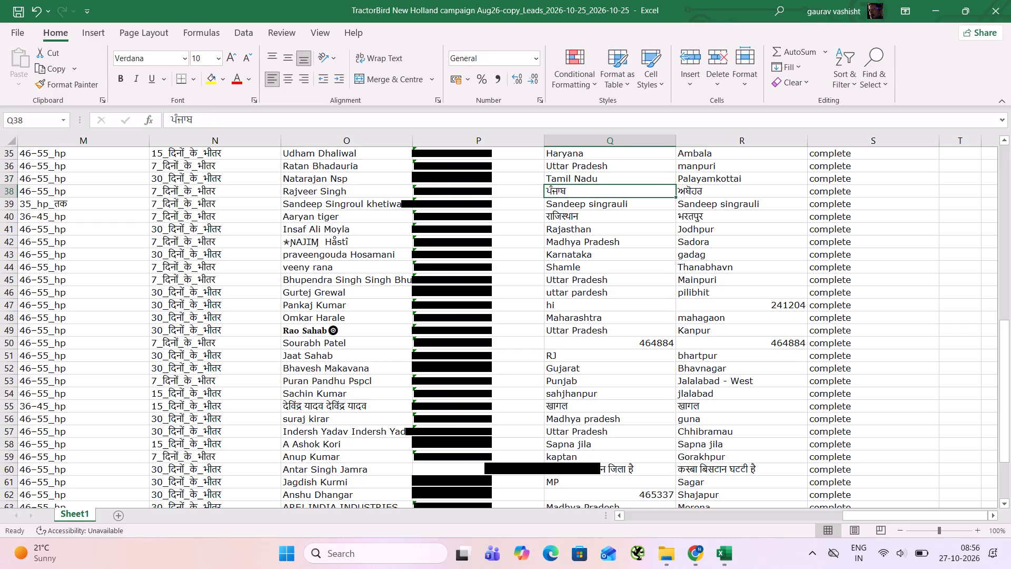
Replace the Punjabi-script state in row 38 with Punjab and clear that row's city.
type("Pun jab")
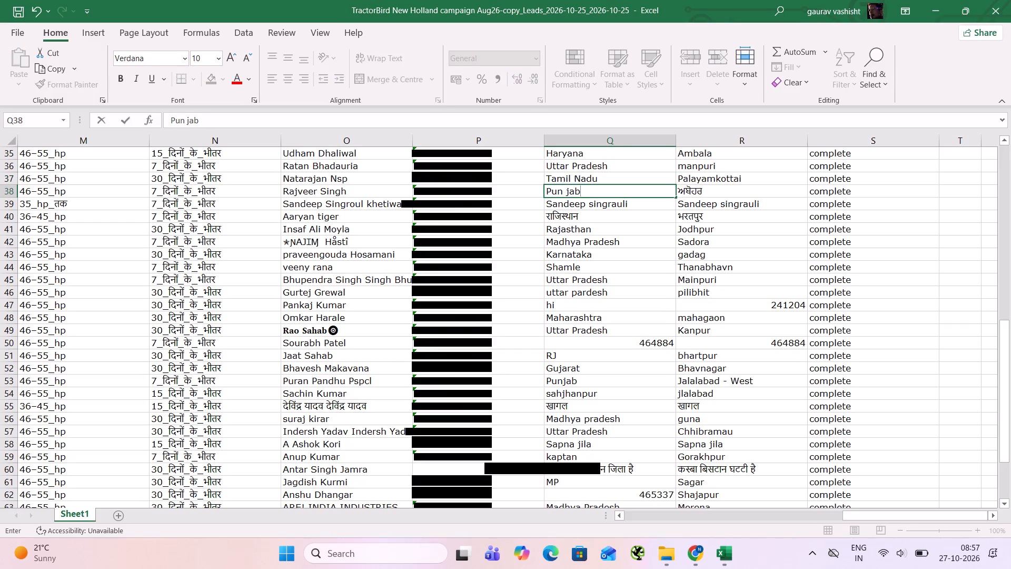
key("BackSpace")
key("BackSpace")
key("BackSpace")
key("BackSpace")
type("jab")
key("Right")
key("BackSpace")
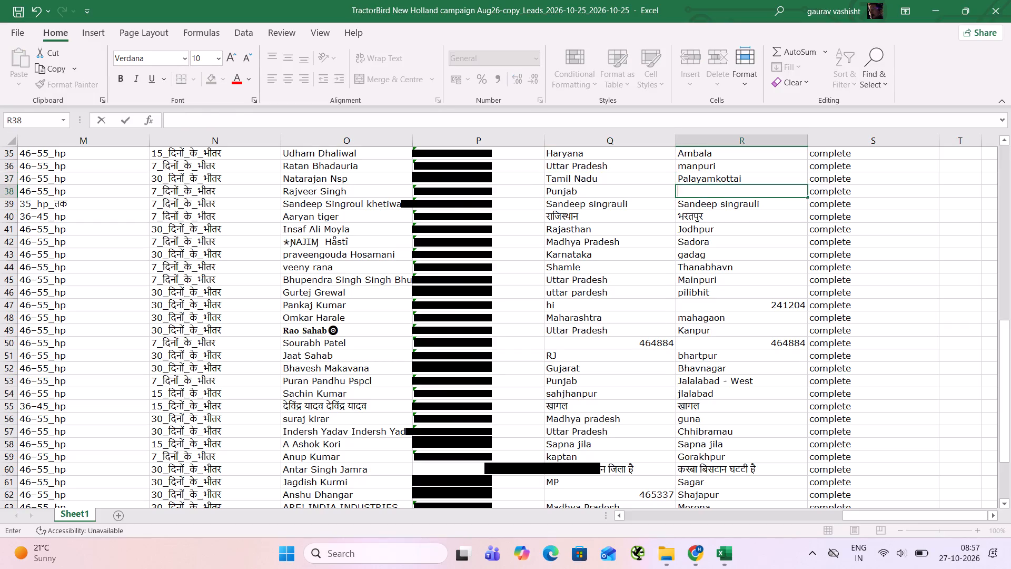
Clear both the state and the city in row 39.
key("Down")
key("Left")
key("BackSpace")
key("Right")
key("BackSpace")
Clear the Hindi city in row 40 and rewrite its state as Rajasthan.
key("Down")
key("BackSpace")
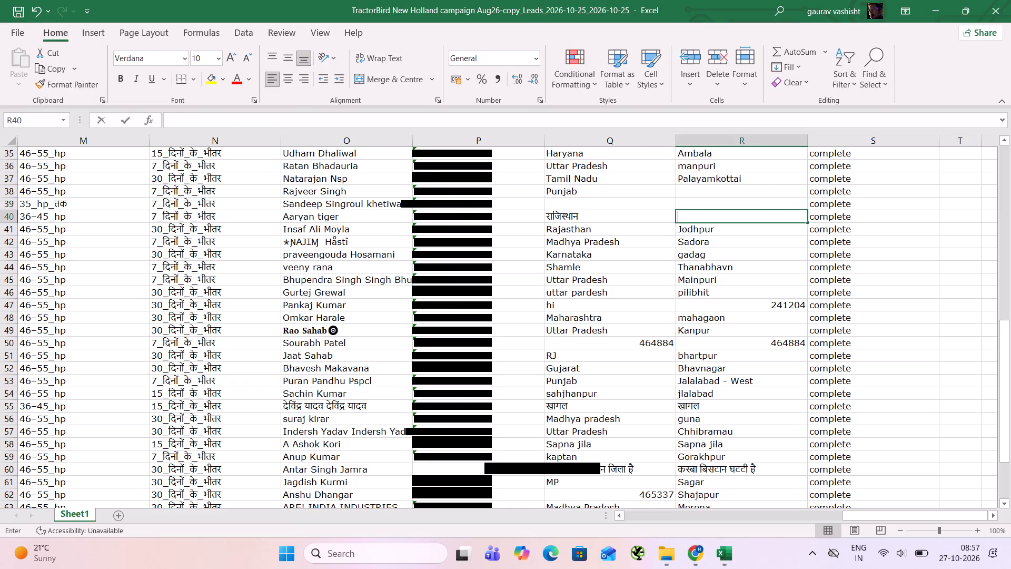
key("Left")
key("shift+t")
key("BackSpace")
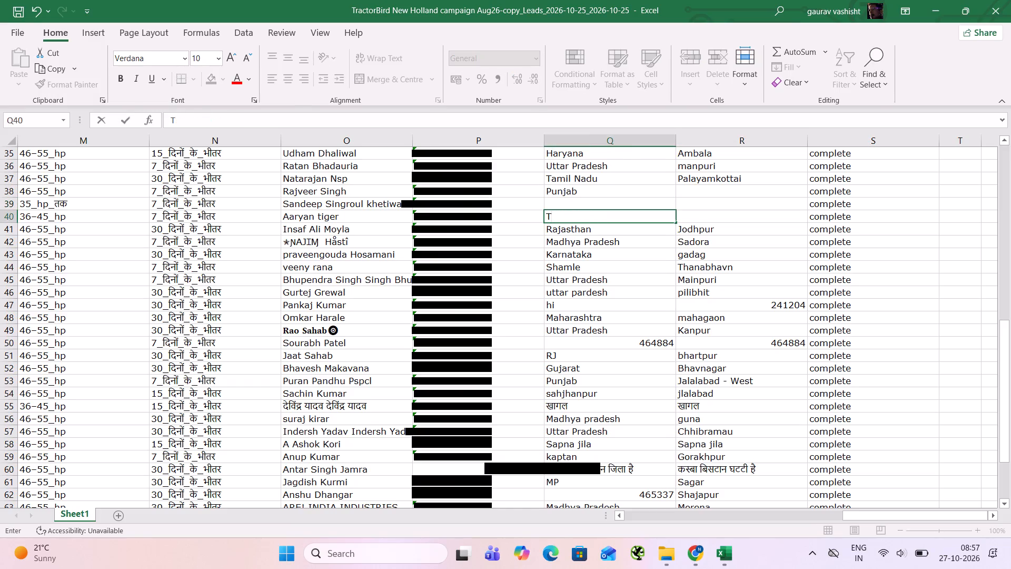
type("Rajasthan")
key("BackSpace")
key("BackSpace")
key("BackSpace")
key("BackSpace")
key("BackSpace")
key("BackSpace")
key("BackSpace")
key("BackSpace")
key("BackSpace")
key("BackSpace")
key("BackSpace")
key("BackSpace")
key("BackSpace")
key("BackSpace")
key("BackSpace")
key("BackSpace")
key("BackSpace")
key("BackSpace")
key("BackSpace")
key("BackSpace")
type("Rajasthan")
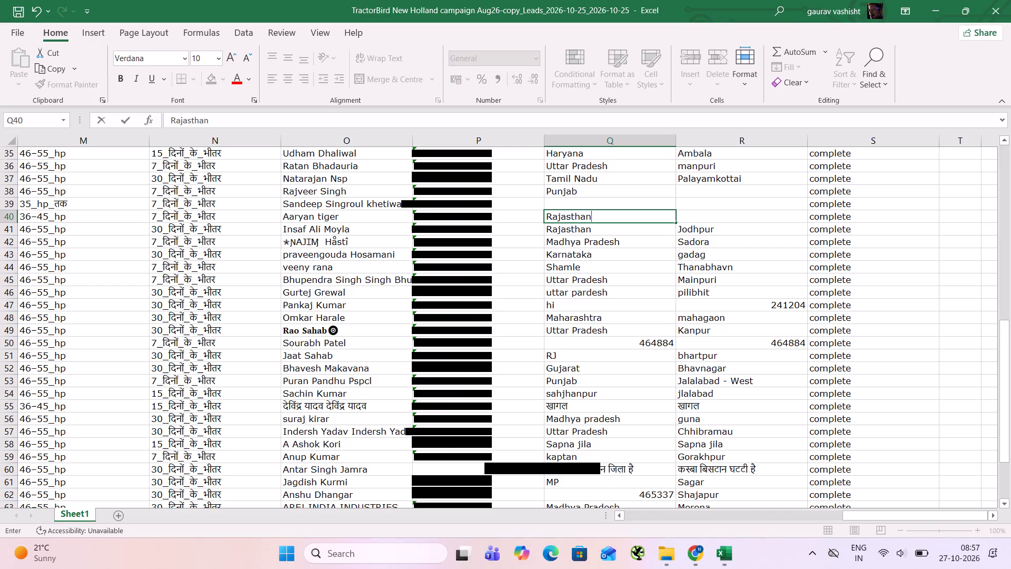
Check the entries in rows 41 and 42 and clear the city in the Karnataka row 43.
key("Down")
key("Right")
key("Down")
key("Left")
key("Down")
key("Up")
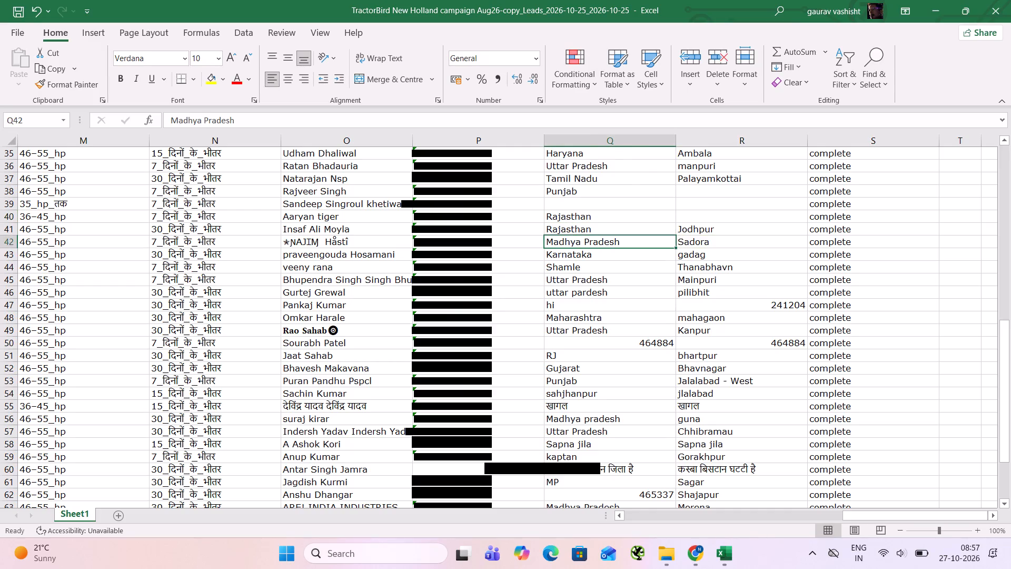
key("Down")
key("Right")
key("BackSpace")
Copy Uttar Pradesh from row 45 into the states of rows 44 and 46, and enter Pilbhit as row 46's city.
key("Down")
key("Left")
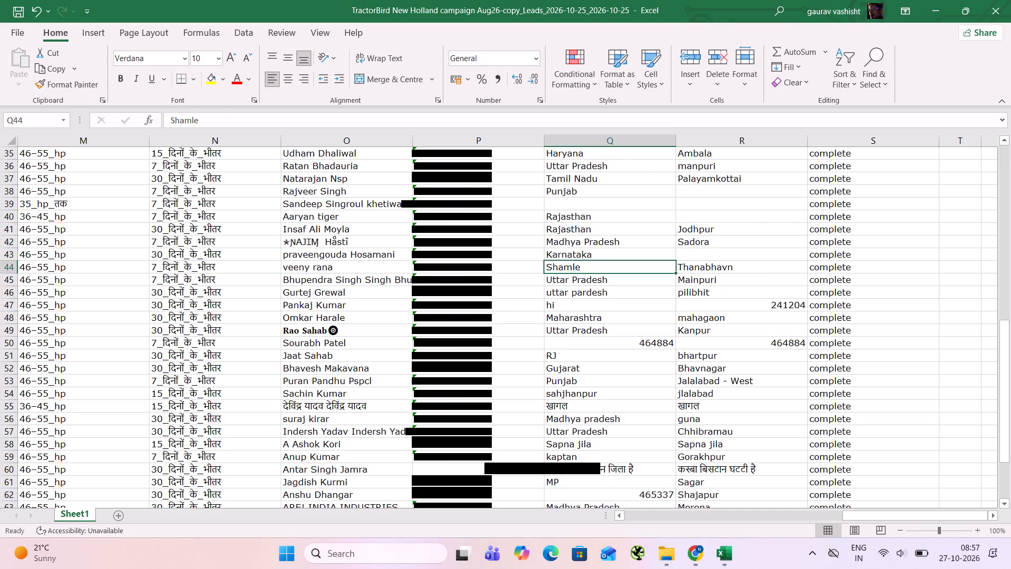
key("Down")
key("Down")
key("Up")
key("ctrl+c")
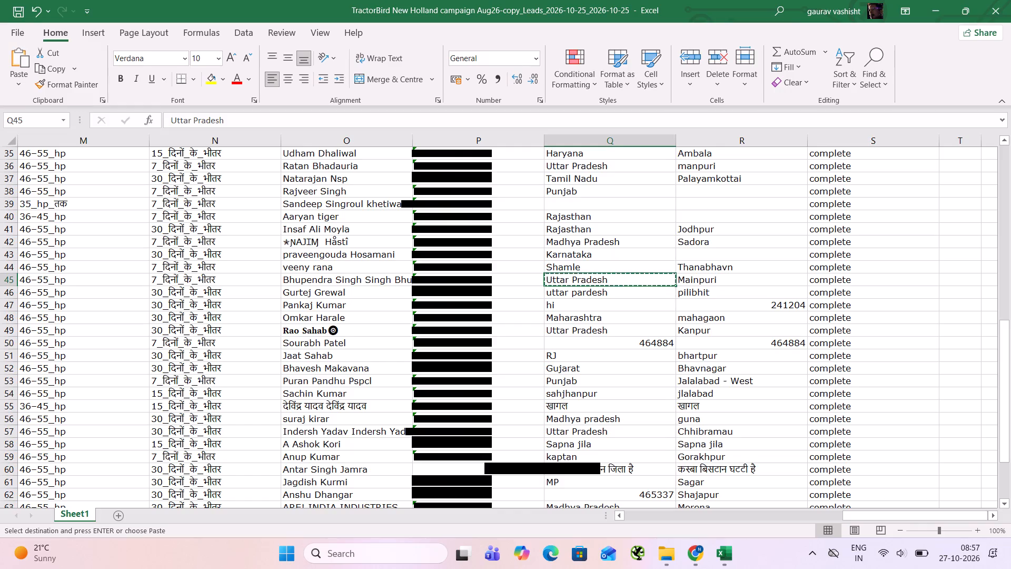
key("Up")
key("ctrl+v")
key("Down")
key("Down")
key("ctrl+v")
key("Right")
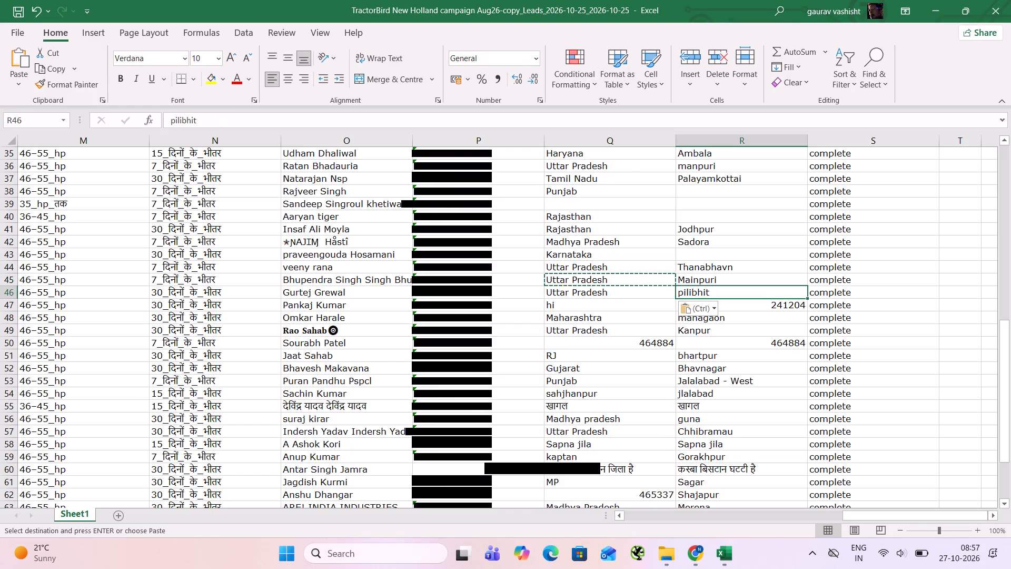
type("Pilbhit")
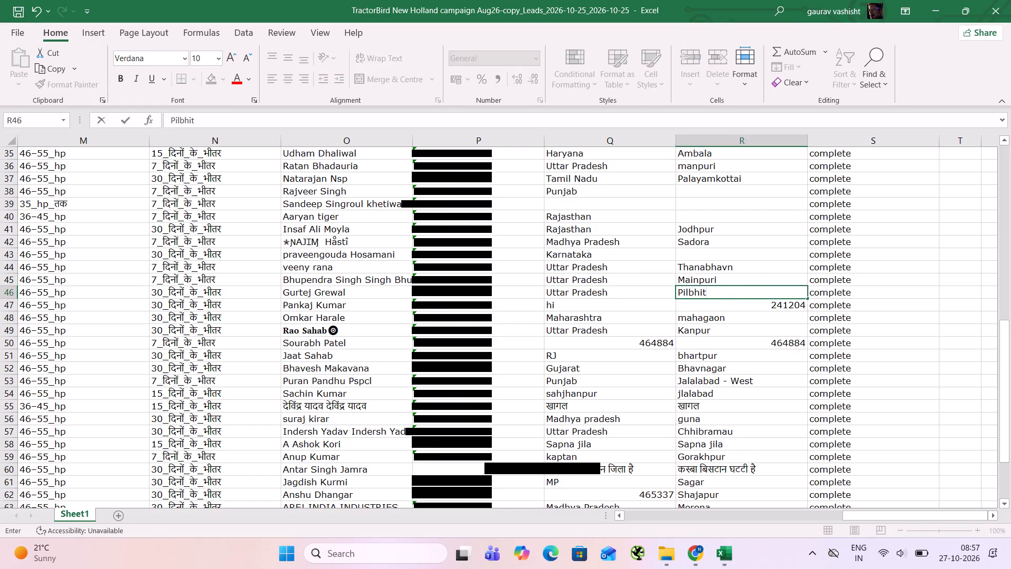
Clear the numeric city in row 47 and fill its state with Uttar Pradesh from the row above.
key("Down")
key("BackSpace")
key("Left")
key("ctrl+d")
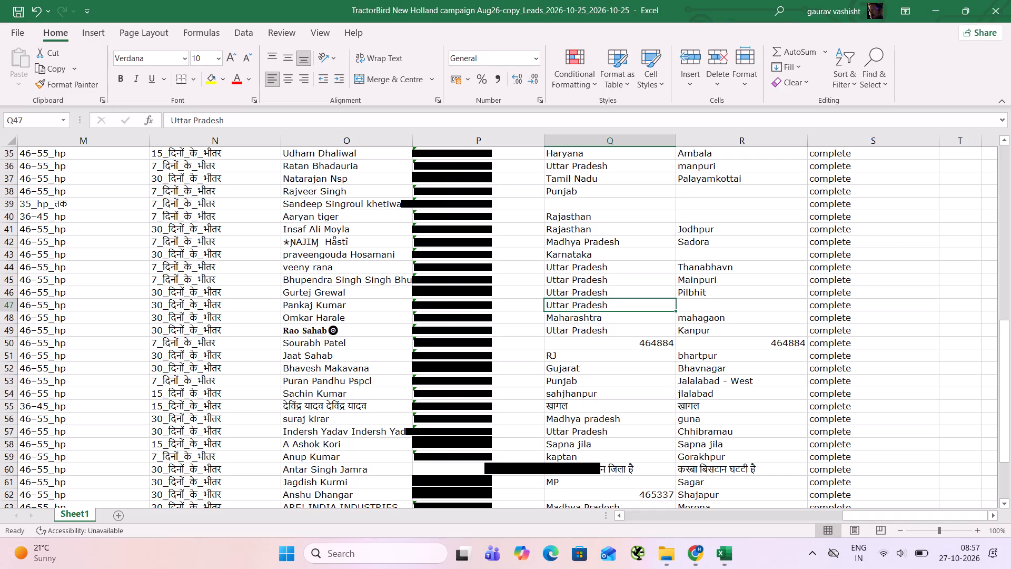
Clear the city in the Maharashtra row 48 and both the numeric city and state in row 50.
key("Down")
key("Down")
key("Right")
key("Down")
key("Up")
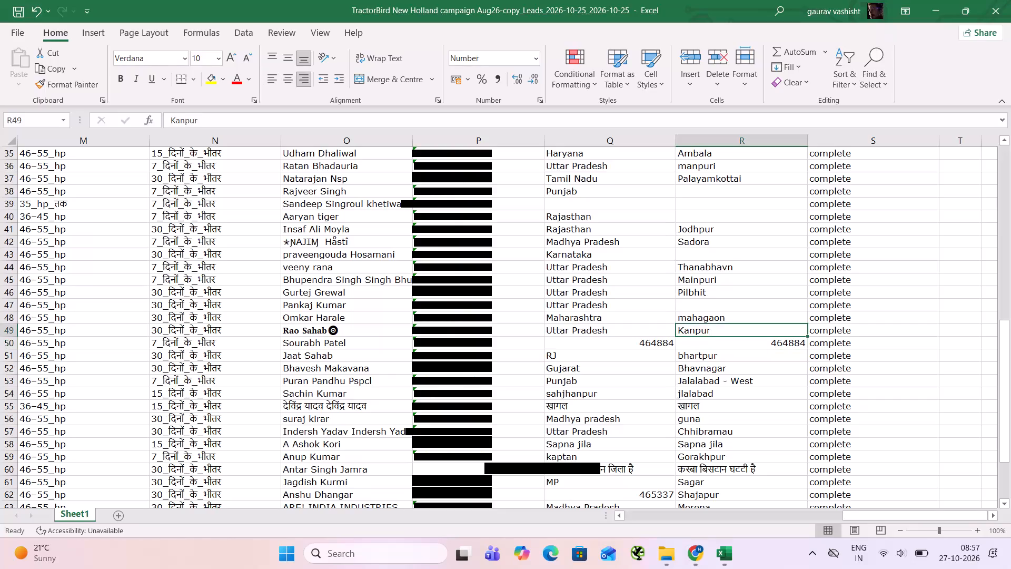
key("Up")
key("BackSpace")
key("Down")
key("Down")
key("BackSpace")
key("Left")
key("BackSpace")
Set row 51's state to Rajasthan and its city to Bharatpur.
key("Down")
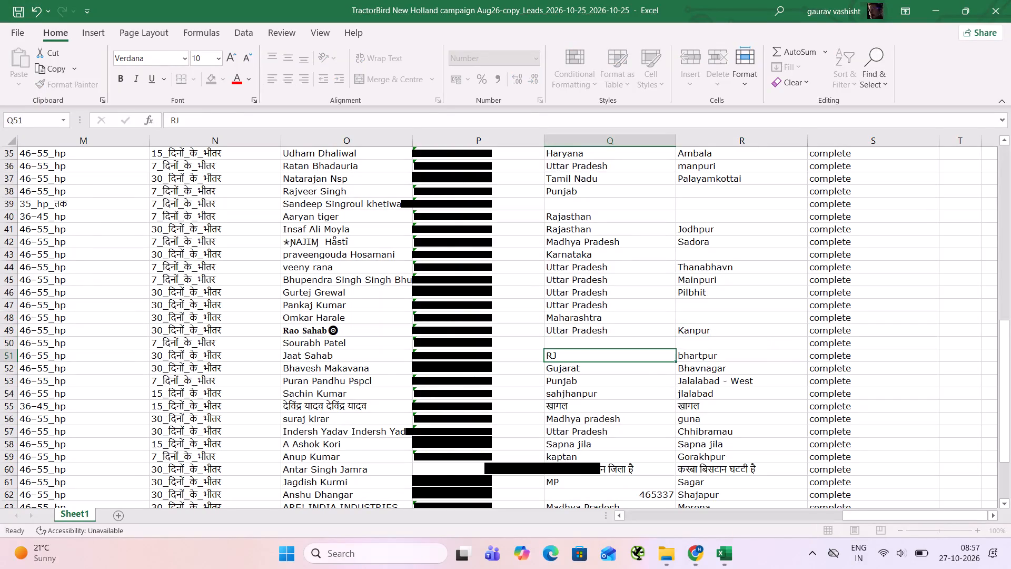
type("Rajasthan")
key("Right")
key("BackSpace")
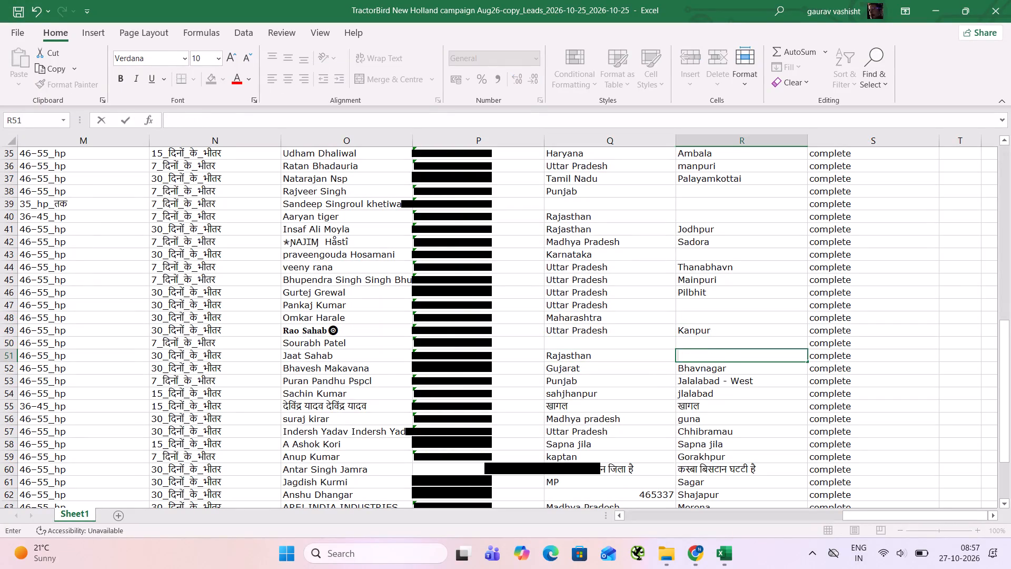
type("Bhar")
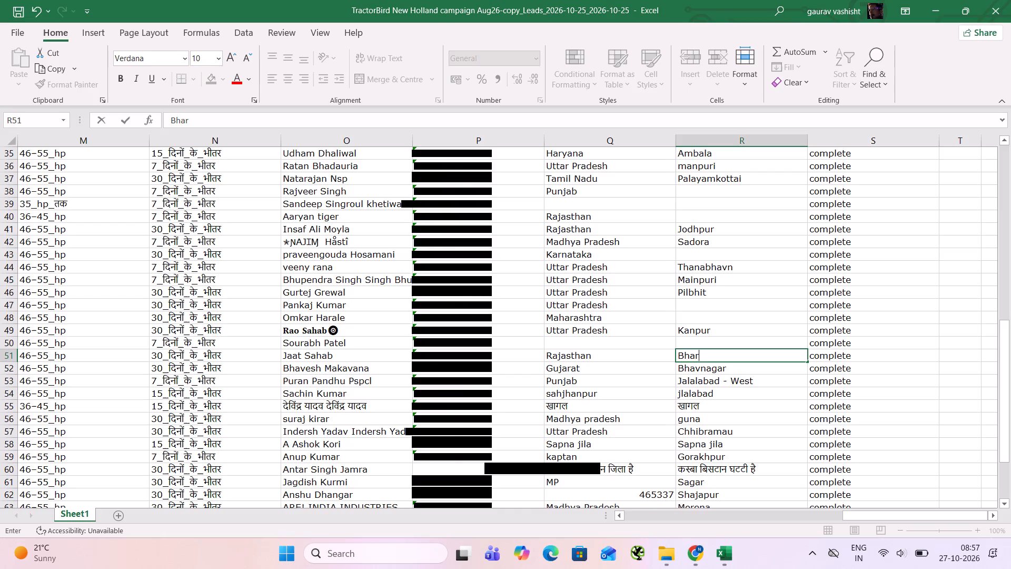
type("at")
type("pur")
Clear the cities in rows 54 and 55 and set both rows' states to Uttar Pradesh.
key("Down")
key("Left")
key("Down")
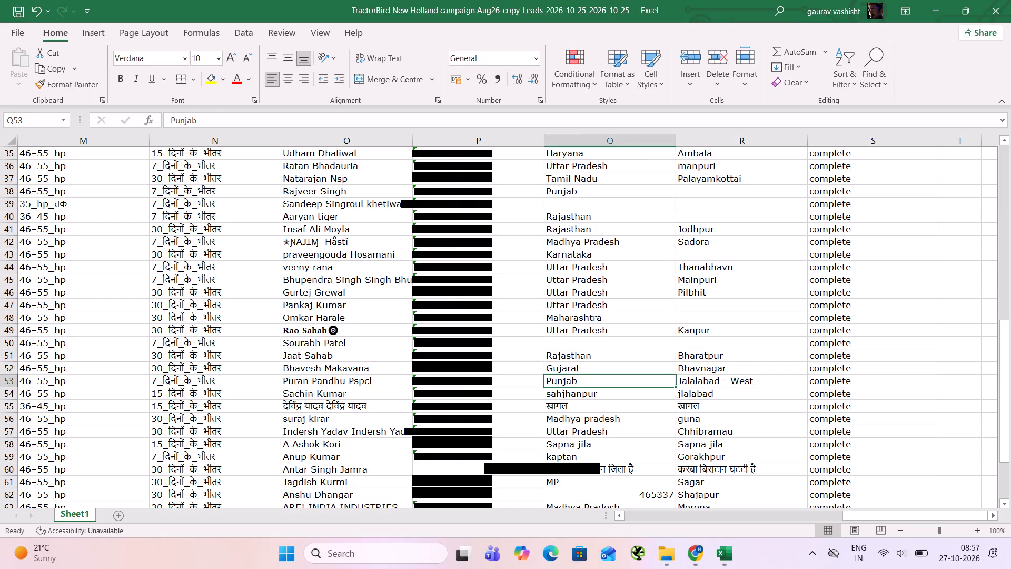
key("Right")
key("Down")
key("Left")
key("Right")
key("BackSpace")
key("Left")
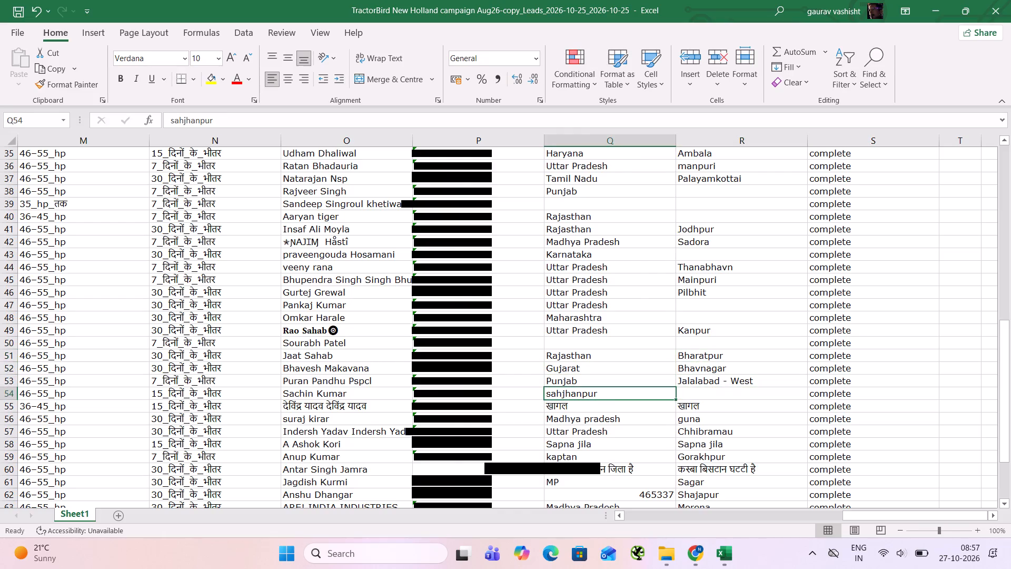
type("Uttar")
key("space")
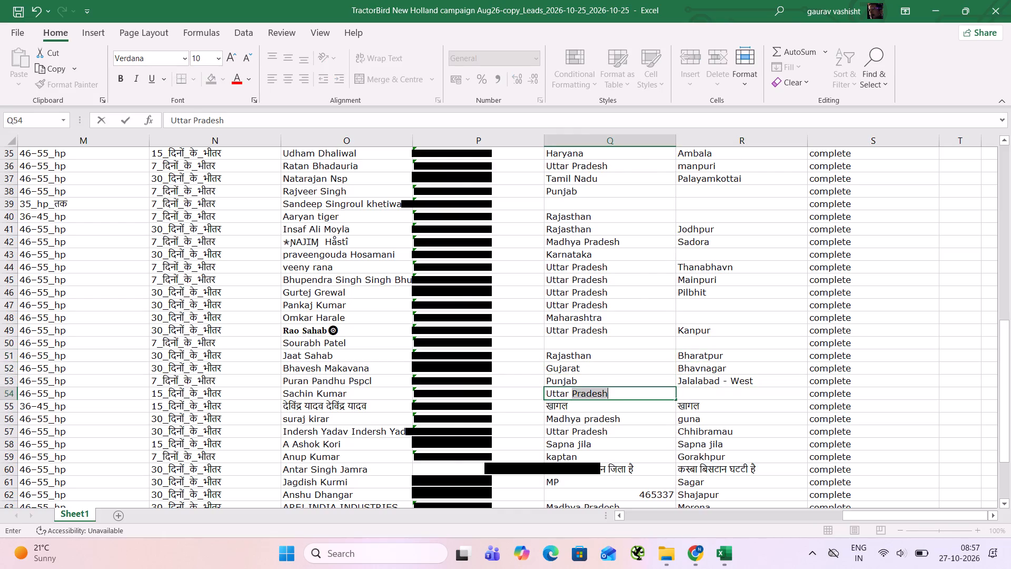
key("Return")
key("ctrl+d")
key("Right")
key("BackSpace")
Rewrite row 56's city as Guna and its state as Madhya Pradesh with proper capitalisation.
key("Down")
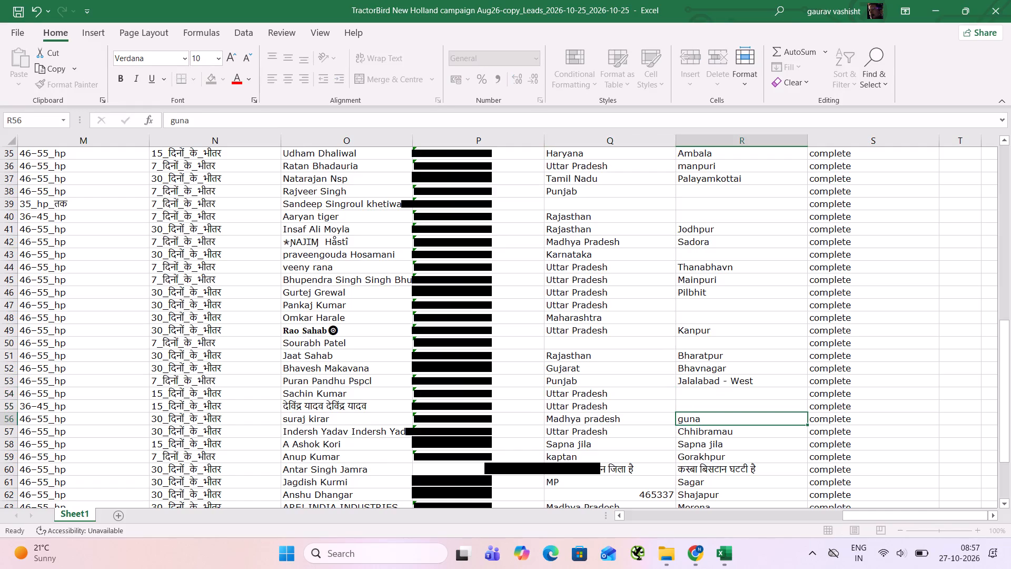
type("Gi")
key("BackSpace")
type("una")
key("Left")
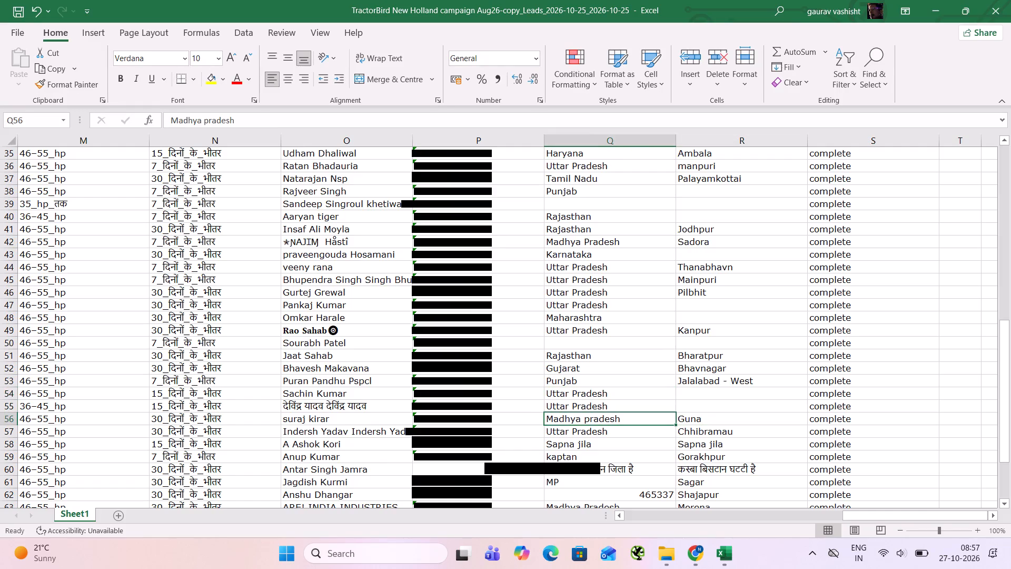
type("Madhya")
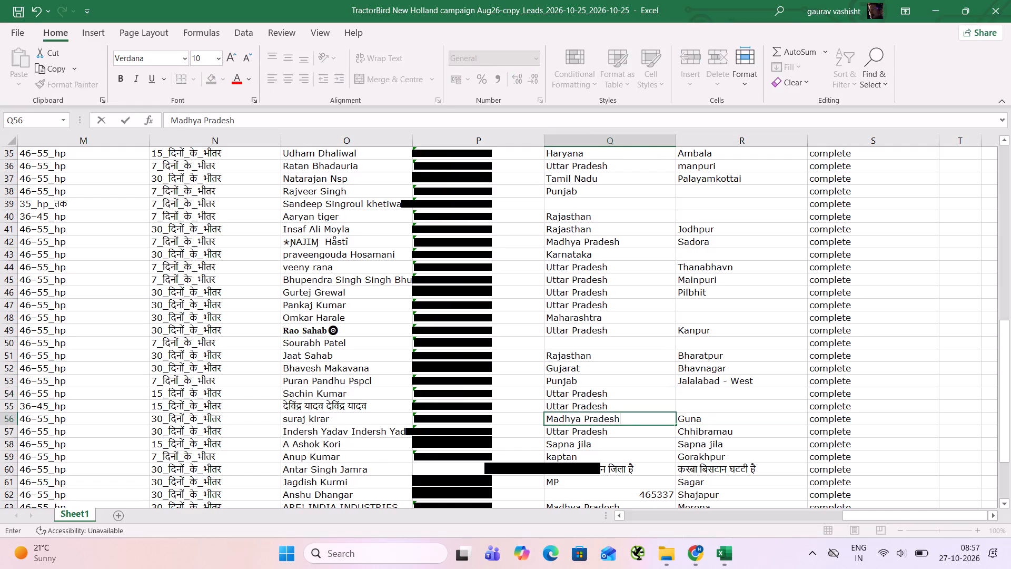
key("space")
key("Return")
Fill Uttar Pradesh from row 57 down into the states of rows 58 and 59.
key("Right")
key("Down")
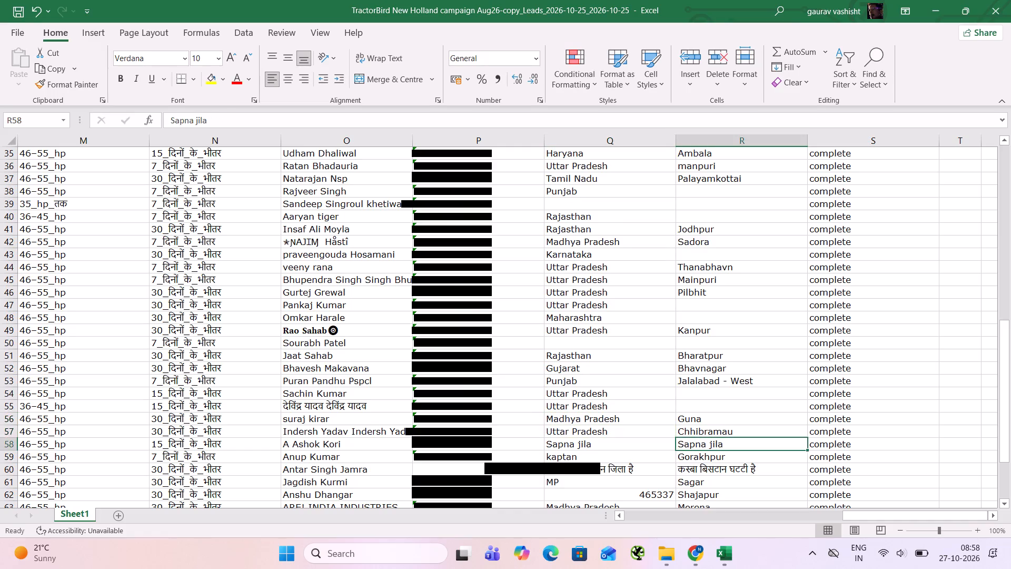
key("Up")
key("Left")
key("Down")
key("ctrl+d")
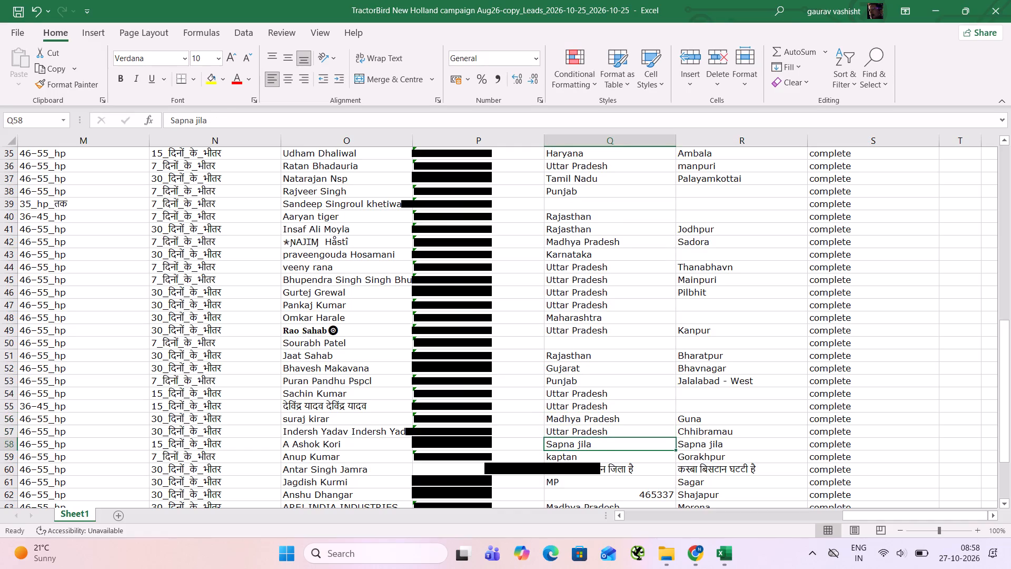
key("Down")
key("ctrl+d")
Clear the Hindi city in row 60 and set that row's state to Madhya Pradesh.
key("Right")
key("Down")
key("BackSpace")
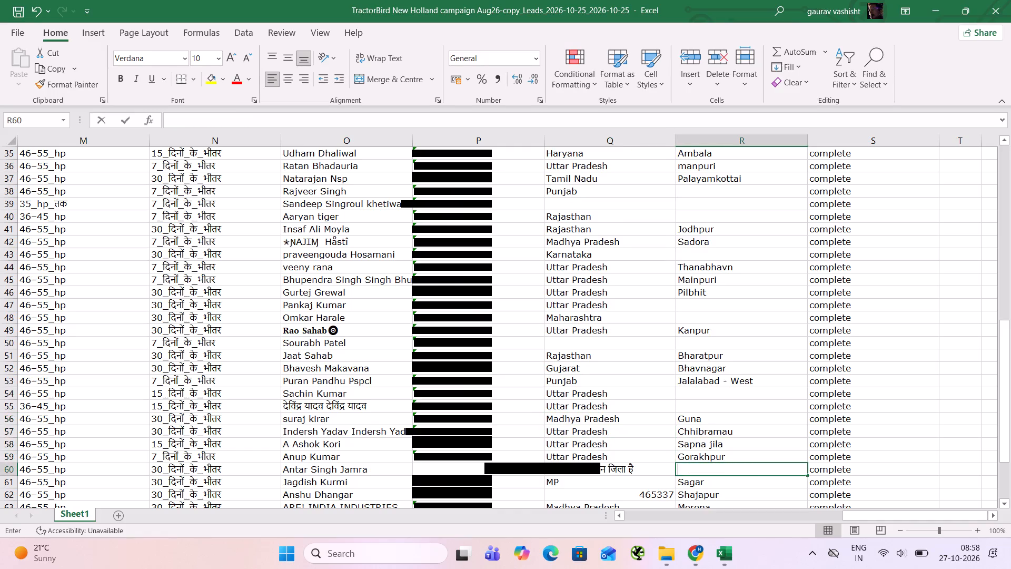
key("Left")
key("ctrl+d")
key("Down")
key("Up")
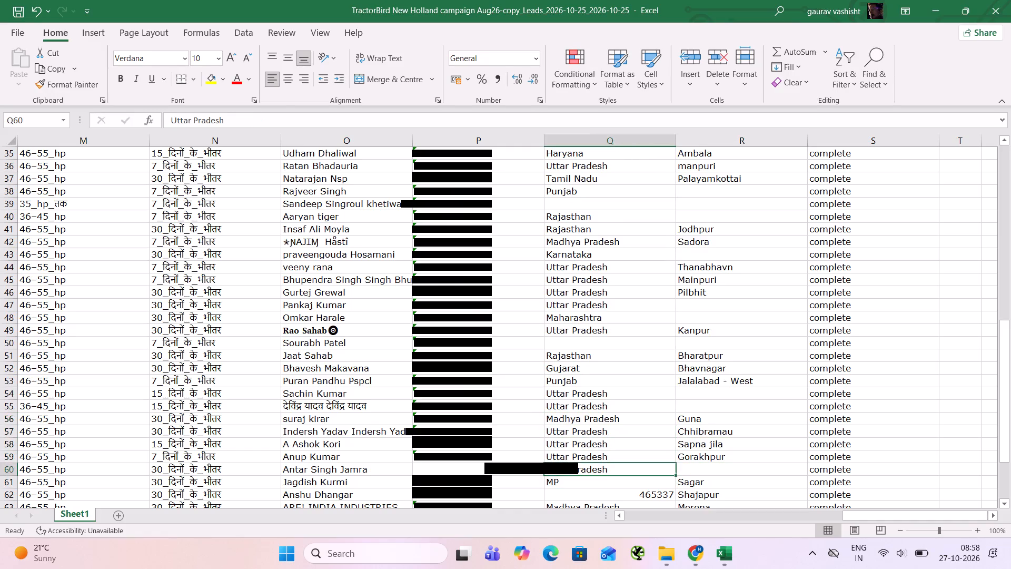
type("Madhya")
key("space")
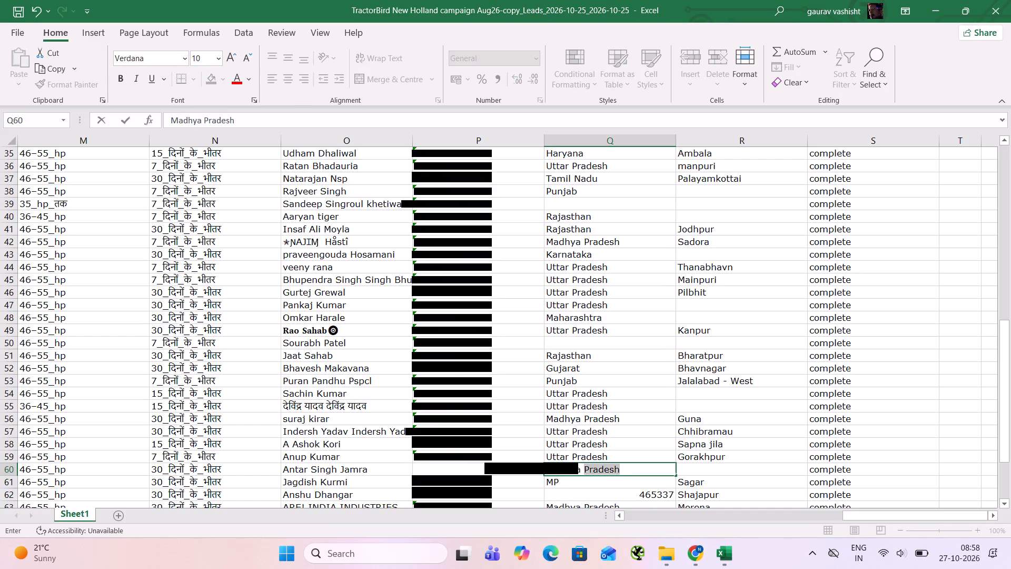
key("Return")
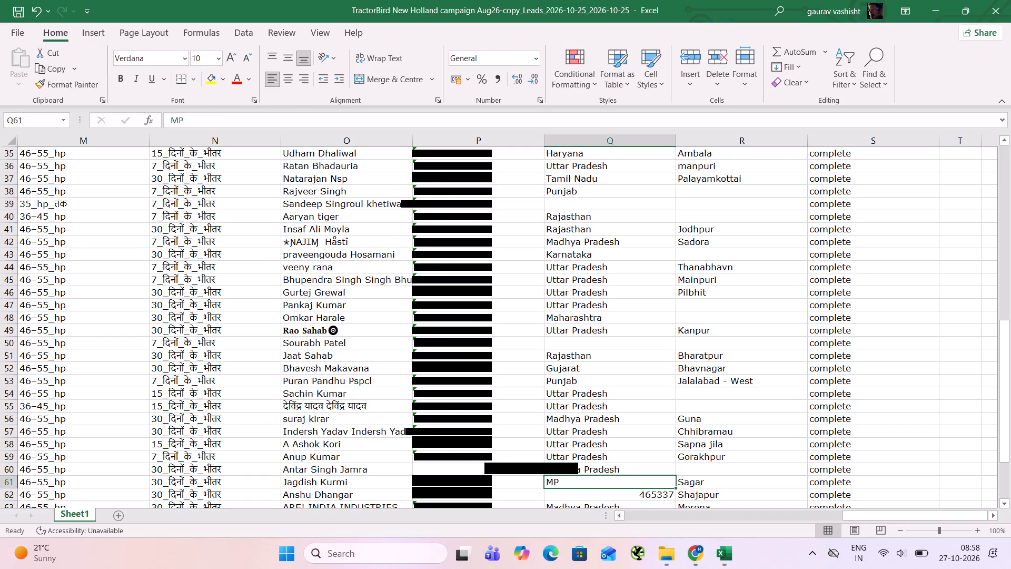
Fill Madhya Pradesh down from the row above into the states of rows 61, 62, 64 and 65.
key("ctrl+d")
key("Down")
key("ctrl+d")
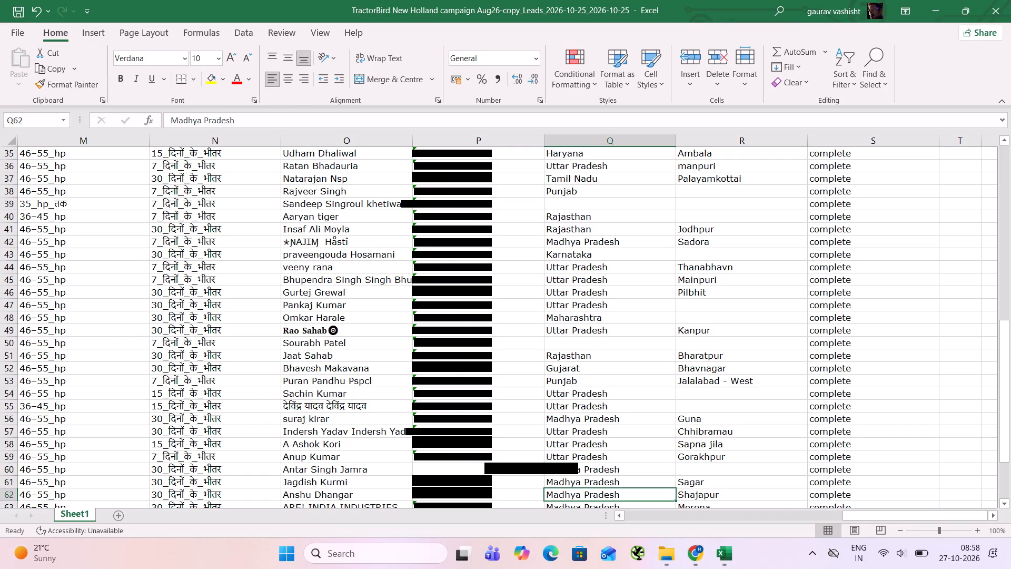
key("Down")
key("ctrl+shift+Down")
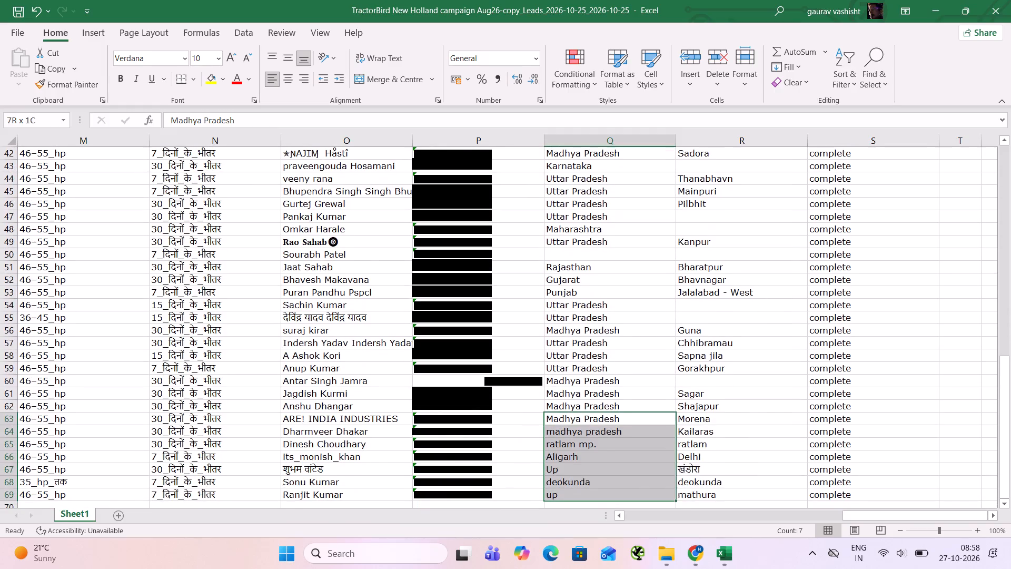
key("Down")
key("ctrl+d")
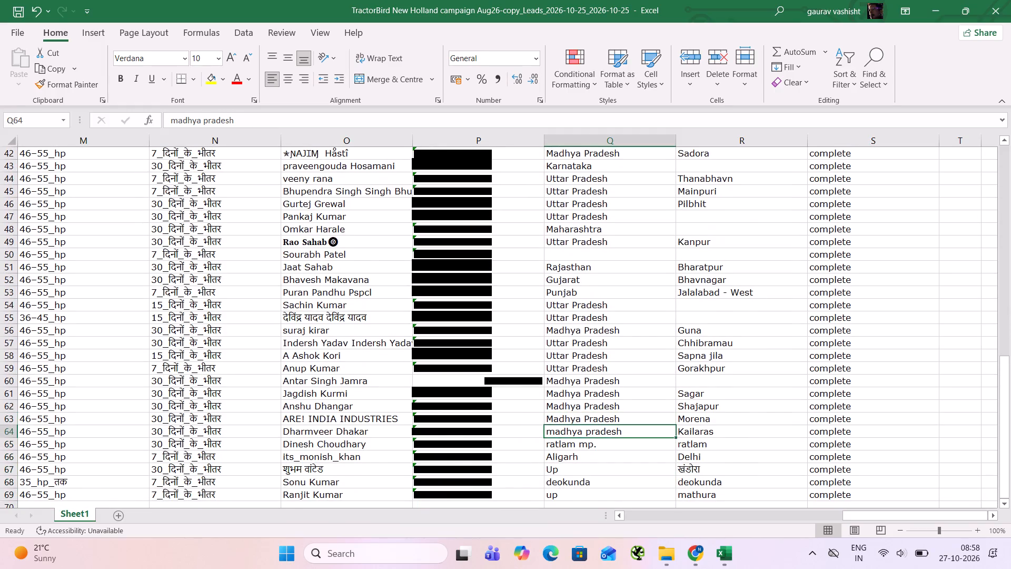
key("Down")
key("ctrl+d")
Rewrite the city in row 65 as Ratlam.
key("Right")
key("BackSpace")
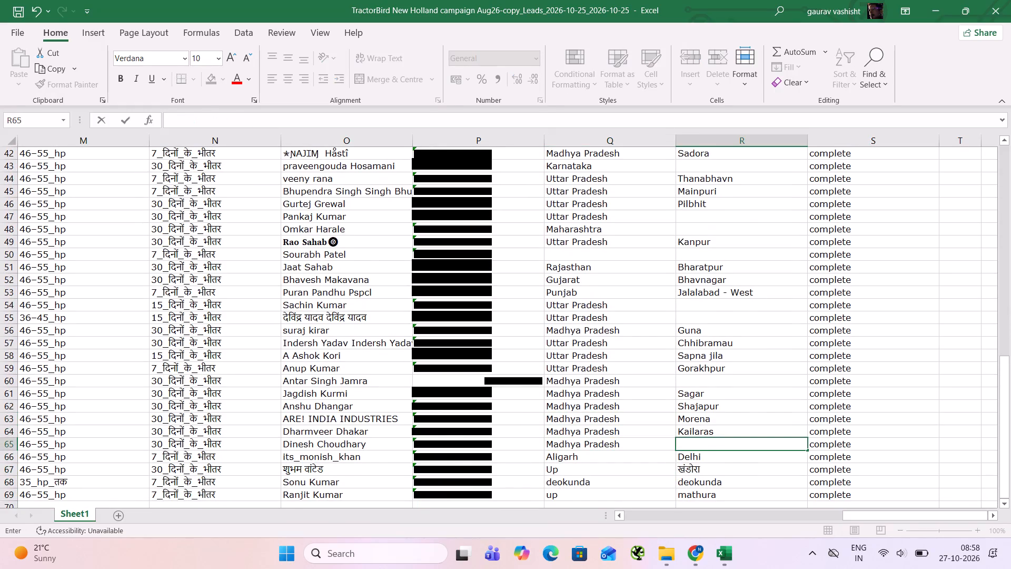
type("Ratlam")
key("Down")
key("Left")
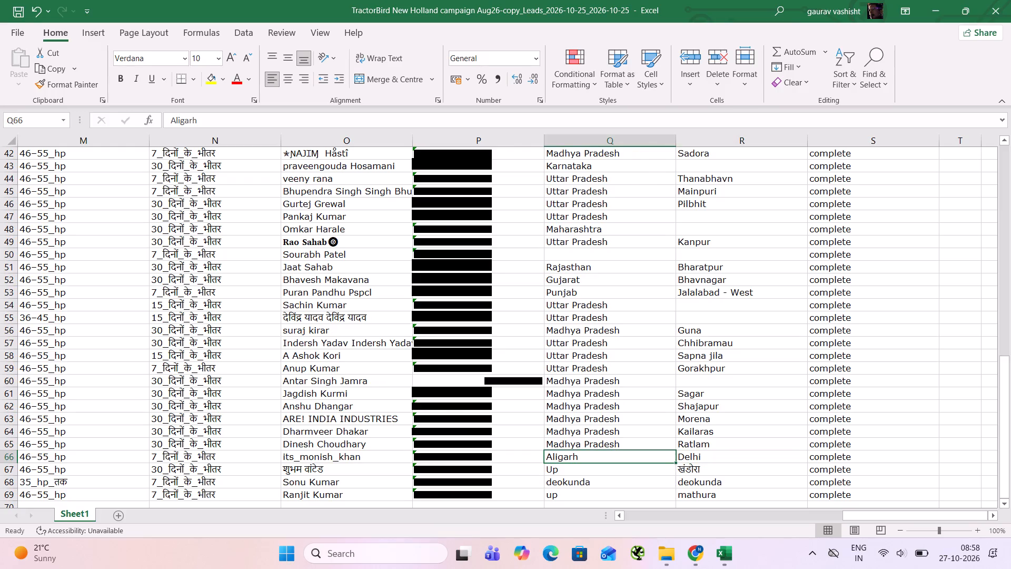
Set the state in row 66 to Uttar Pradesh and fill it down into rows 67, 68 and 69.
type("Uttar")
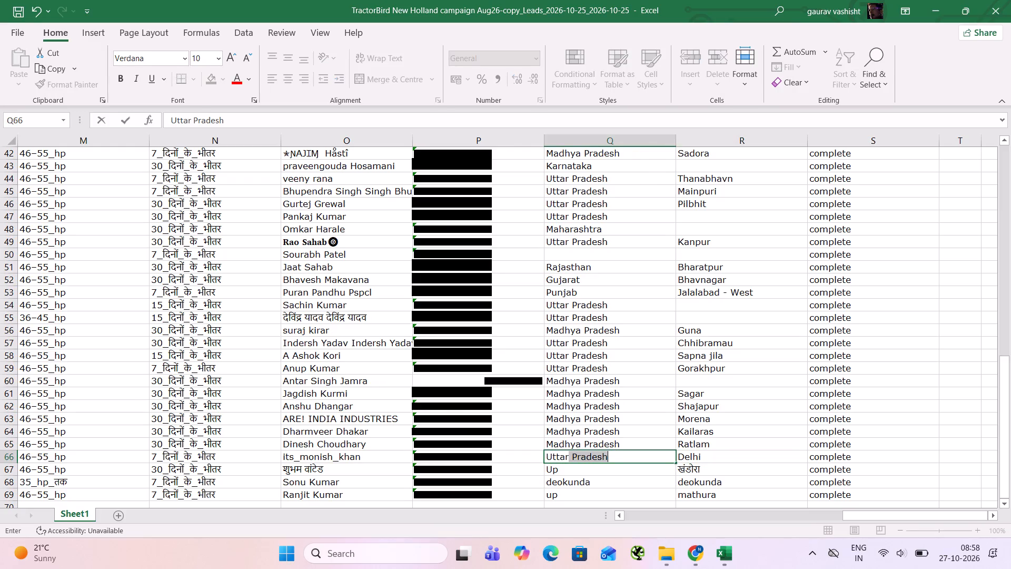
key("space")
key("Return")
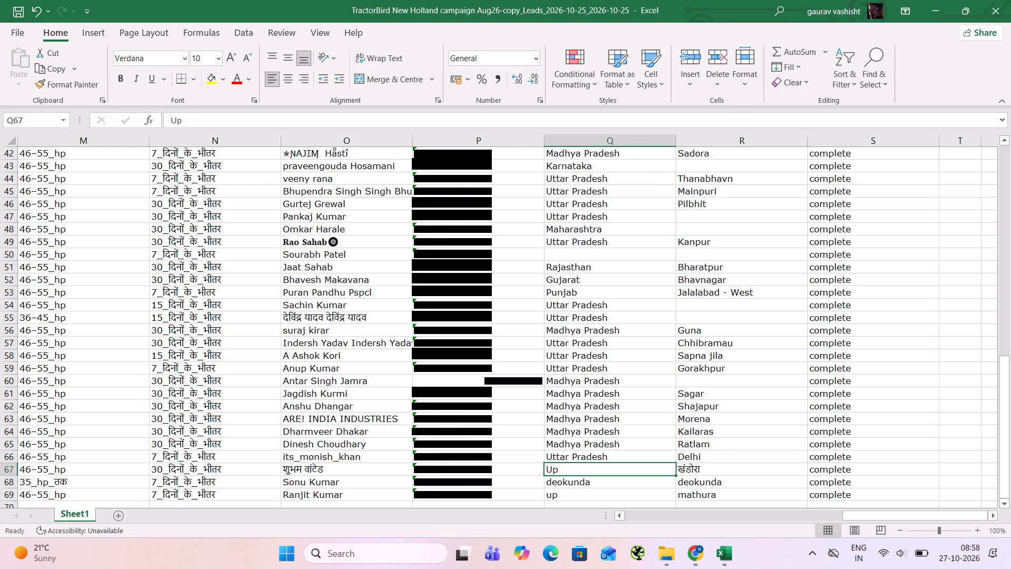
key("ctrl+d")
key("Down")
key("ctrl+d")
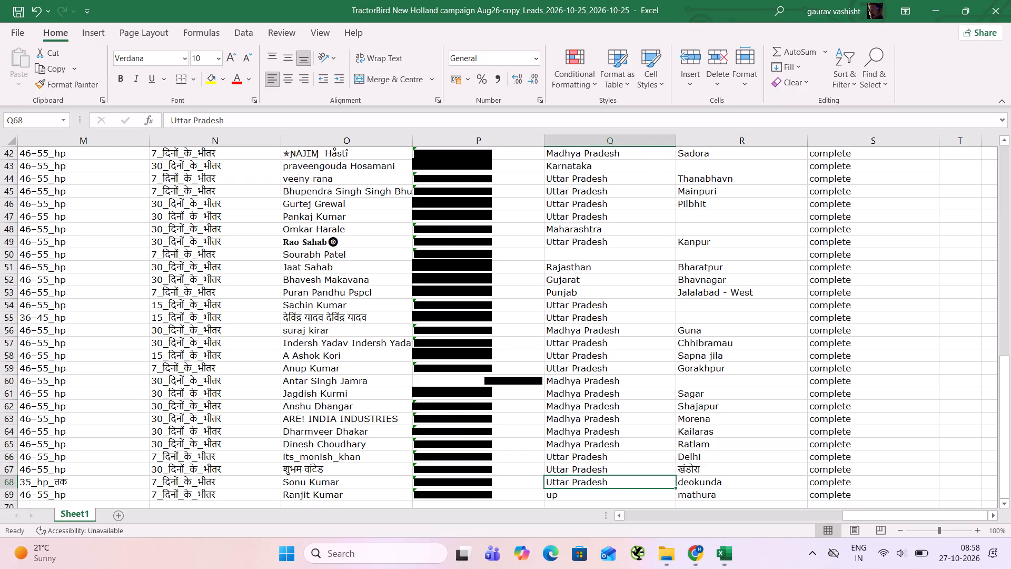
key("Down")
key("ctrl+d")
Clear the cities in rows 68 and 67, and rewrite the city in row 69 as Mathura.
key("Right")
key("Up")
key("BackSpace")
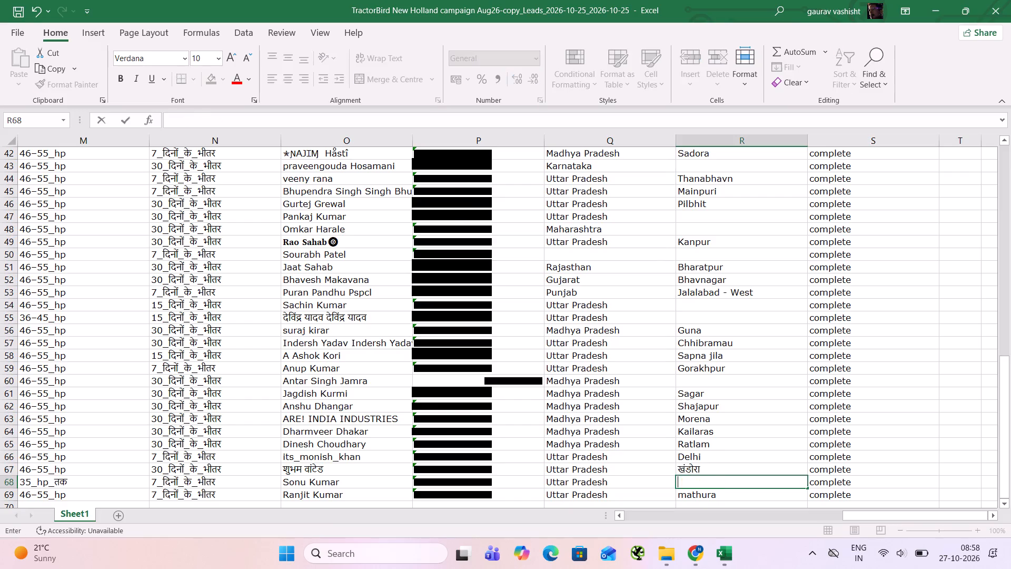
key("Up")
key("BackSpace")
key("Down")
key("Down")
type("Mathura")
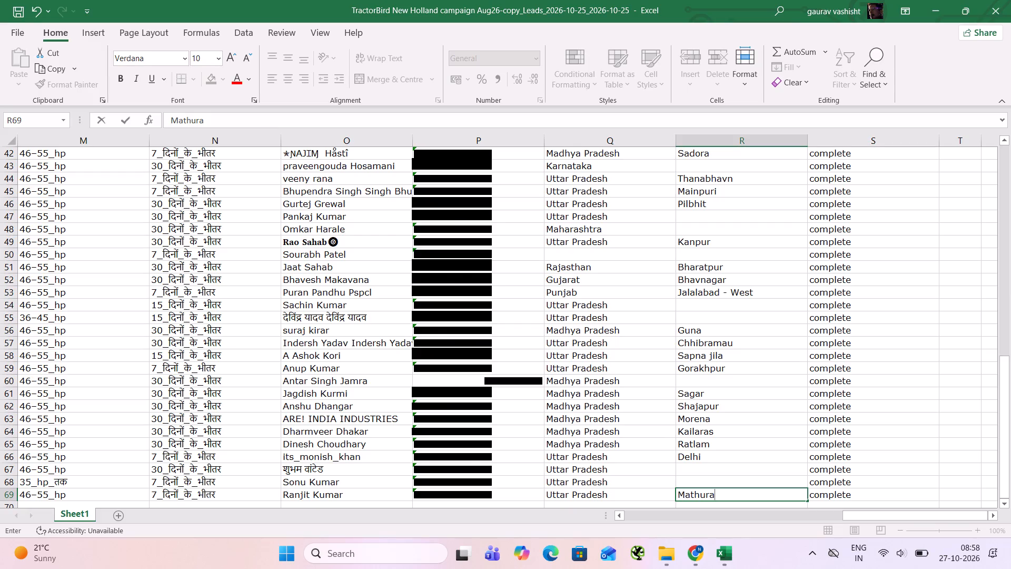
In File Explorer, copy the file name of the TractorBird New Holland campaign leads file in Downloads.
left_click(668, 563)
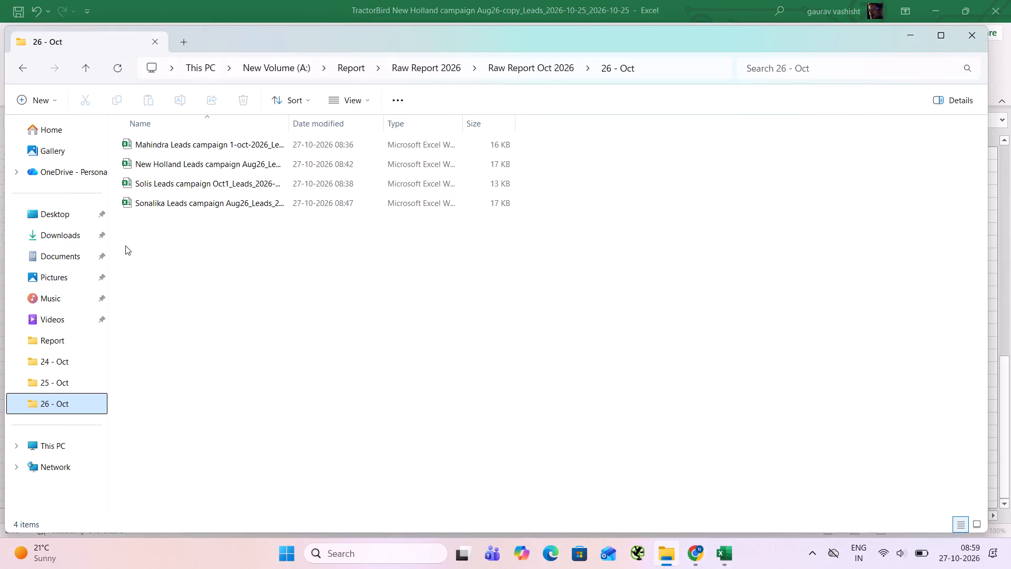
left_click(77, 233)
left_click(145, 182)
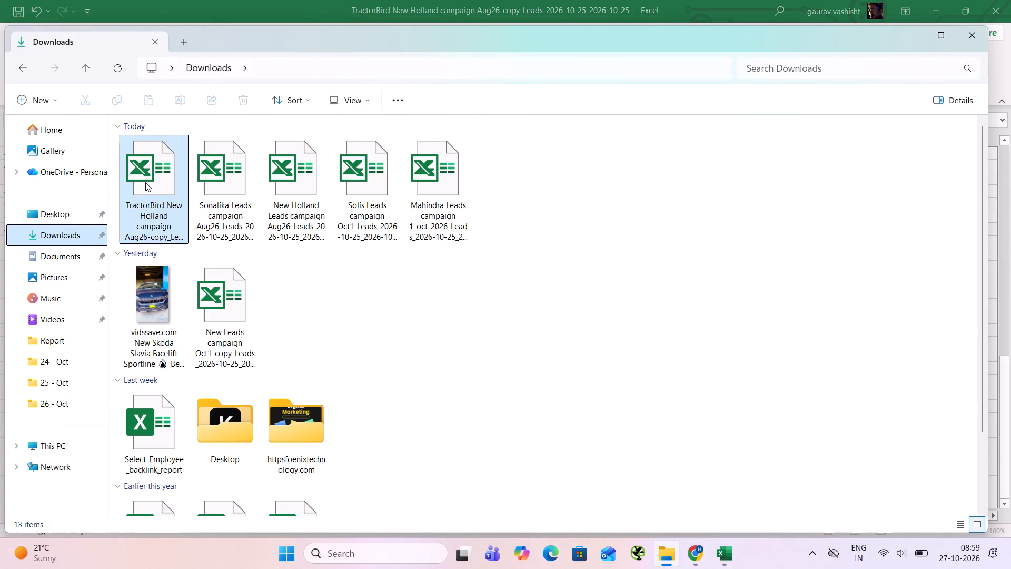
left_click(183, 93)
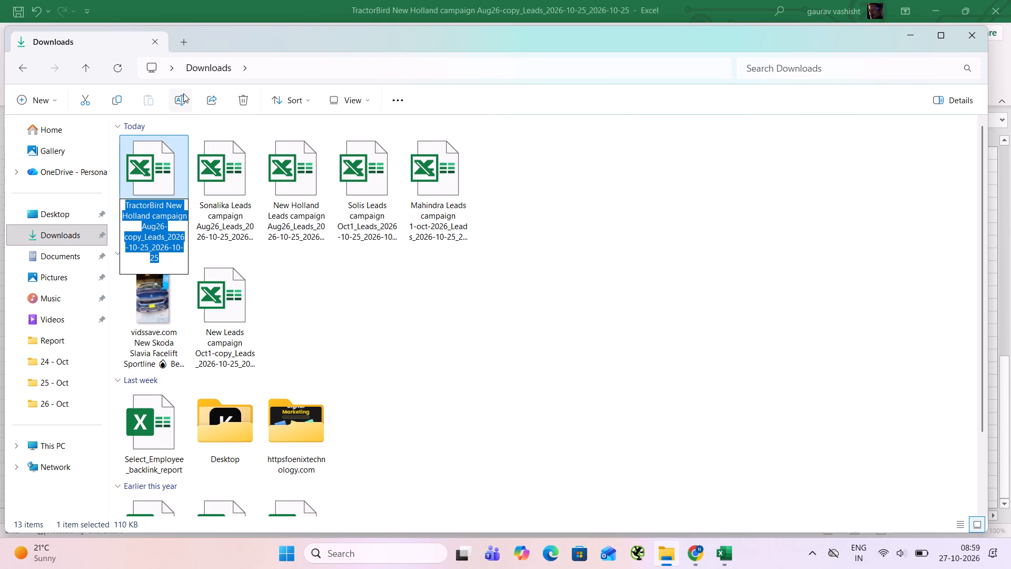
key("ctrl+c")
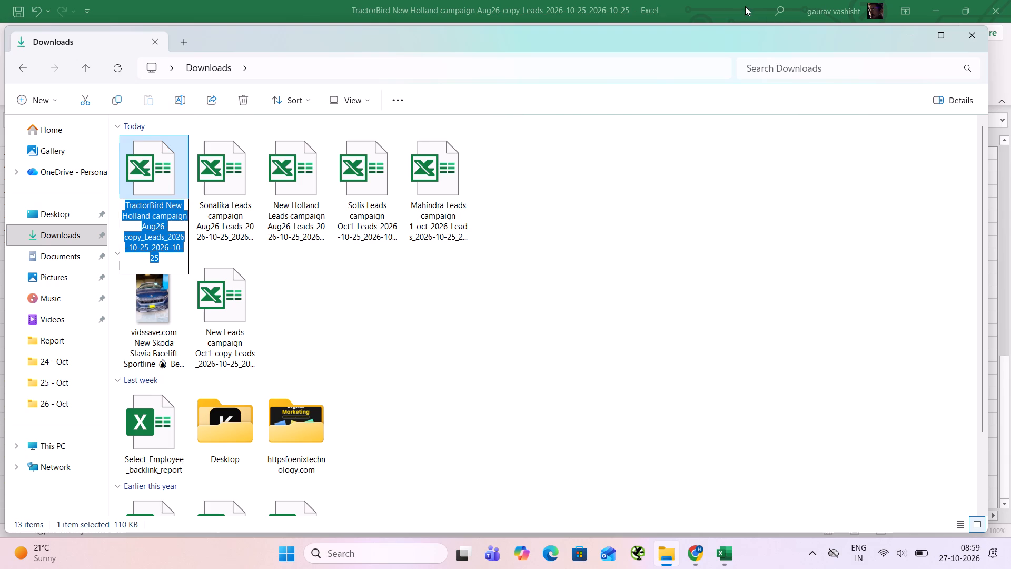
Back in Excel, save the leads file into the 26 - Oct folder as an Excel Workbook under the copied name.
left_click(745, 4)
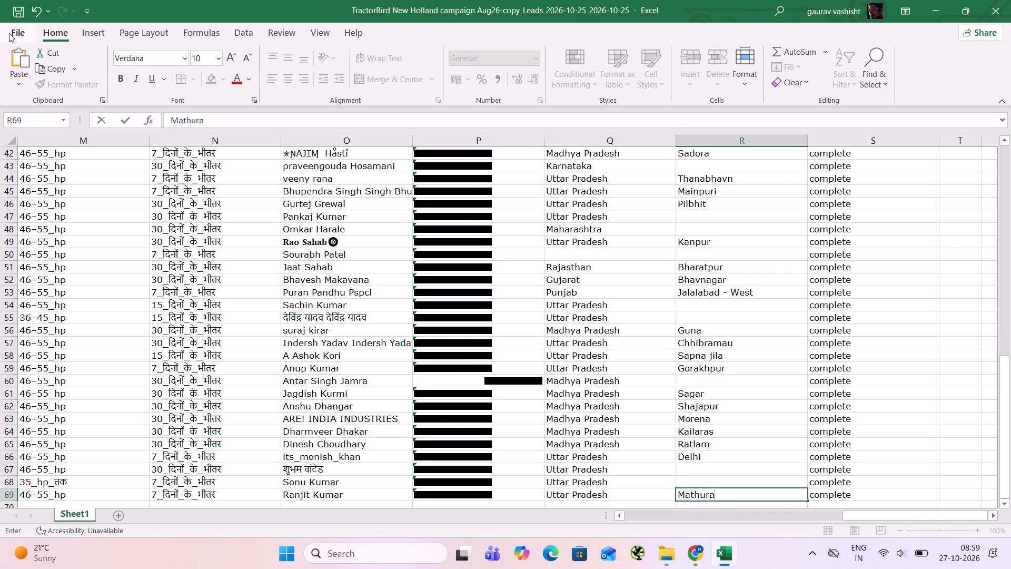
left_click(13, 36)
left_click(39, 209)
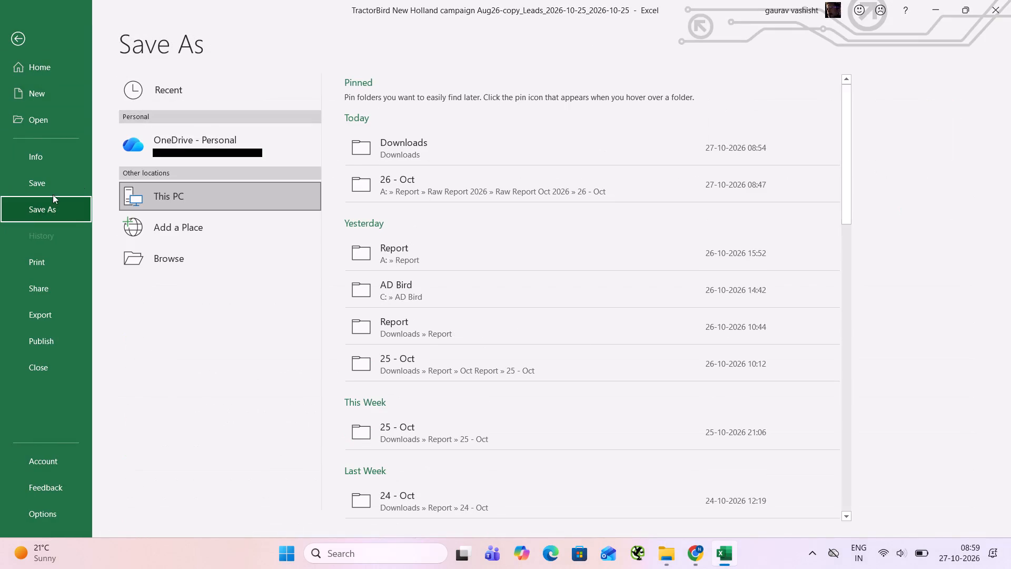
left_click(398, 169)
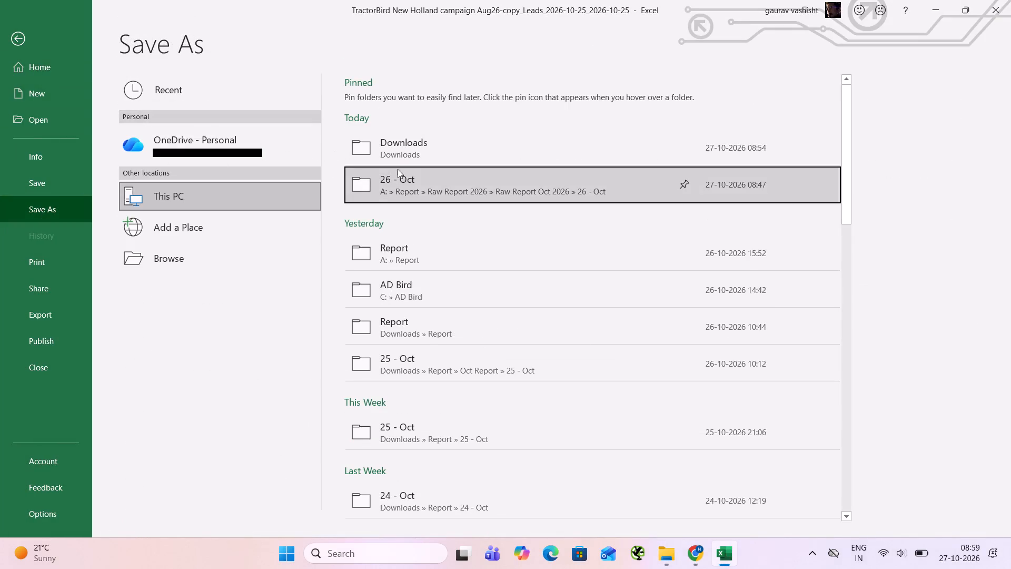
key("ctrl+v")
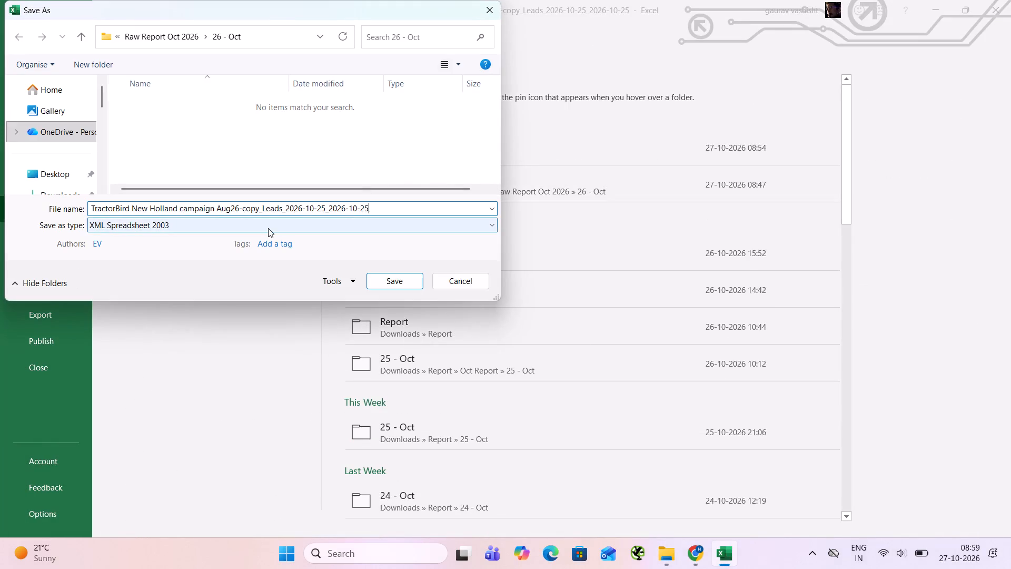
left_click(268, 229)
left_click(266, 237)
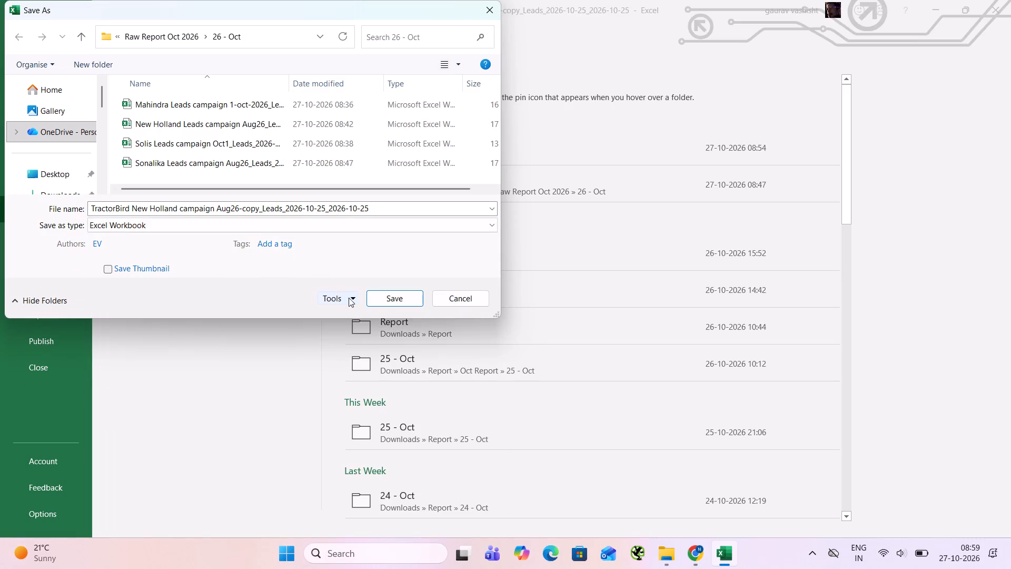
left_click(382, 299)
key("ctrl+s")
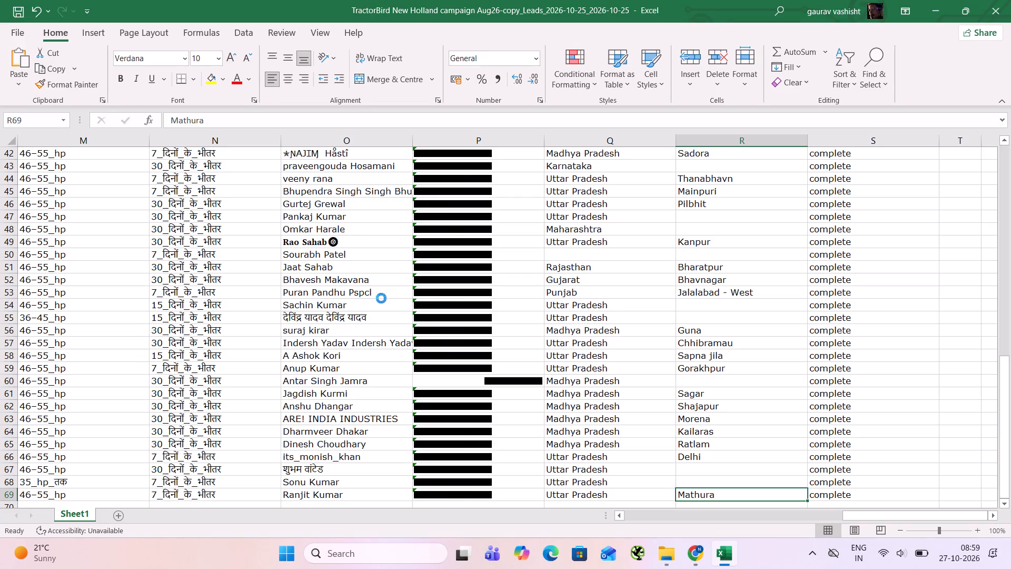
key("ctrl+s")
key("ctrl+s")
key("ctrl+s")
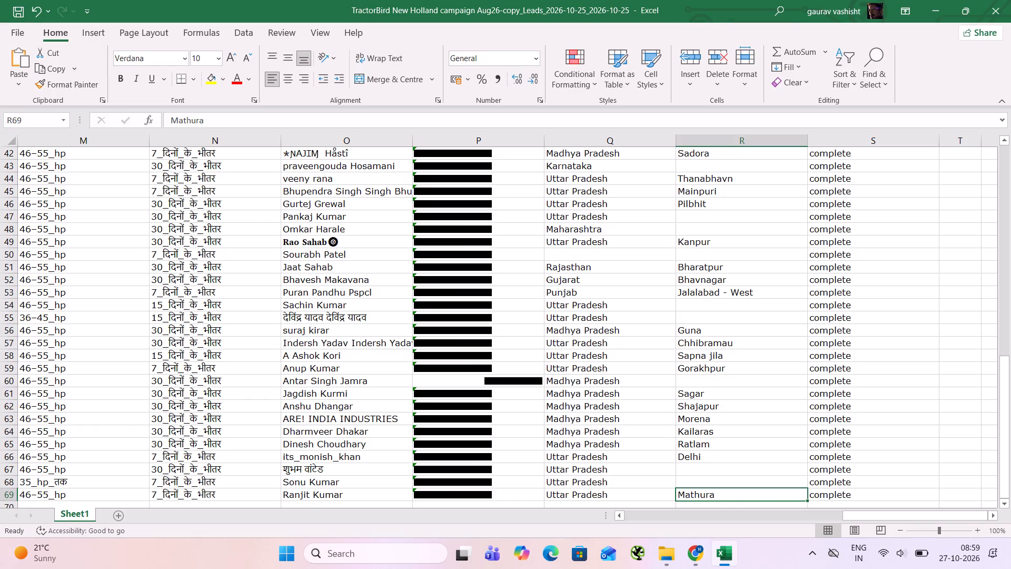
left_click(386, 297)
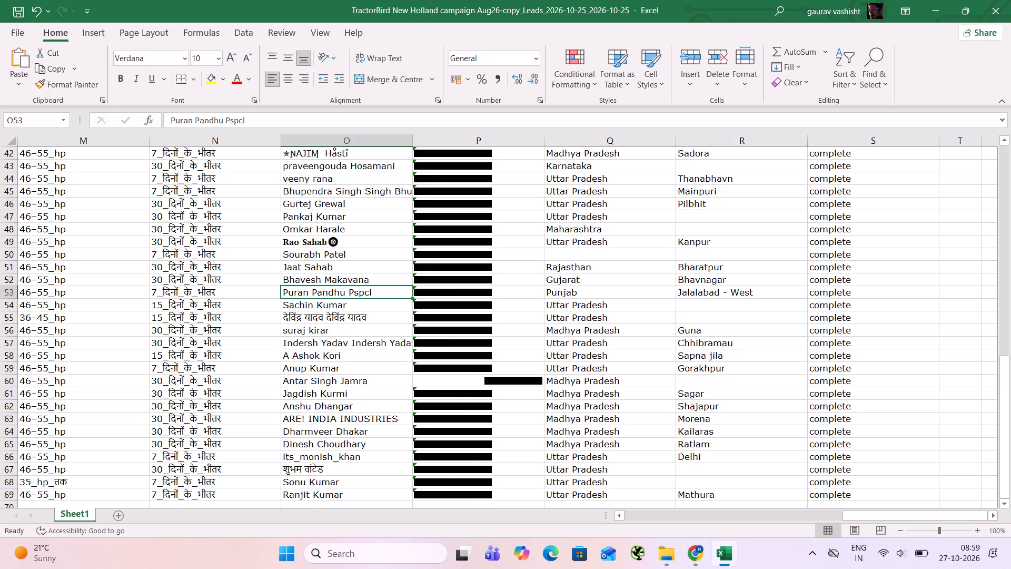
key("ctrl+s")
Close the saved workbook and open the 26 - Oct folder in File Explorer.
left_click(1008, 2)
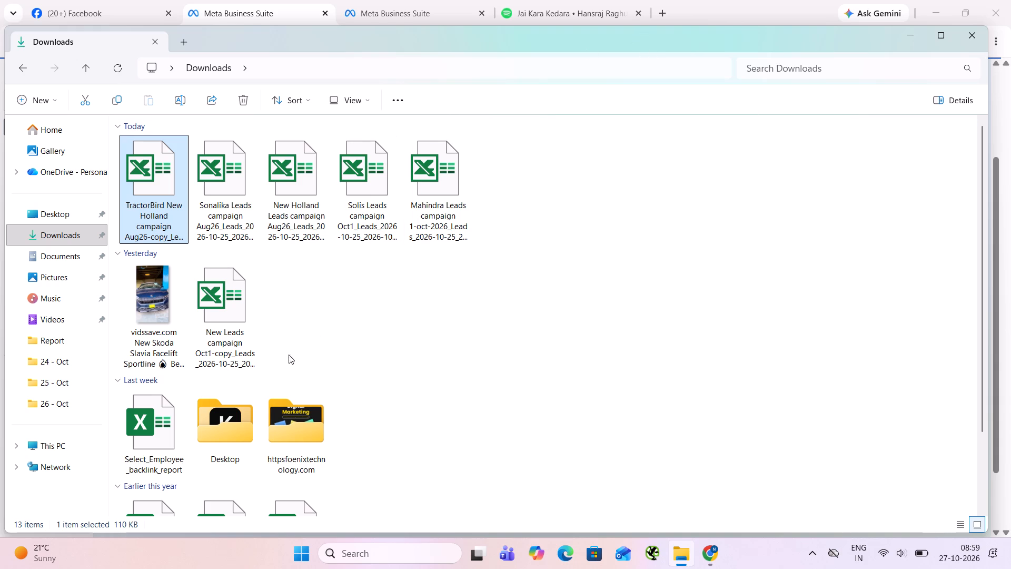
left_click(54, 405)
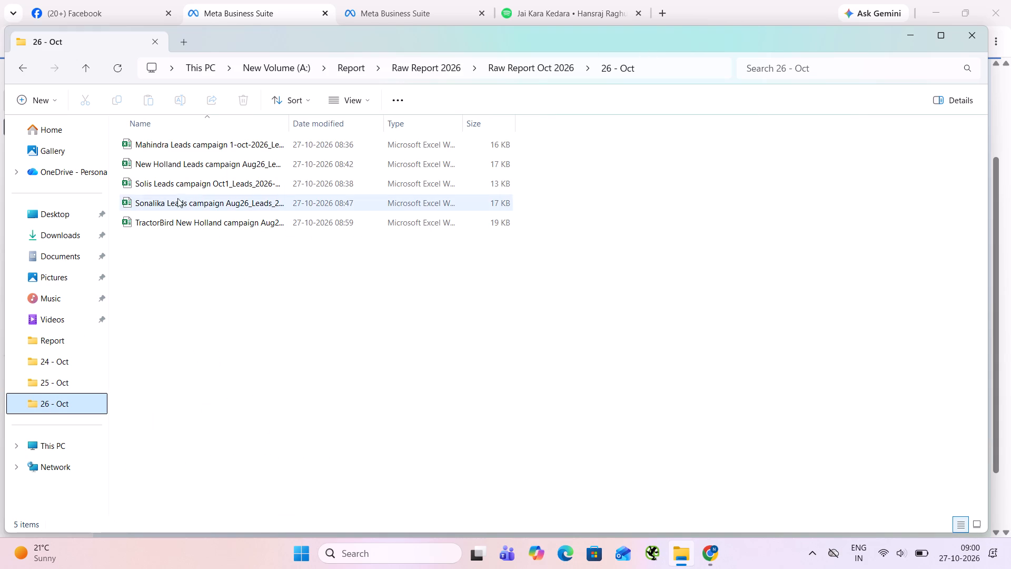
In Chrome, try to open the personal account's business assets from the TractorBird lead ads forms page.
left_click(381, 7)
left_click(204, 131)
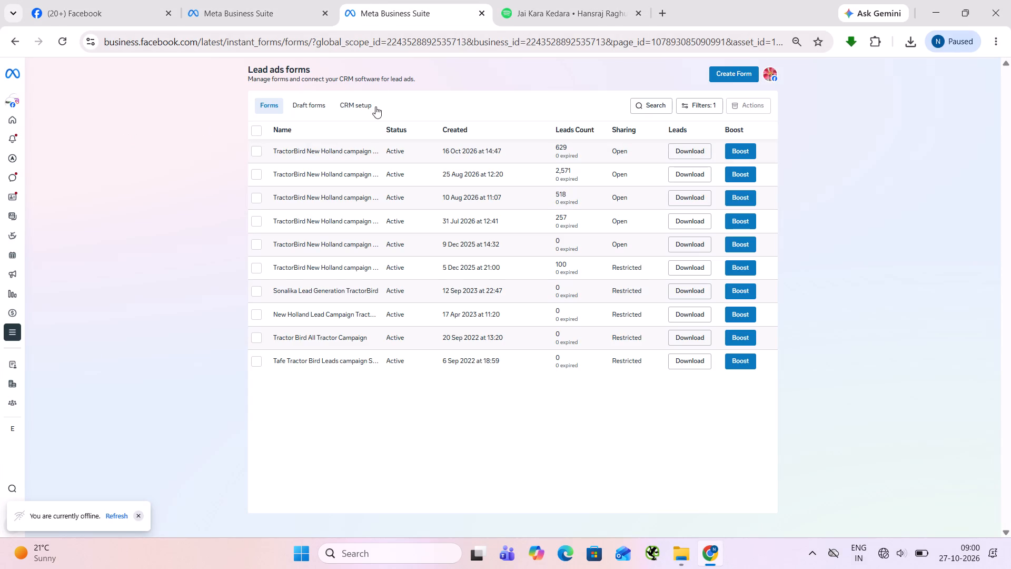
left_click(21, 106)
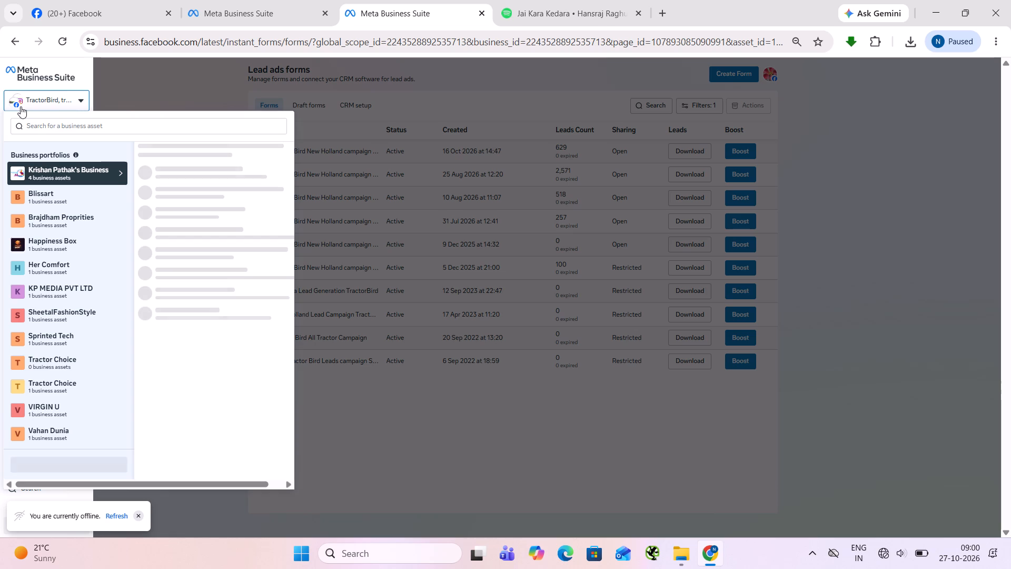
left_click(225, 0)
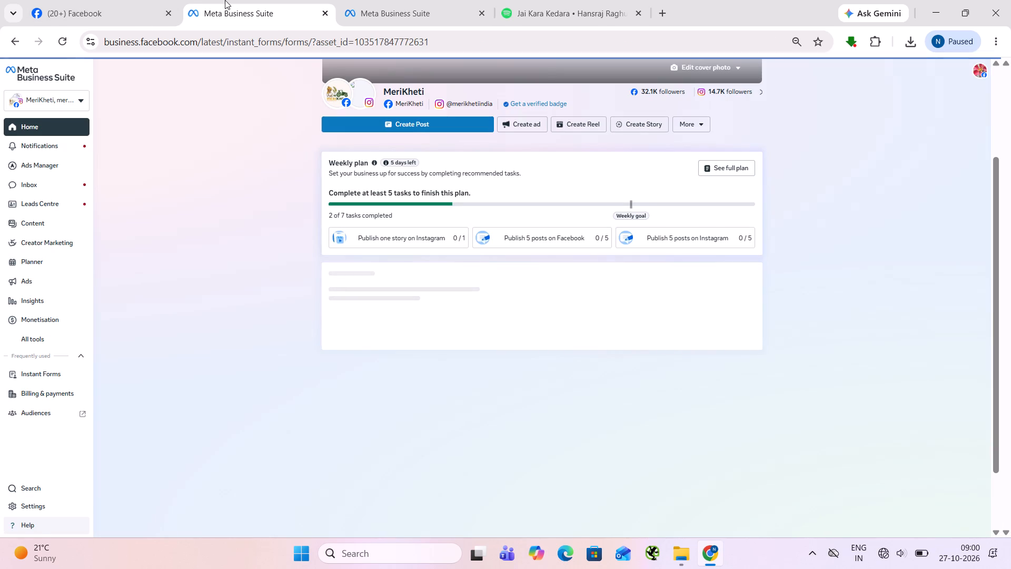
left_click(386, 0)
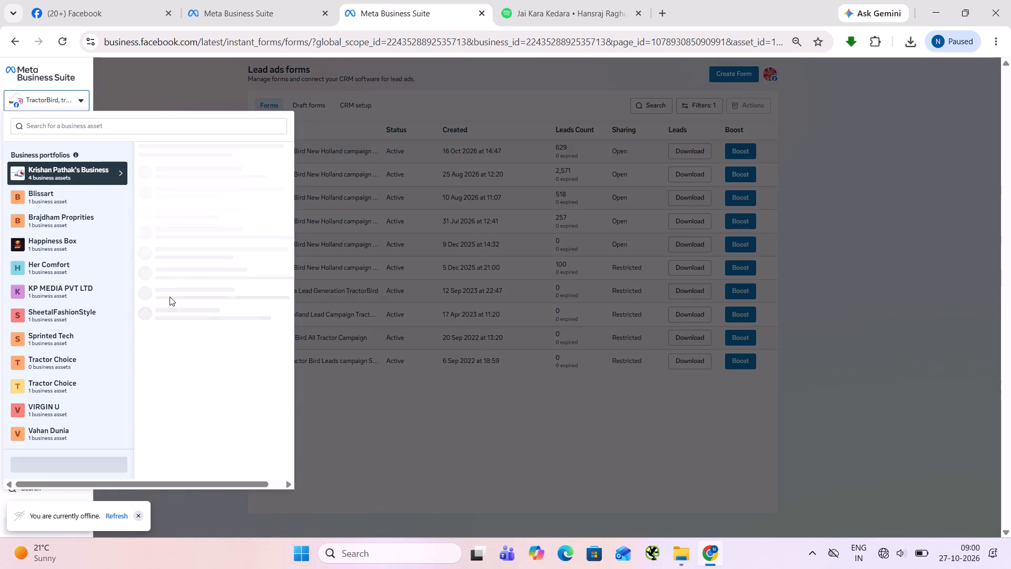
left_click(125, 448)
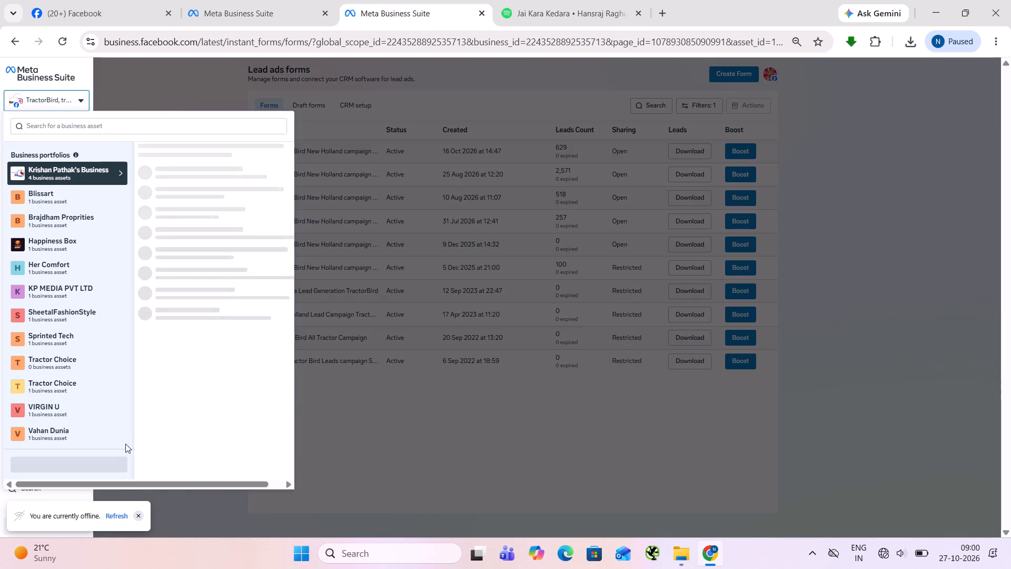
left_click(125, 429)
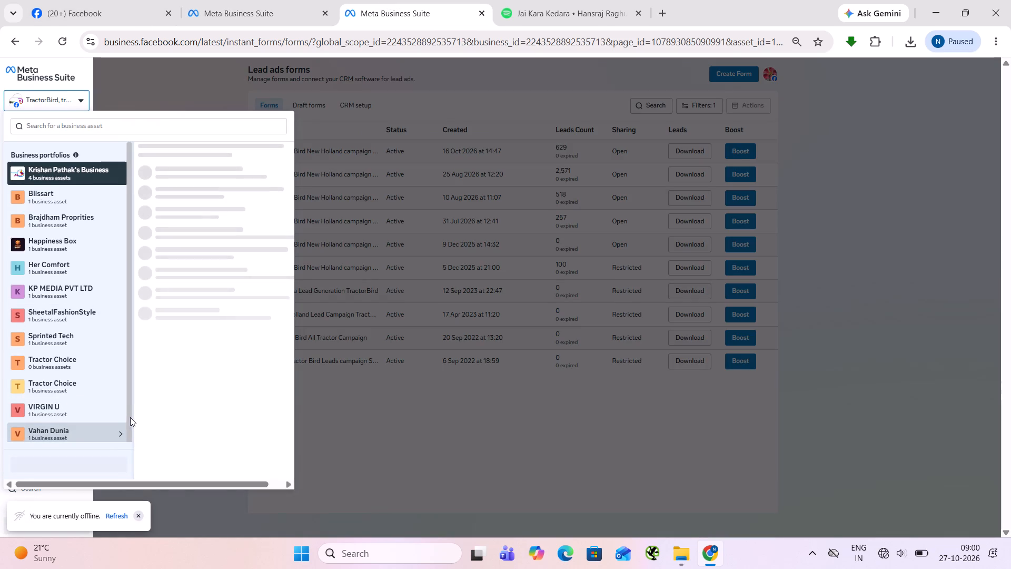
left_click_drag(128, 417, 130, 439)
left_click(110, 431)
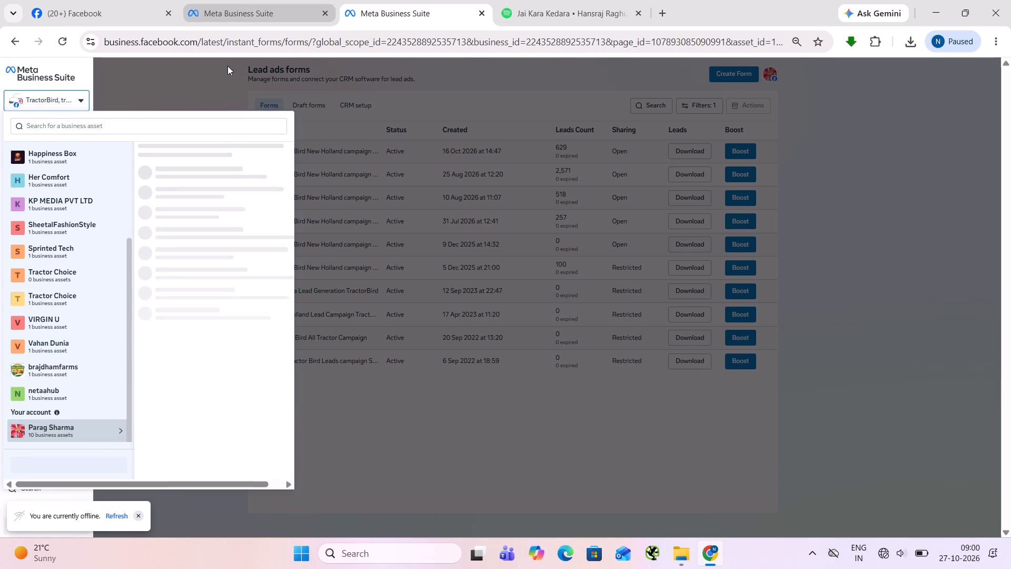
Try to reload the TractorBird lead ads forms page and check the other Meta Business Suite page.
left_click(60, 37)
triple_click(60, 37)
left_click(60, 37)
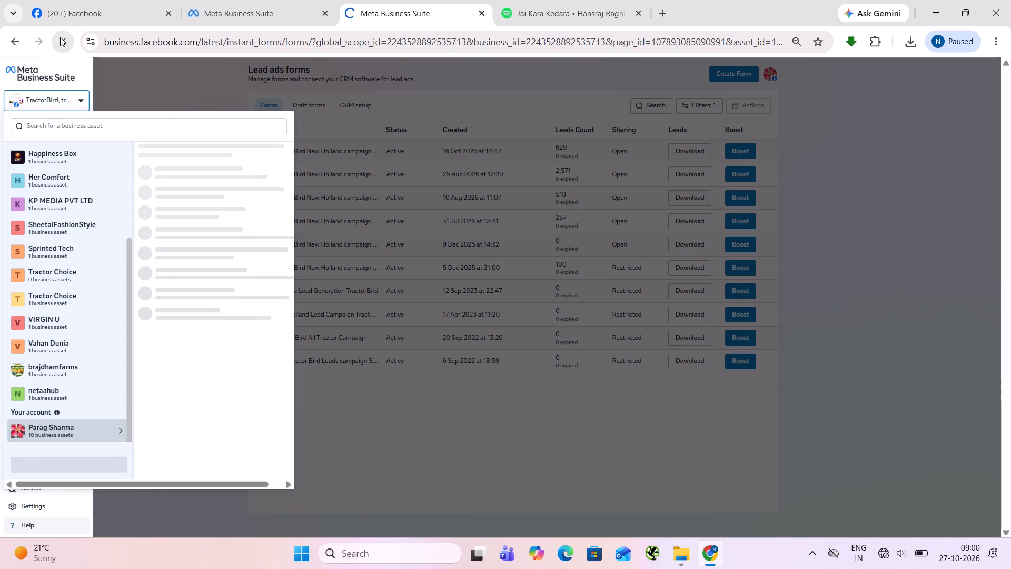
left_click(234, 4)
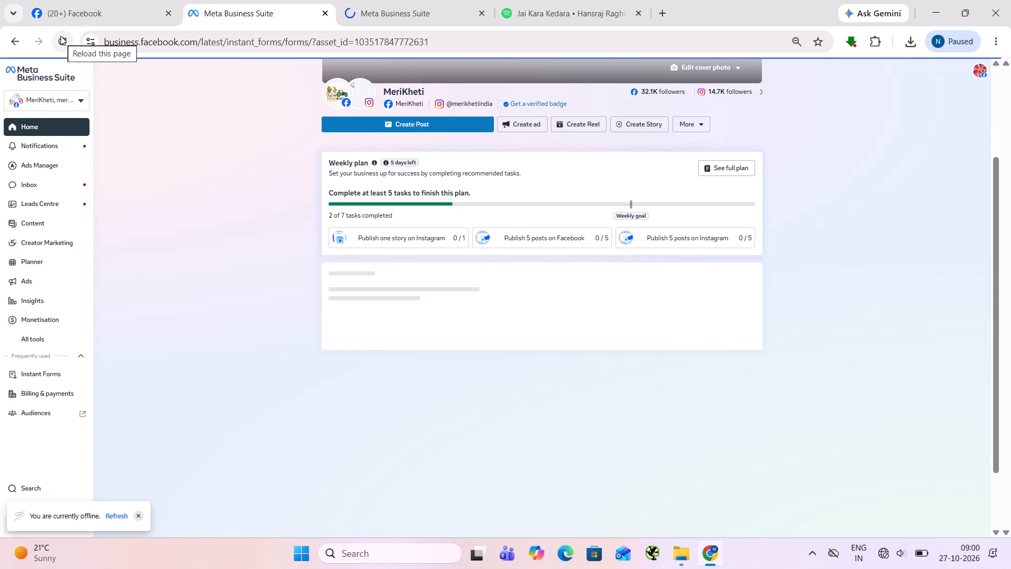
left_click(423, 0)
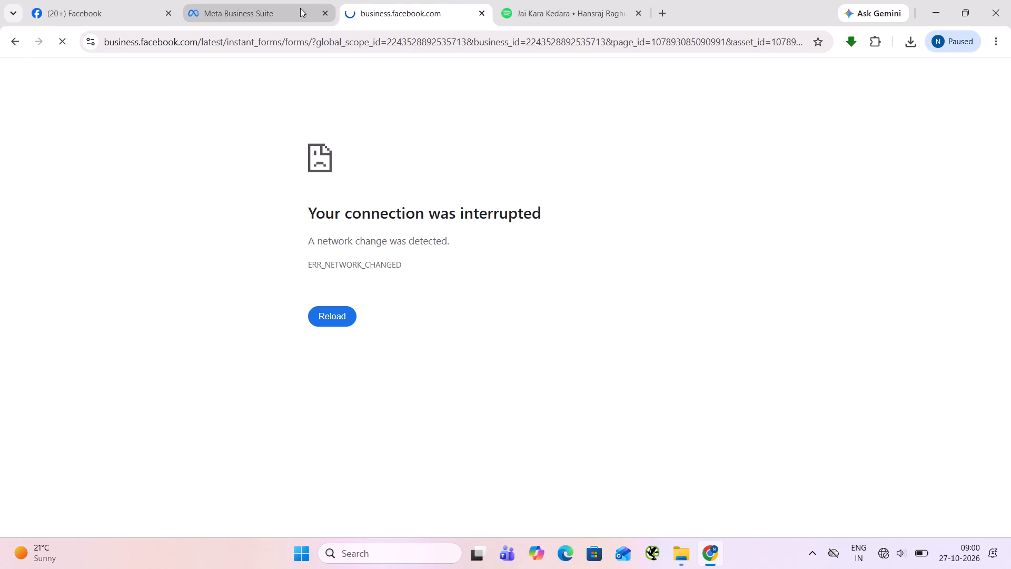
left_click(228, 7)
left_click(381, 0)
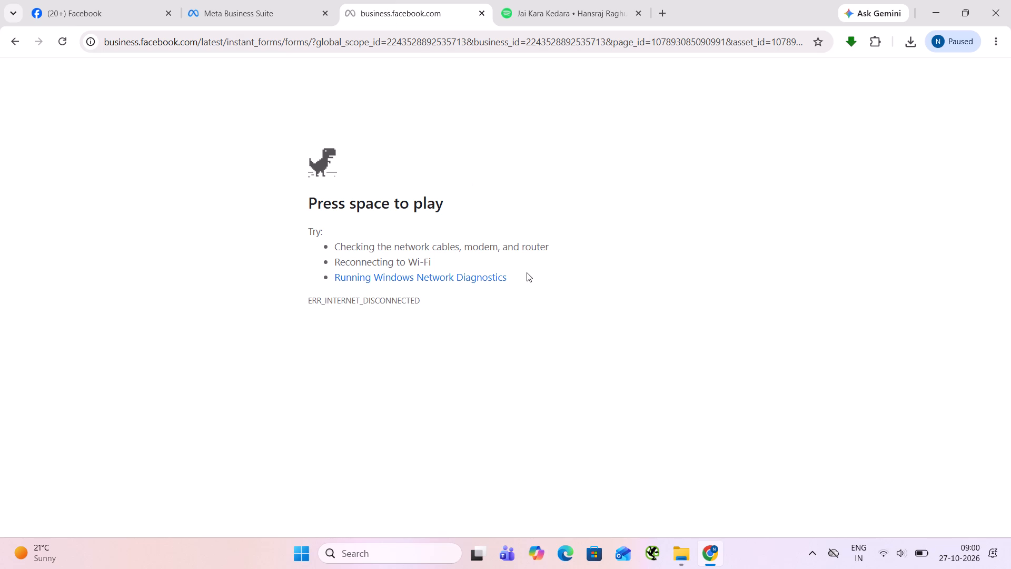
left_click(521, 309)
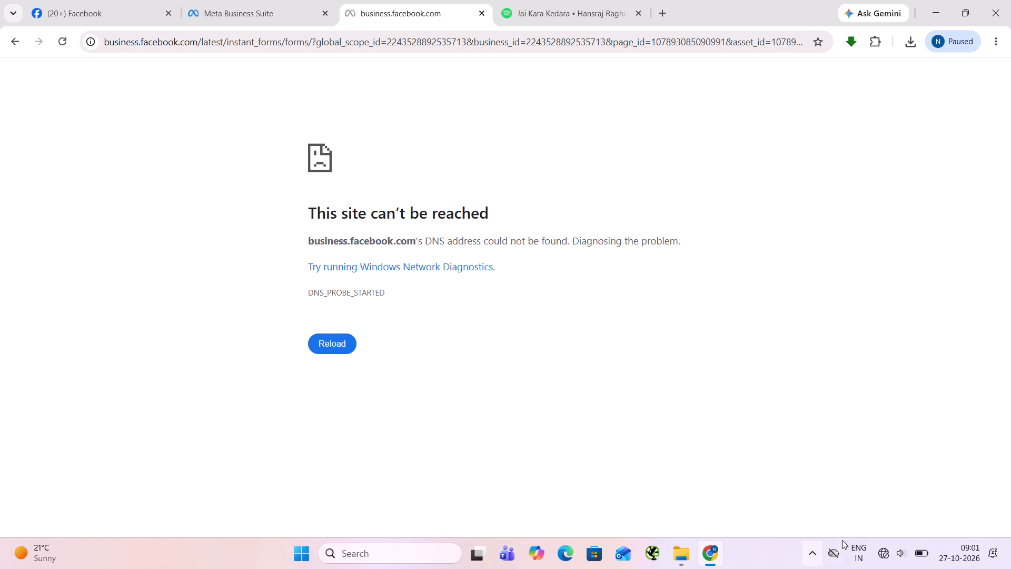
Disconnect from the AndroidAP_3986 Wi-Fi network and reconnect to it.
left_click(885, 560)
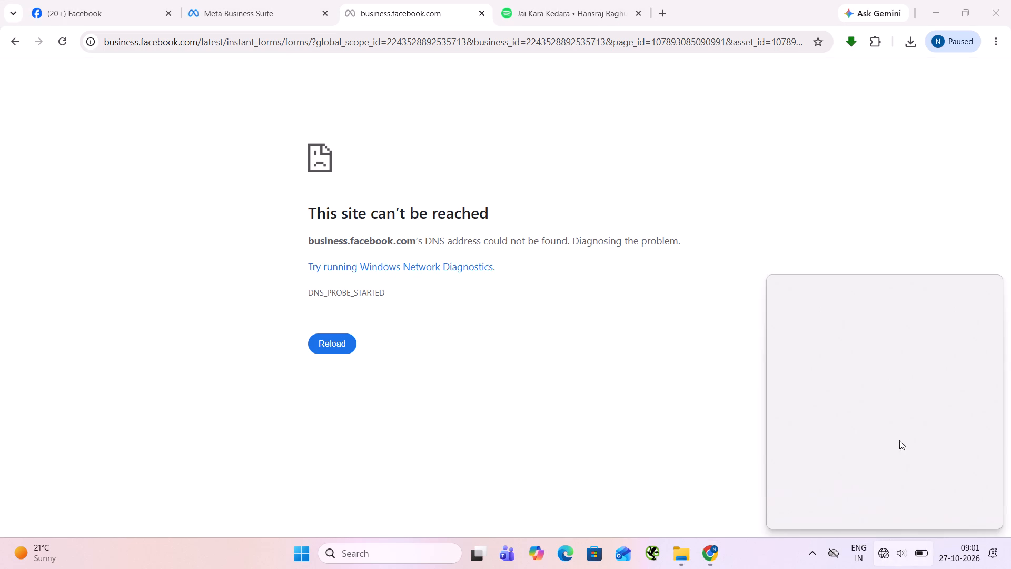
left_click(829, 307)
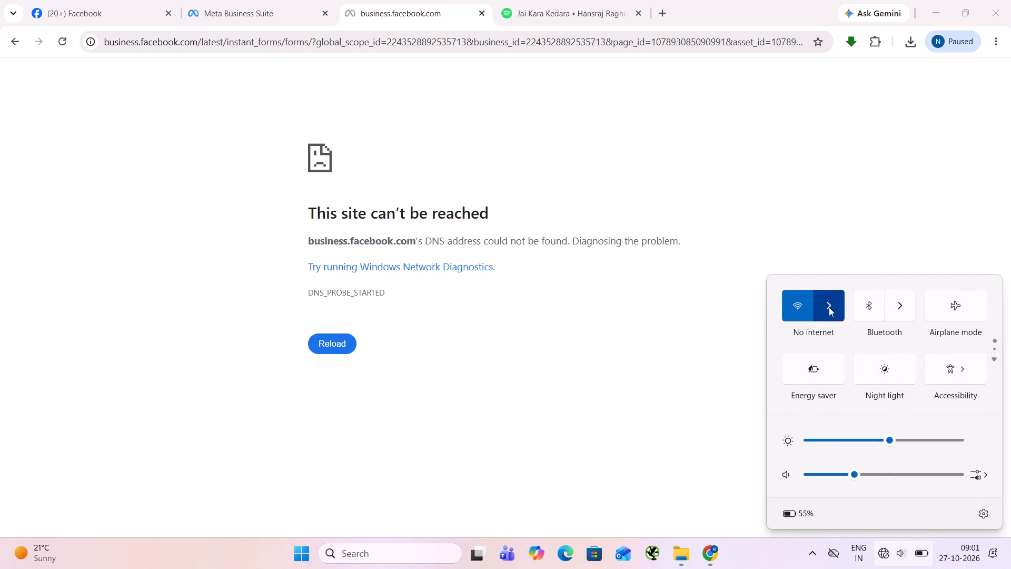
left_click(829, 307)
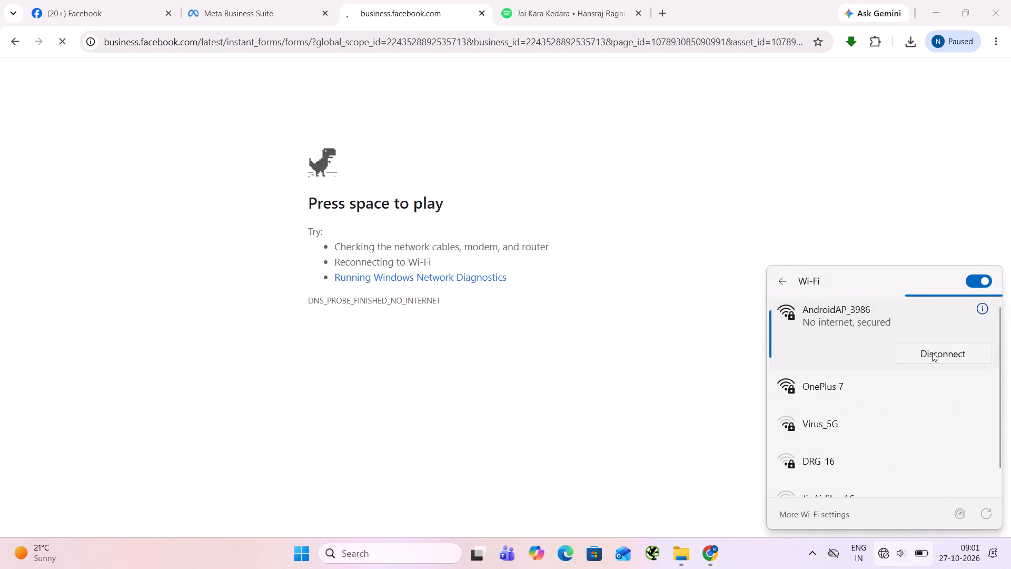
left_click(932, 352)
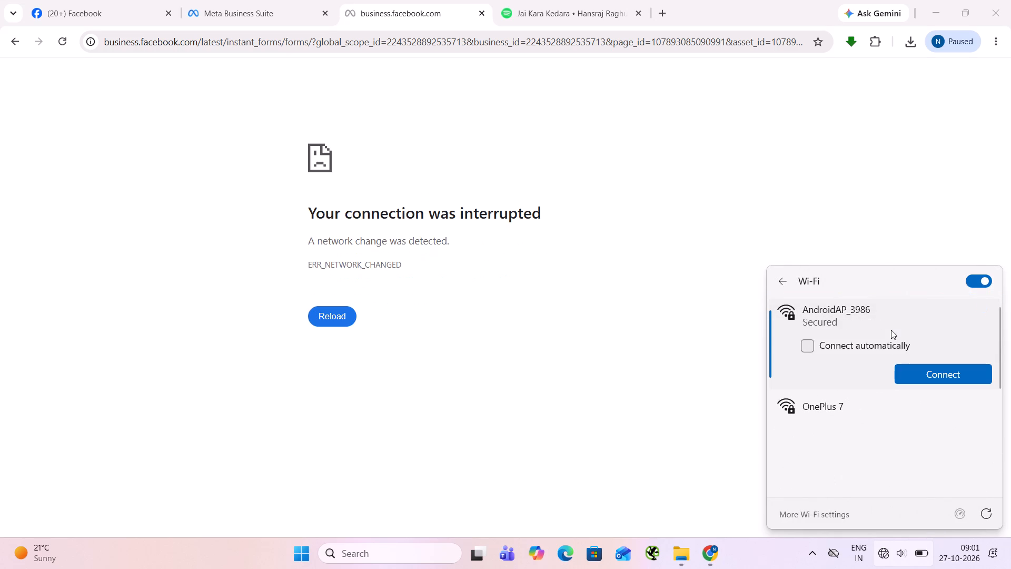
left_click(930, 373)
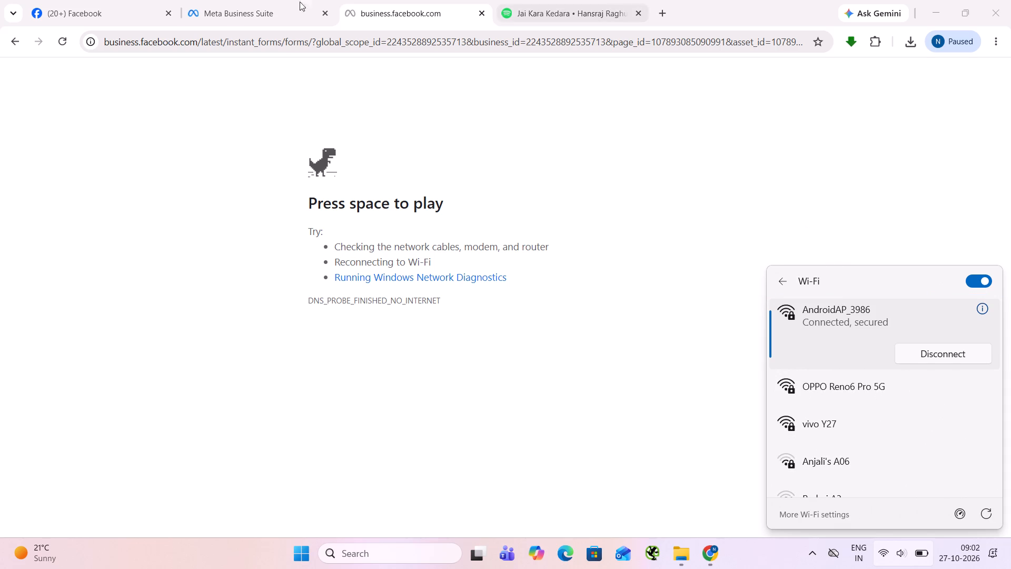
Reload the lead ads forms page and switch the business asset to MeriKheti, merikhetiindia under the personal account.
left_click(63, 37)
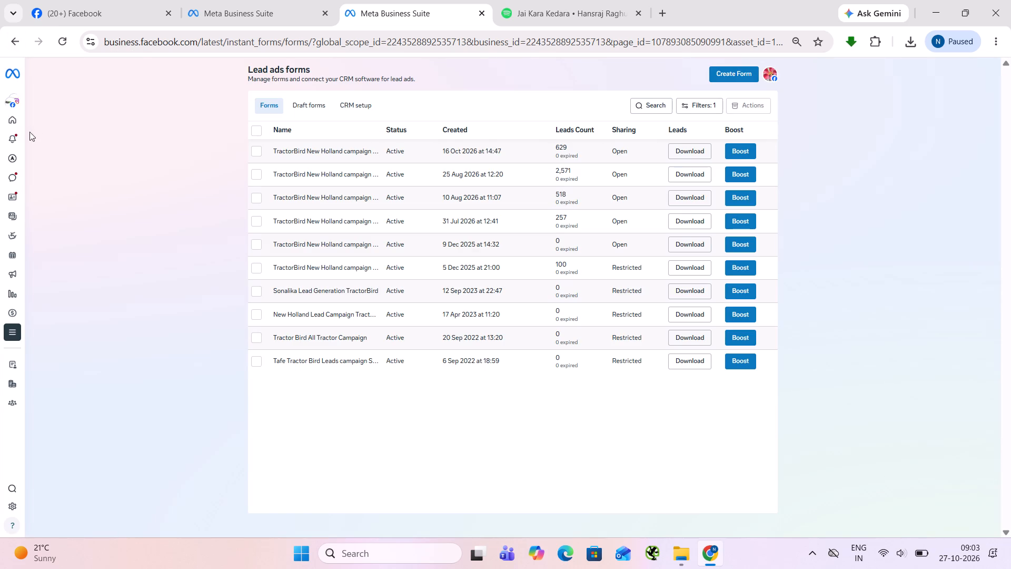
left_click(6, 102)
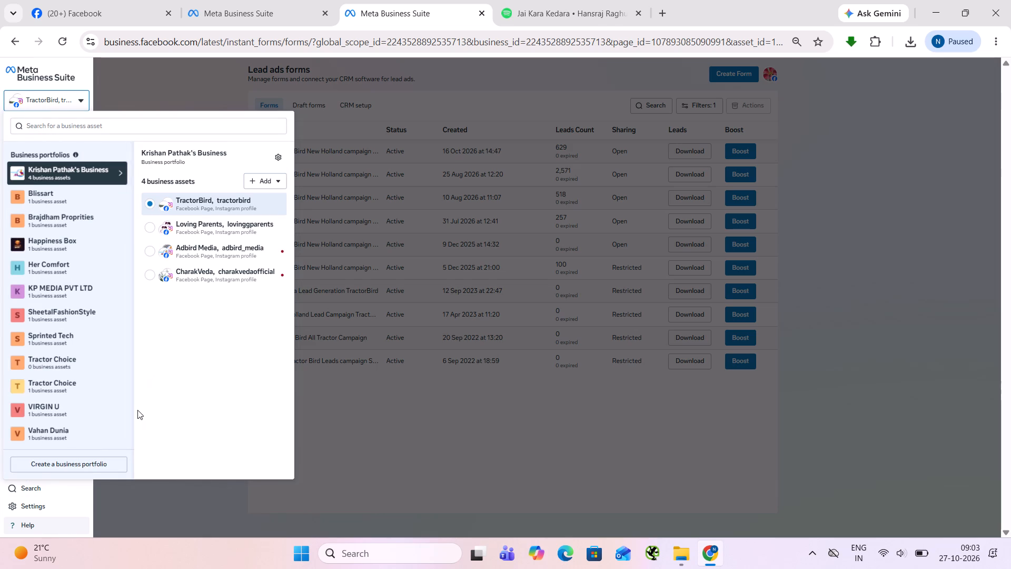
left_click_drag(129, 408, 132, 431)
left_click(63, 420)
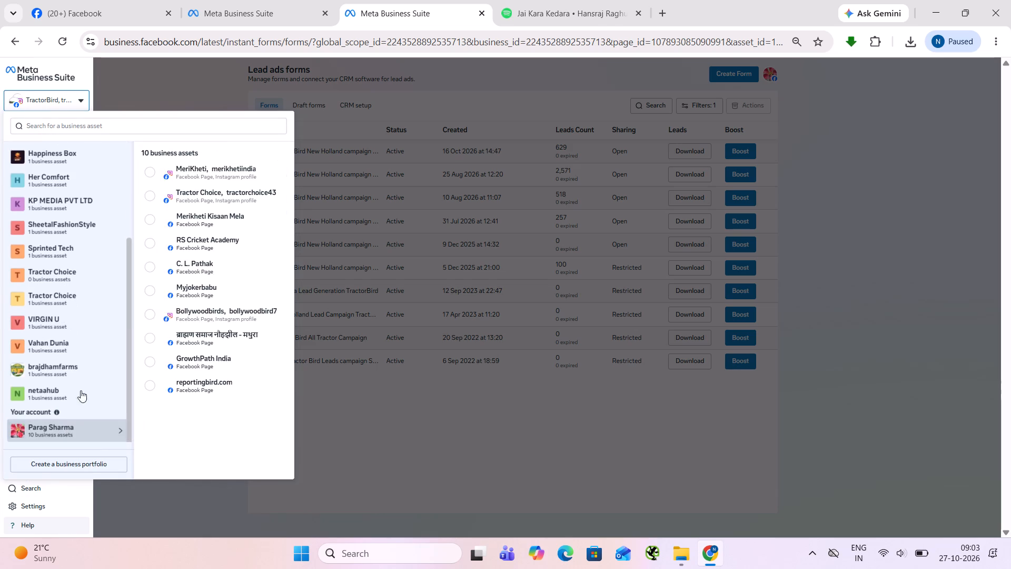
left_click(235, 174)
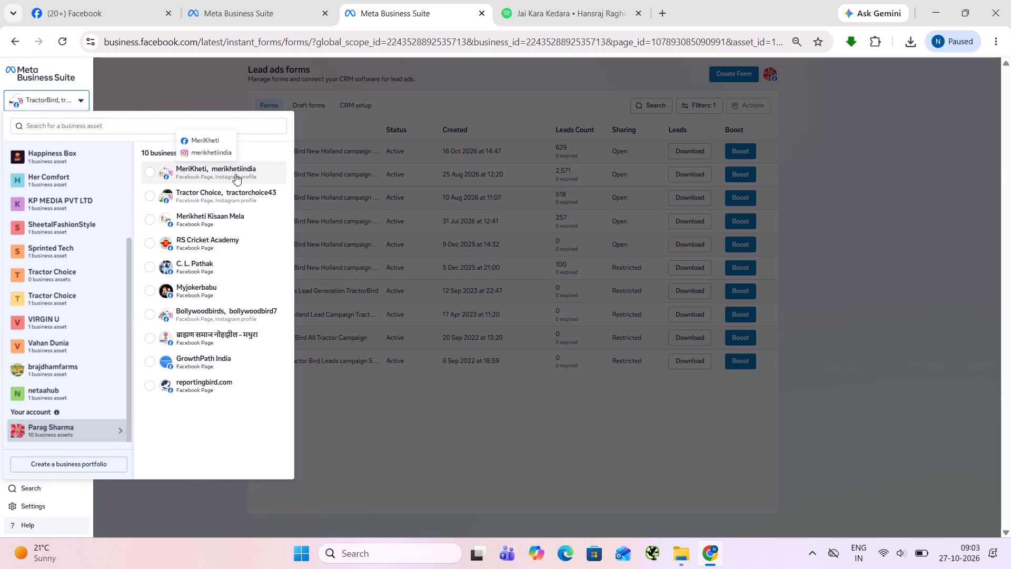
Close the extra Meta Business Suite tab and return to MeriKheti's lead ads forms.
left_click(324, 10)
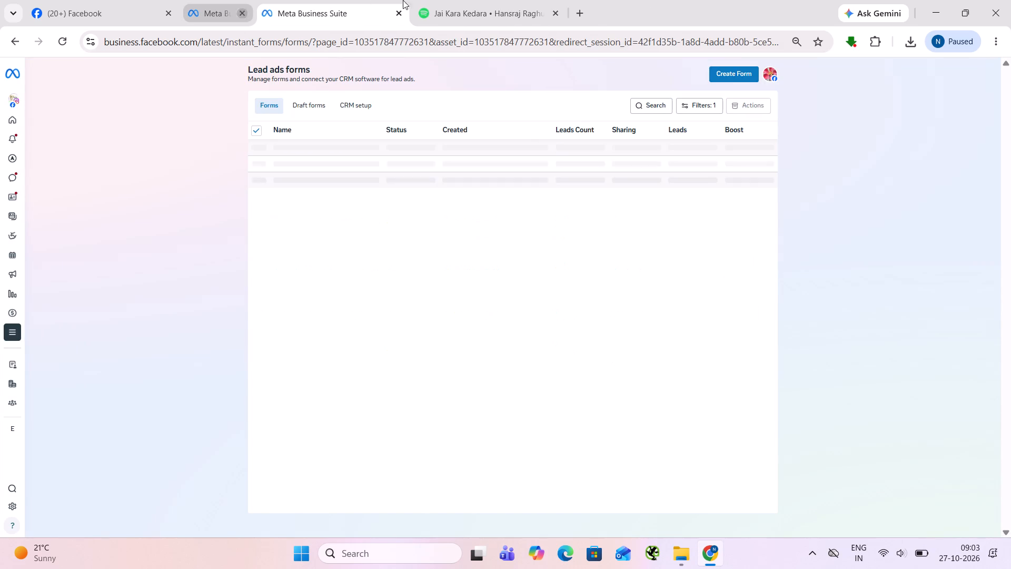
left_click(430, 0)
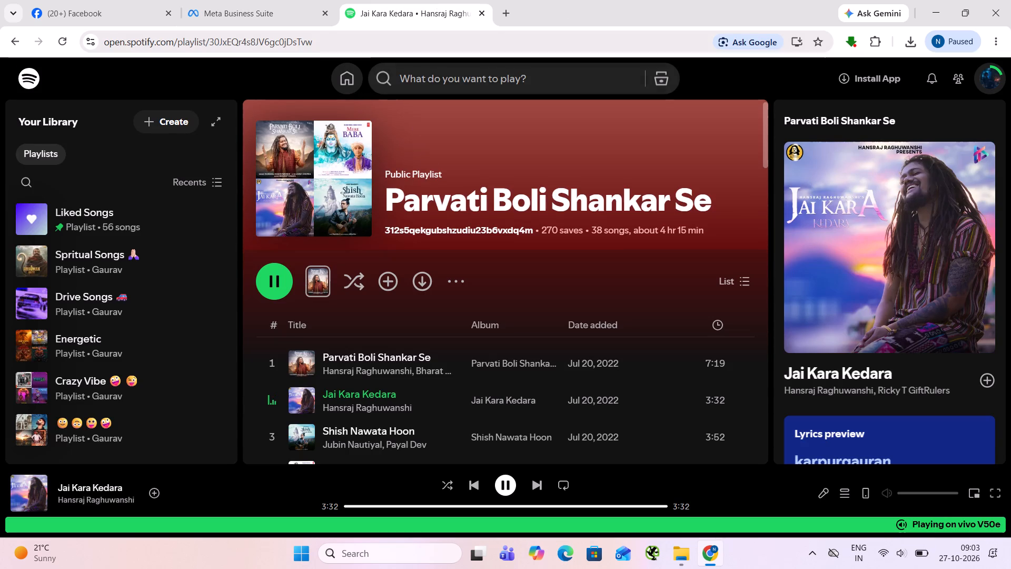
left_click(259, 11)
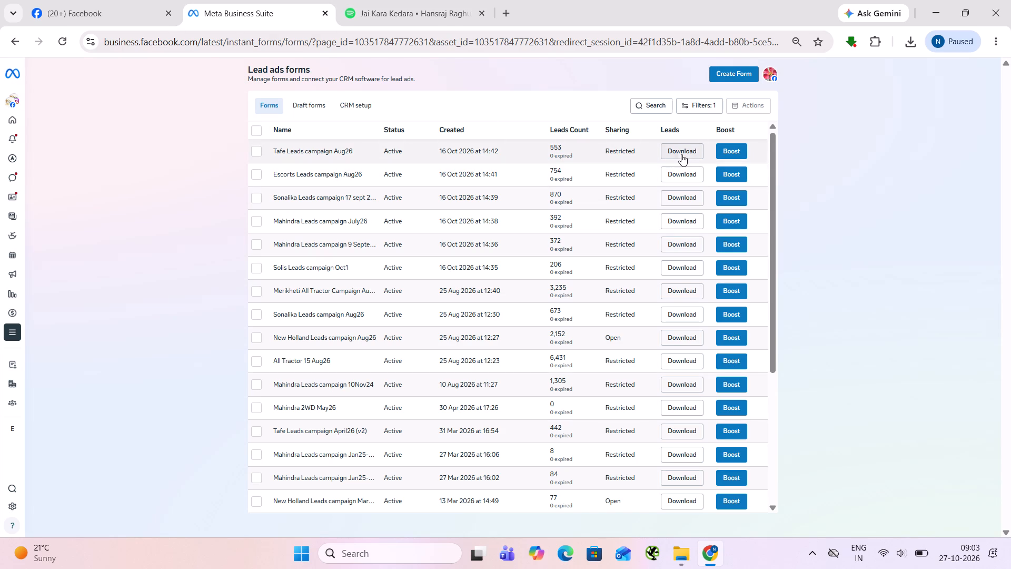
Download yesterday's leads for the Tafe Leads campaign Aug26 form as an XLS file.
left_click(682, 153)
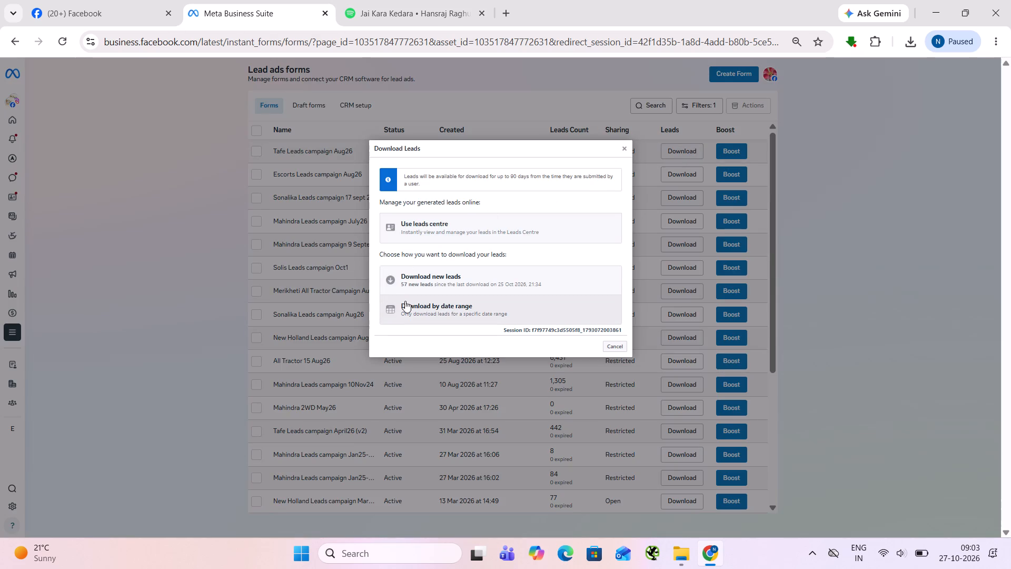
left_click(425, 299)
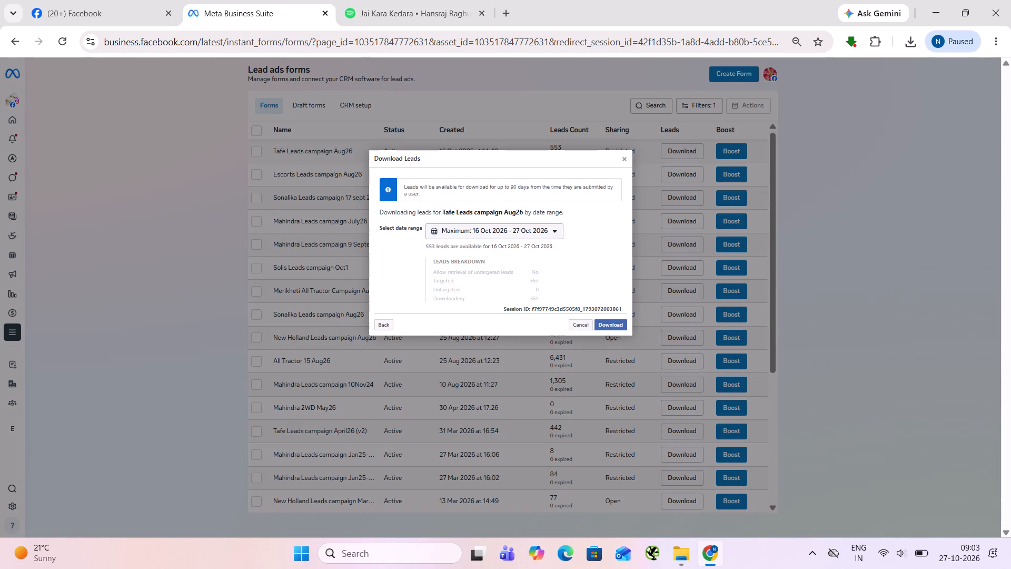
left_click(505, 213)
left_click(507, 237)
left_click(457, 287)
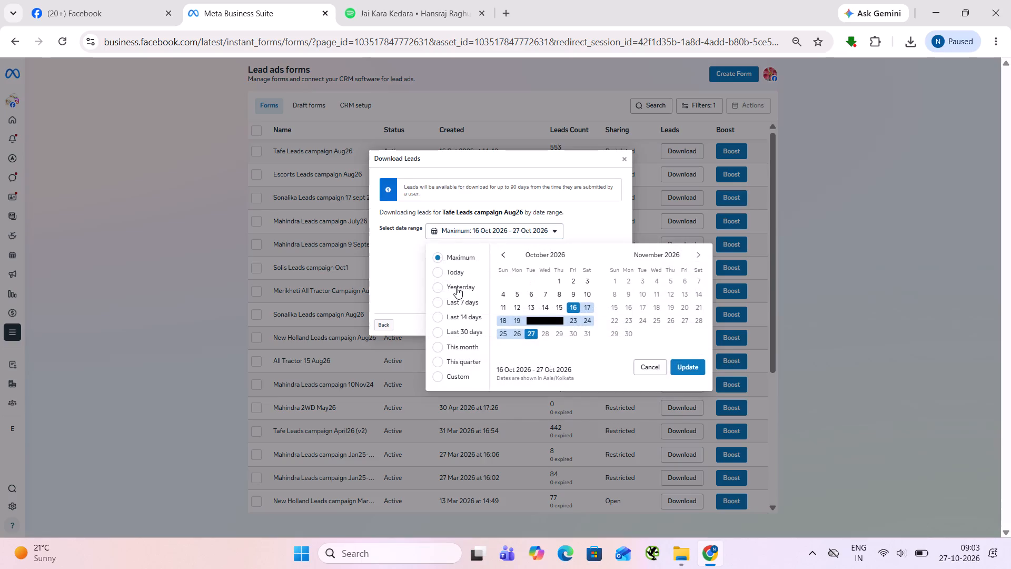
left_click(614, 319)
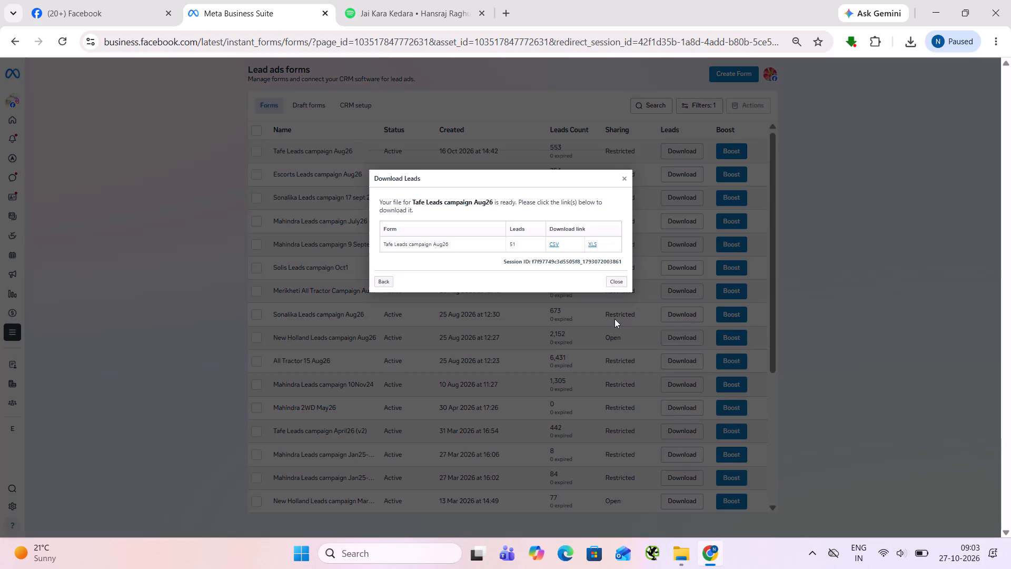
left_click(591, 244)
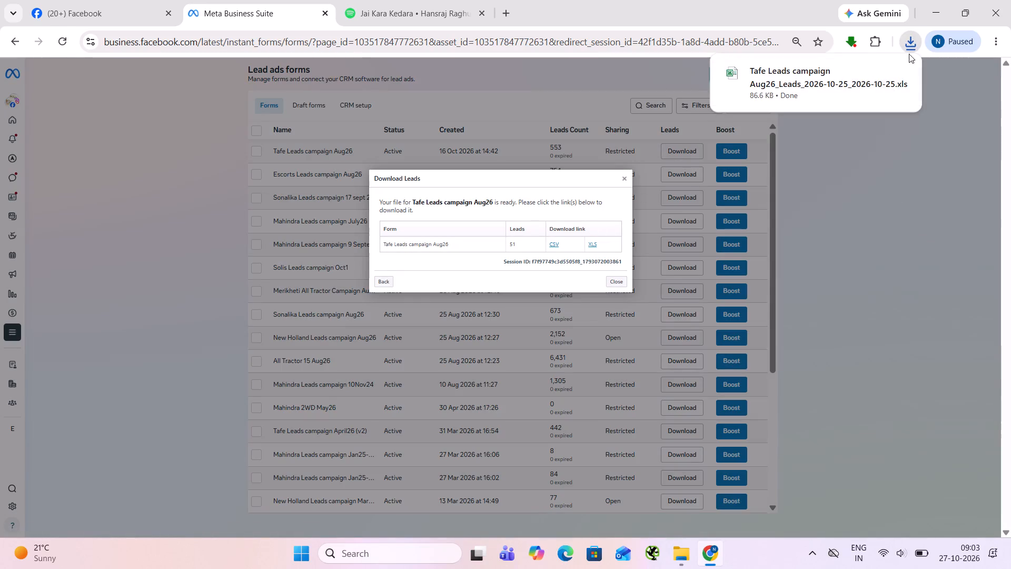
Open the downloaded Tafe leads file in Excel despite the format mismatch and enable editing.
left_click(903, 76)
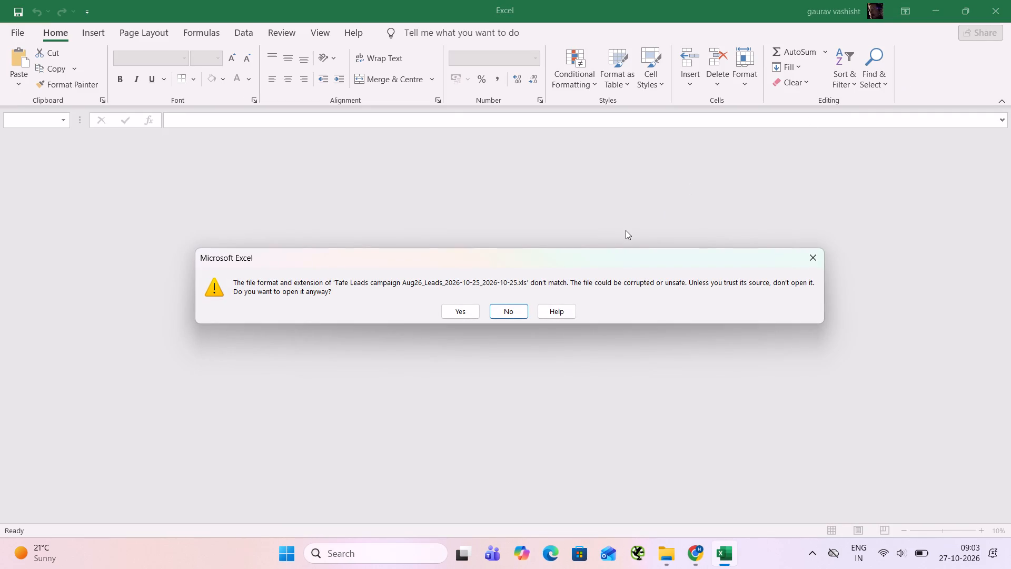
left_click(453, 317)
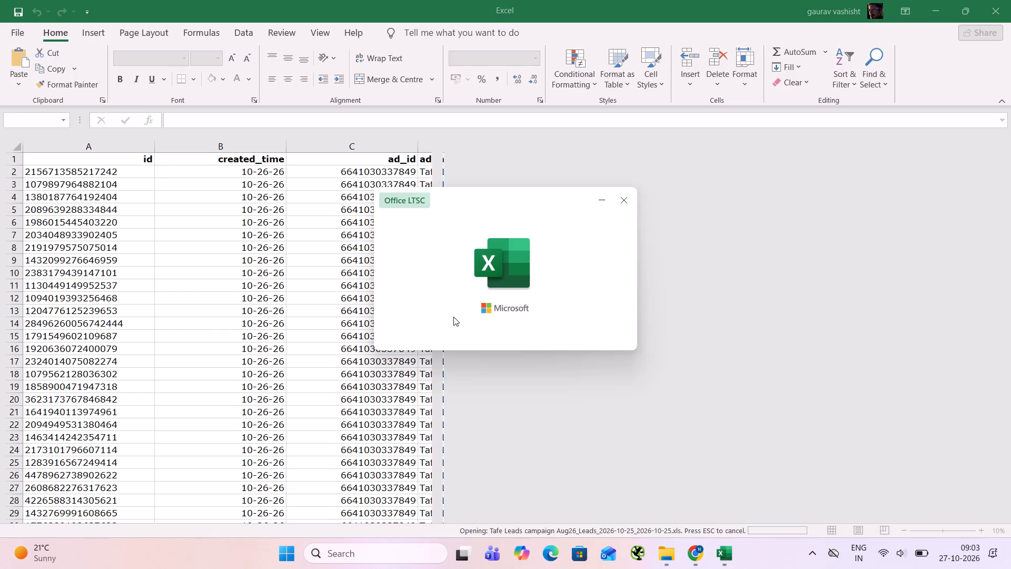
left_click(453, 317)
left_click(533, 106)
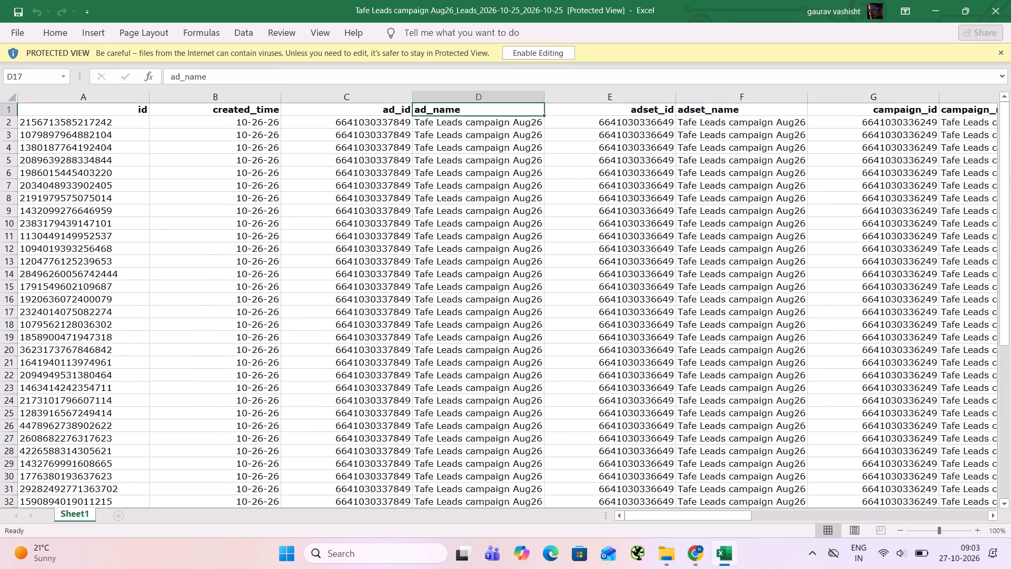
left_click(548, 42)
left_click(552, 46)
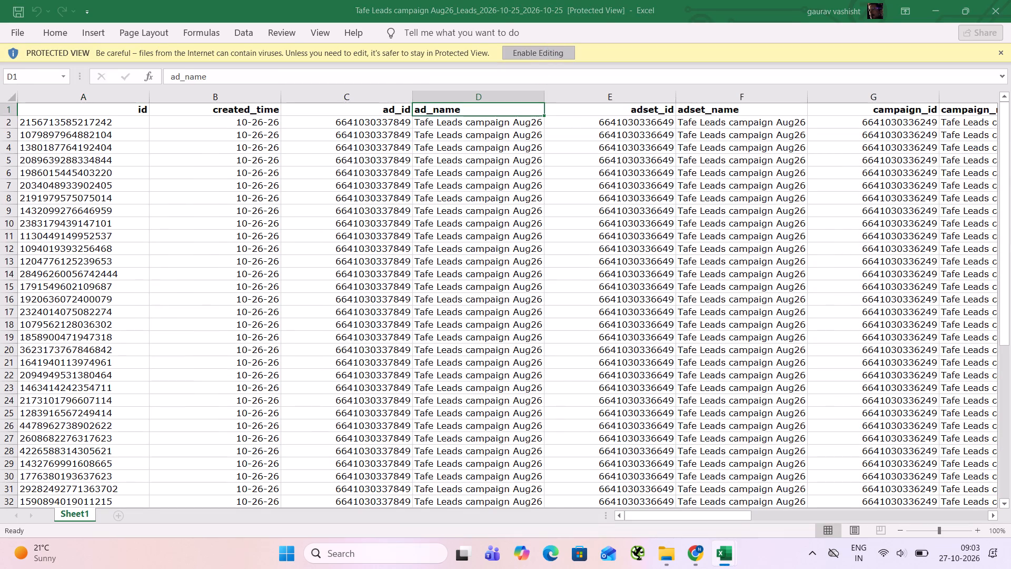
Set the state to Rajasthan for the leads in rows 2 to 5.
key("ctrl+Right")
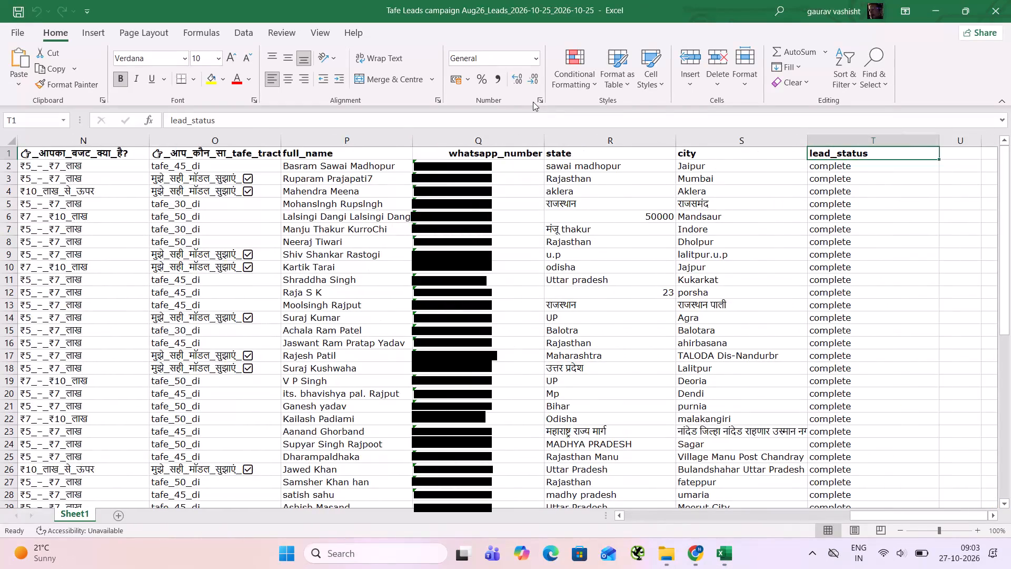
left_click(617, 170)
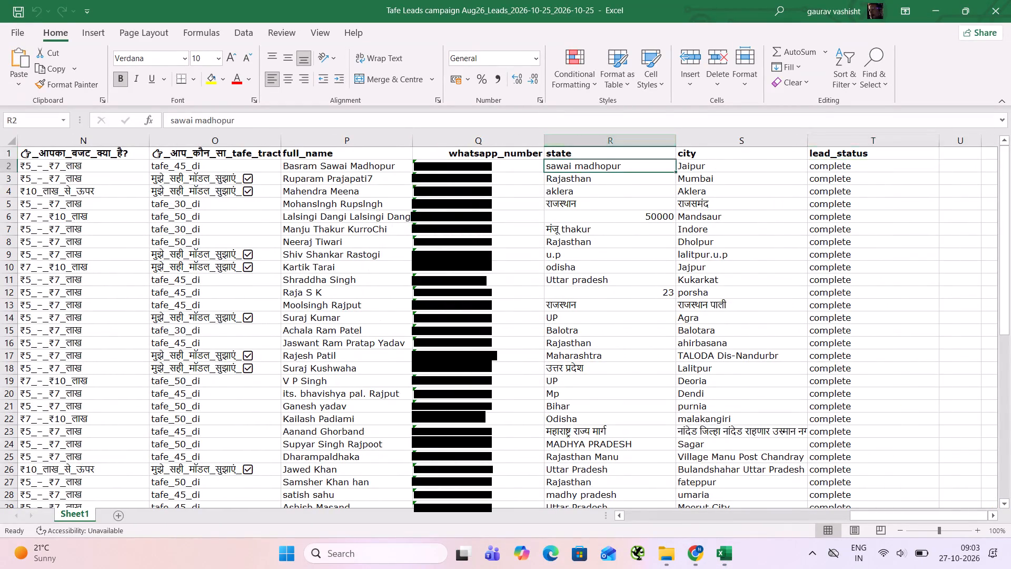
type("Rajasthabn")
key("BackSpace")
key("BackSpace")
key("n")
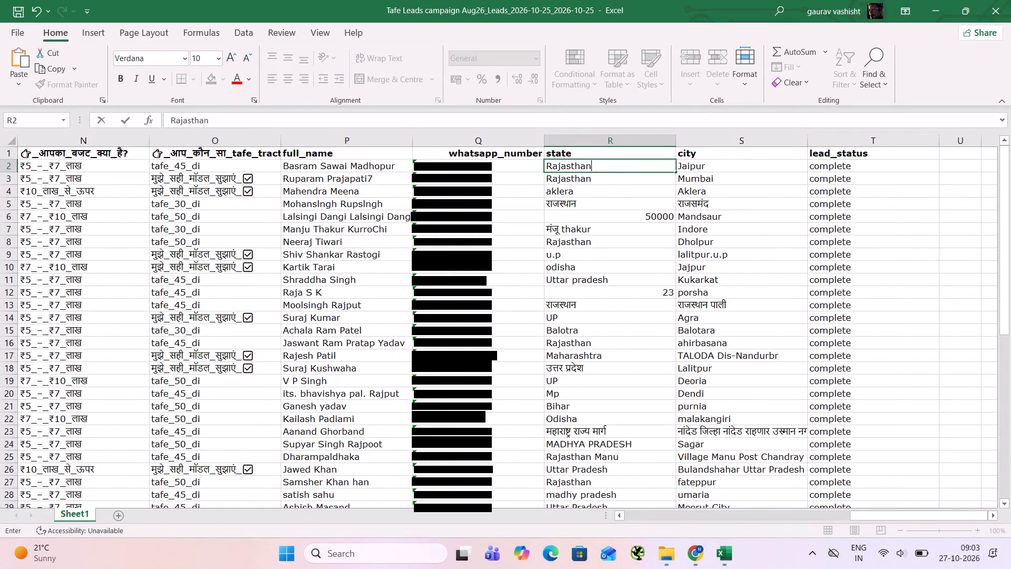
key("Down")
key("Up")
key("ctrl+c")
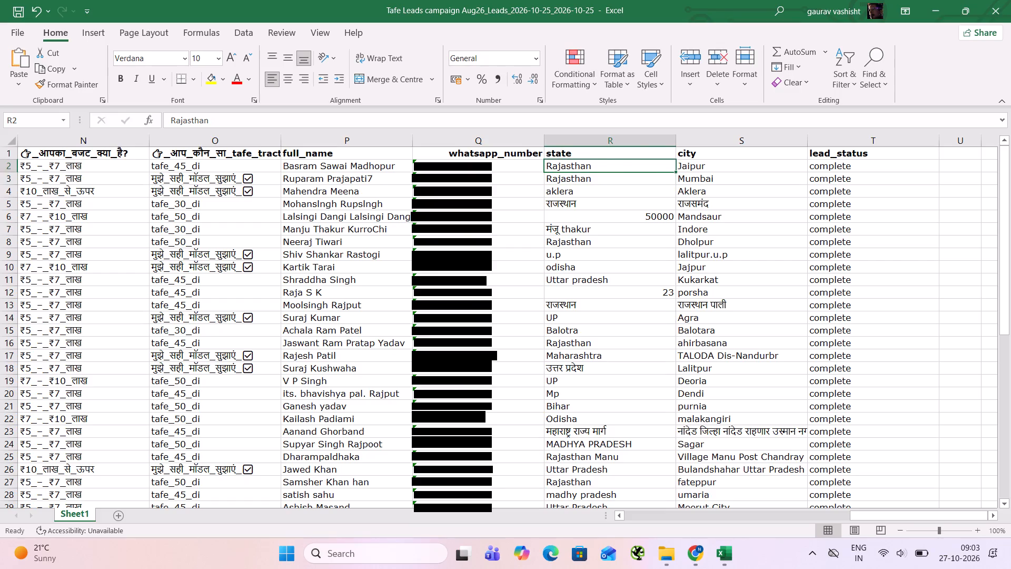
key("Down")
key("ctrl+v")
key("Down")
key("ctrl+v")
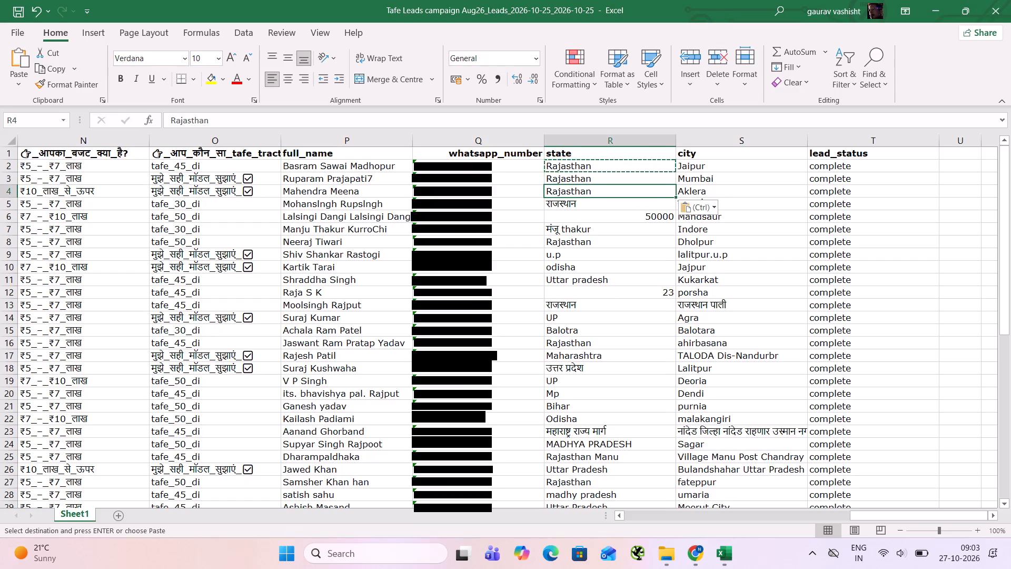
key("Down")
key("ctrl+v")
Clear the Hindi city entry in row 5 and copy Rajasthan into the state cell of row 6.
key("Right")
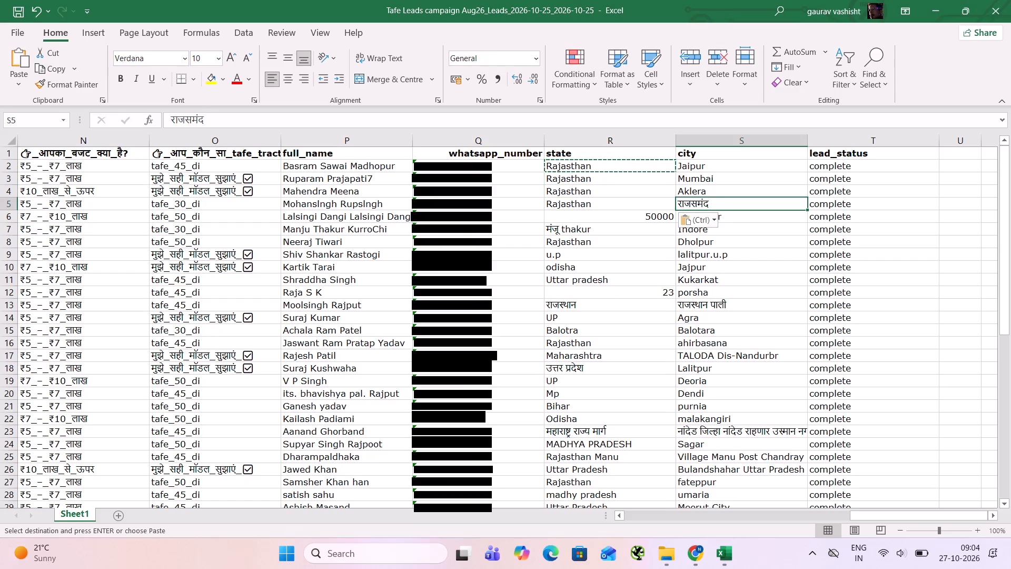
key("BackSpace")
key("Down")
key("Left")
key("Up")
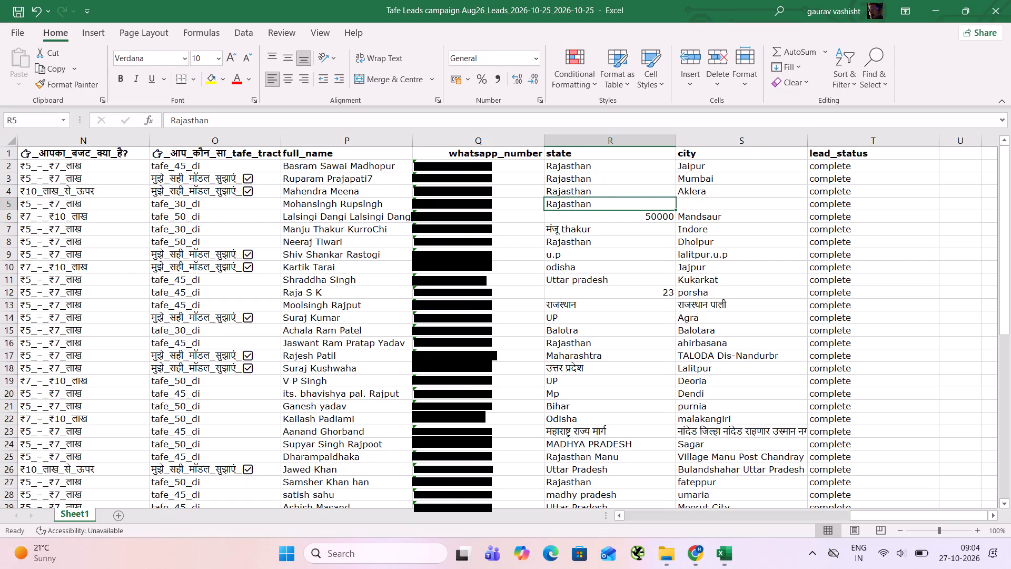
key("ctrl+c")
key("Down")
key("ctrl+v")
Set the state to Madhya Pradesh in row 7 and to Uttar Pradesh in row 9.
key("Down")
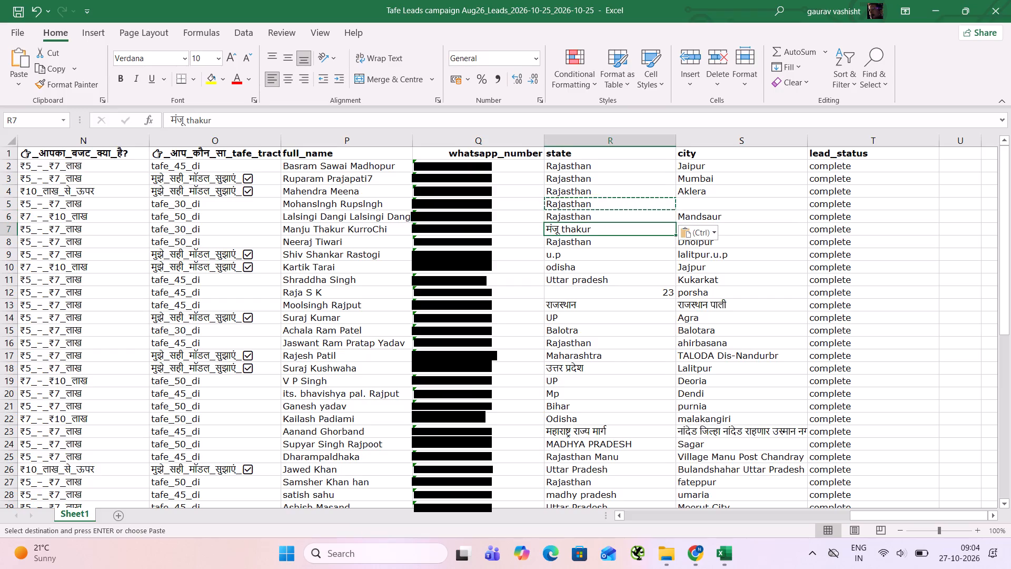
type("Madhya")
key("space")
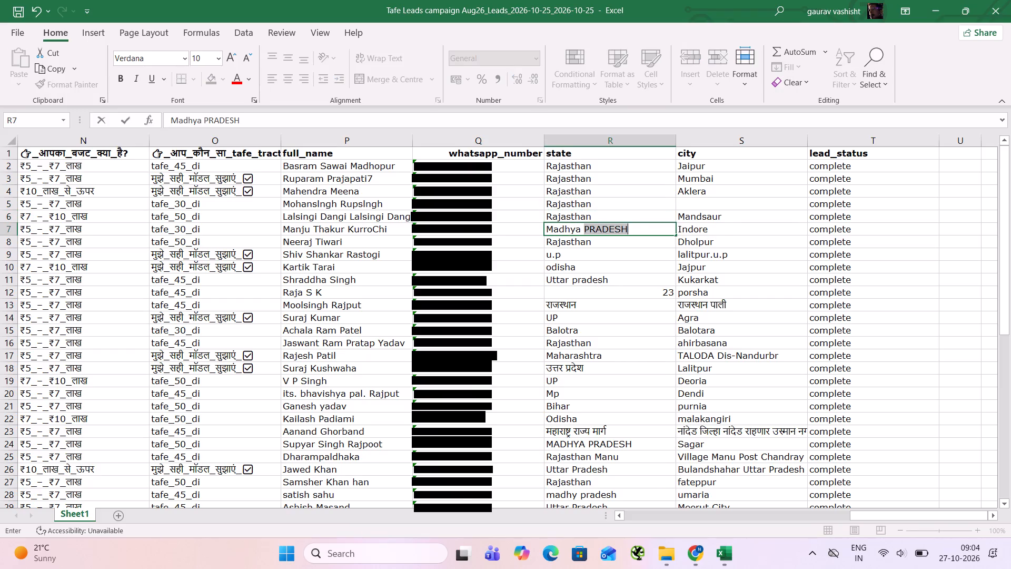
type("Pradesh")
key("Down")
key("Down")
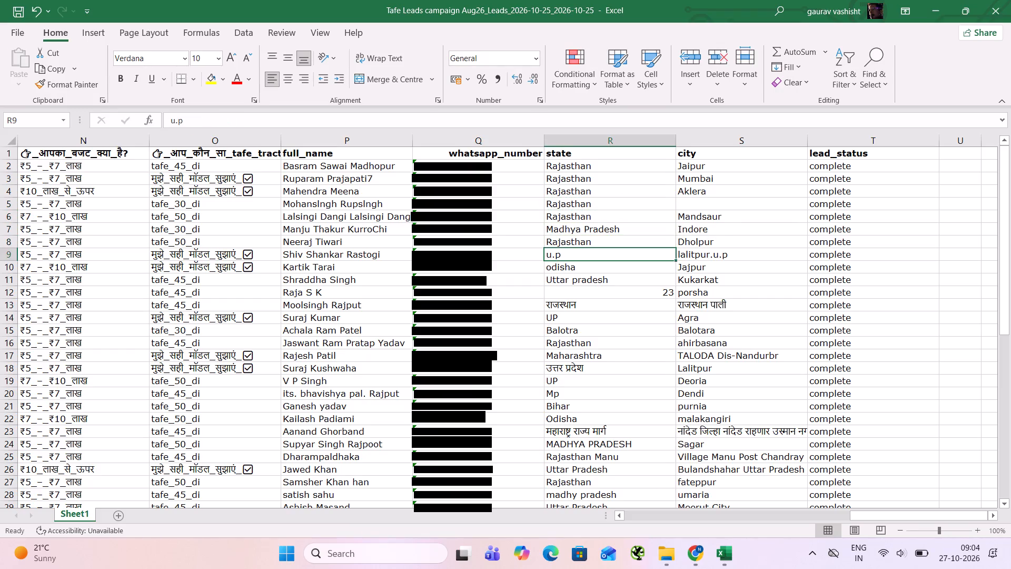
type("Uttar")
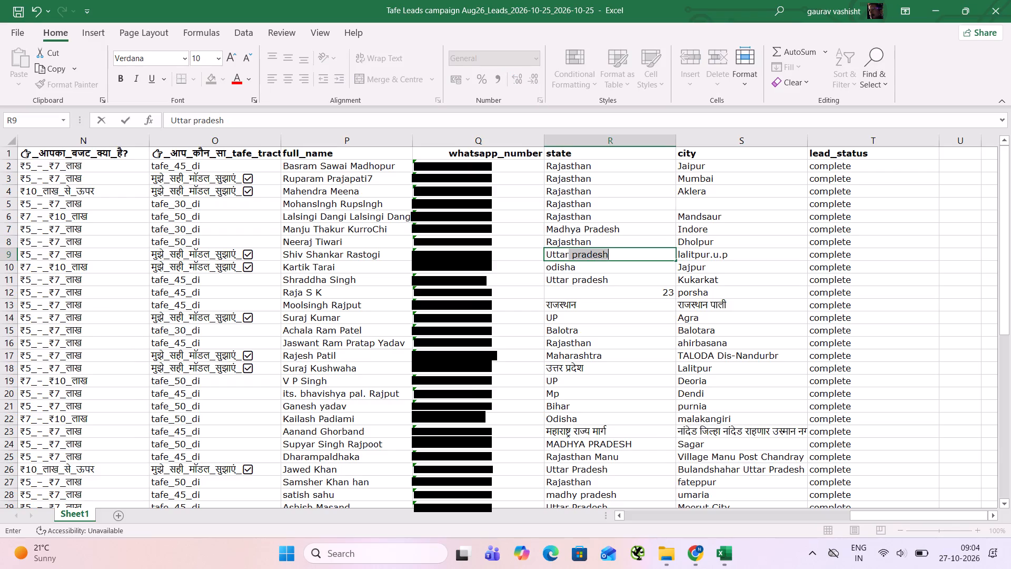
key("space")
key("Return")
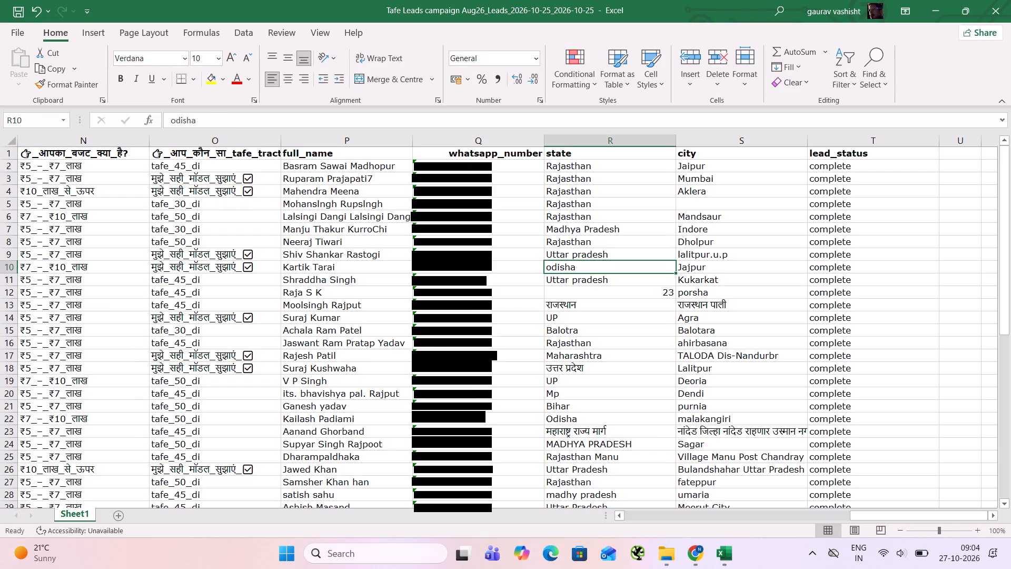
key("Up")
type("Uttar Pradesg")
key("BackSpace")
key("h")
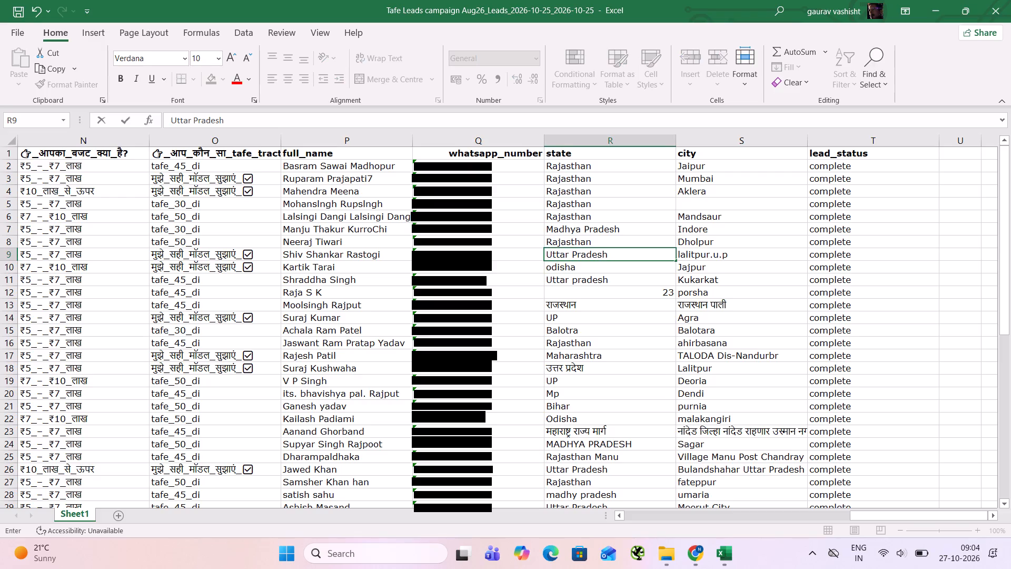
Set the state in row 10 to Odisha with a capital initial.
key("Down")
type("Odisha")
key("Right")
key("Down")
key("Left")
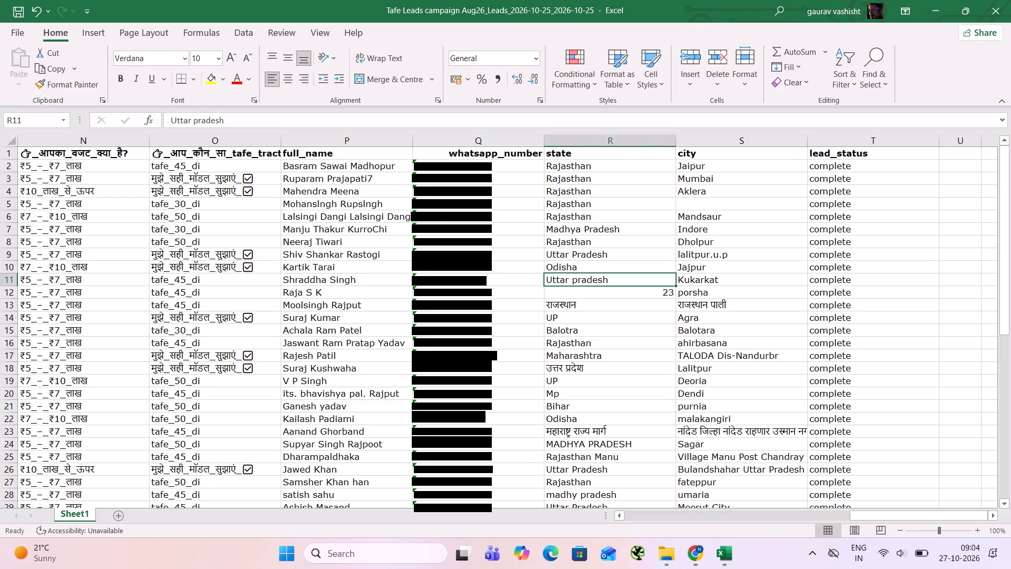
Copy Uttar Pradesh from the state cell in row 9 into rows 11 and 12.
key("Down")
key("Up")
key("Up")
key("Up")
key("ctrl+c")
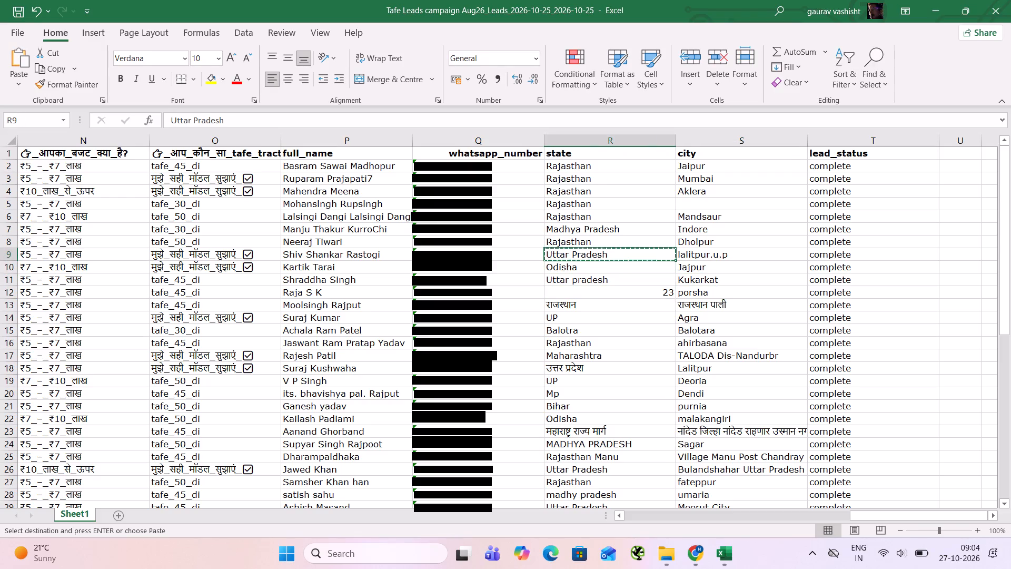
key("Down")
key("Down")
key("ctrl+v")
key("Down")
key("ctrl+v")
Clear the cities in rows 12 and 13 and set the state in row 13 to Rajasthan.
key("Right")
key("BackSpace")
key("Down")
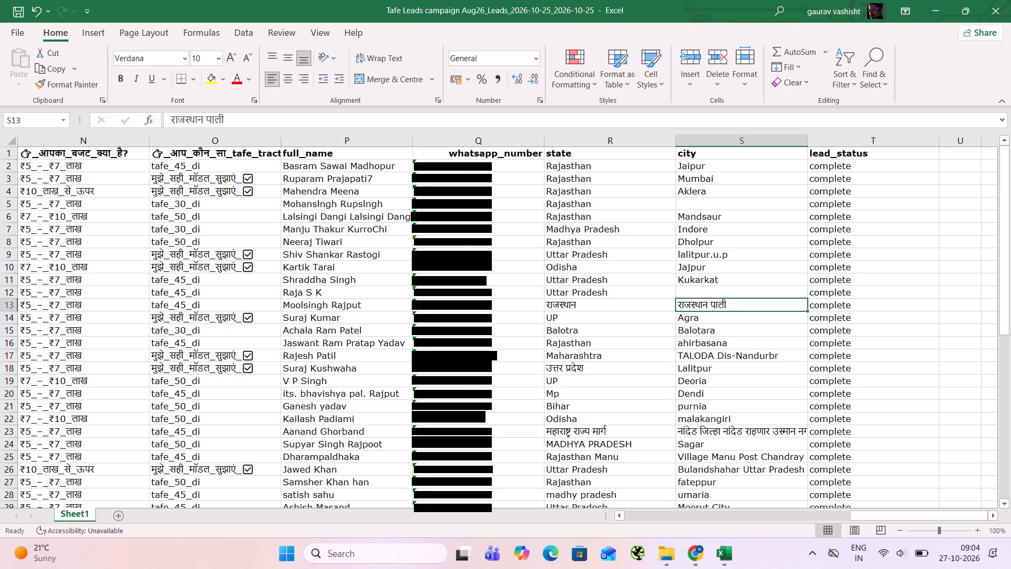
key("BackSpace")
key("Left")
type("Rajasthan")
Copy Uttar Pradesh from the state cell in row 12 into rows 14, 15, 18 and 19.
key("Up")
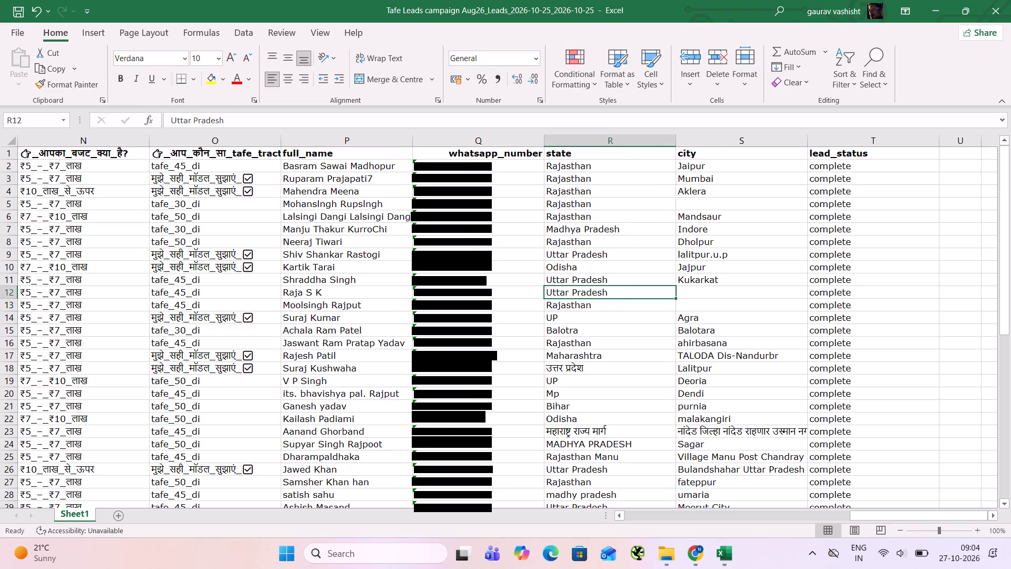
key("ctrl+c")
key("Down")
key("Down")
key("ctrl+v")
key("Down")
key("ctrl+v")
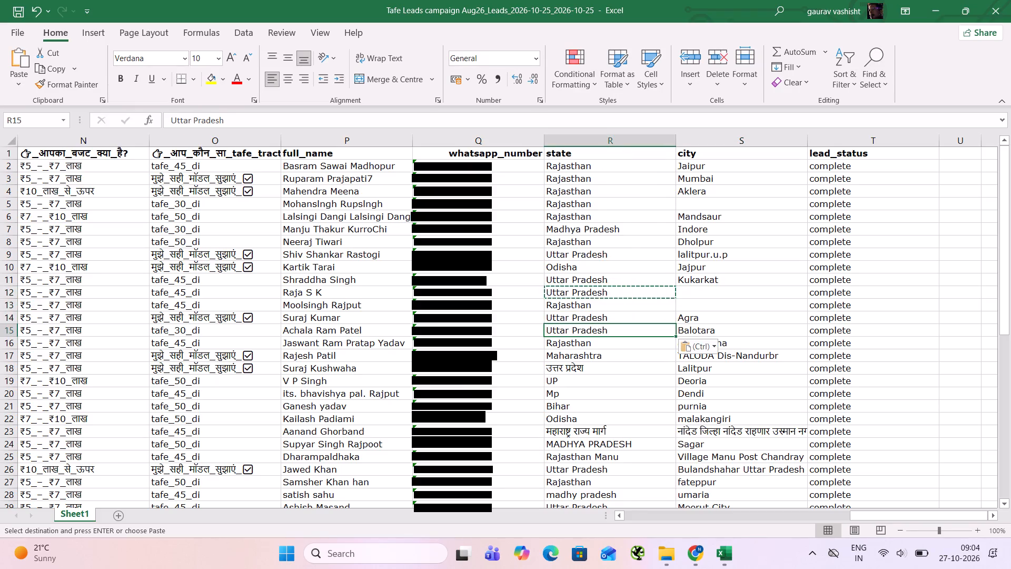
key("Down")
key("Down")
key("Down")
key("ctrl+v")
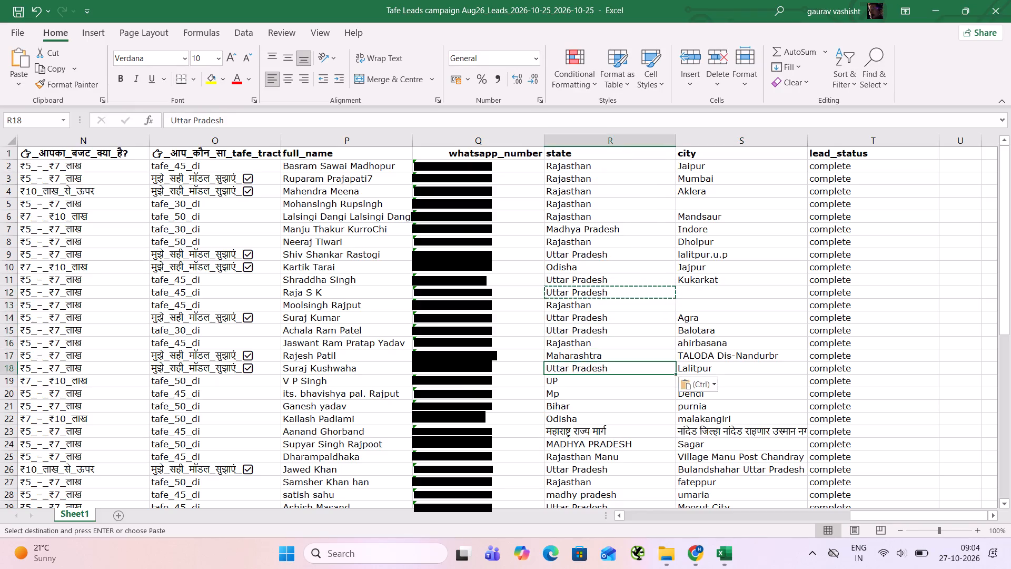
key("Down")
key("ctrl+v")
Set the state in row 20 to Madhya Pradesh.
key("Down")
type("Madhya")
key("space")
key("Return")
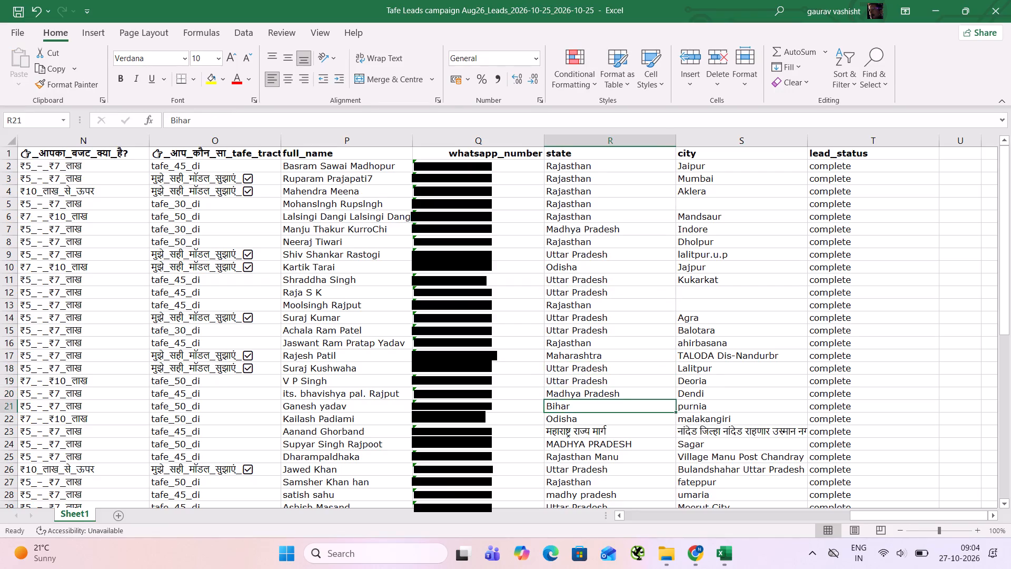
Clear the city entries in rows 21, 16 and 17.
key("Right")
key("Up")
key("Down")
key("BackSpace")
key("Up")
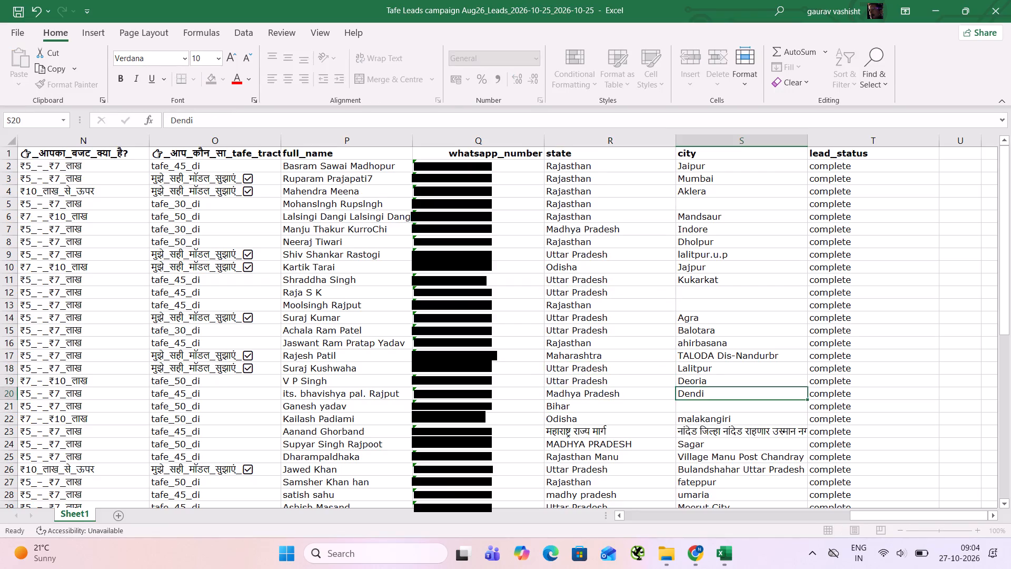
key("Up")
key("Up")
key("Up")
key("Up")
key("BackSpace")
key("Down")
key("BackSpace")
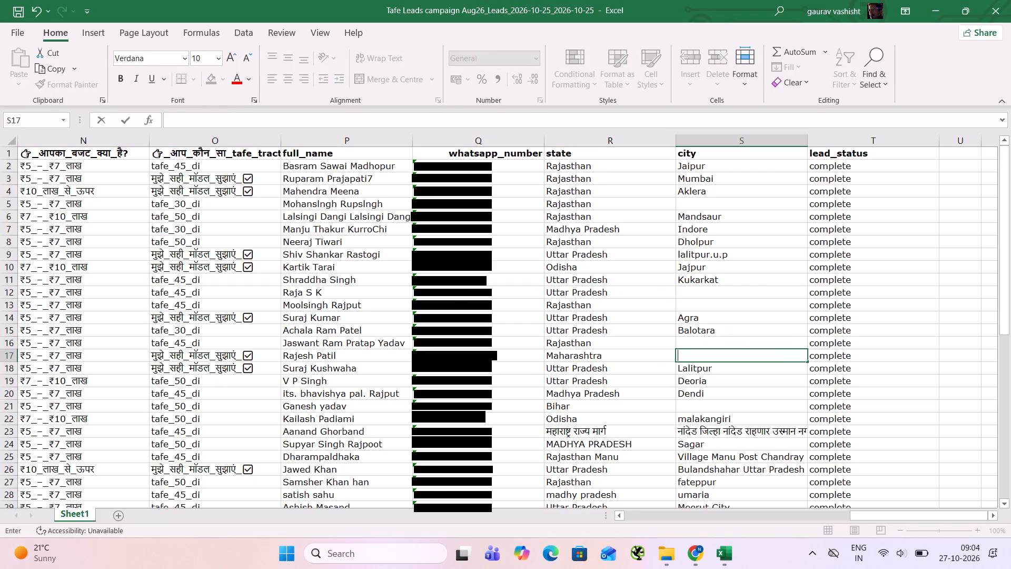
Clear the city entries in rows 22 and 23.
key("Down")
key("Down")
key("Down")
key("Down")
key("Down")
key("BackSpace")
key("Down")
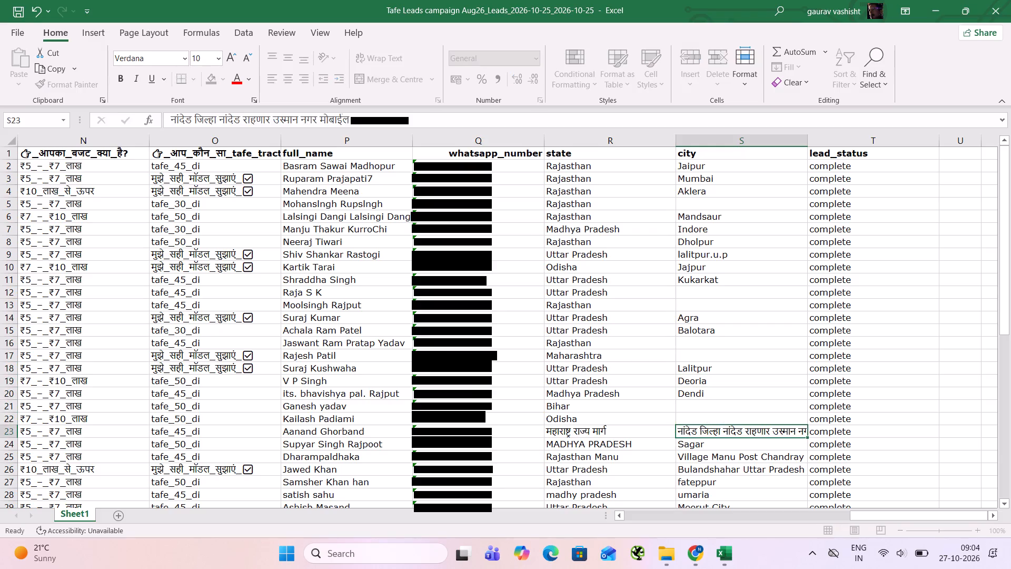
key("BackSpace")
Set the state to Maharashtra in row 23 and to Madhya Pradesh in row 24.
key("Left")
key("BackSpace")
type("Maharashtra")
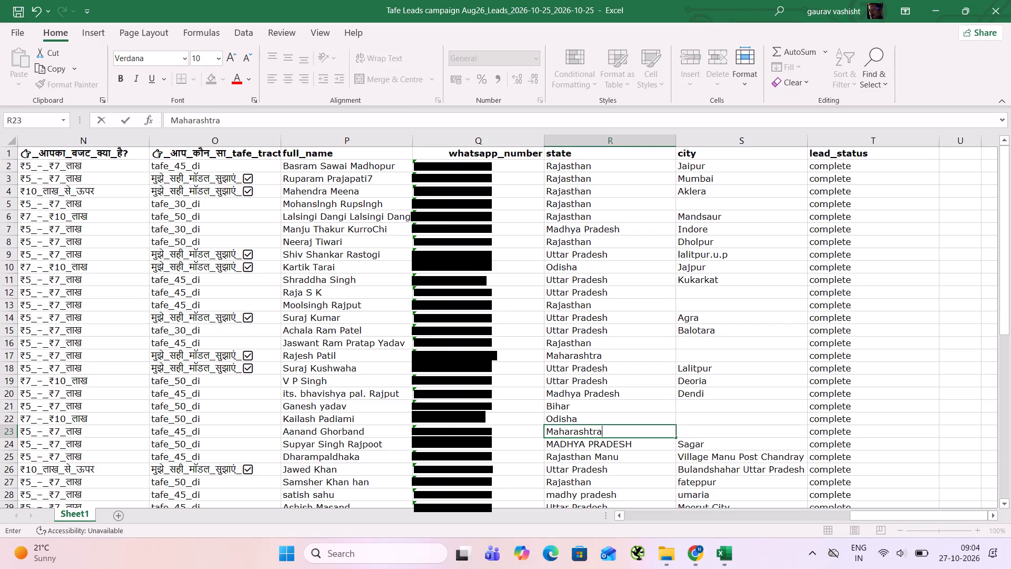
key("Down")
type("Madhya")
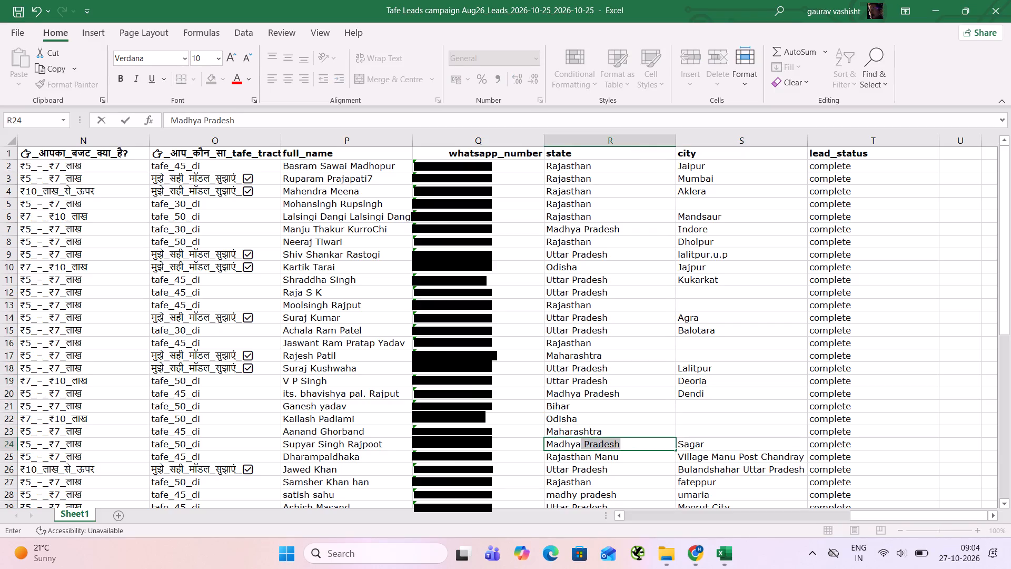
key("space")
key("Return")
Clear the city in row 25 and set its state to Rajasthan.
key("Right")
key("BackSpace")
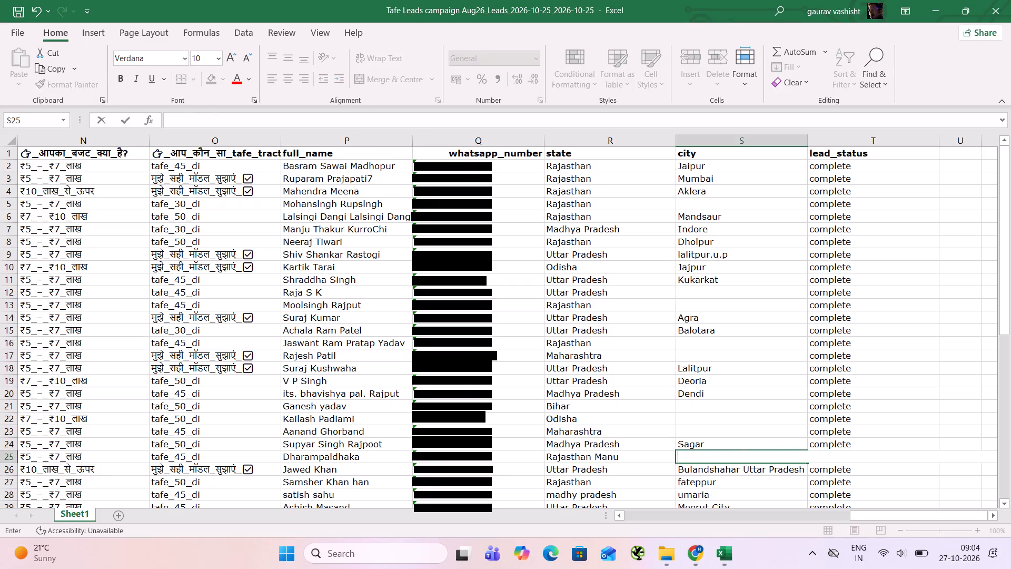
key("Left")
type("Rajasthan")
key("Down")
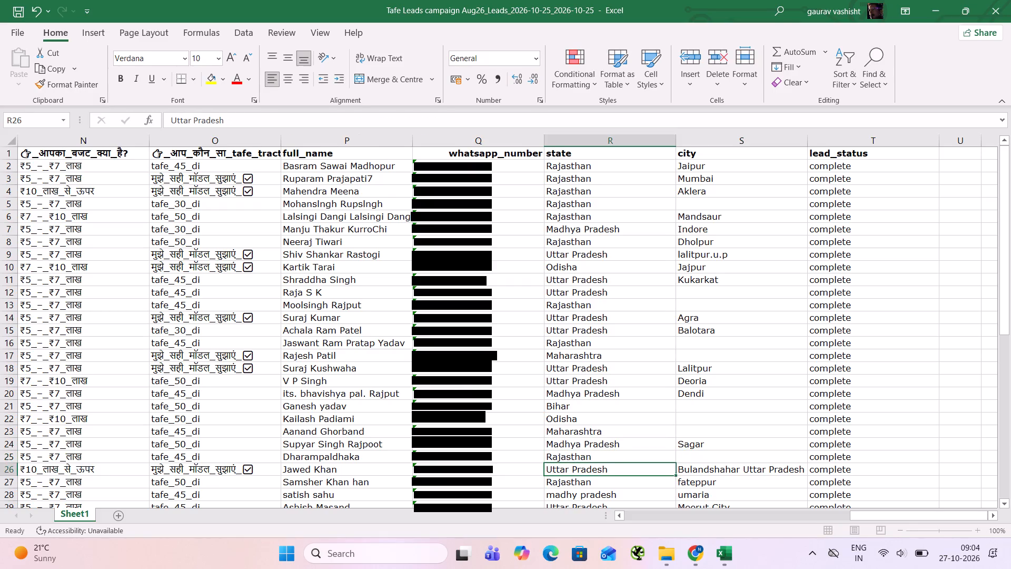
Clear the city entry in row 27.
key("Down")
key("Right")
key("BackSpace")
Remove the state name from the city entry in row 26, leaving only Bulandshahar.
key("Up")
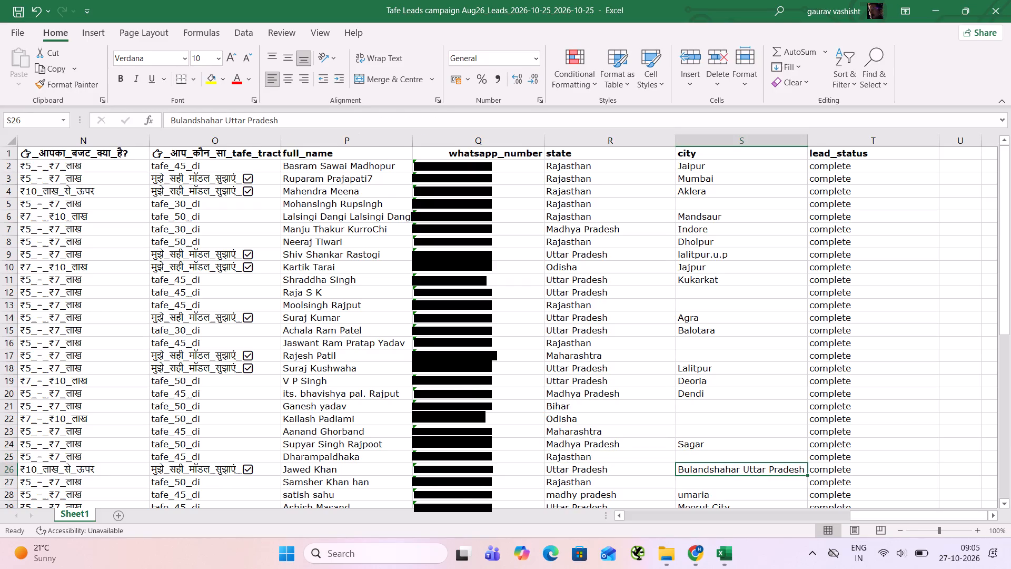
left_click_drag(225, 113, 402, 124)
left_click(389, 125)
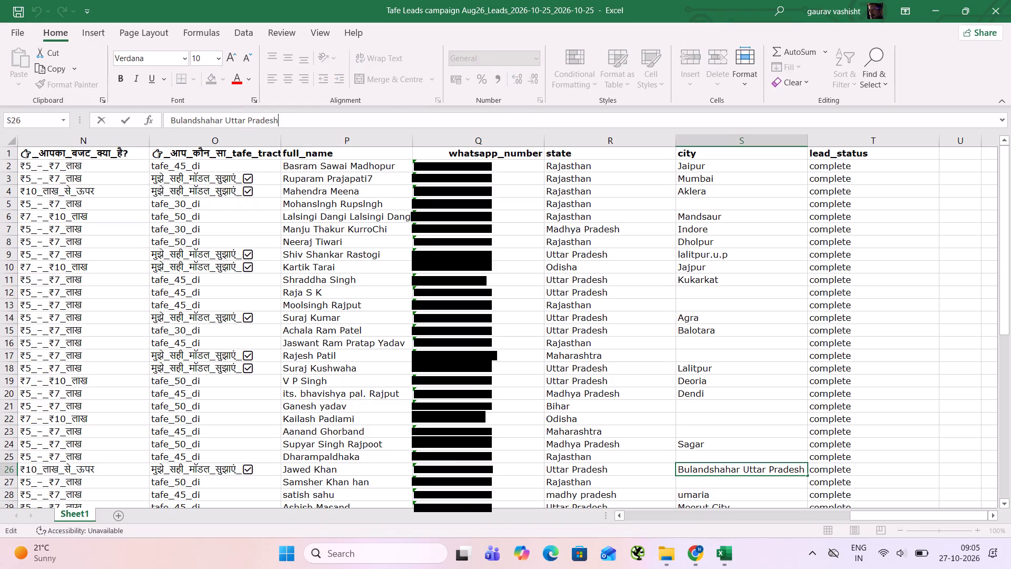
key("shift+Left")
key("shift+Left")
key("shift+Left")
key("shift+Left")
key("shift+Left")
key("shift+Left")
key("shift+Left")
key("shift+Left")
key("shift+Left")
key("shift+Left")
key("shift+Left")
key("shift+Left")
key("shift+Left")
key("shift+Left")
key("shift+Left")
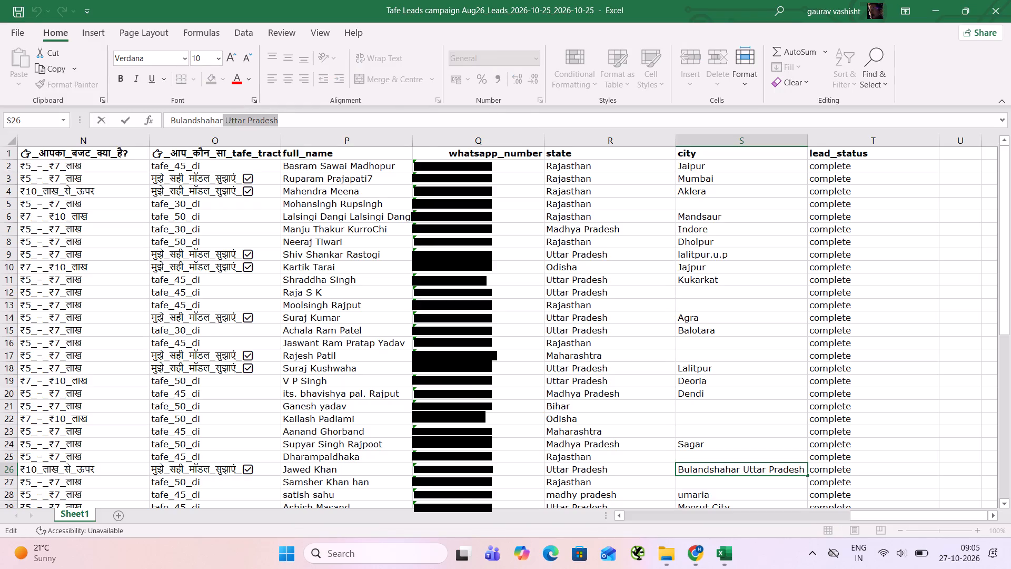
key("shift+Right")
key("shift+Right")
key("BackSpace")
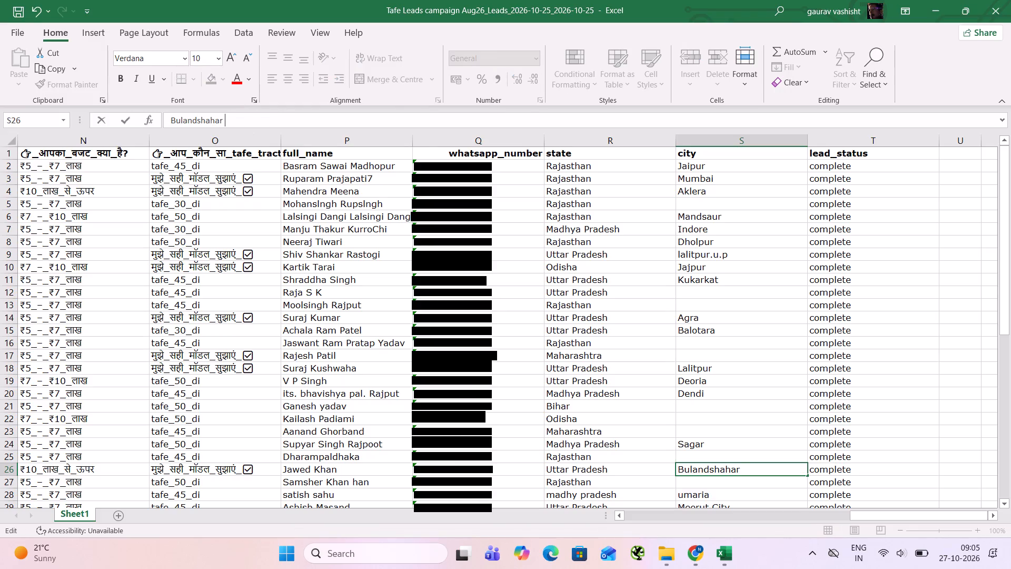
key("Return")
Set the state in row 28 to Madhya Pradesh and clear its city.
key("Left")
key("Down")
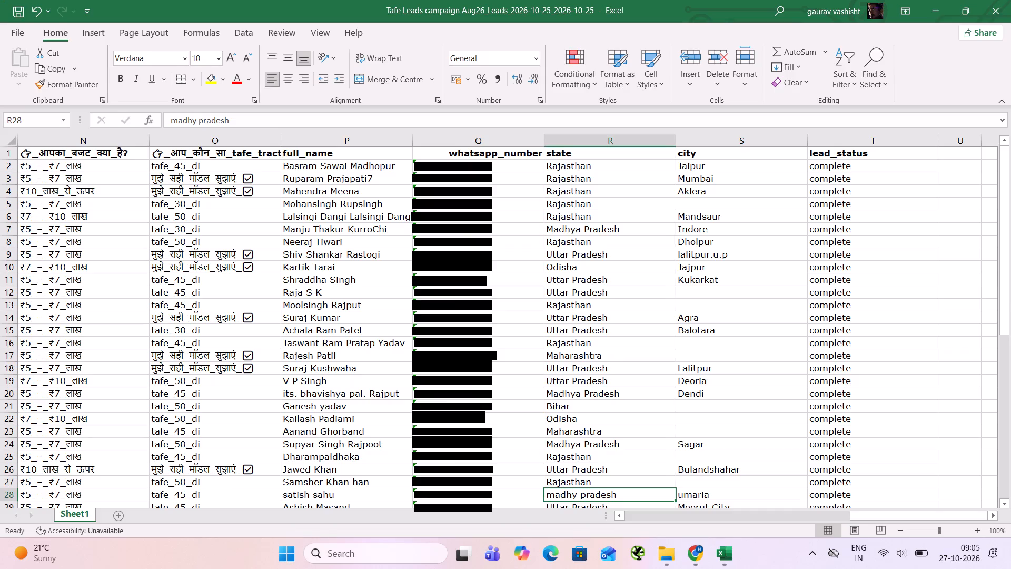
key("shift+less")
key("BackSpace")
type("Madhya")
key("space")
key("Return")
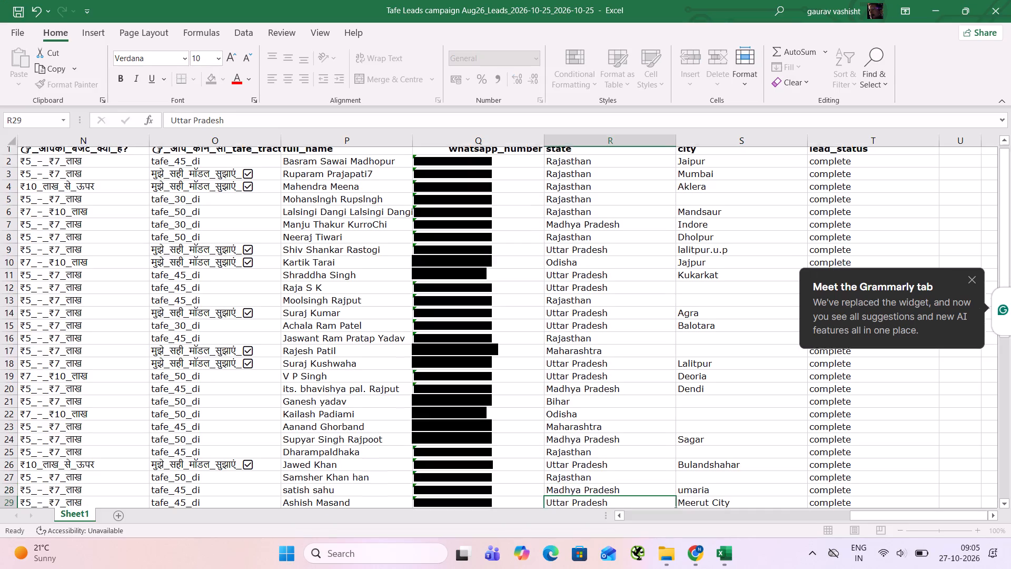
key("Right")
key("Up")
key("BackSpace")
key("Down")
key("Left")
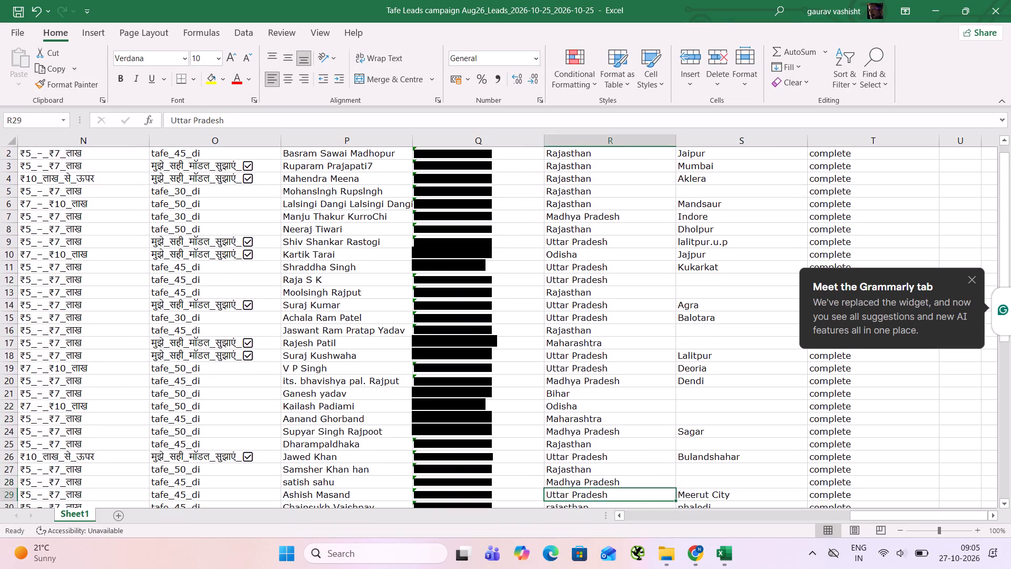
Set the state in row 30 to Rajasthan and clear its city.
key("Down")
type("Rajasthan")
key("Right")
key("BackSpace")
key("Down")
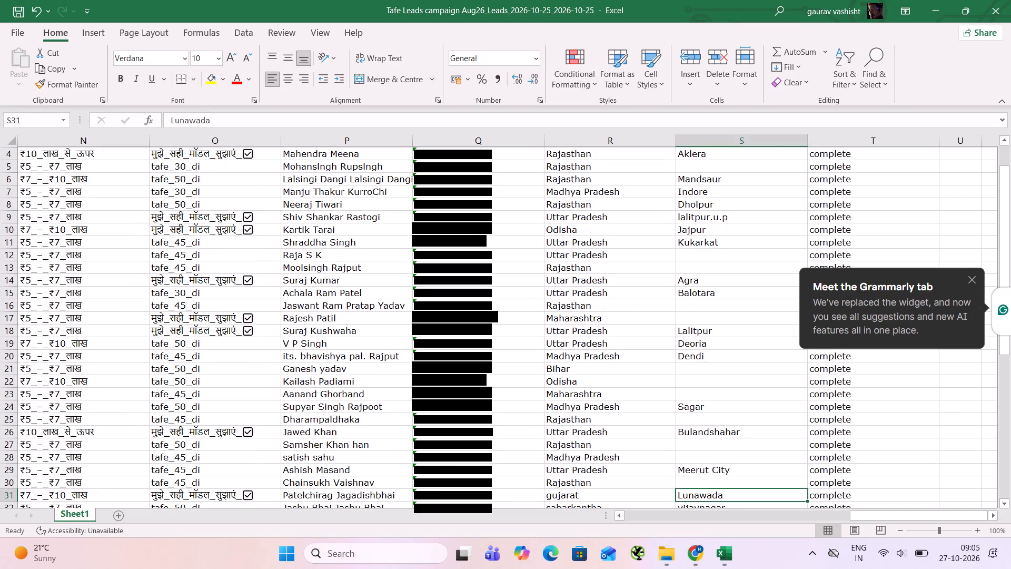
Set the state in row 31 to Gujarat.
key("Left")
type("Gujarat")
key("Down")
Copy Uttar Pradesh from row 29 into the state cell of row 32 and clear that row's city.
key("Up")
key("Up")
key("Up")
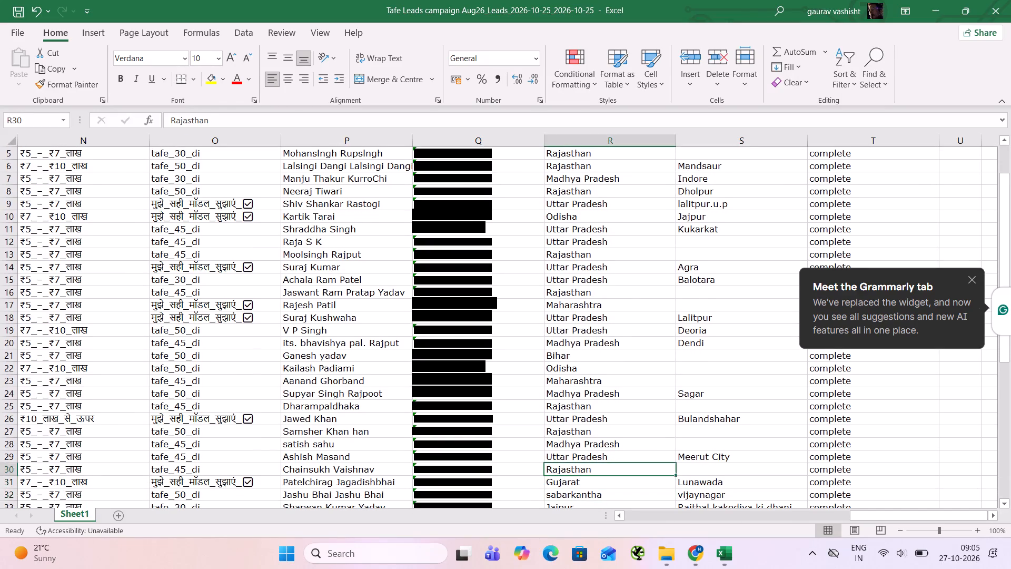
key("ctrl+c")
key("Down")
key("Down")
key("Down")
key("ctrl+v")
key("Right")
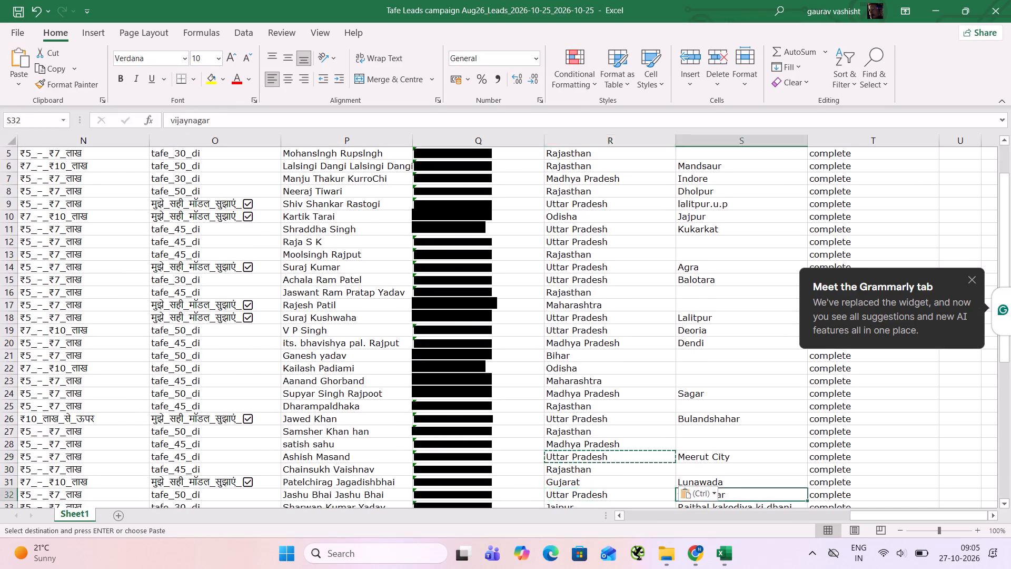
key("BackSpace")
Clear the city in row 33 and move Jaipur from its state cell into the city cell.
key("Down")
key("BackSpace")
key("Left")
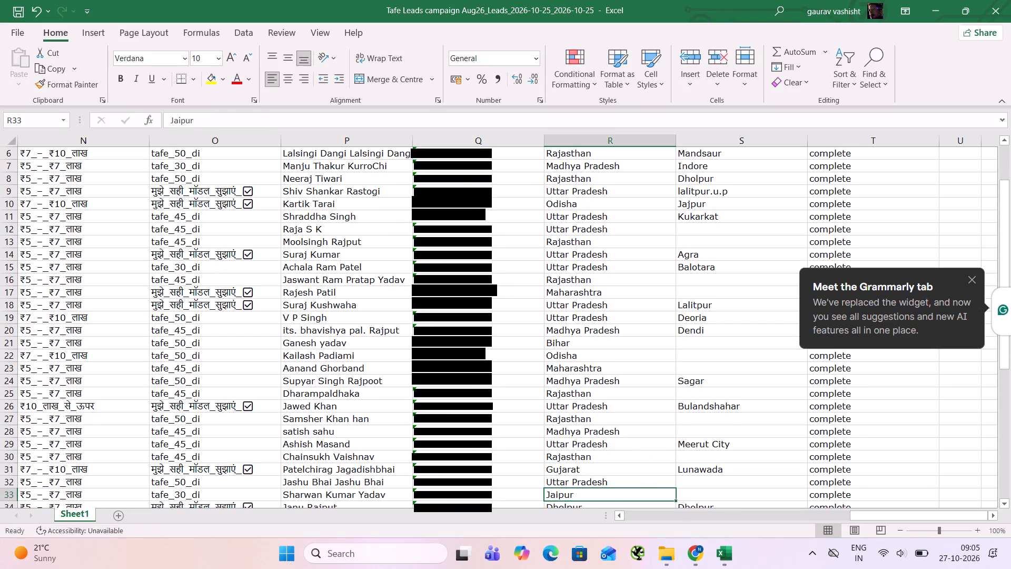
key("ctrl+x")
key("Right")
key("ctrl+v")
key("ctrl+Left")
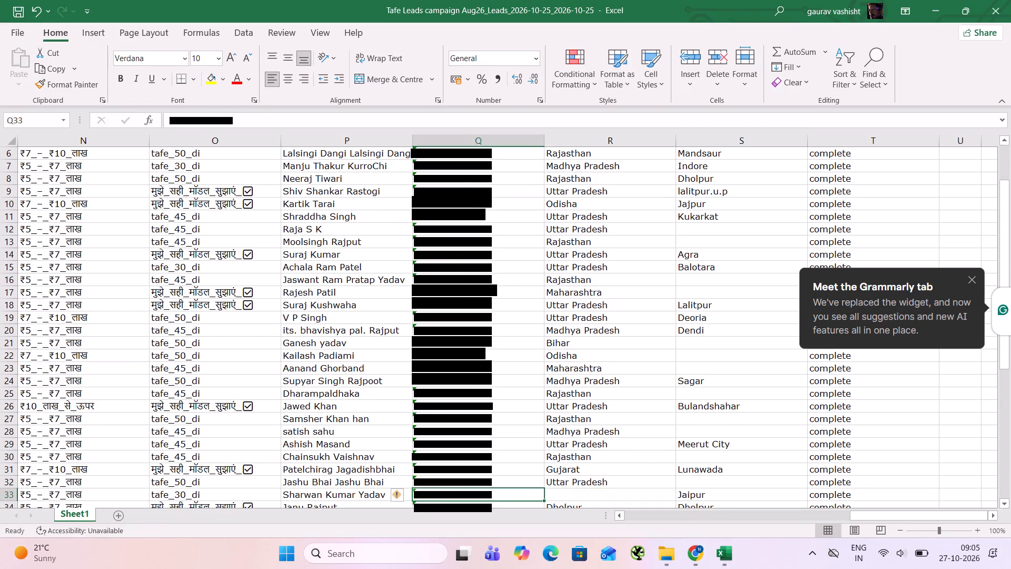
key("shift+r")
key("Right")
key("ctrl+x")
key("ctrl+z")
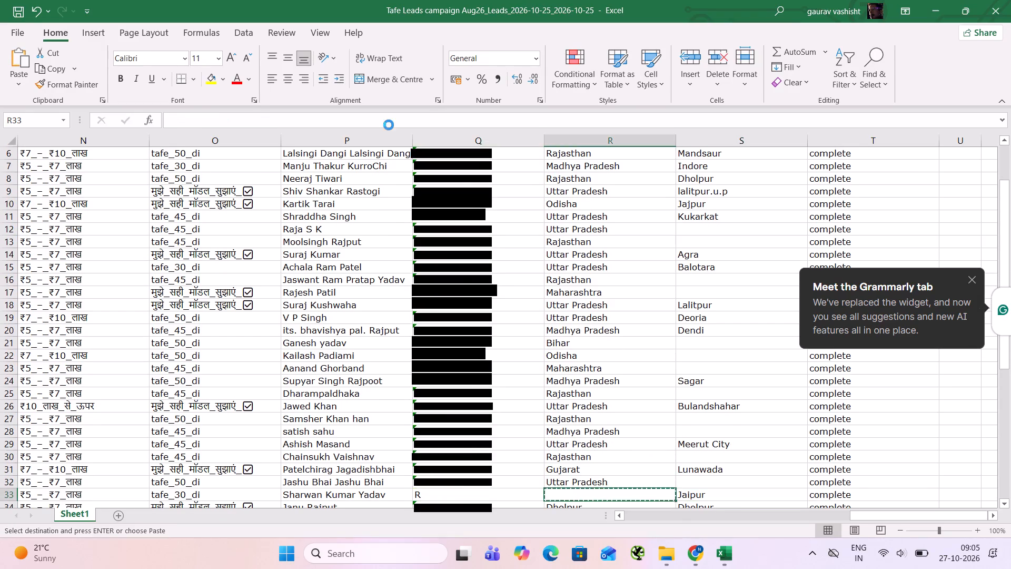
Set the state in row 33 to Rajasthan and fill it down to row 34.
key("Right")
type("Rajasthan")
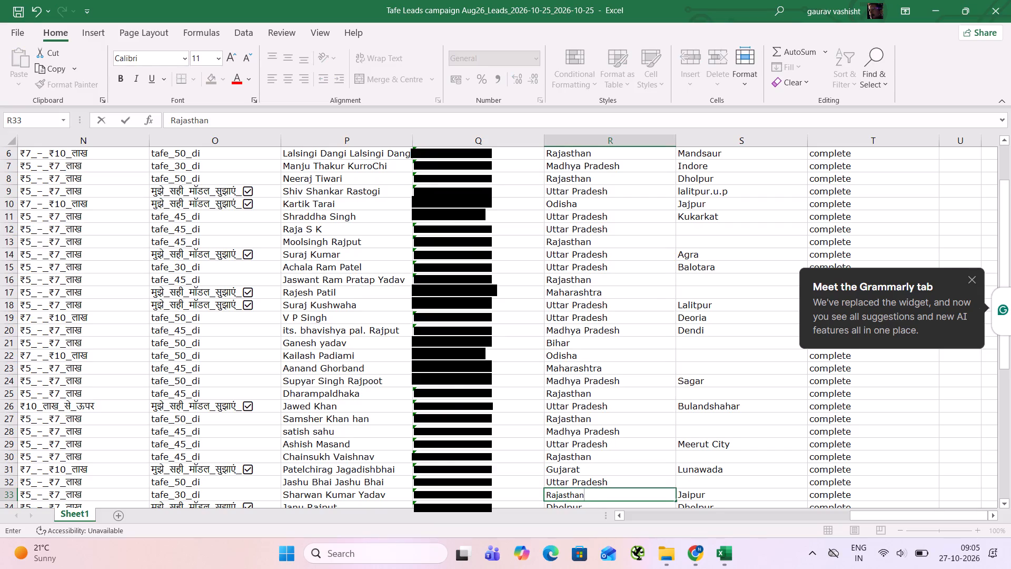
key("Down")
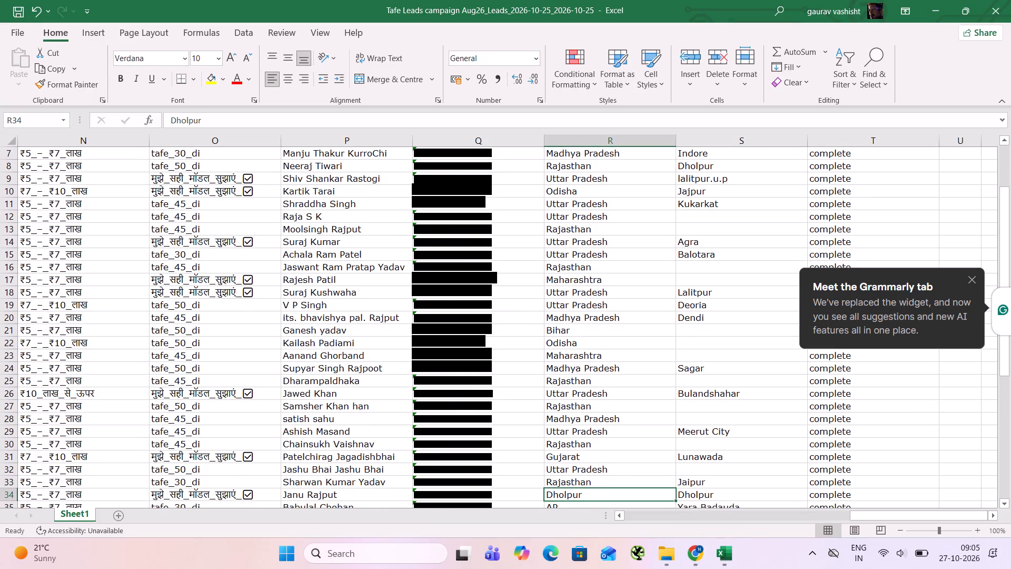
key("ctrl+d")
Set the state in row 35 to Andhra Pradesh and clear its city.
key("Down")
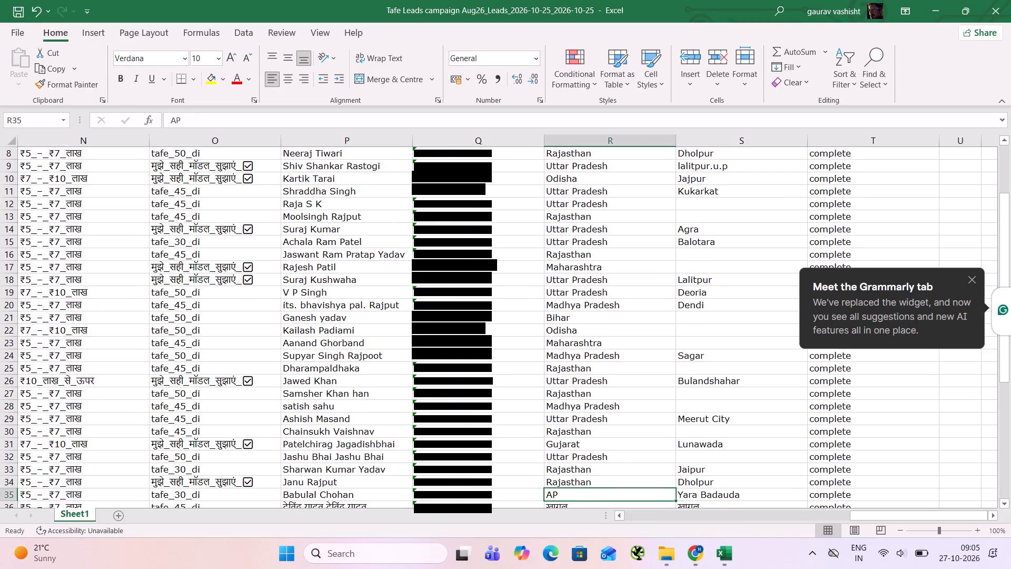
type("Andhra Pradesg")
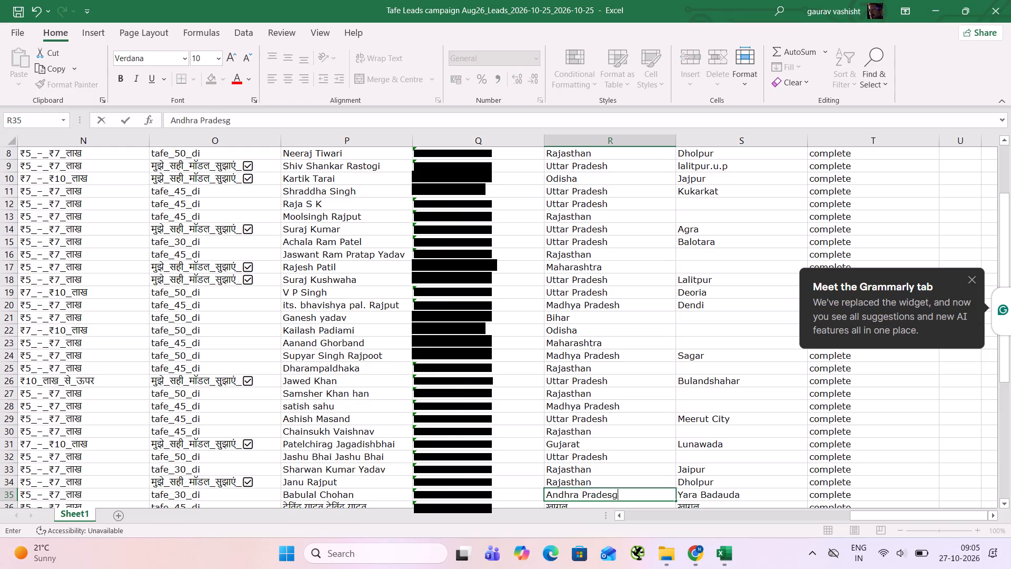
key("BackSpace")
key("h")
key("Down")
key("Right")
key("Up")
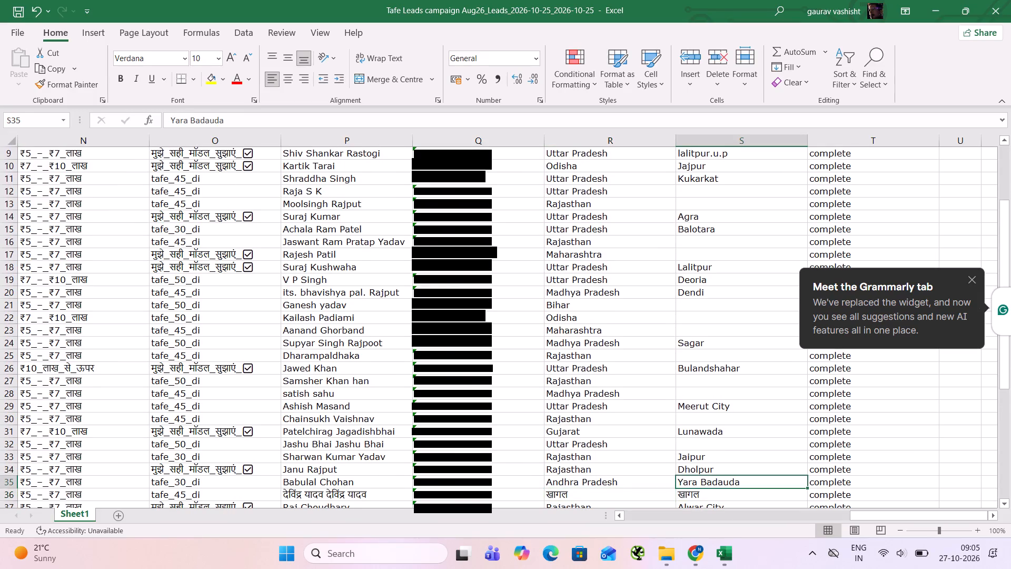
key("BackSpace")
Clear the city in row 36 and replace its state with Uttar Pradesh copied from row 32.
key("Down")
key("BackSpace")
key("Left")
key("BackSpace")
key("Up")
key("Up")
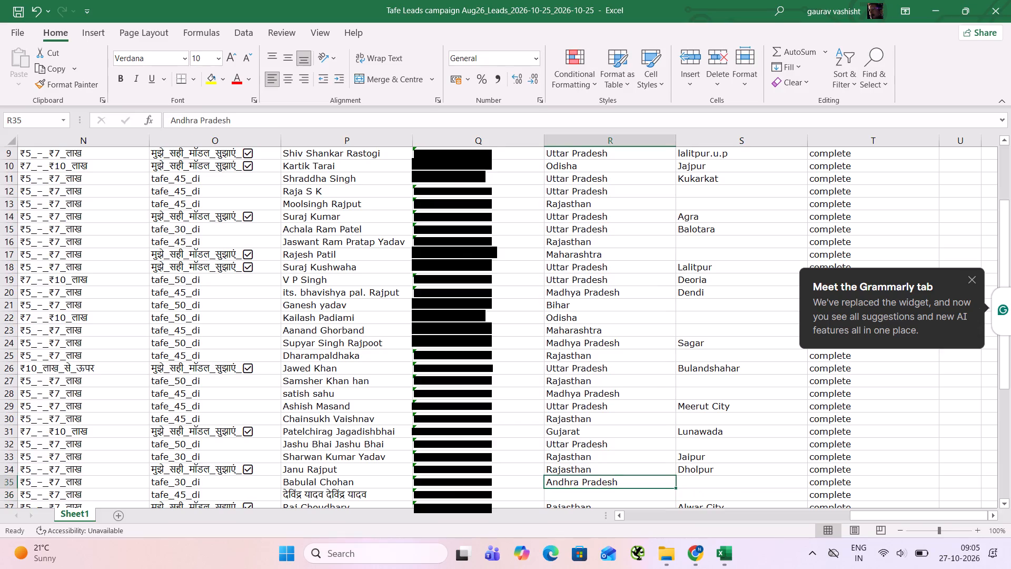
key("Up")
key("Up")
key("ctrl+c")
key("Down")
key("Down")
key("Down")
key("Down")
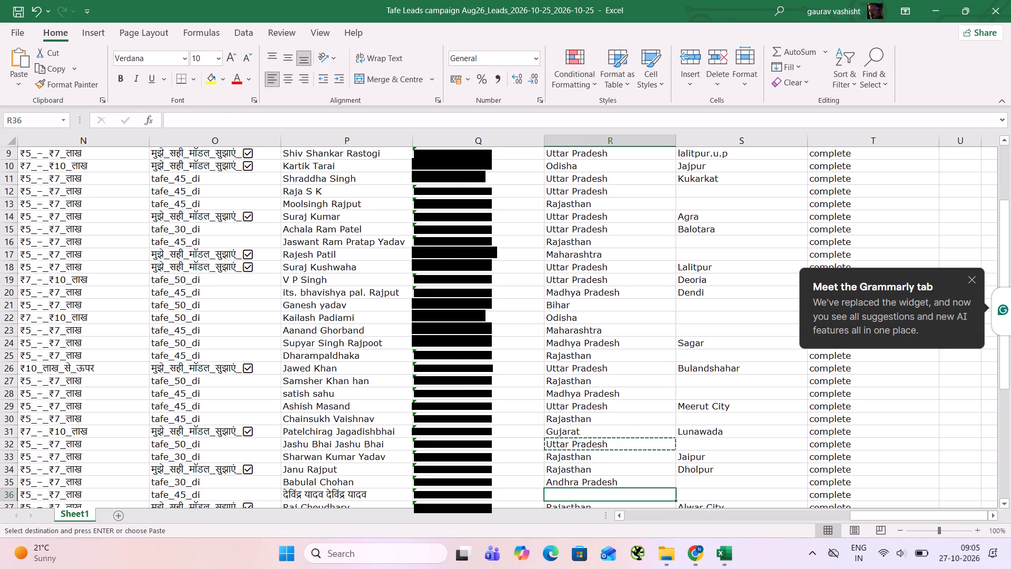
key("ctrl+v")
Look through the remaining state and city entries down to the end of the lead list.
key("Down")
key("Down")
key("Down")
key("Down")
key("Down")
key("Down")
key("Down")
key("Down")
key("Down")
key("Down")
key("Down")
key("Down")
key("Down")
key("Down")
key("Down")
key("Down")
key("Down")
key("Down")
key("Down")
key("Down")
key("Down")
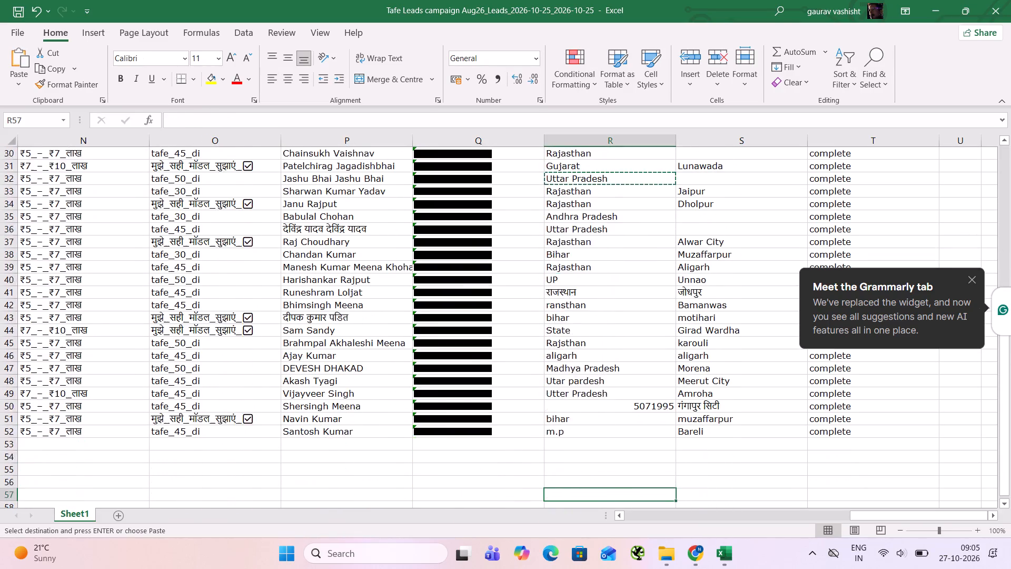
Replace the abbreviated state in row 40 with the copied Uttar Pradesh.
key("Up")
key("Up")
key("Up")
key("Up")
key("Up")
key("Up")
key("Up")
key("Up")
key("Up")
key("Up")
key("Up")
key("Up")
key("Up")
key("Up")
key("Up")
key("Up")
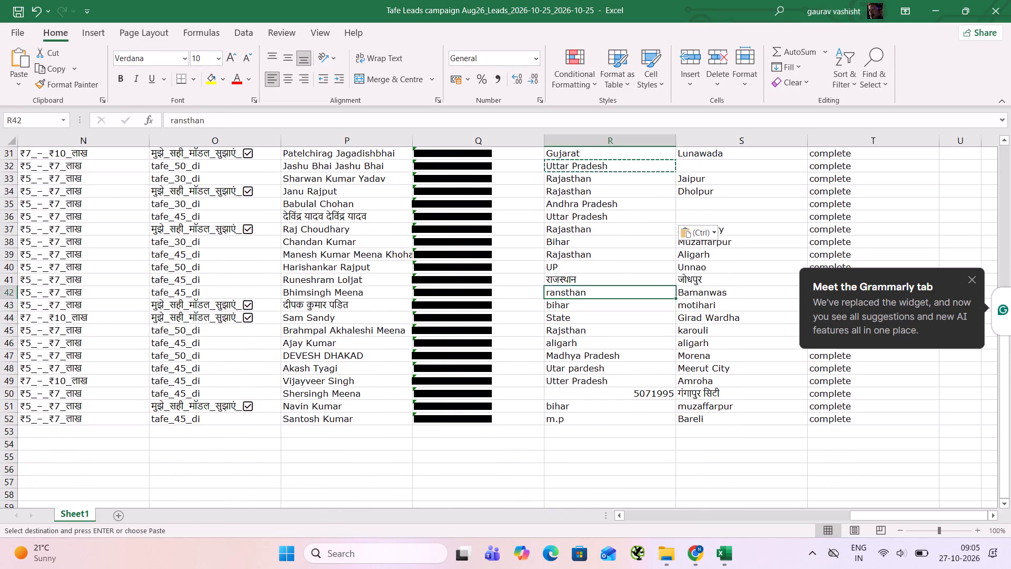
key("Up")
key("Up")
key("ctrl+v")
Copy Rajasthan from row 39 into the state cell of row 41 and set that row's city to Jodhpur.
key("Up")
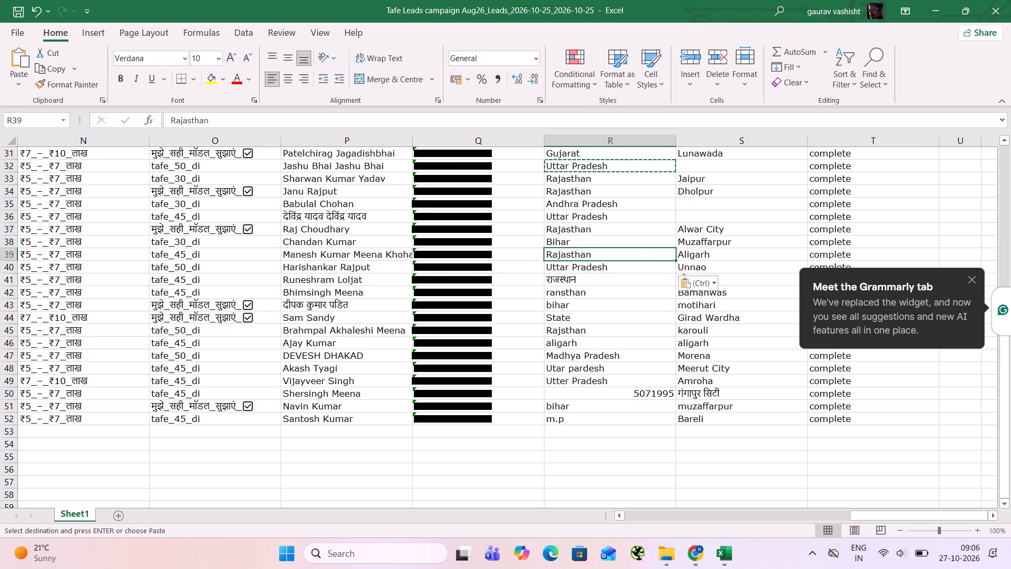
key("ctrl+c")
key("Down")
key("Down")
key("ctrl+v")
key("Right")
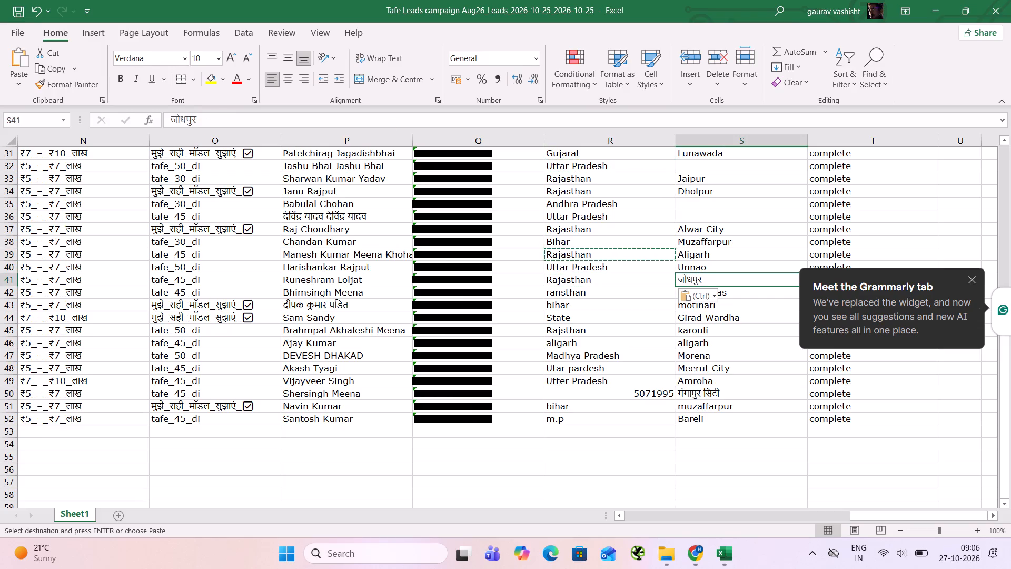
type("Jodhpur")
key("Down")
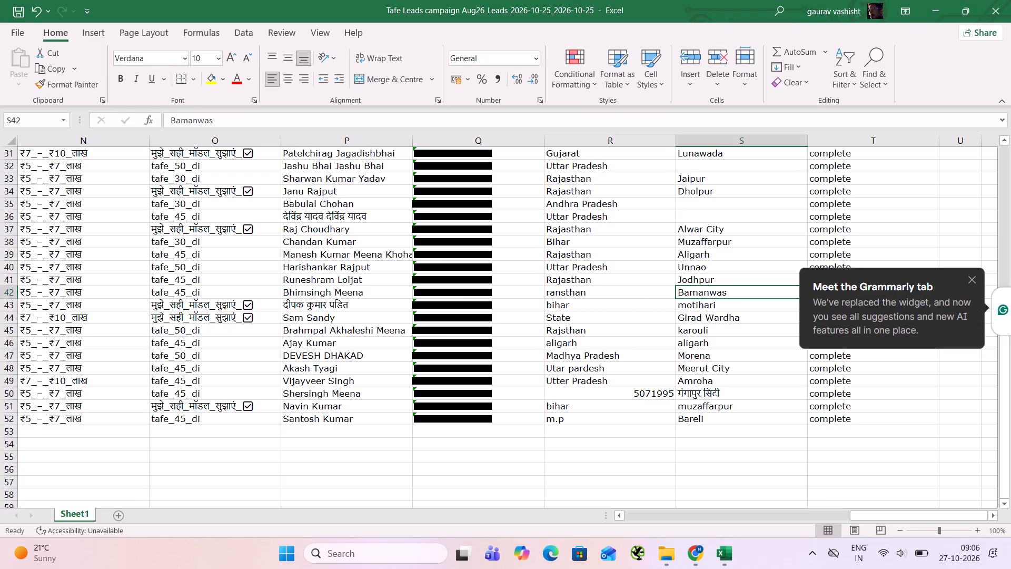
Copy Rajasthan from row 41 into the state cell of row 42.
key("Left")
key("Up")
key("ctrl+c")
key("Down")
key("ctrl+v")
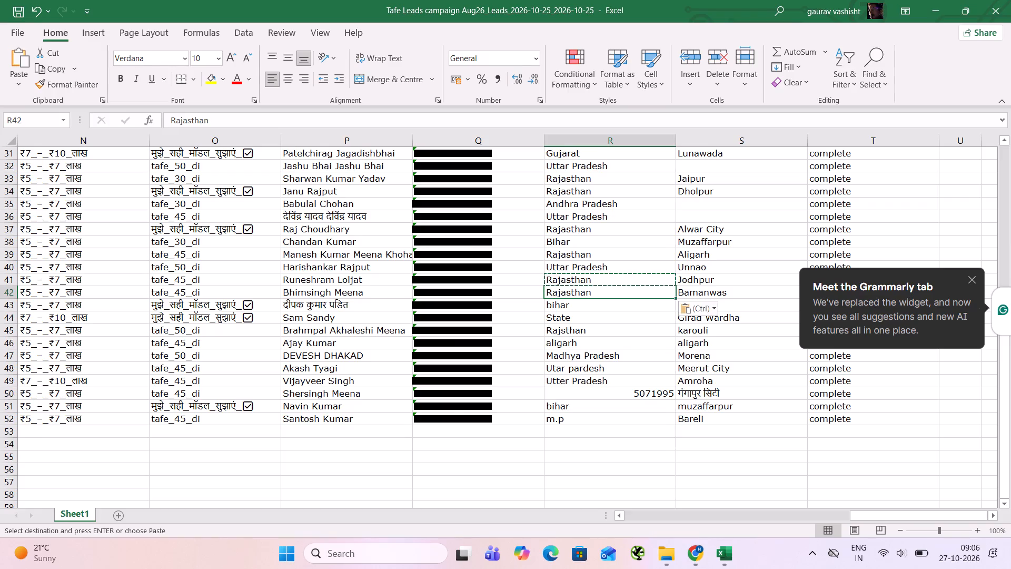
Set the state in row 43 to Bihar and clear its city.
key("Down")
type("Bihar")
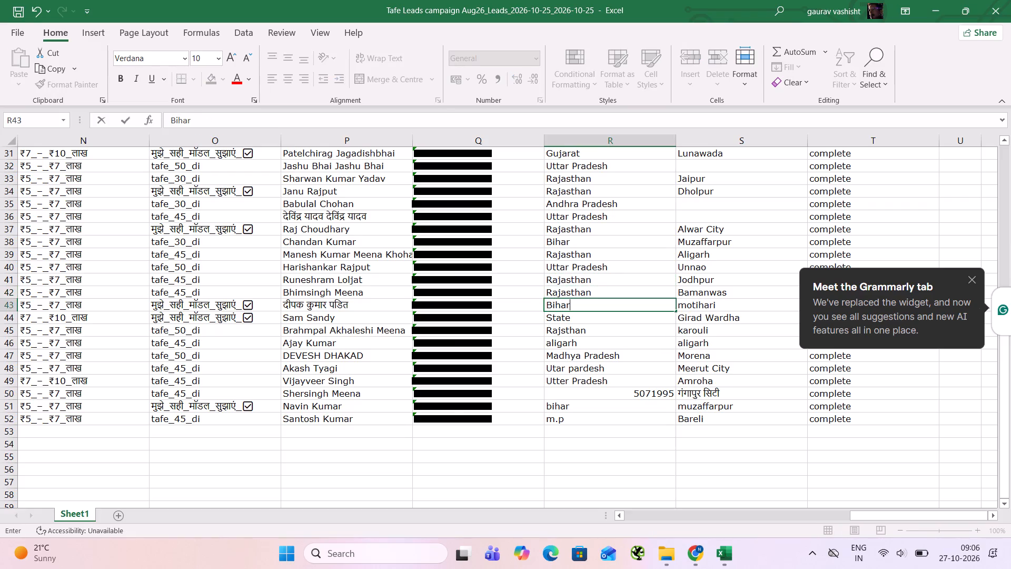
key("Right")
key("BackSpace")
key("Down")
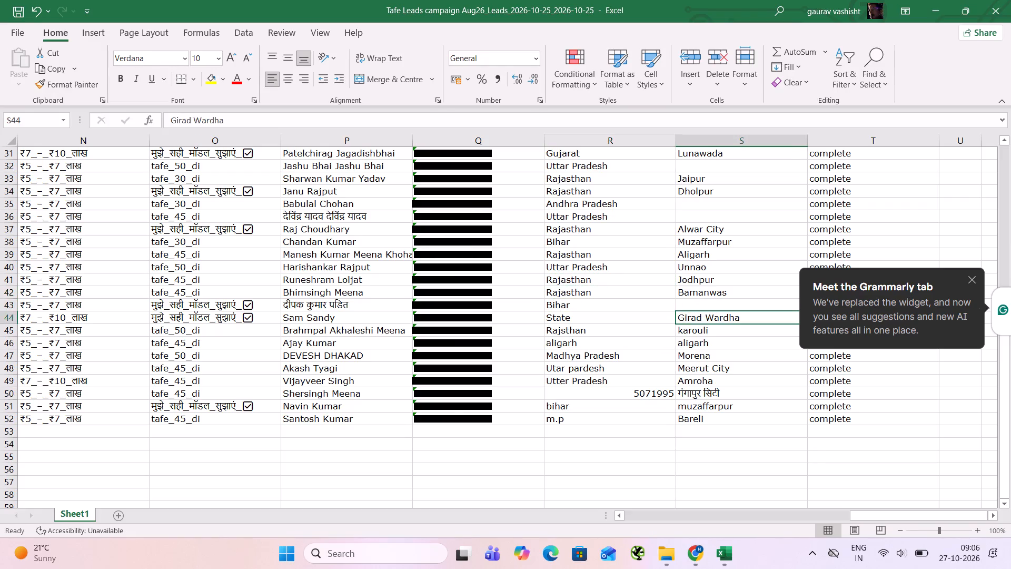
Copy Uttar Pradesh from row 40 into the state cell of row 44.
key("Left")
key("Up")
key("Up")
key("Up")
key("Up")
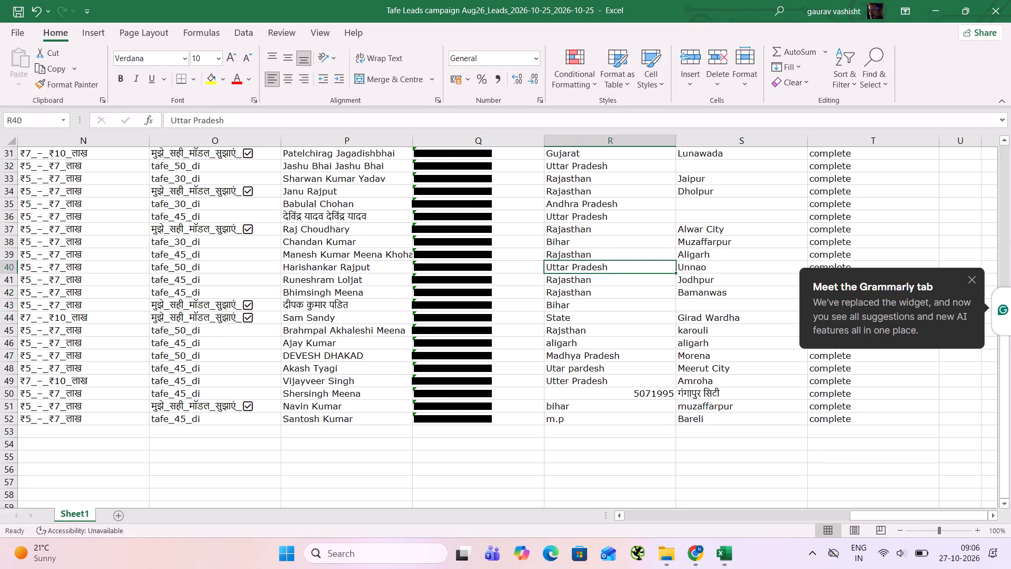
key("ctrl+c")
key("Down")
key("Down")
key("Down")
key("Down")
key("ctrl+v")
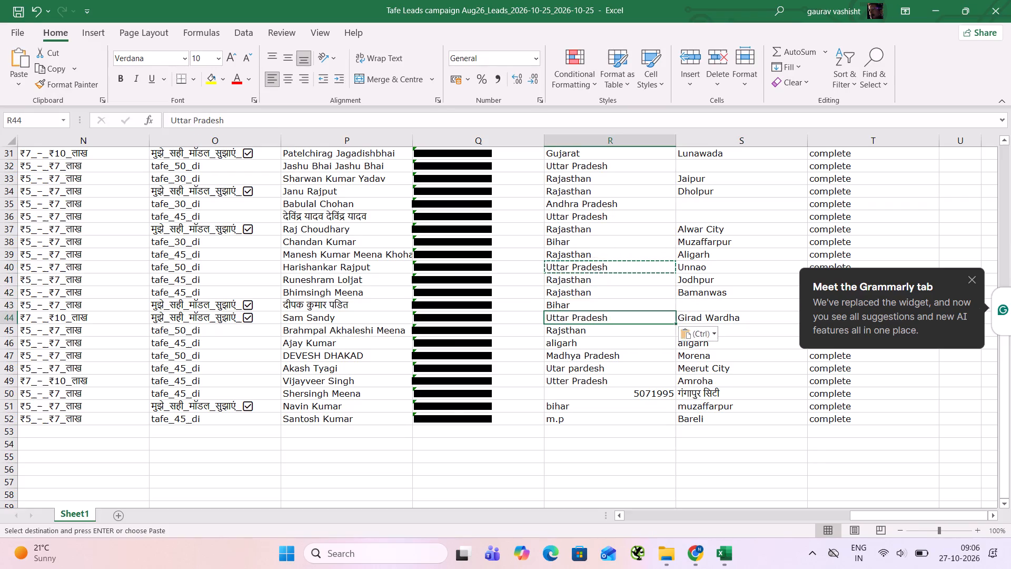
Set the state in row 45 to Rajasthan and clear that row's city.
key("Down")
type("Rajasthan")
key("Right")
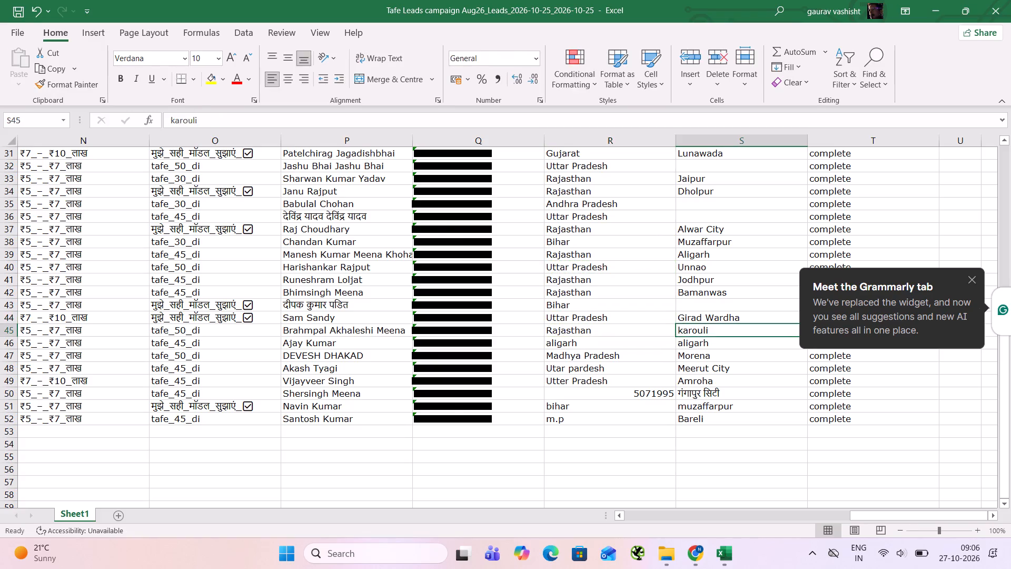
key("BackSpace")
key("Down")
Copy Uttar Pradesh from row 44 into the state cell of row 46 and set that row's city to Aligarh.
key("Left")
key("Up")
key("Up")
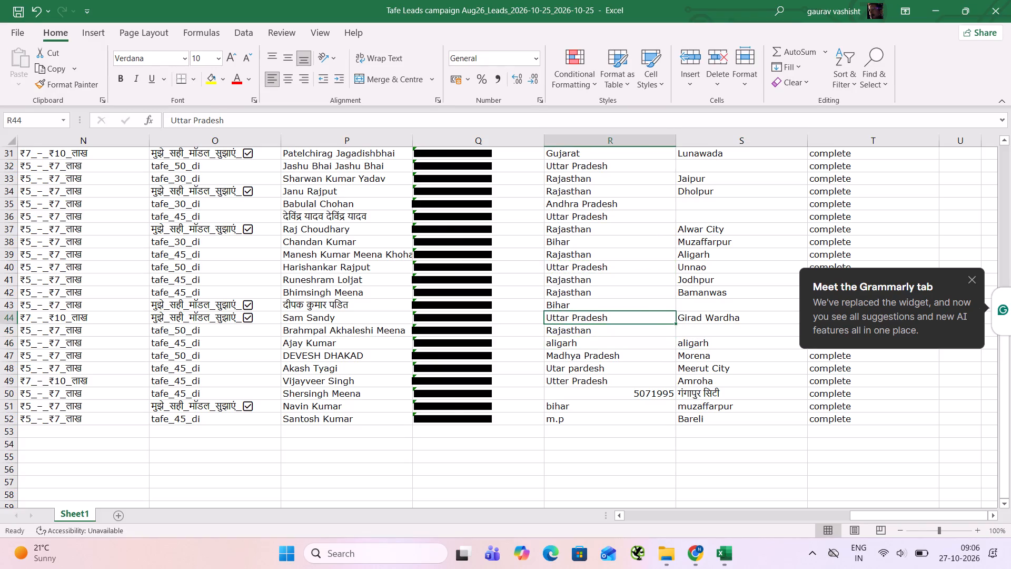
key("ctrl+c")
key("Down")
key("Down")
key("ctrl+v")
key("Right")
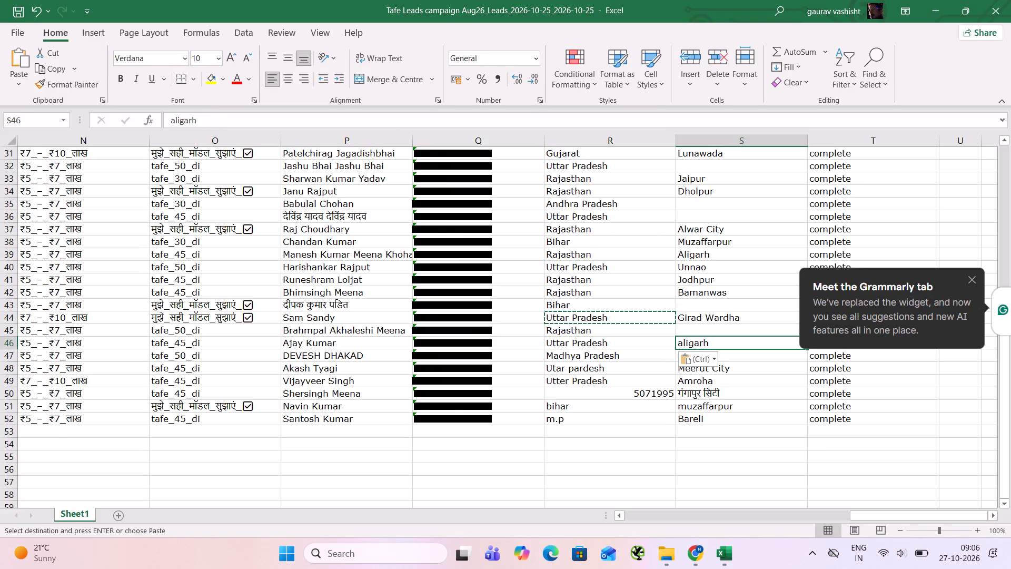
type("Aligarh")
key("Down")
Copy Uttar Pradesh from row 46 over the misspelled states in rows 48 and 49.
key("Left")
key("Down")
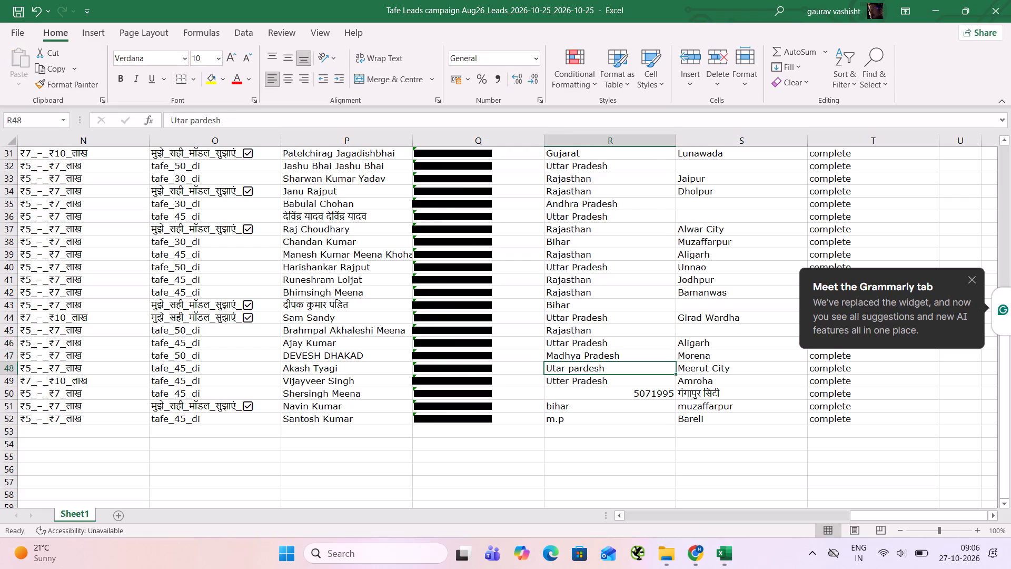
key("Up")
key("Up")
key("ctrl+c")
key("Down")
key("Down")
key("ctrl+v")
key("Down")
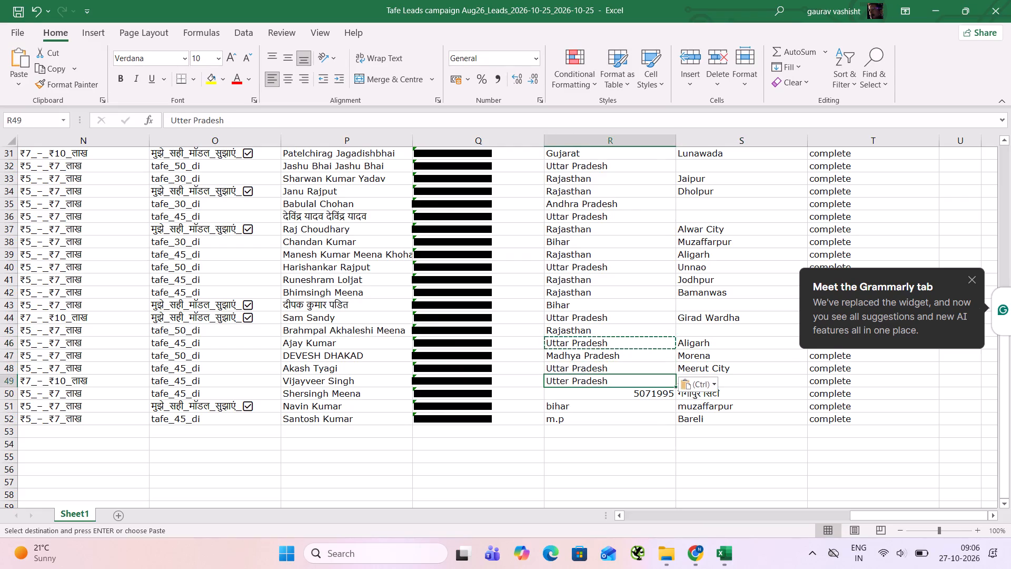
key("ctrl+v")
Replace the numeric state in row 50 with Rajasthan and clear that row's city.
key("Down")
key("ctrl+v")
key("Right")
key("BackSpace")
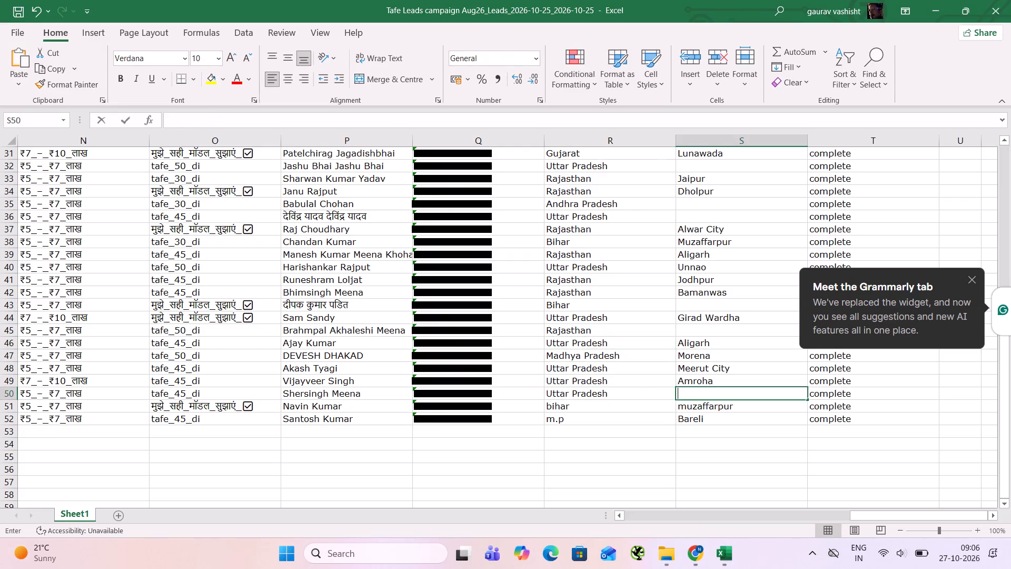
key("Left")
type("Rajasthna")
key("BackSpace")
key("BackSpace")
type("an")
key("Down")
Set the state in row 51 to Bihar and the state in row 52 to Madhya Pradesh.
type("Bihar")
key("Down")
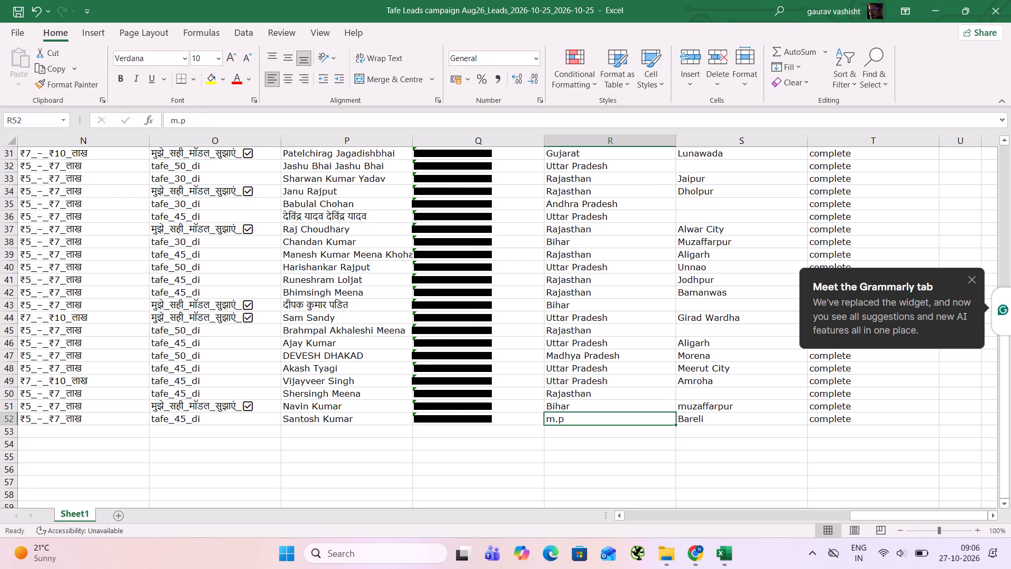
type("Madhya")
key("space")
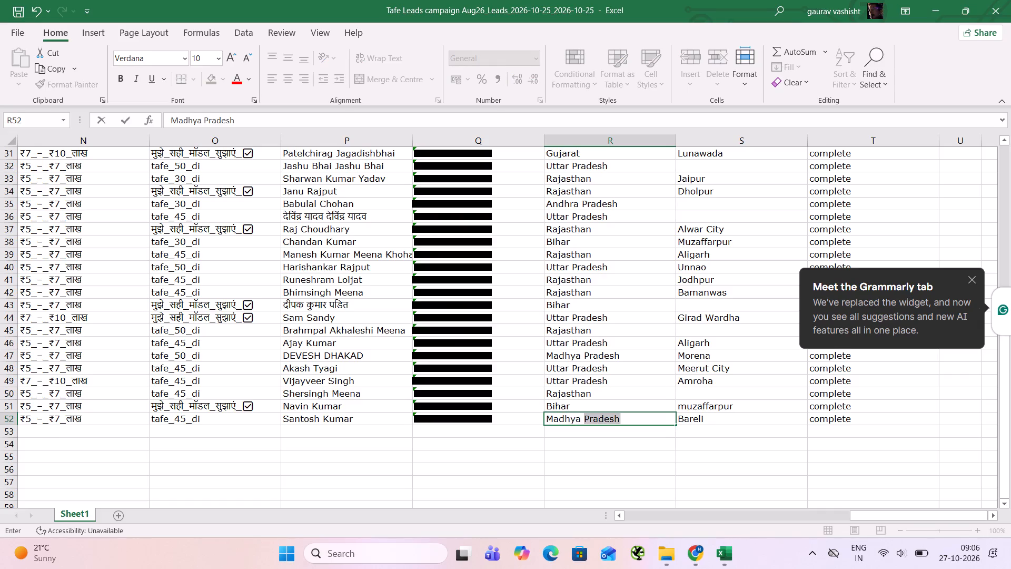
key("Return")
Clear the city in row 51.
key("Right")
key("Up")
key("Up")
key("BackSpace")
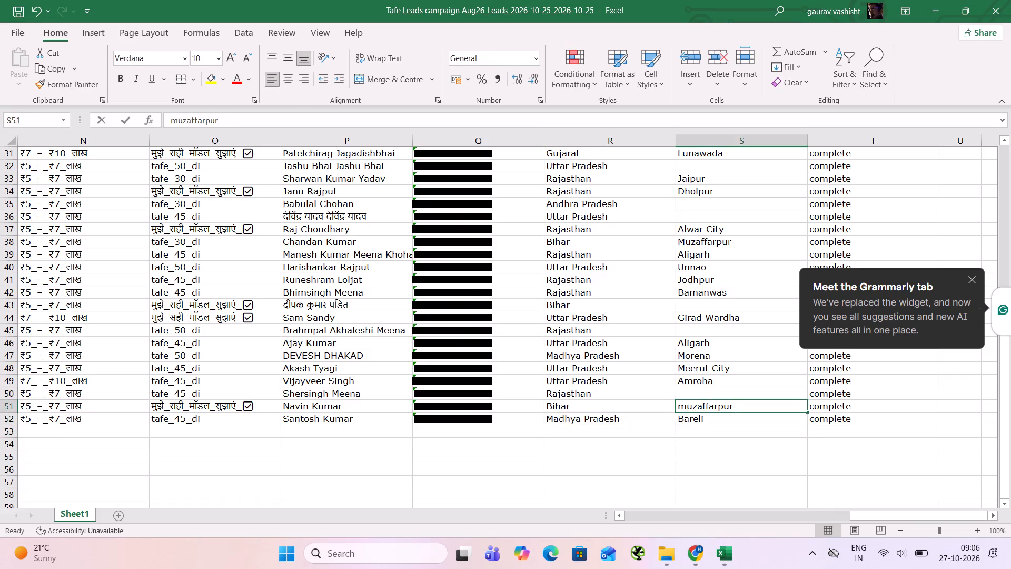
key("Left")
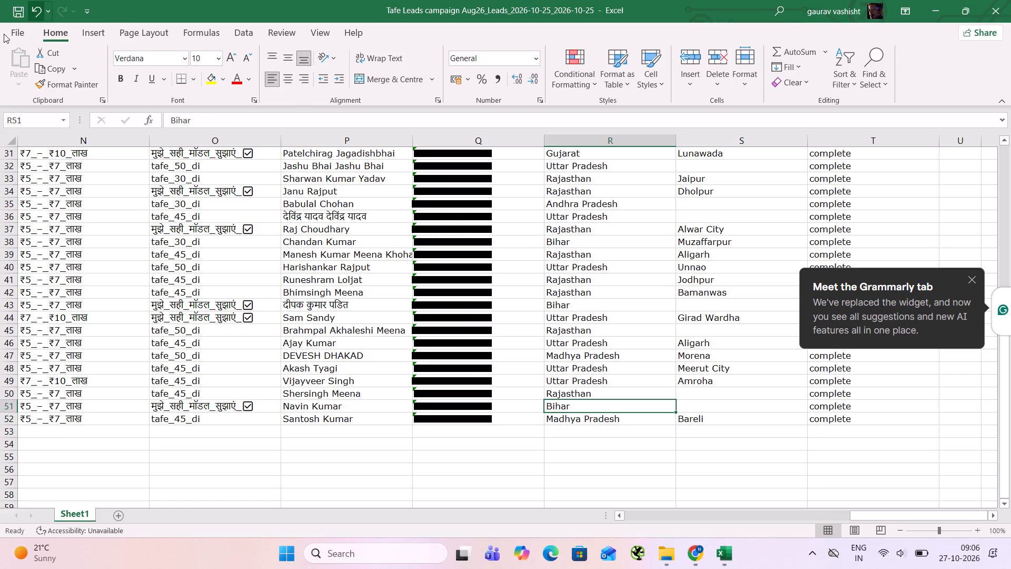
Begin saving the workbook into the 26 - Oct folder and copy the Tafe Leads file's name from Downloads in File Explorer.
left_click(4, 33)
left_click(28, 205)
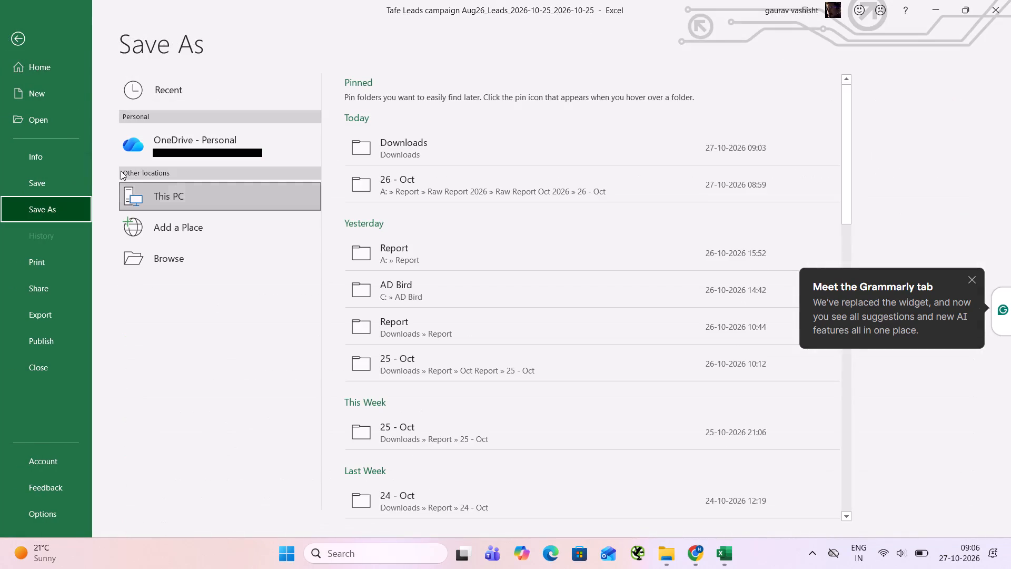
left_click(395, 175)
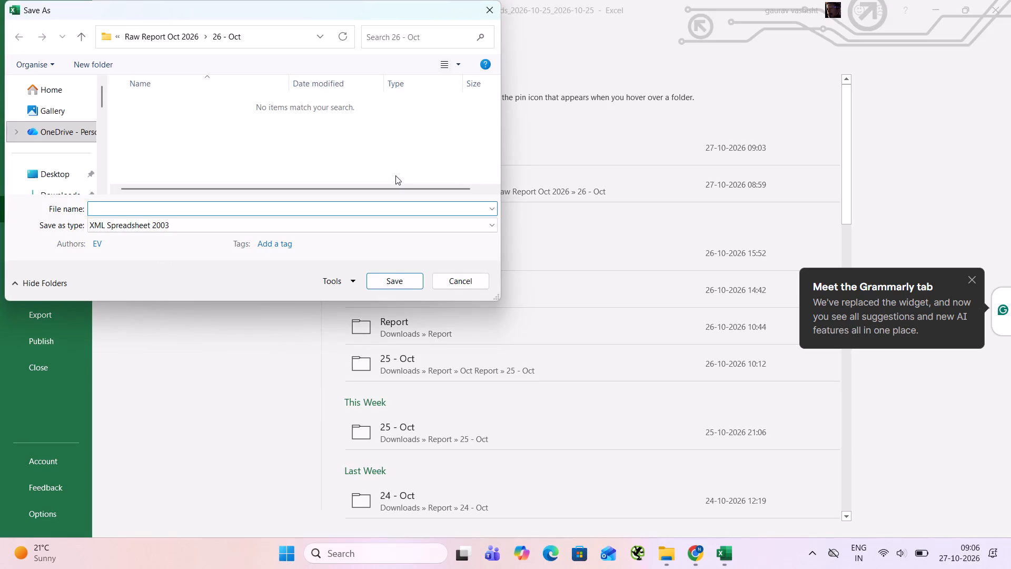
left_click(668, 548)
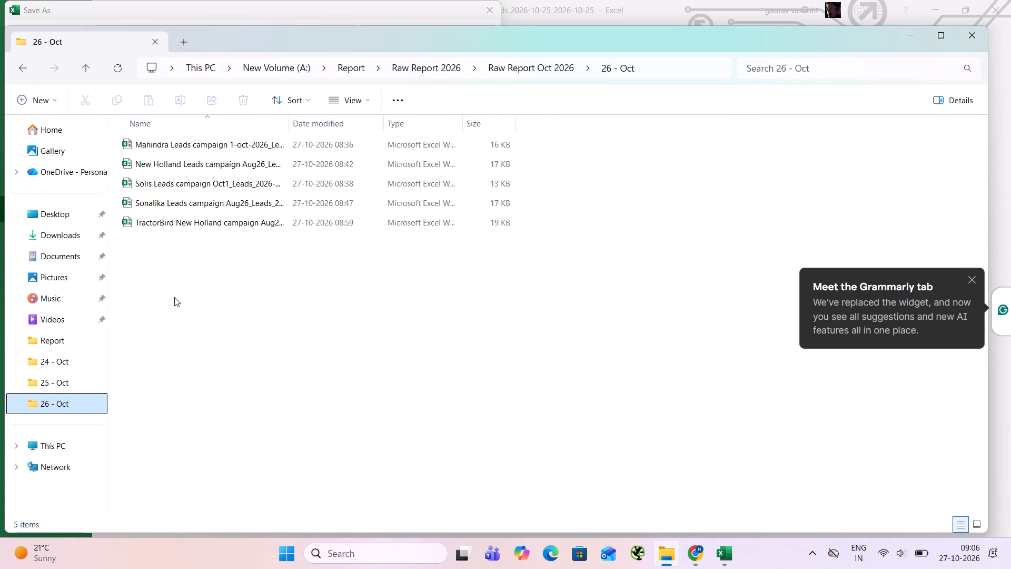
left_click(68, 238)
left_click(144, 163)
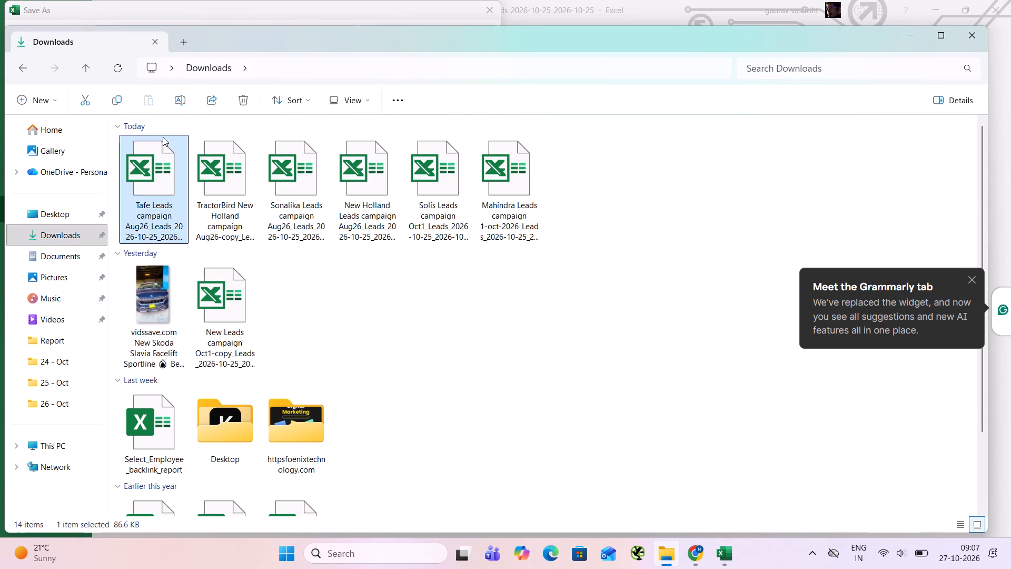
left_click(179, 109)
key("ctrl+c")
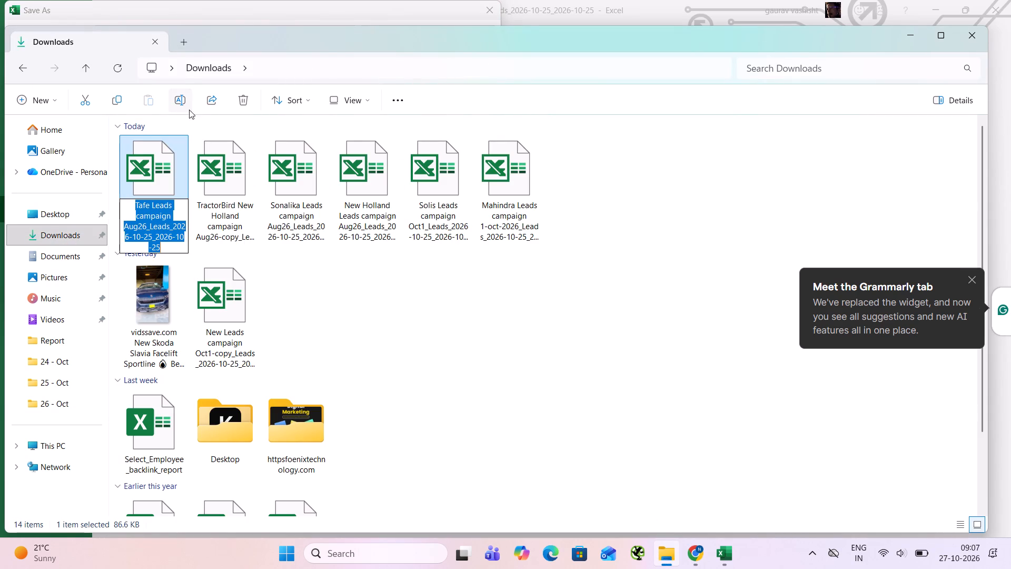
Save it in 26 - Oct as an Excel Workbook named Tafe Leads campaign Aug26_Leads_2026-10-25_2026-10-25, and close the workbook.
left_click(448, 0)
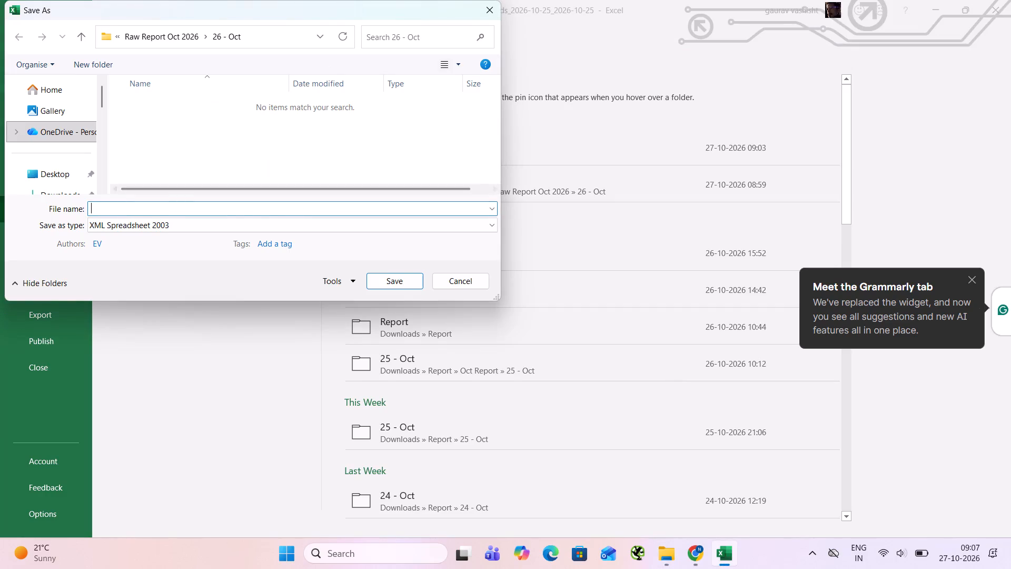
key("ctrl+v")
left_click(172, 224)
left_click_drag(179, 245, 184, 239)
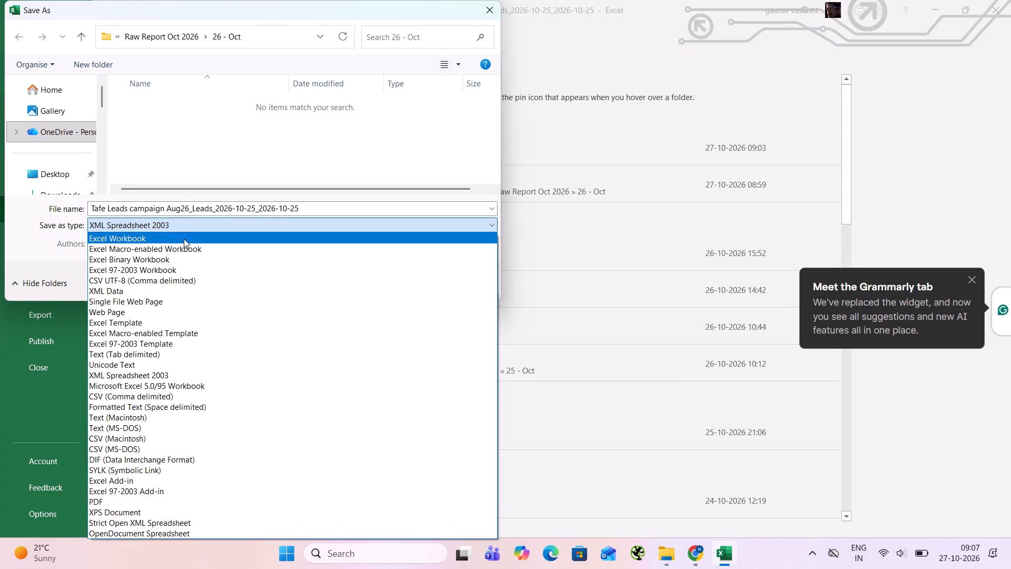
left_click_drag(184, 239, 191, 236)
left_click(384, 295)
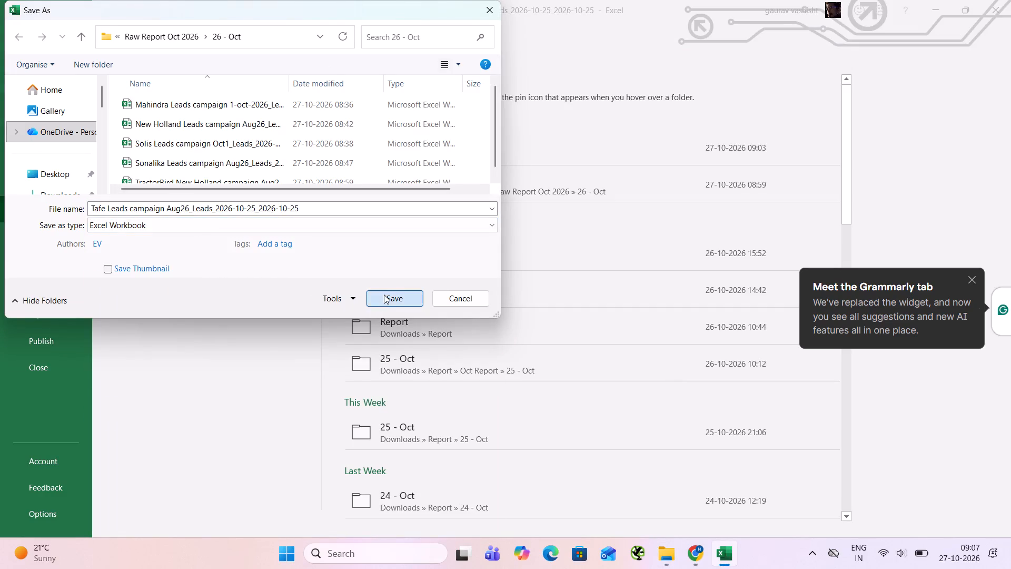
key("ctrl+s")
left_click(384, 295, "ctrl")
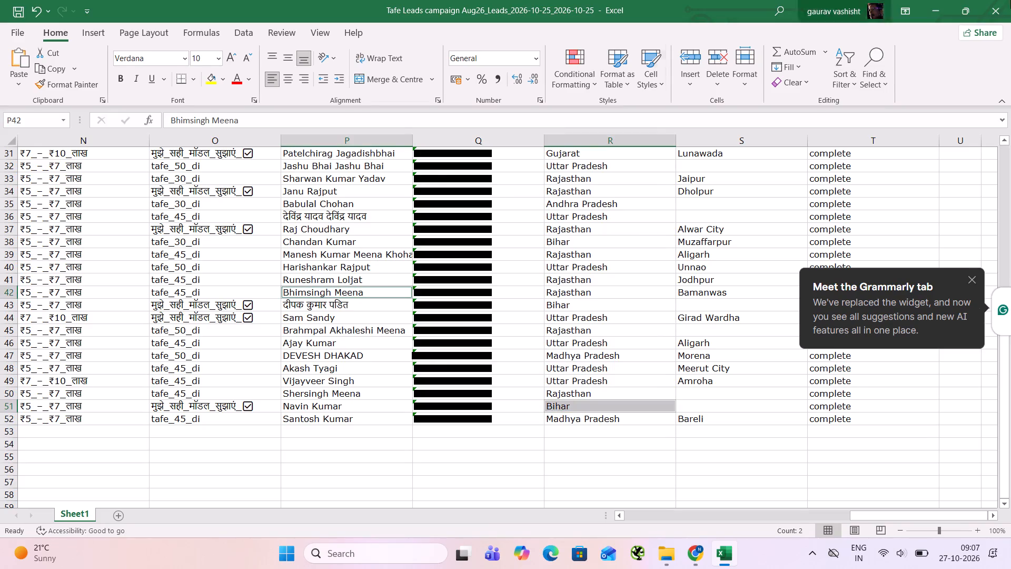
left_click(1010, 0)
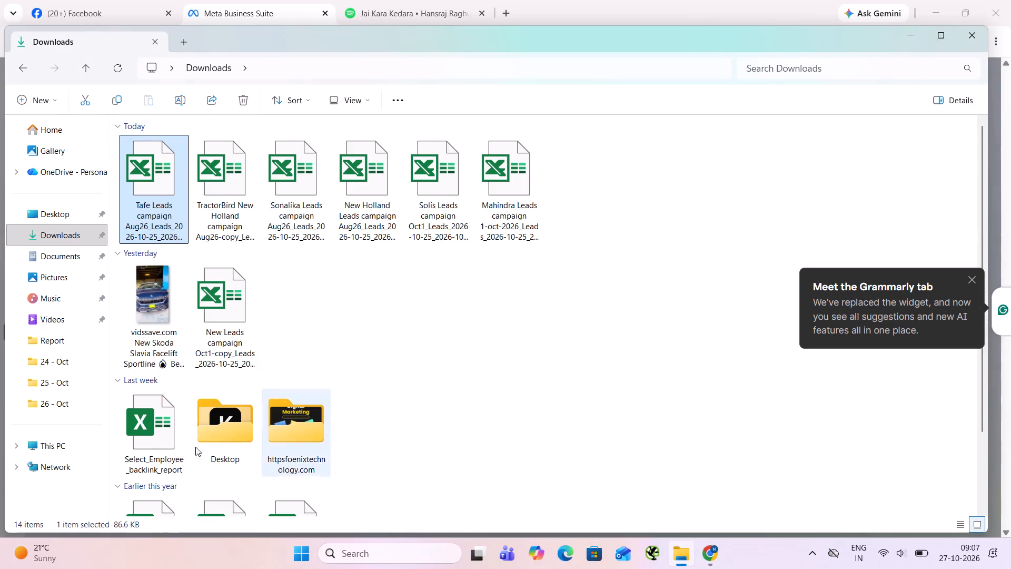
Check the 26 - Oct folder in File Explorer for the saved Tafe Leads workbook.
left_click(78, 403)
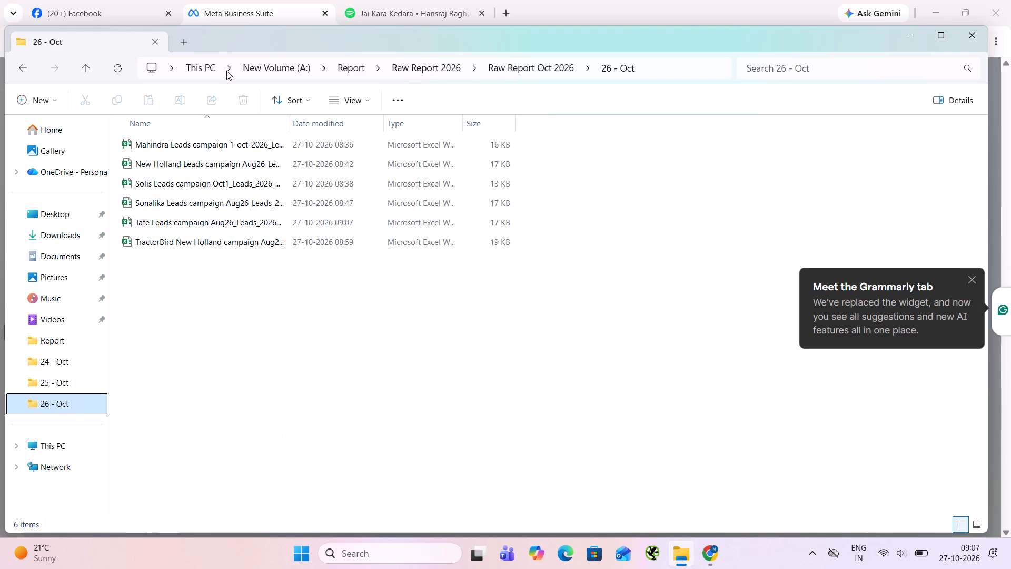
Switch to Meta Business Suite in Chrome and download yesterday's leads for Escorts Leads campaign Aug26 as XLS.
left_click(247, 2)
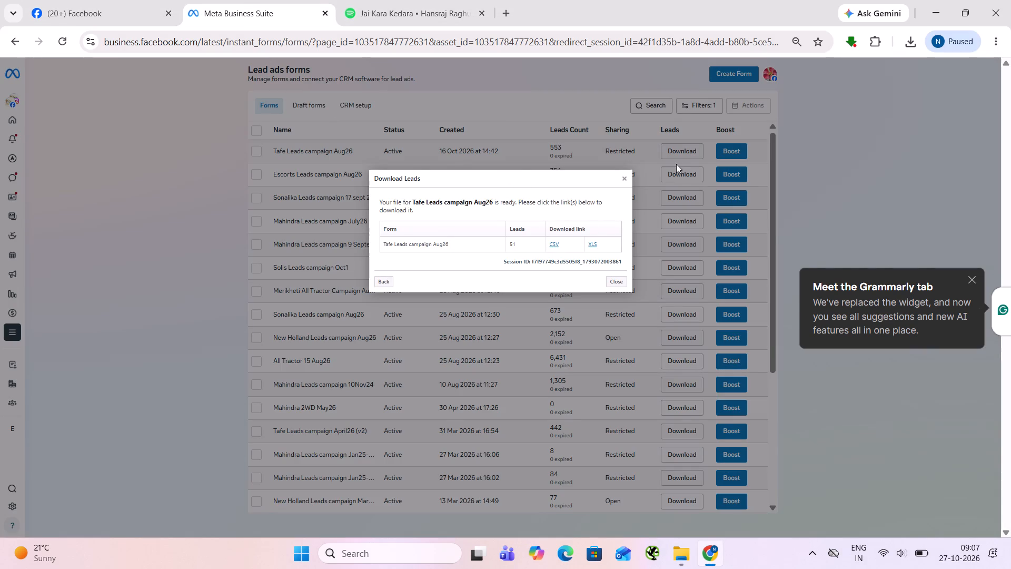
double_click(680, 172)
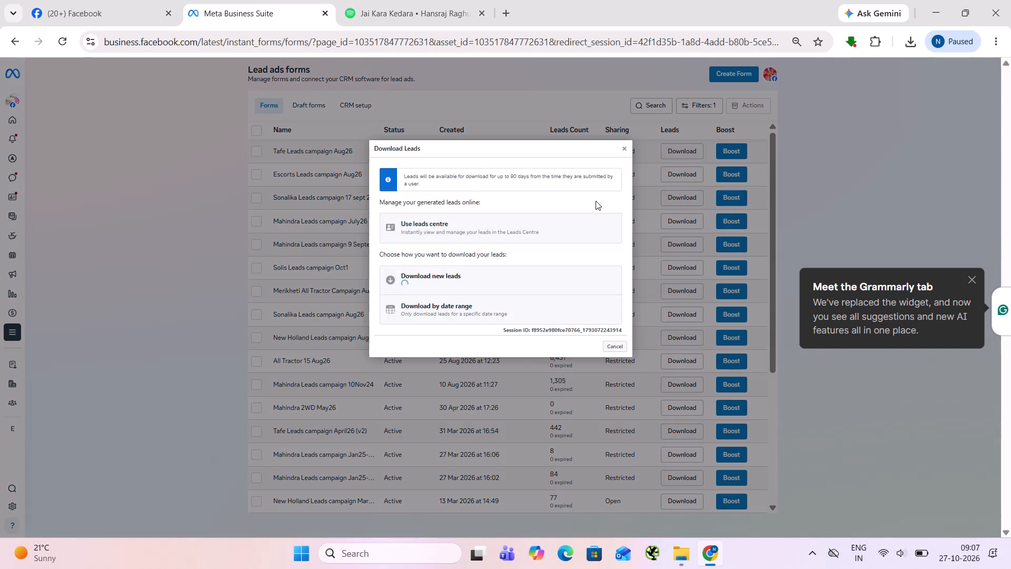
left_click(423, 306)
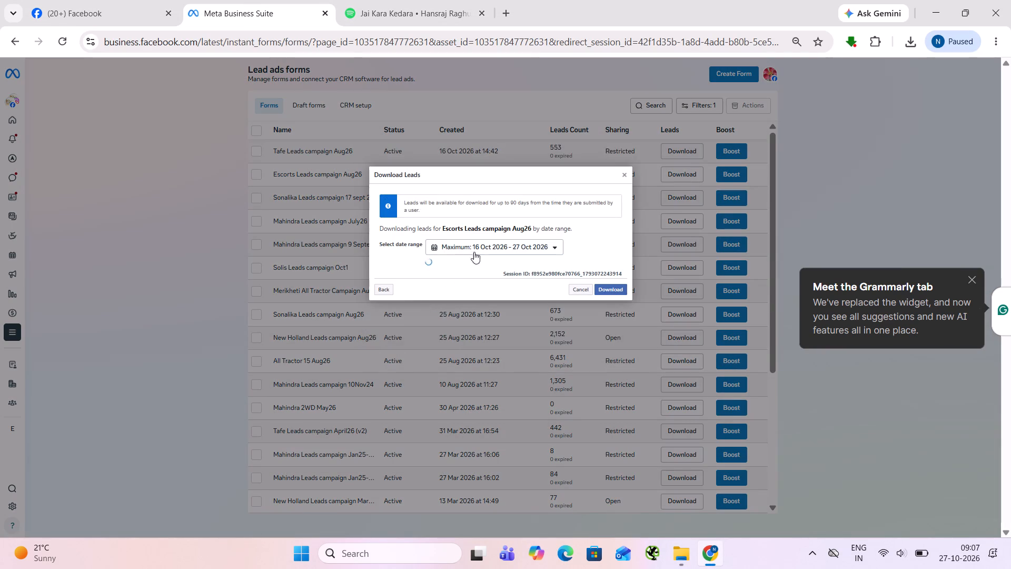
left_click(489, 240)
left_click(495, 230)
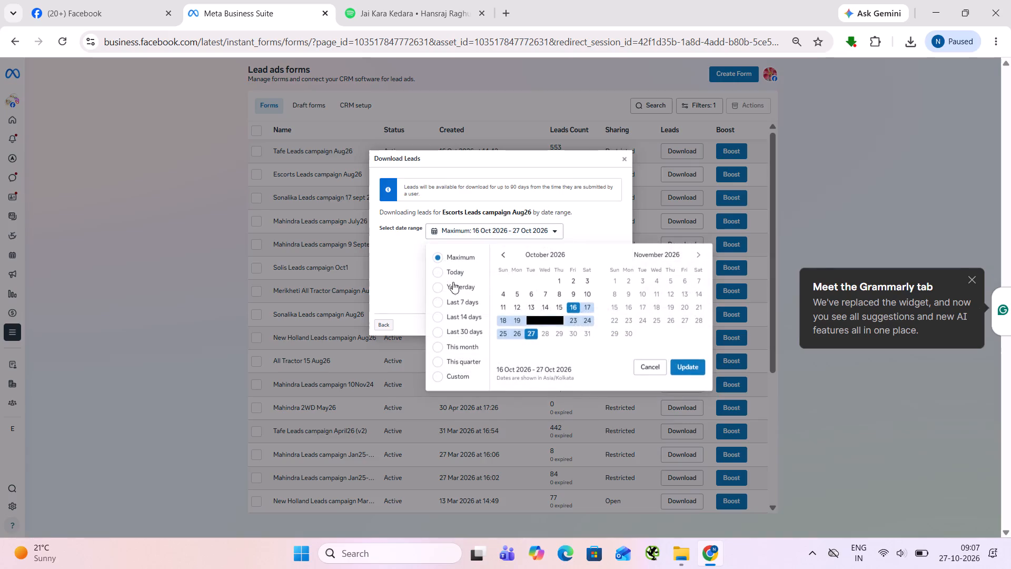
left_click(451, 283)
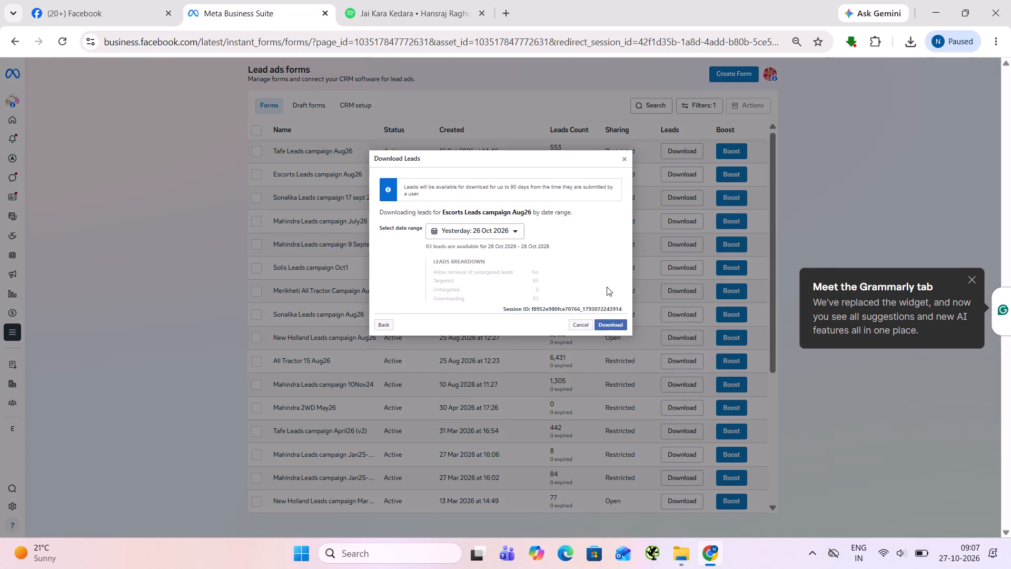
left_click(601, 322)
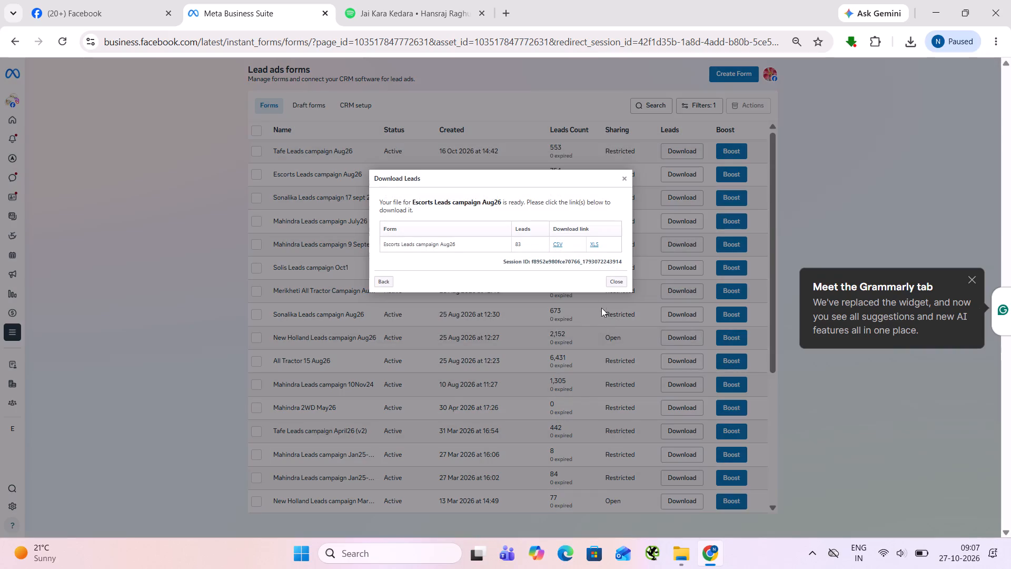
left_click(593, 243)
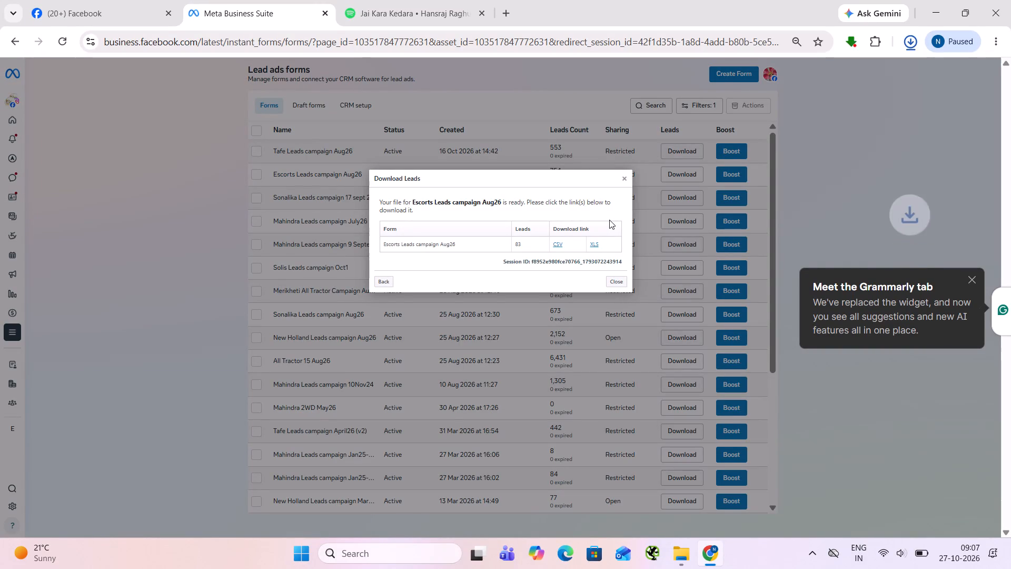
Open the downloaded Escorts Leads campaign Aug26 file in Excel despite the format mismatch and enable editing.
scroll(529, 86, "down", 1)
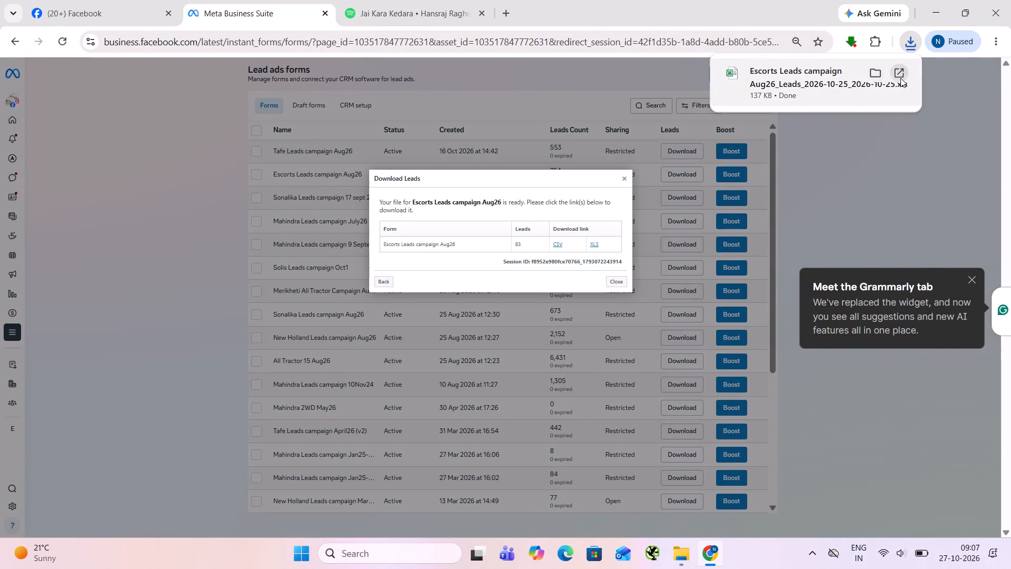
left_click(900, 77)
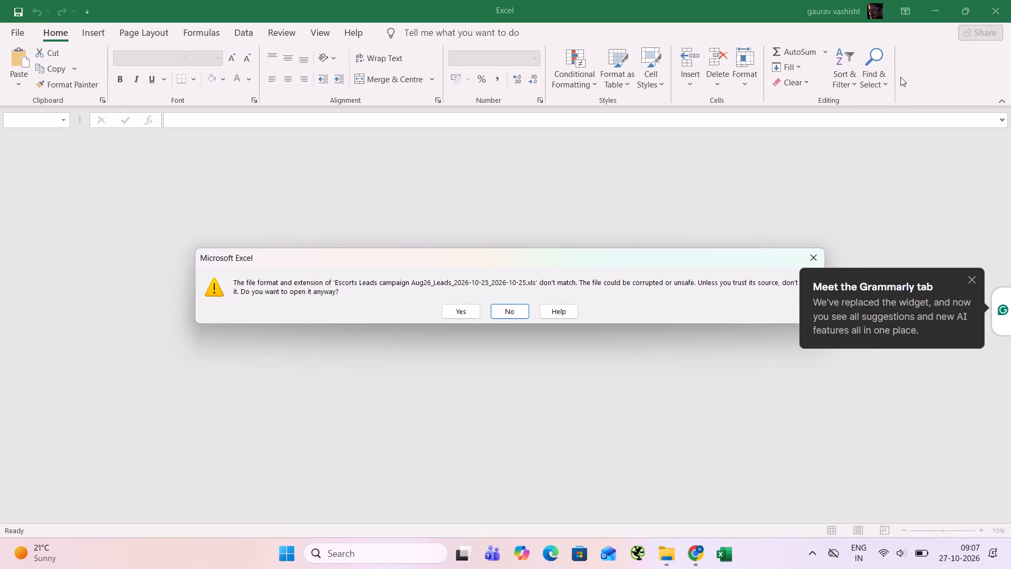
left_click(461, 307)
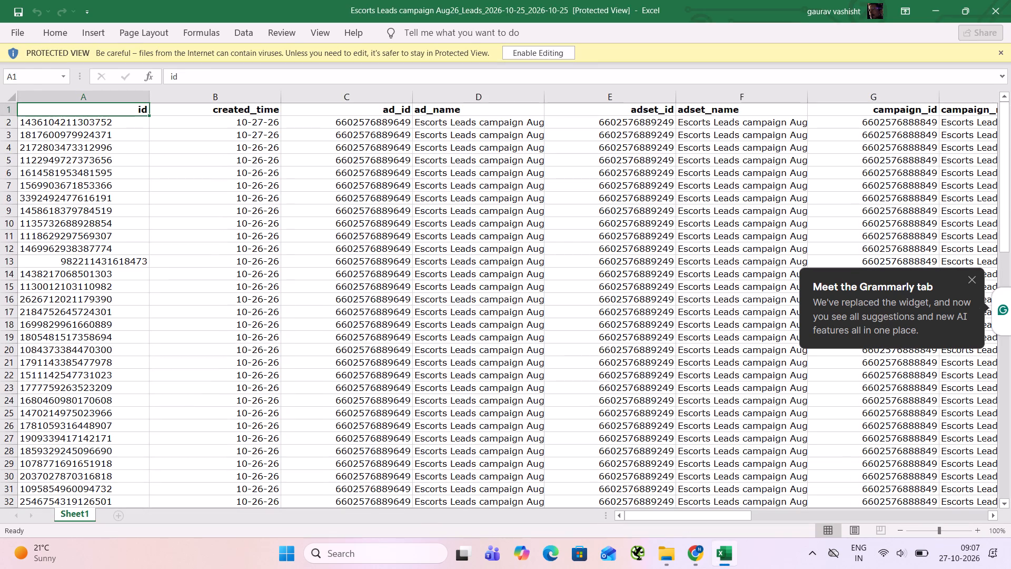
left_click(558, 60)
left_click(562, 55)
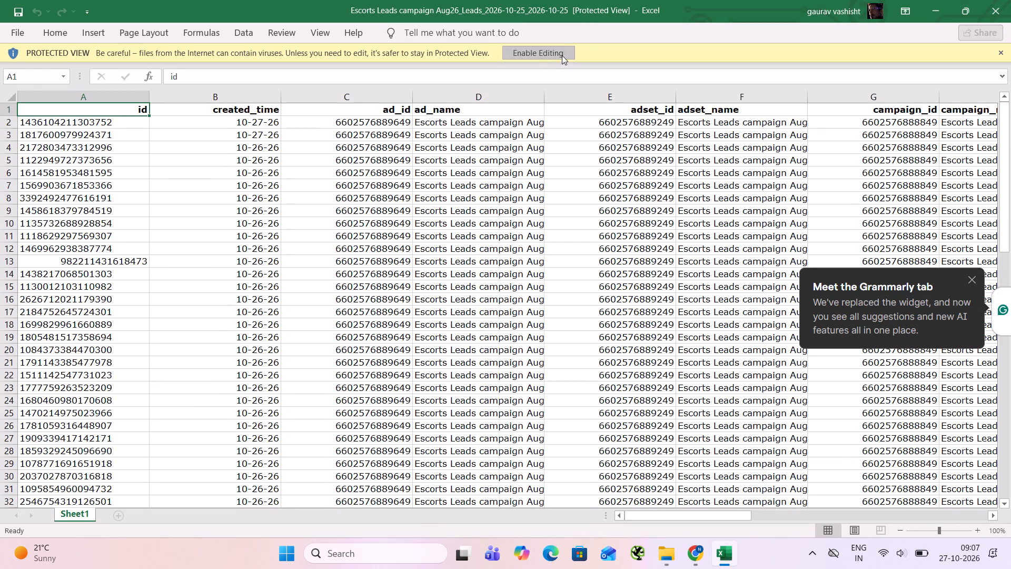
key("ctrl+Right")
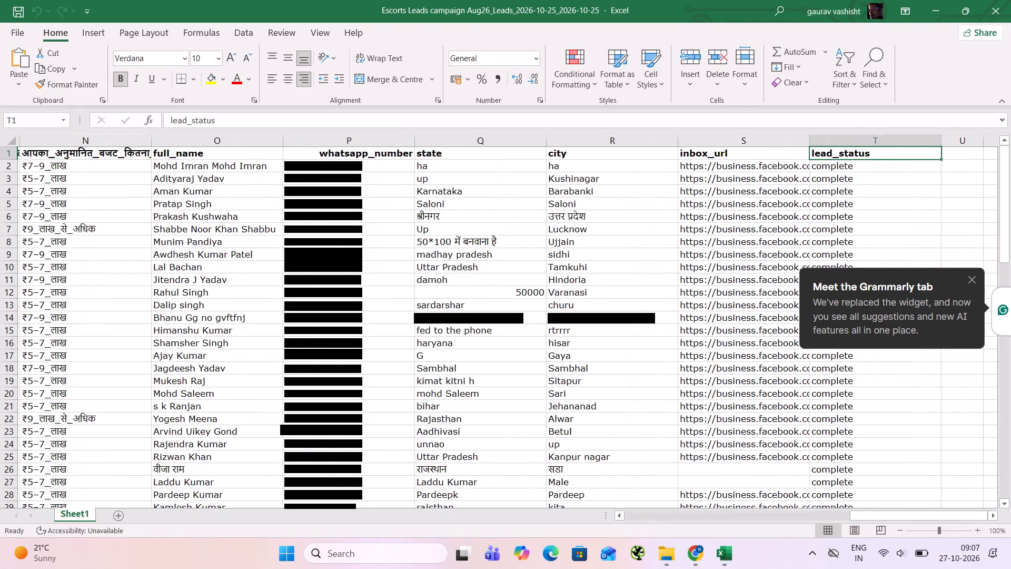
Clear the state and city in row 2, and set the state in row 3 to Uttar Pradesh.
left_click(466, 169)
key("BackSpace")
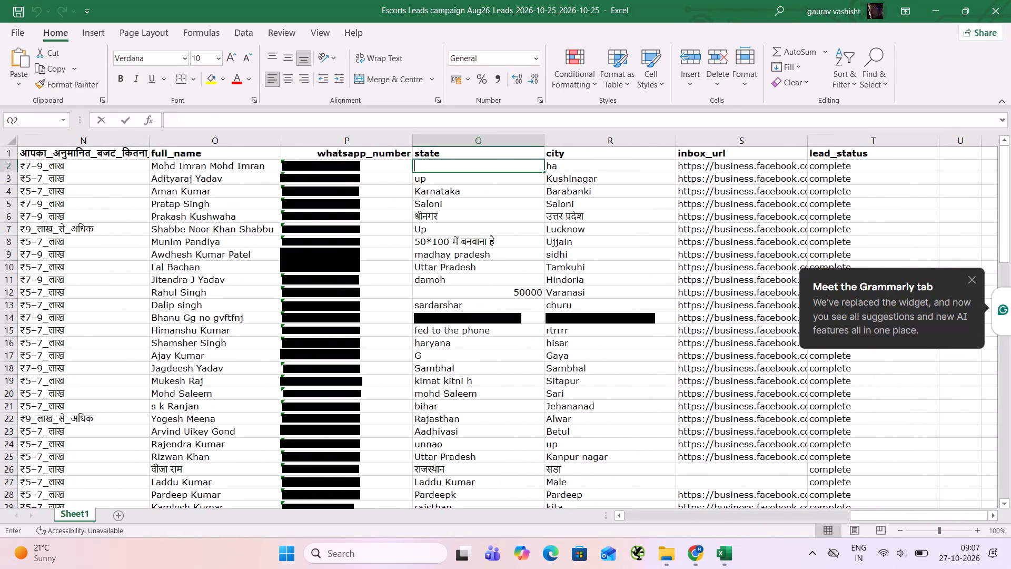
key("Right")
key("BackSpace")
key("Down")
key("Left")
type("Uttar")
key("space")
type("Pradesh")
key("Right")
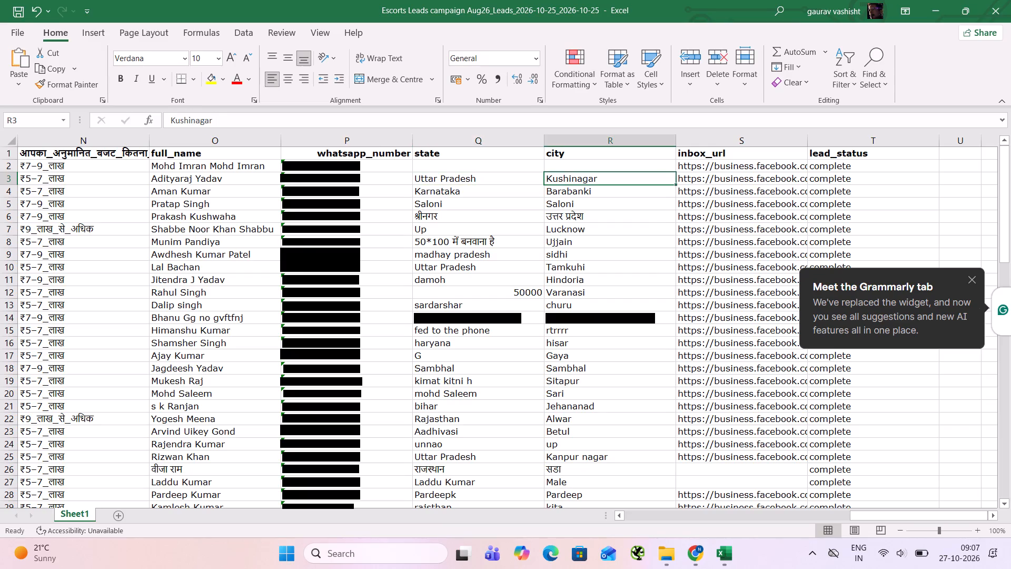
Copy Uttar Pradesh from the row 3 state into the state cells of rows 5 and 6.
key("Down")
key("Left")
key("Up")
key("Right")
key("Down")
key("Down")
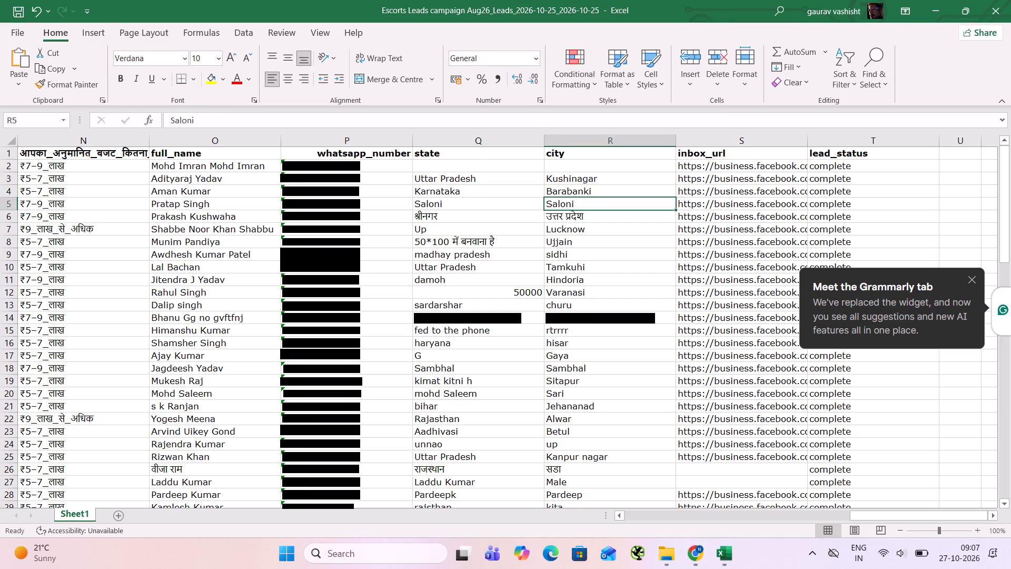
key("Left")
key("Up")
key("Up")
key("ctrl+c")
key("Down")
key("Down")
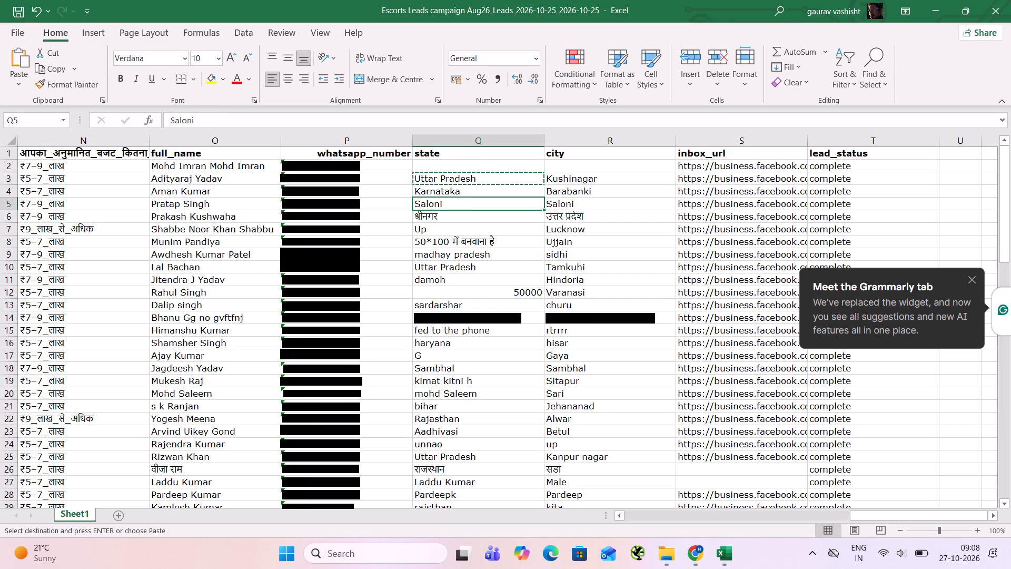
key("ctrl+v")
key("Down")
key("ctrl+v")
Clear the city in row 6 and fill Uttar Pradesh down into the row 7 state.
key("Right")
key("BackSpace")
key("Down")
key("Left")
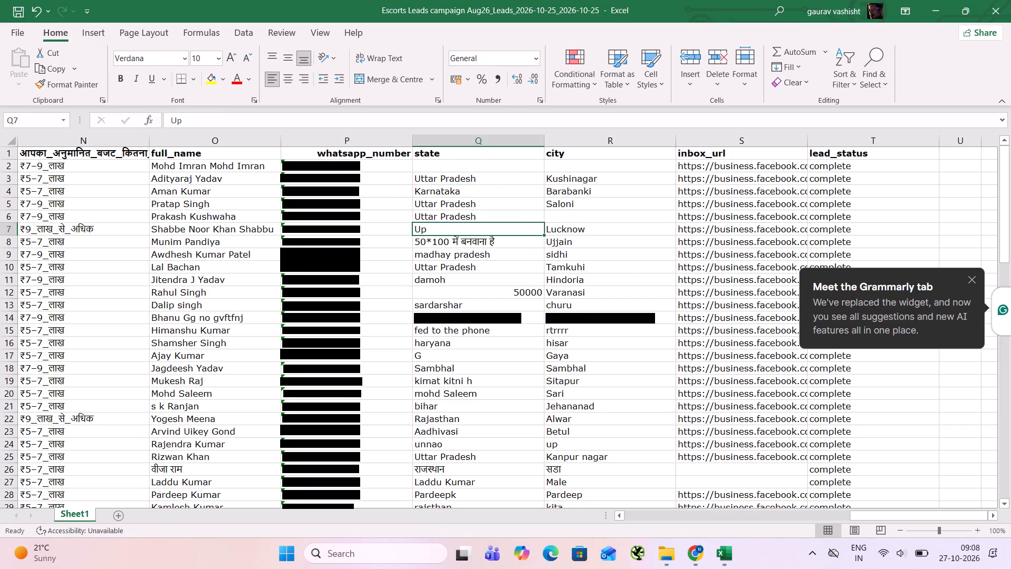
key("ctrl+d")
Set the state in row 8, the Ujjain lead, to Madhya Pradesh.
key("Down")
key("ctrl+d")
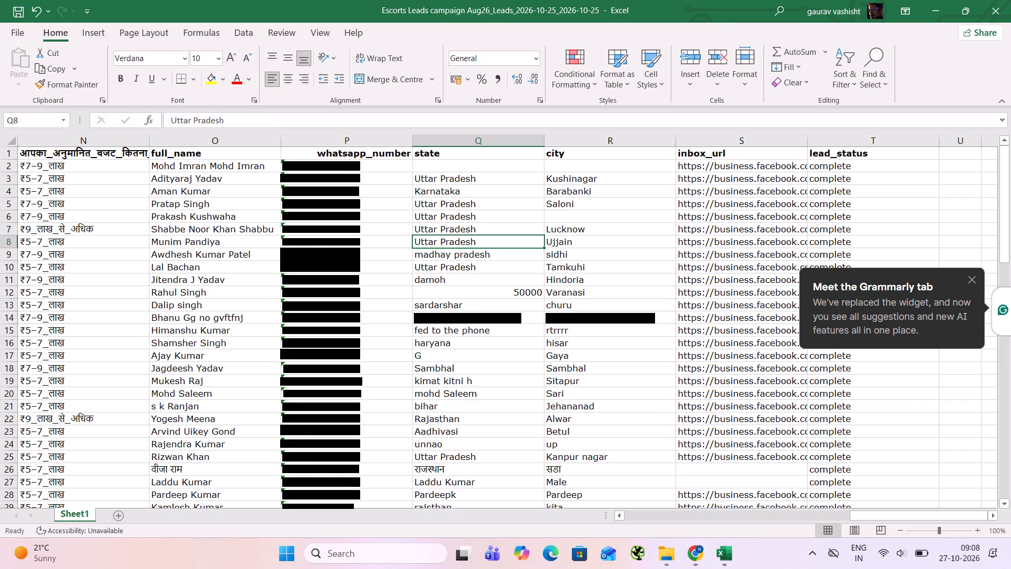
type("Madhya")
key("space")
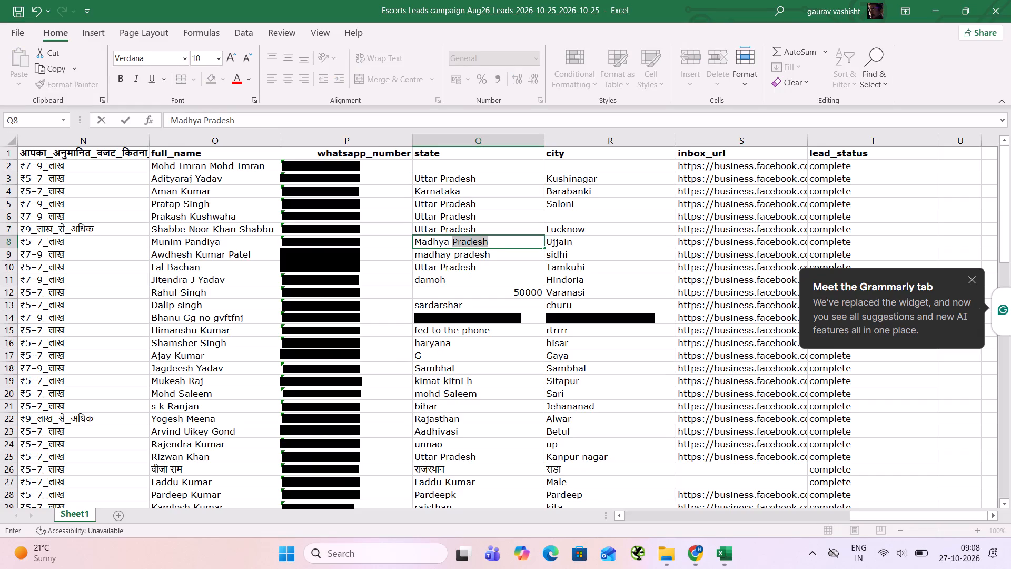
key("Return")
Copy Madhya Pradesh from the row 8 state into the state cells of rows 9 and 11.
key("Up")
key("ctrl+c")
key("ctrl+Down")
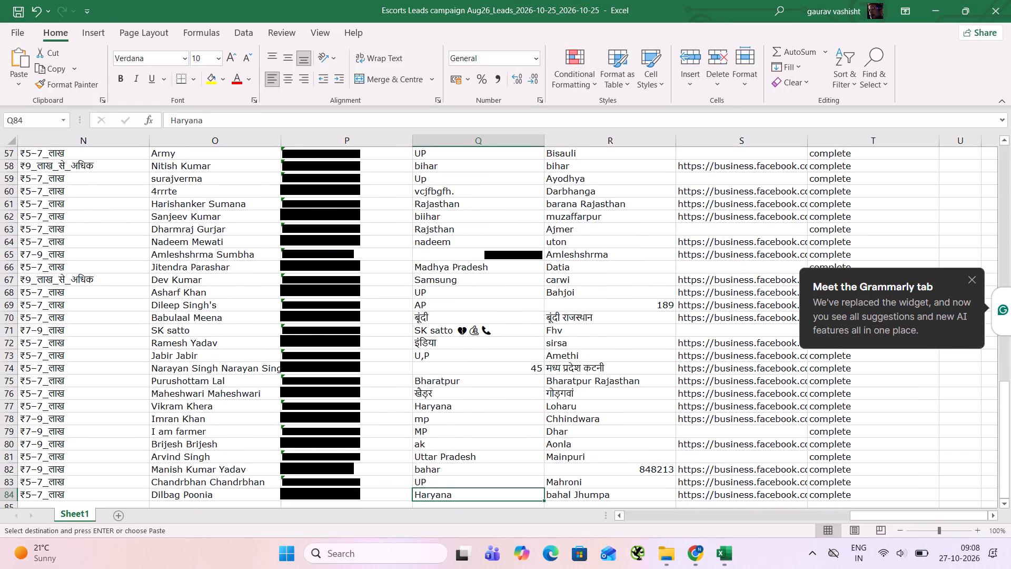
key("ctrl+Up")
key("Down")
key("Down")
key("Down")
key("Down")
key("Down")
key("Down")
key("Down")
key("Down")
key("Down")
key("Up")
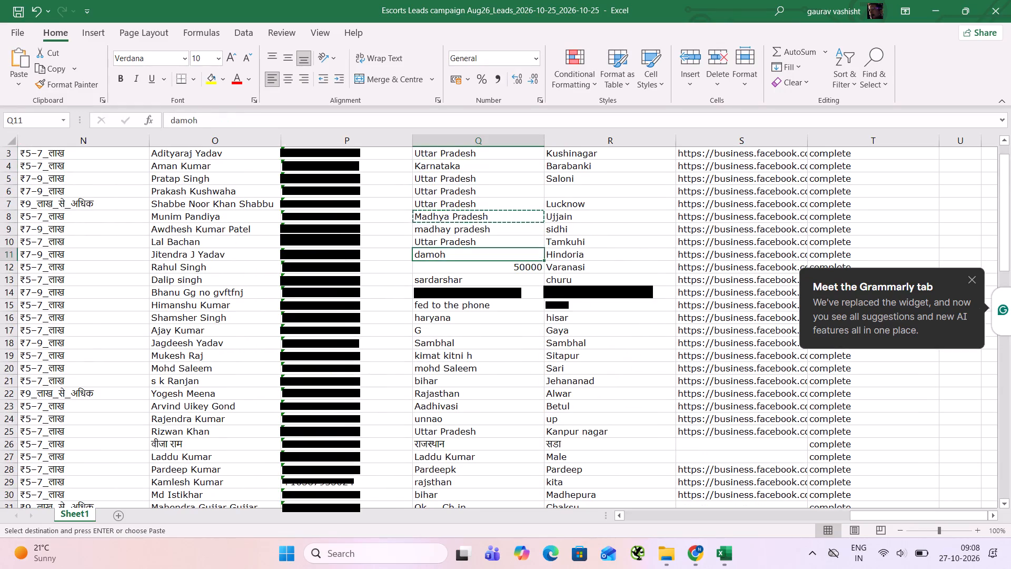
key("Up")
key("Up")
key("ctrl+v")
key("Down")
key("Down")
key("ctrl+v")
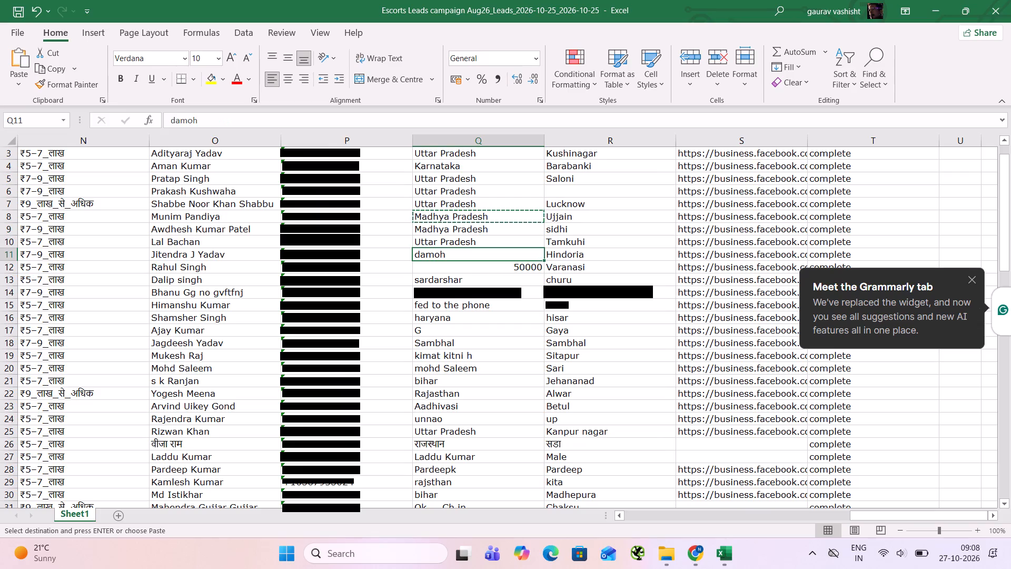
Set the states in rows 12 to 15 to Uttar Pradesh and clear the cities in rows 13 to 15.
key("Down")
key("ctrl+v")
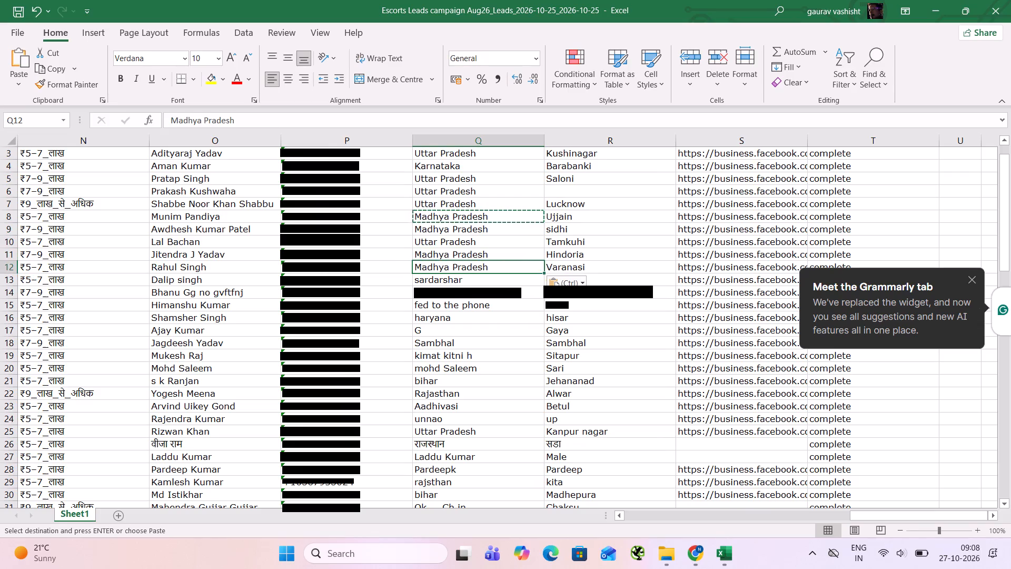
type("Uttar Pradesh")
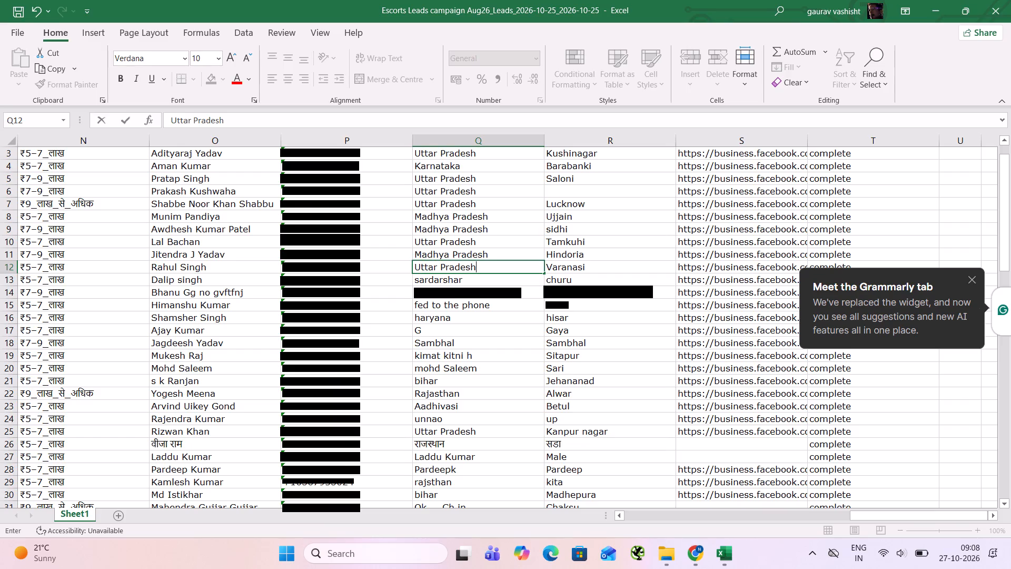
key("Down")
key("ctrl+d")
key("Right")
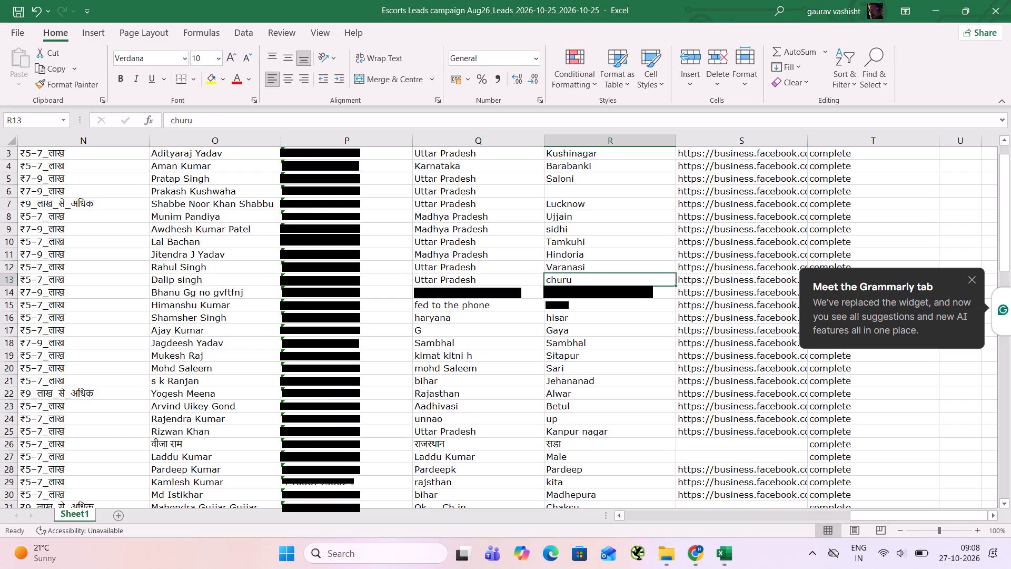
key("BackSpace")
key("Down")
key("BackSpace")
key("Left")
key("ctrl+d")
key("Down")
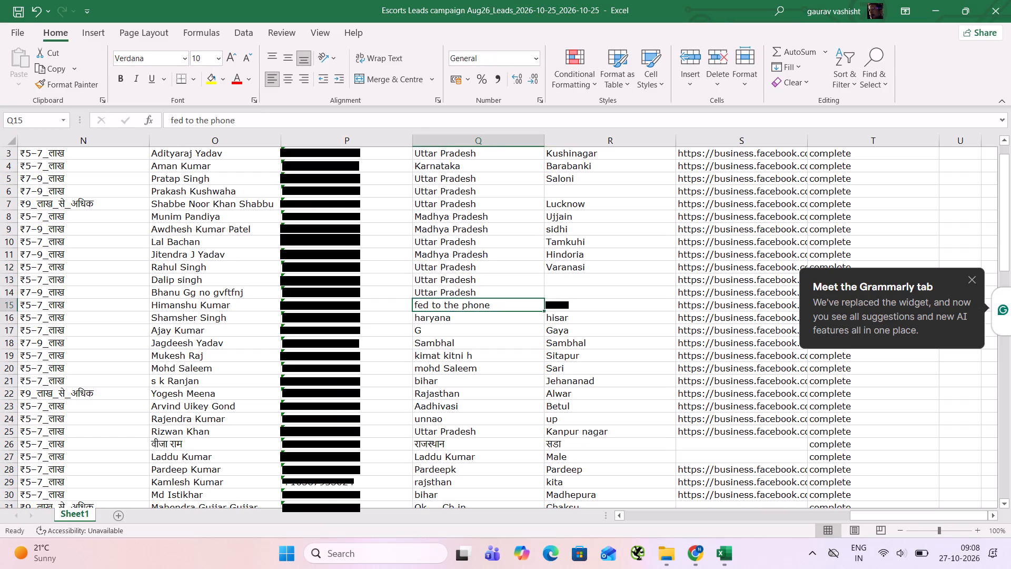
key("ctrl+d")
key("Right")
key("BackSpace")
Set row 16 to state Haryana and city Hisar, and the row 17 state to Bihar.
key("Down")
key("Left")
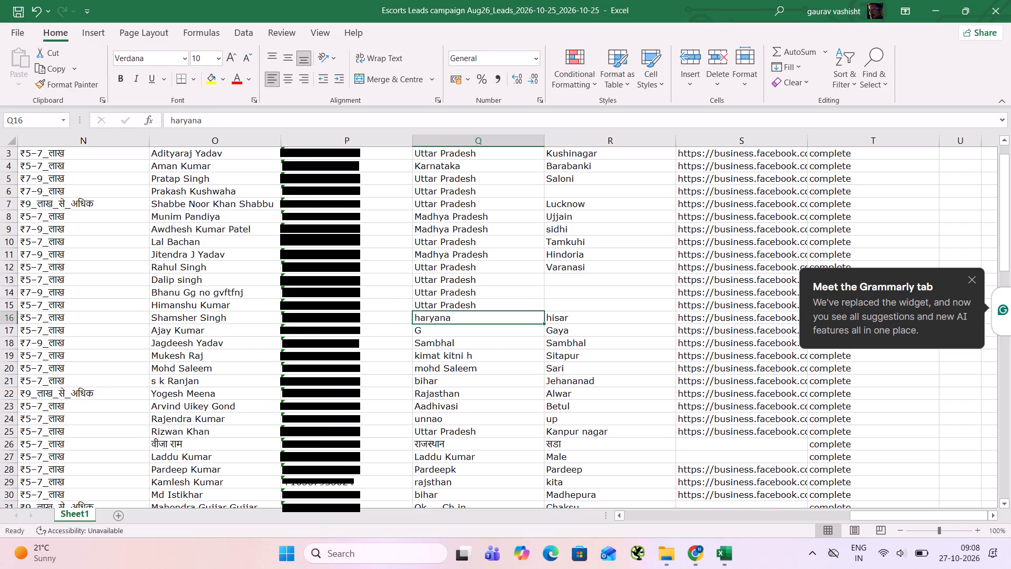
type("Haryana")
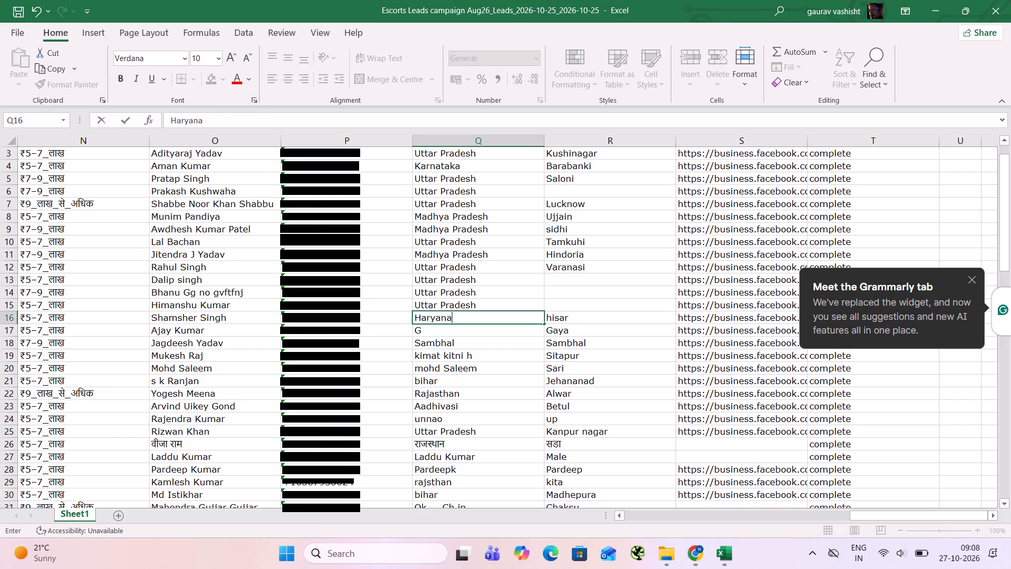
key("Right")
type("Hisar")
key("Down")
key("Left")
type("Bihar")
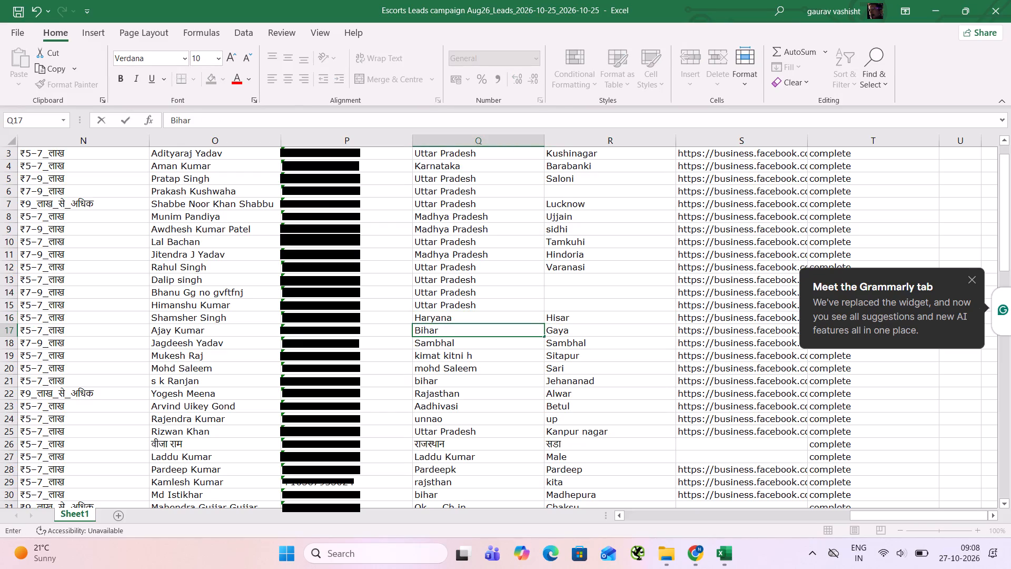
Set the state in row 19, the Sitapur lead, to Uttar Pradesh.
key("Down")
key("Down")
key("Up")
key("Up")
key("Up")
key("Up")
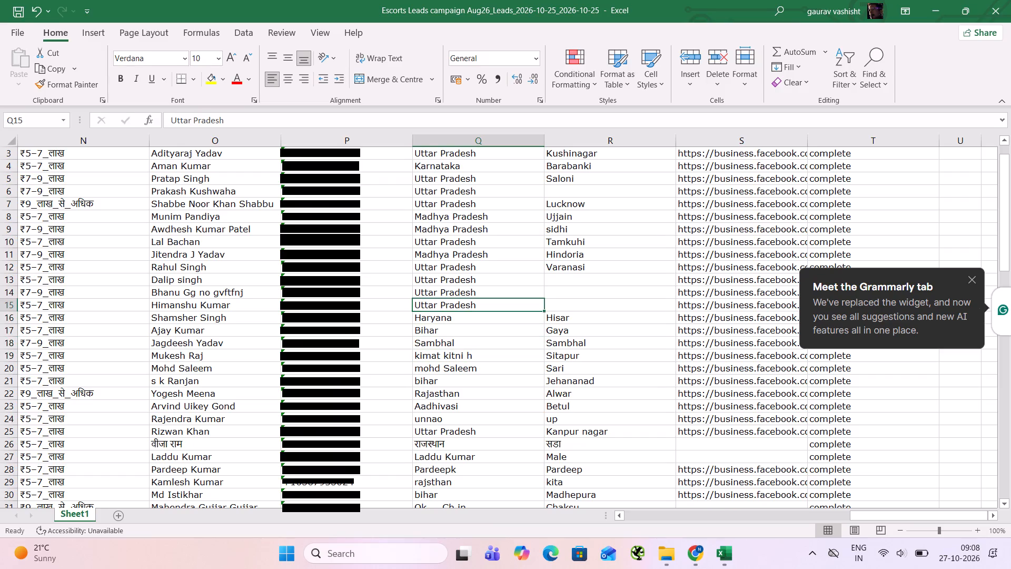
key("Down")
key("Down")
key("Down")
key("Down")
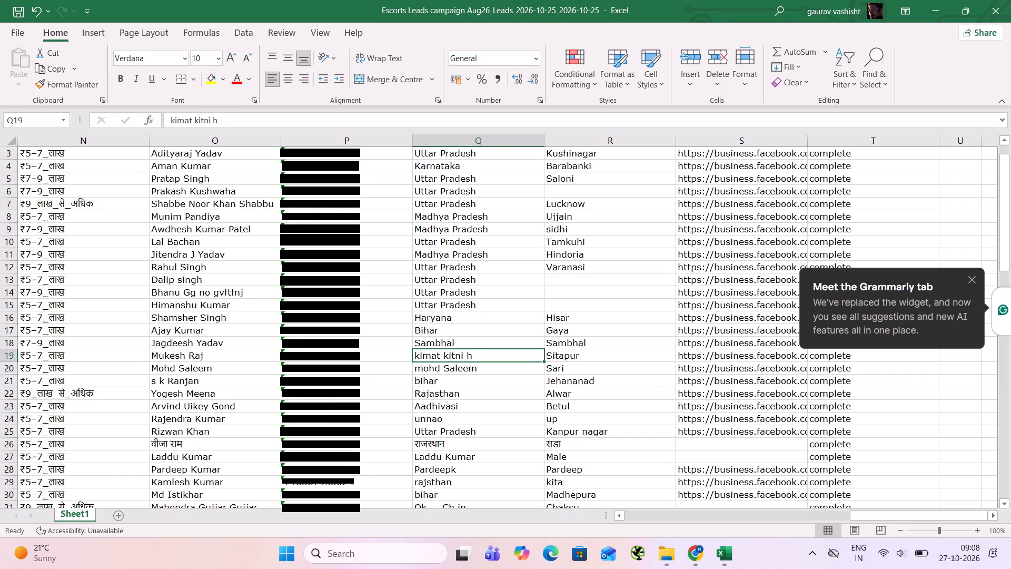
type("Uttaar")
key("space")
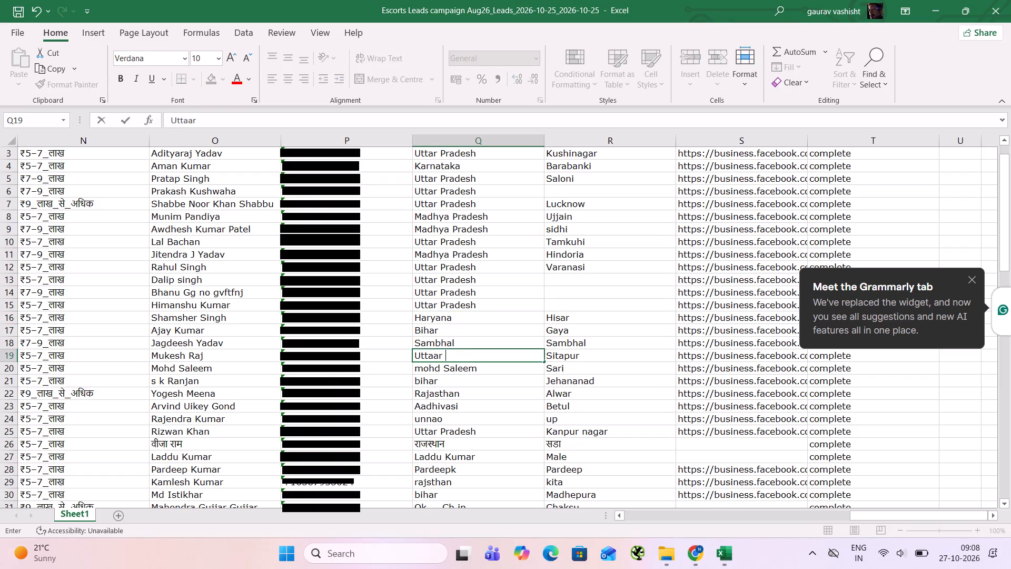
key("shift+p")
key("BackSpace")
key("BackSpace")
key("BackSpace")
key("BackSpace")
key("BackSpace")
key("BackSpace")
key("a")
type("ar")
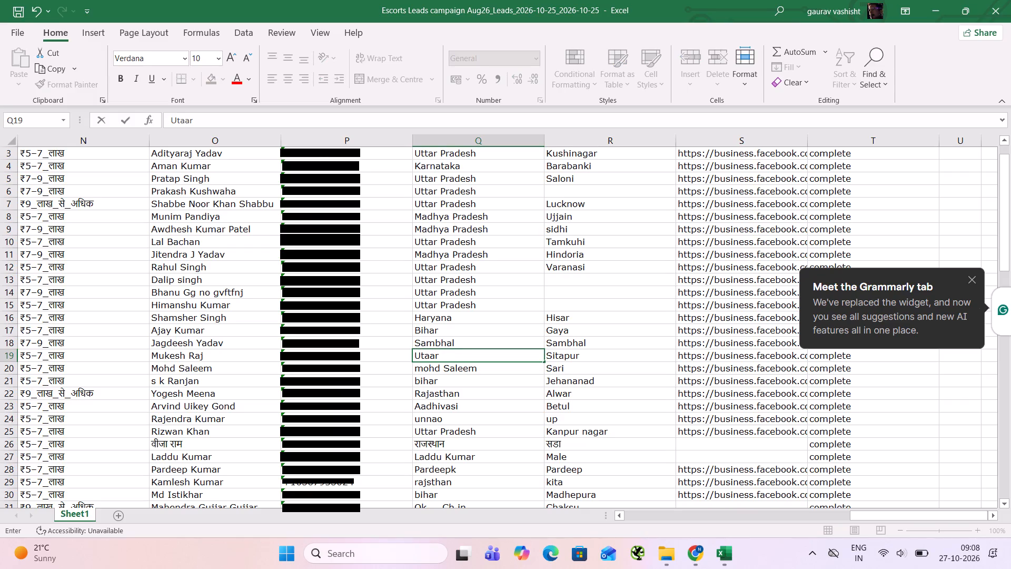
key("BackSpace")
key("BackSpace")
key("BackSpace")
type("tar")
key("space")
type("Pradesh")
Copy Uttar Pradesh from row 19 into the row 20 state, and set the row 21 state to Bihar.
key("Right")
key("Down")
key("Left")
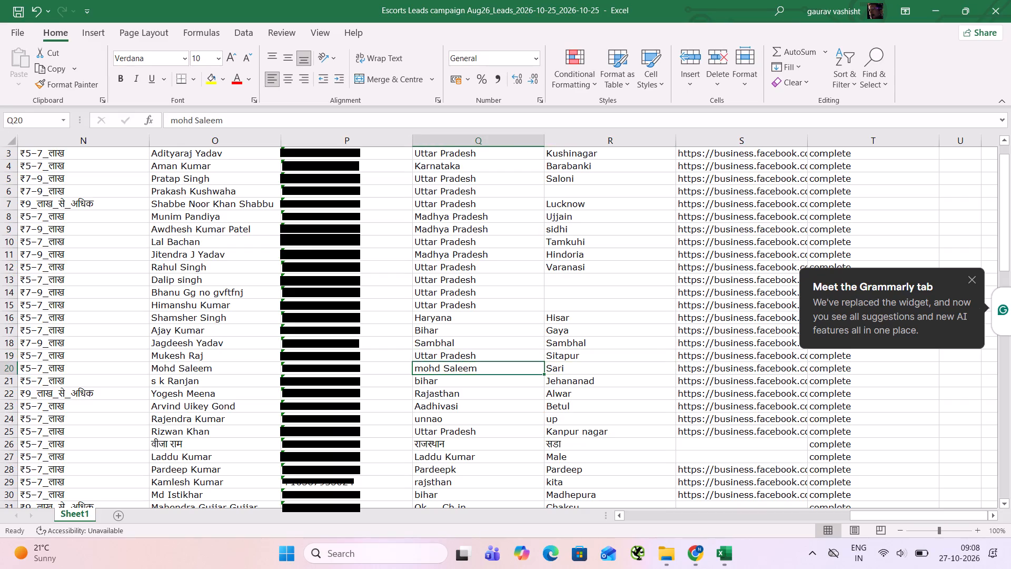
key("Up")
key("ctrl+c")
key("Down")
key("ctrl+v")
key("Down")
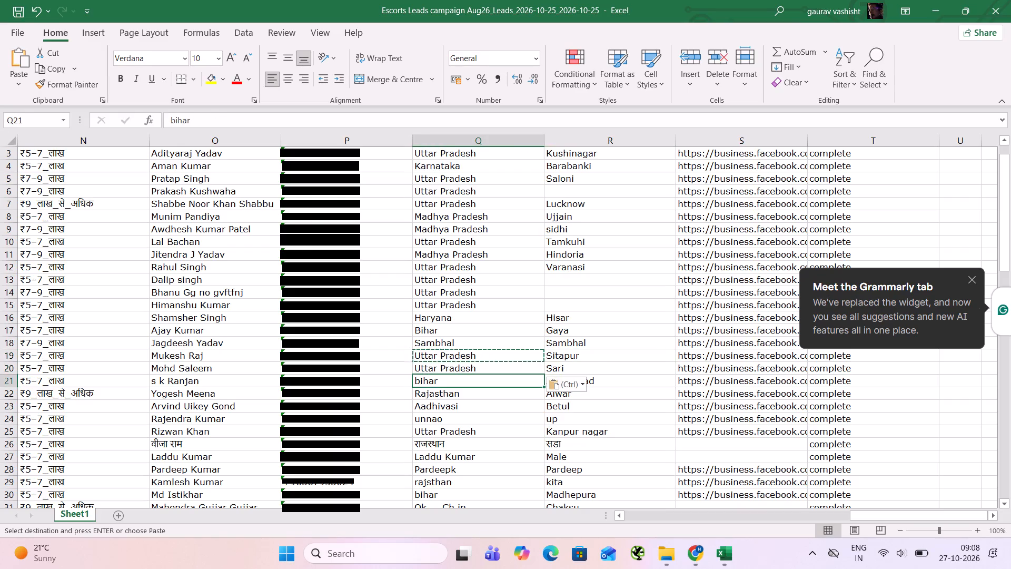
type("Bihar")
key("Down")
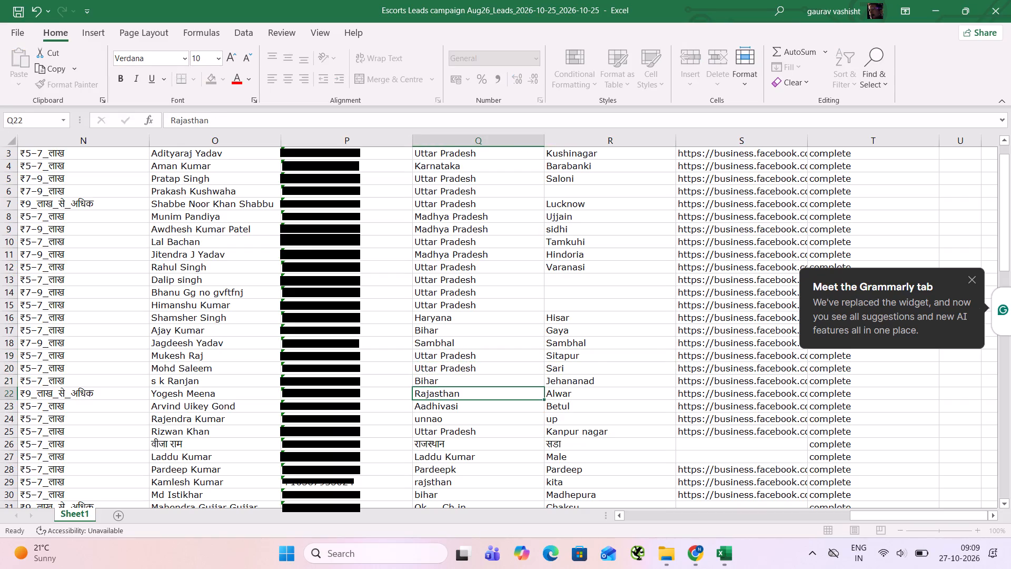
Copy Uttar Pradesh from the row 20 state into the state cells of rows 23, 24 and 25.
key("Right")
key("Down")
key("Left")
key("Up")
key("Up")
key("Up")
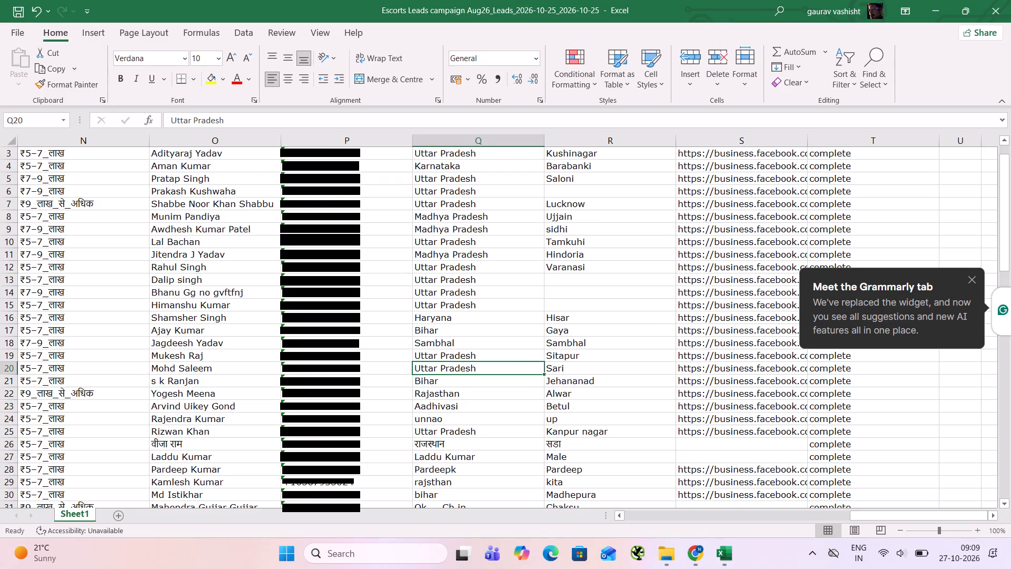
key("ctrl+c")
key("Down")
key("Down")
key("Down")
key("ctrl+v")
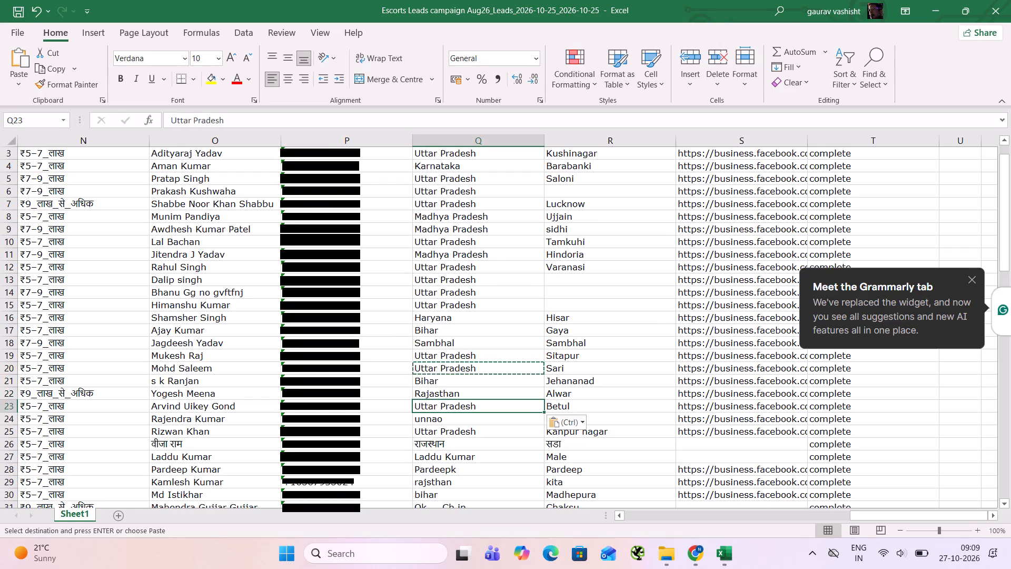
key("Down")
key("ctrl+v")
key("Down")
key("ctrl+v")
Set the row 26 state to Rajasthan and clear the cities in rows 26 and 24.
key("Down")
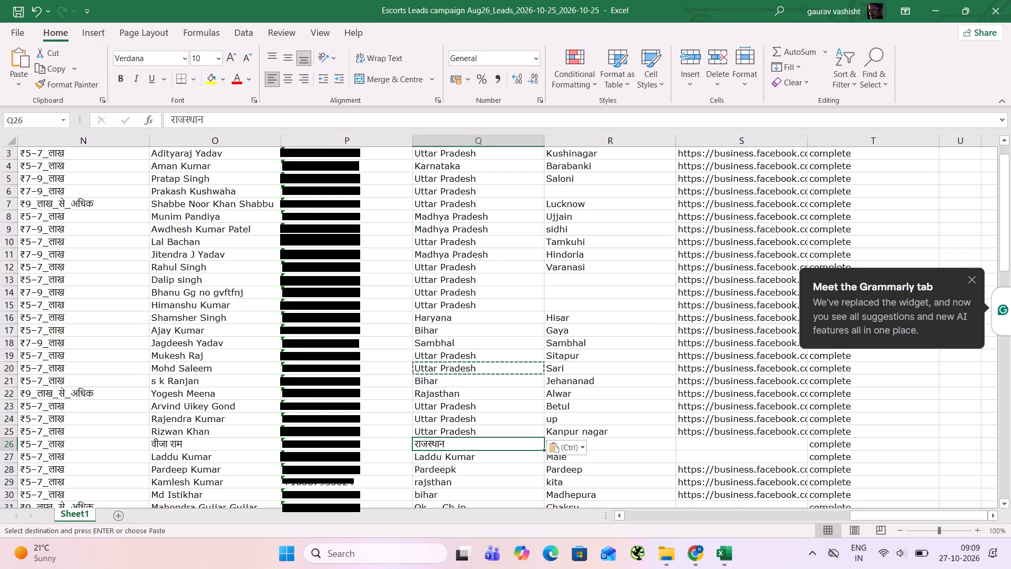
type("Rajasthab")
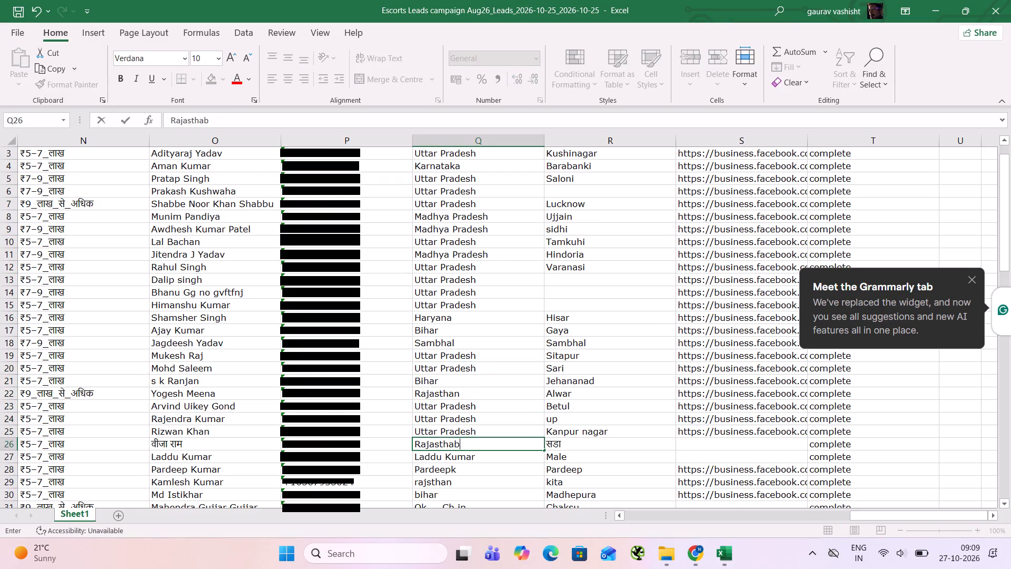
key("BackSpace")
key("n")
key("Right")
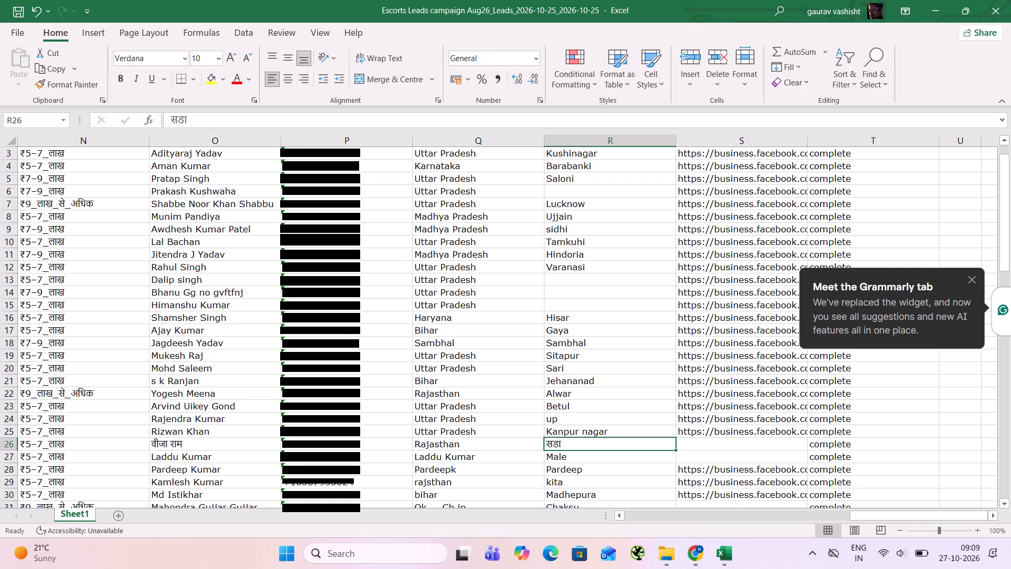
key("BackSpace")
key("Up")
key("Up")
key("BackSpace")
key("Down")
key("Down")
key("Down")
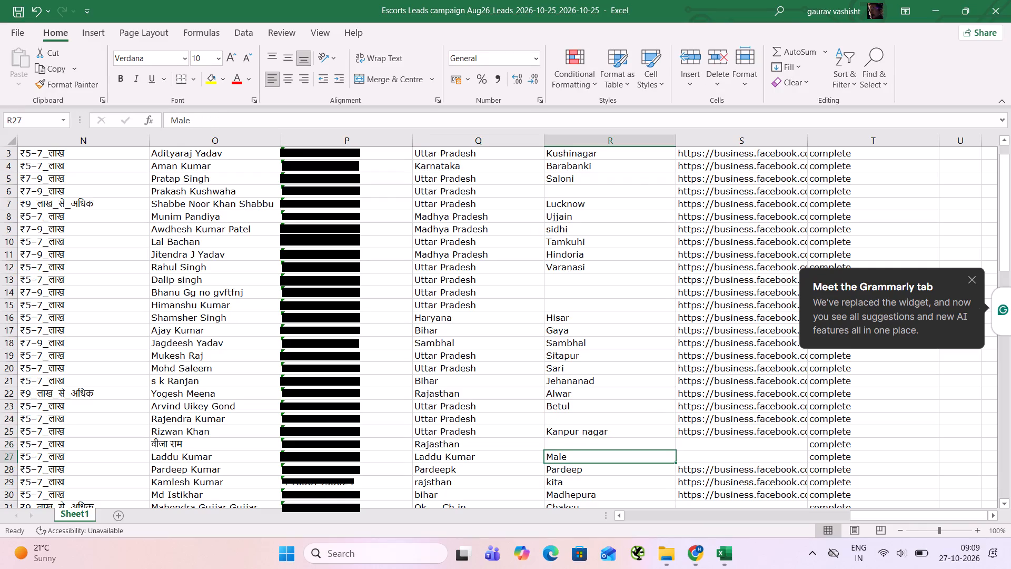
Copy Uttar Pradesh from the row 25 state into the state cells of rows 27 and 28.
key("Left")
key("Up")
key("Up")
key("ctrl+c")
key("Down")
key("Down")
key("ctrl+v")
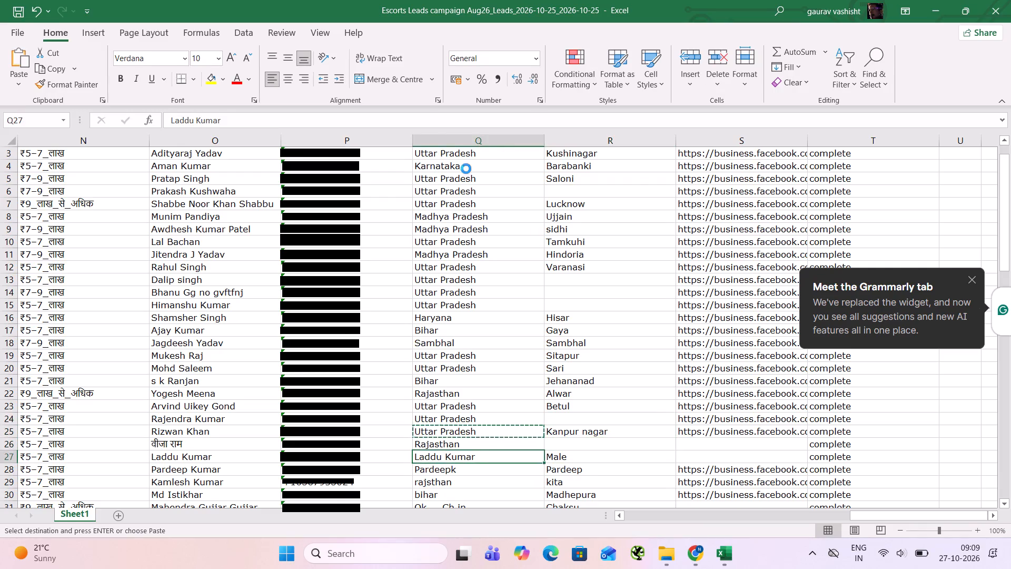
key("Down")
key("ctrl+v")
Set the state in row 29 to Rajasthan and in row 30 to Bihar.
key("Down")
type("Rajasthan")
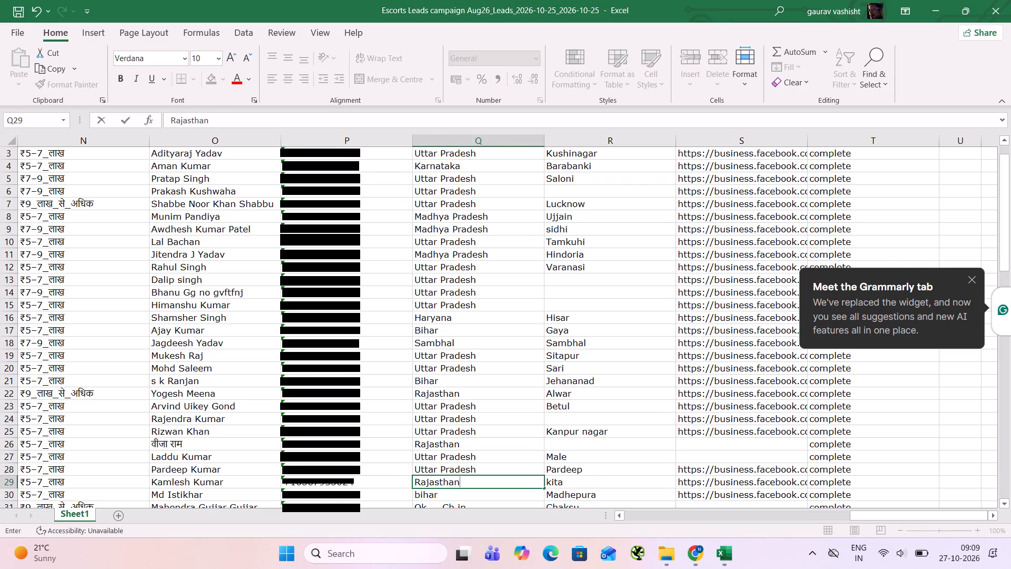
key("Down")
type("Bihar")
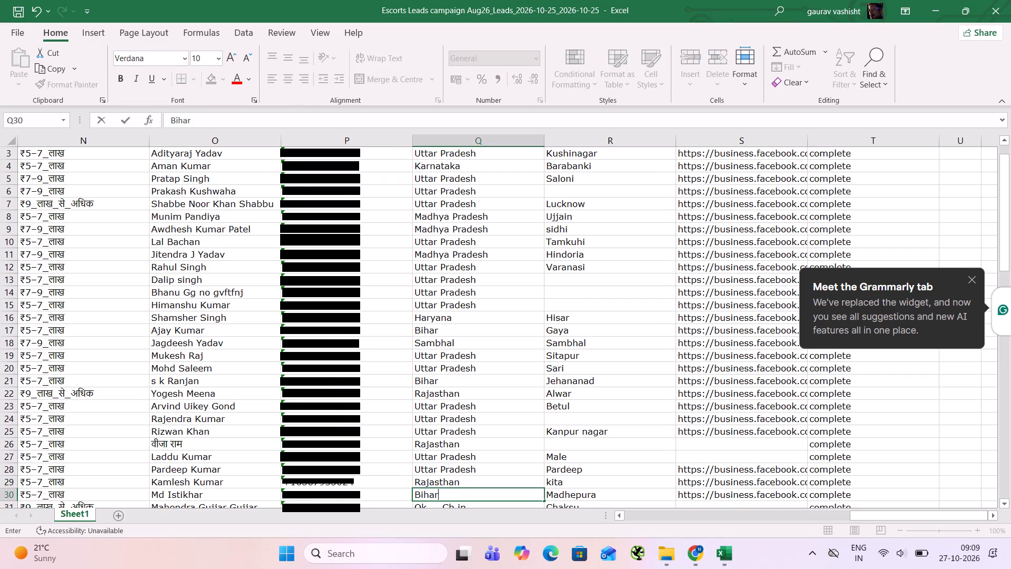
Clear the city in row 29.
key("Right")
key("Up")
key("BackSpace")
key("Down")
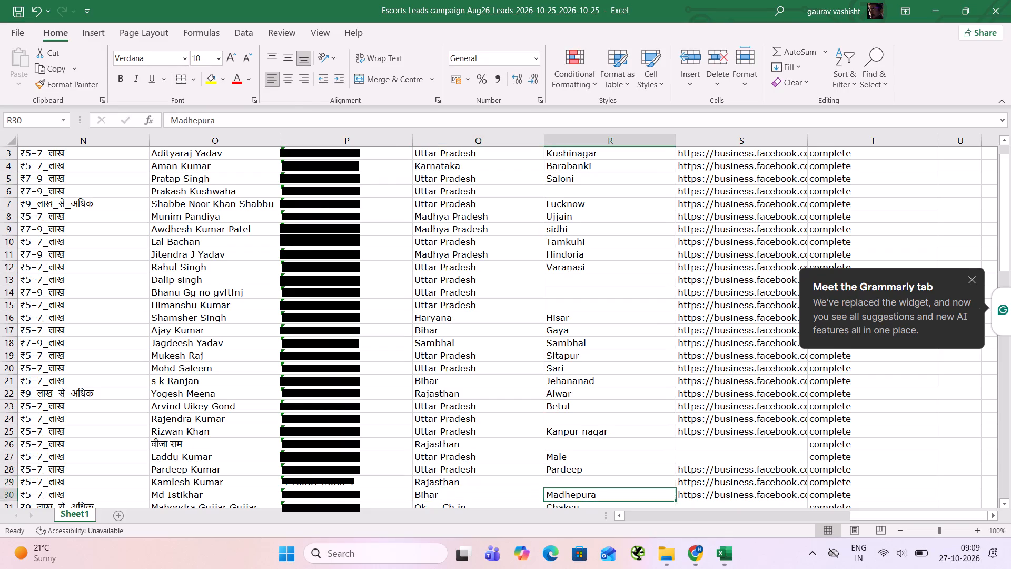
Copy Uttar Pradesh from the row 28 state into the state cells of rows 31 and 32.
key("Down")
key("Left")
key("BackSpace")
key("Up")
key("Up")
key("Up")
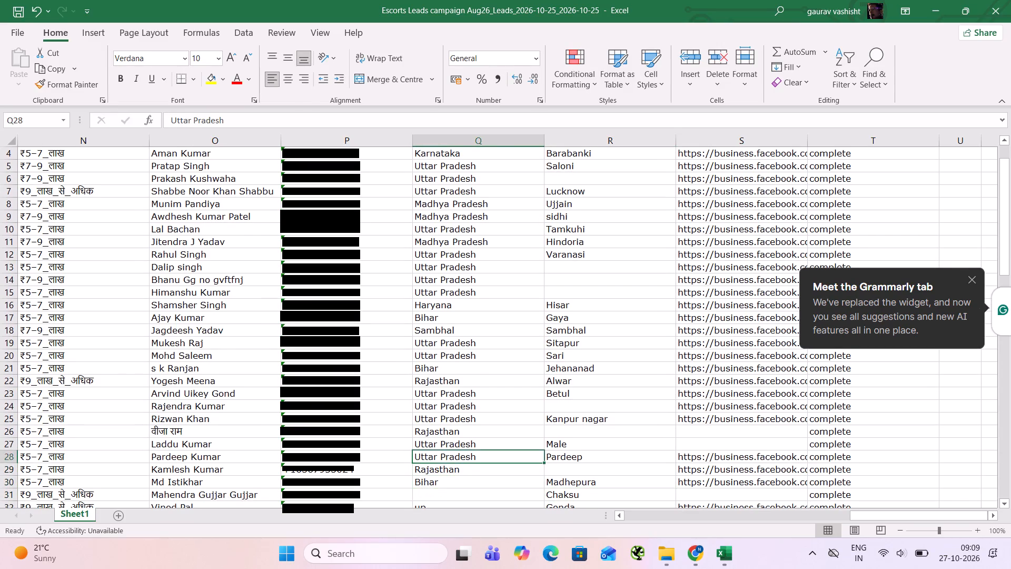
key("ctrl+c")
key("Down")
key("Down")
key("Down")
key("ctrl+v")
key("Down")
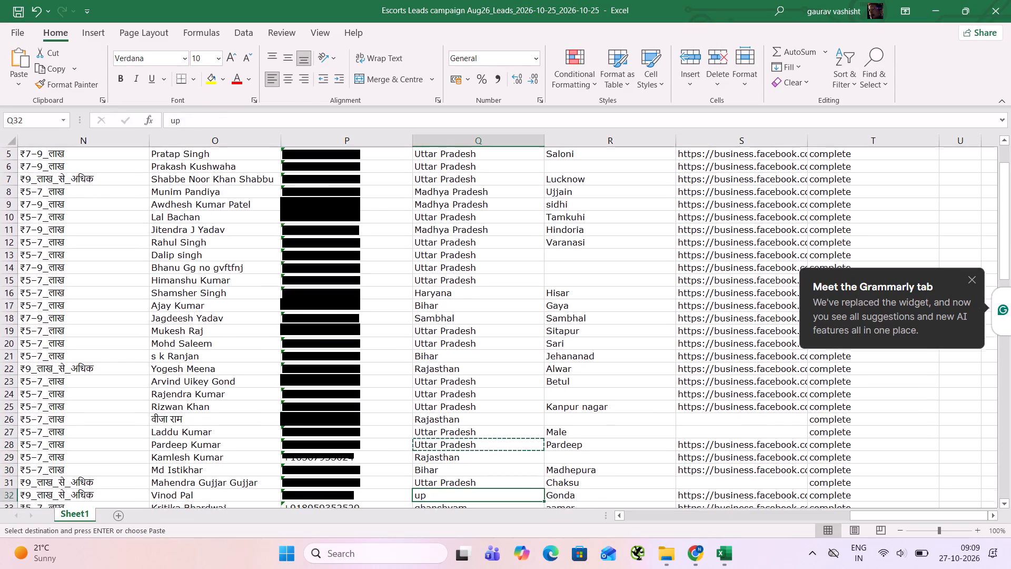
key("ctrl+v")
Look through the remaining state and city entries down to the end of the lead list.
key("ctrl+Down")
key("ctrl+Down")
key("ctrl+Down")
key("ctrl+Down")
key("ctrl+Down")
key("ctrl+Down")
key("ctrl+Down")
key("ctrl+Down")
key("Up")
key("Up")
key("Up")
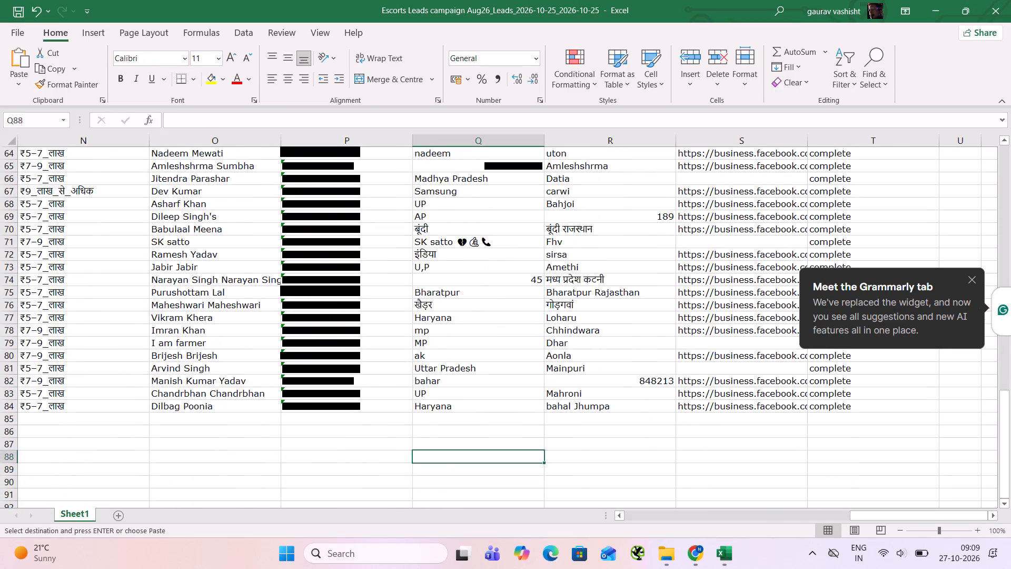
key("Up")
key("ctrl+Up")
key("ctrl+Up")
key("Down")
key("Down")
key("Down")
key("Down")
key("Down")
key("Down")
key("Down")
key("Down")
key("Down")
key("Down")
key("Down")
key("Down")
key("Down")
key("Down")
key("Down")
key("Down")
key("Down")
key("Down")
key("Down")
key("Down")
key("Down")
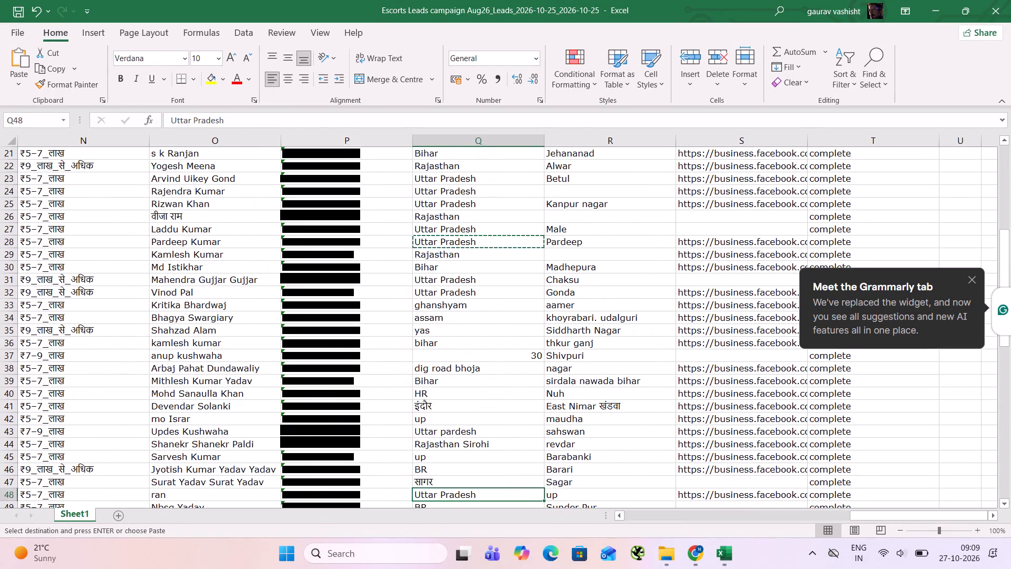
key("Down")
key("Down")
key("Down")
key("Down")
key("Down")
key("Down")
key("Down")
key("Down")
key("Down")
key("Down")
key("Down")
key("Down")
key("Down")
key("Down")
key("Down")
key("Down")
key("Up")
key("Up")
key("Up")
key("Up")
key("Up")
key("Up")
key("Up")
key("Up")
key("Up")
key("Up")
key("Up")
key("Up")
key("Up")
key("Up")
key("Up")
key("Up")
key("Up")
key("Up")
key("Up")
key("Up")
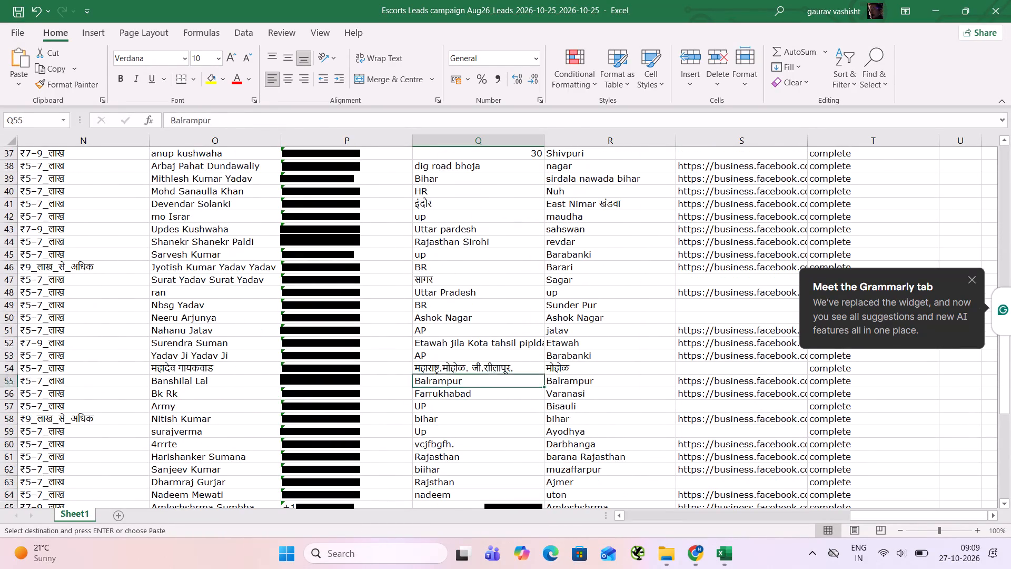
key("Up")
key("Up")
key("Up")
key("Up")
key("Up")
key("Up")
key("Up")
key("Up")
key("Up")
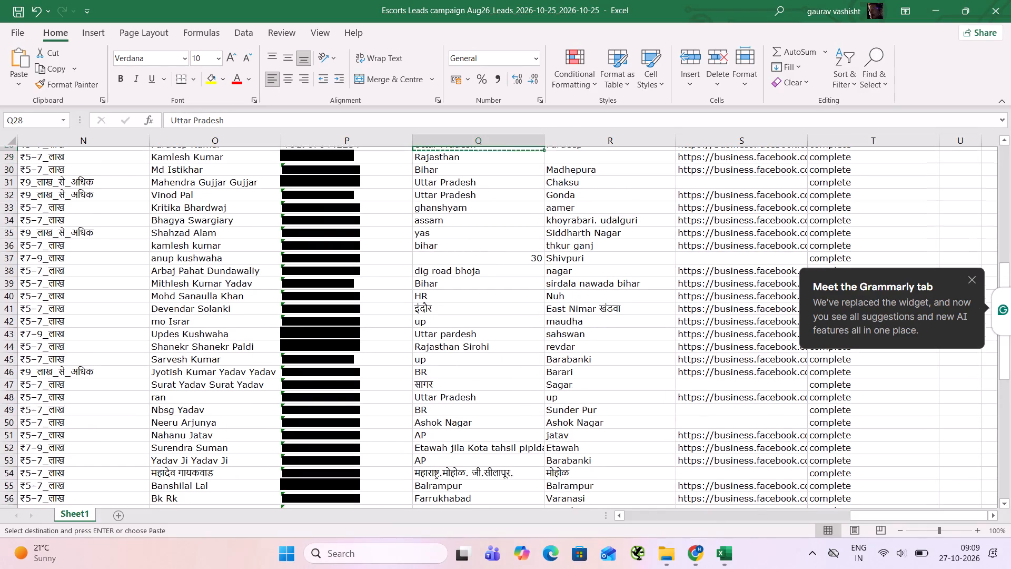
Paste the copied Uttar Pradesh into the row 33 state and clear the city in that row.
key("Down")
key("Down")
key("Down")
key("Down")
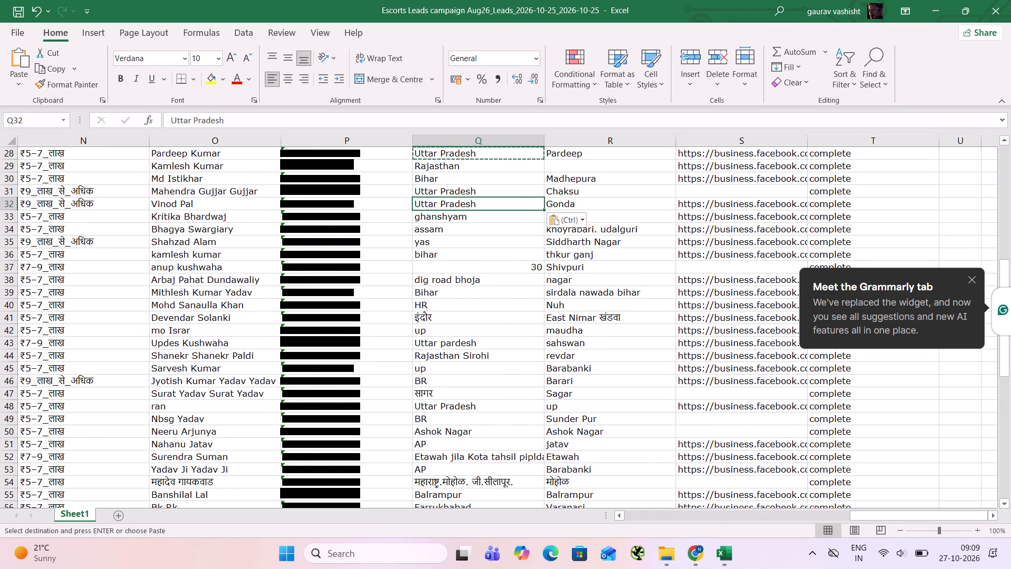
key("Down")
key("ctrl+v")
key("Down")
key("Right")
key("Up")
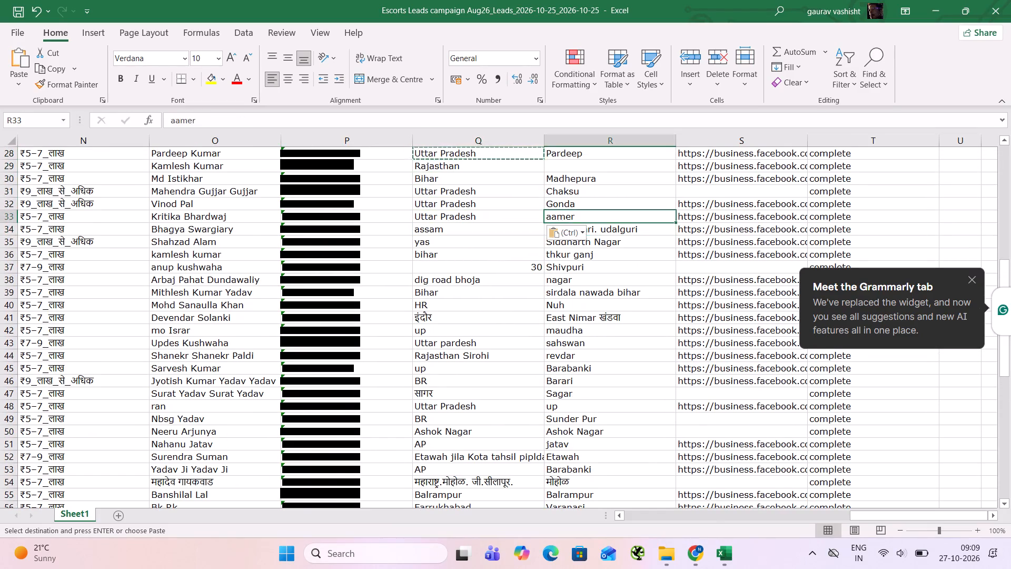
key("BackSpace")
Set the row 34 state to Assam and clear the city in that row.
key("Down")
key("Left")
type("Assam")
key("Right")
key("BackSpace")
key("Down")
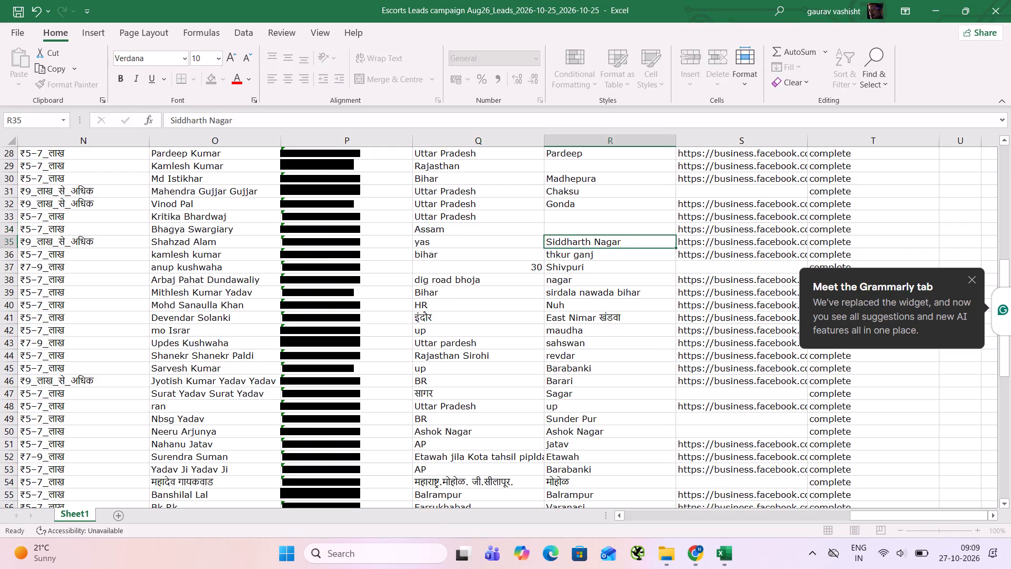
Copy Uttar Pradesh from the row 33 state into the row 35 state cell.
key("Left")
key("Up")
key("Up")
key("ctrl+c")
key("Down")
key("Down")
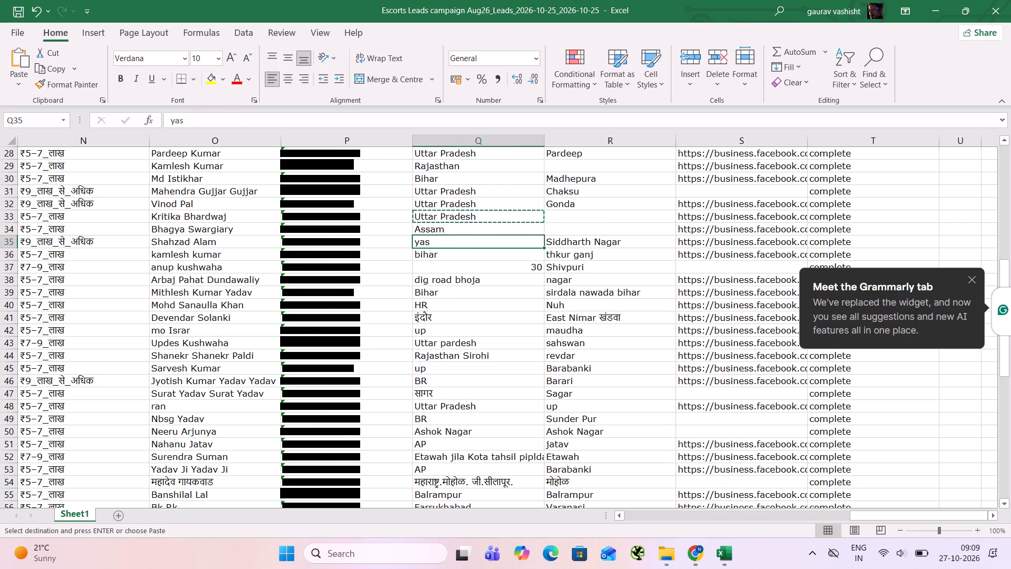
key("ctrl+v")
Set the row 36 state to Bihar and clear the city in that row.
key("Down")
type("Bihar")
key("Right")
key("BackSpace")
key("Down")
Set the state in row 37 to Madhya Pradesh.
key("Left")
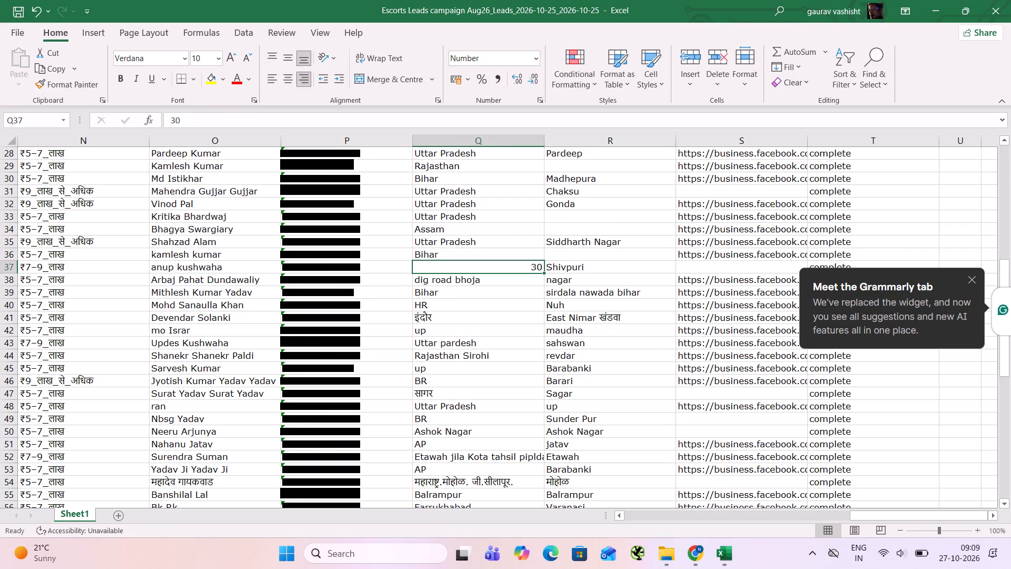
type("Madhya")
key("space")
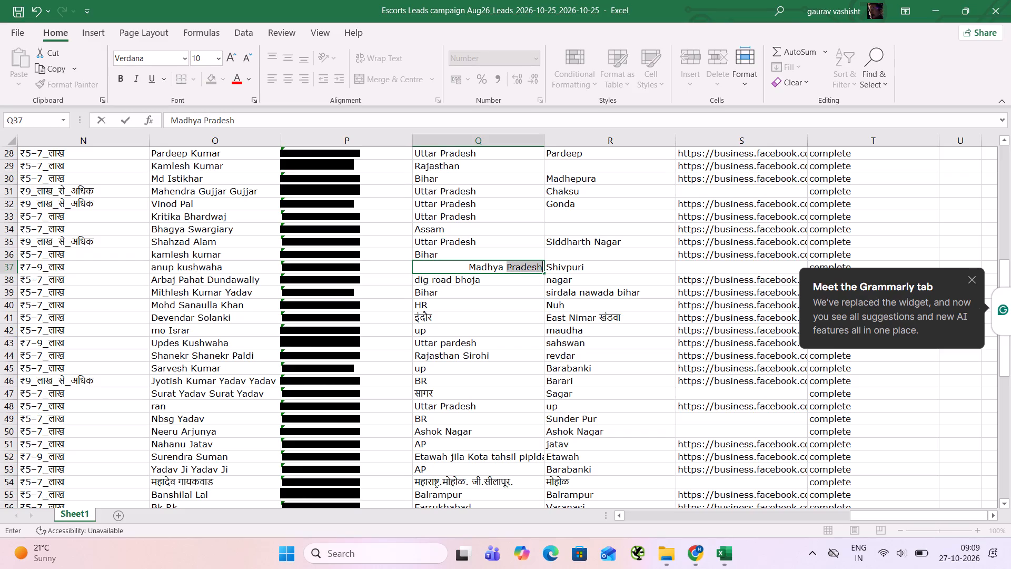
key("Return")
Clear both the state and city in rows 38 and 40, and only the city in row 39.
key("BackSpace")
key("Right")
key("BackSpace")
key("Down")
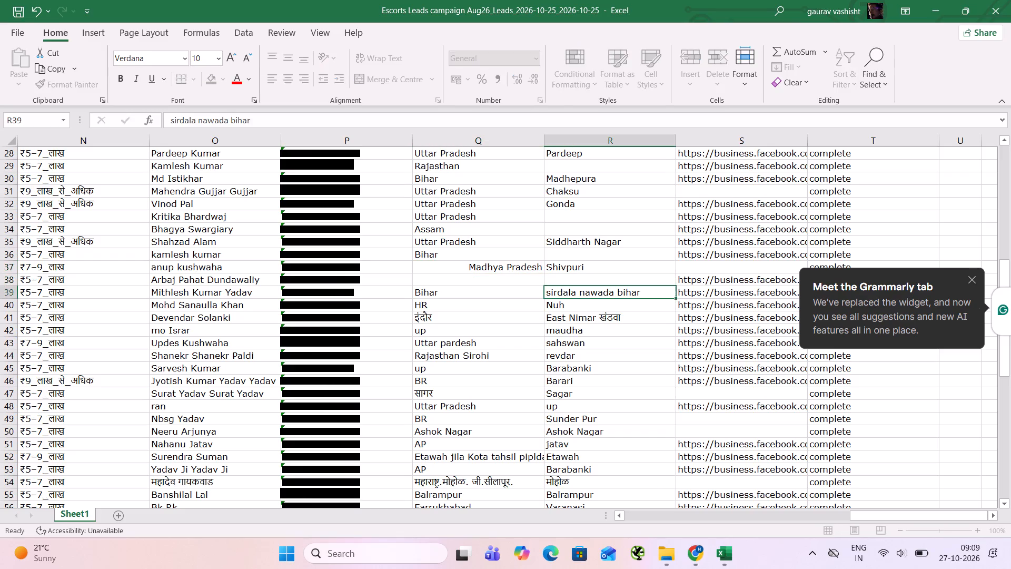
key("BackSpace")
key("Left")
key("Down")
key("BackSpace")
key("Right")
key("BackSpace")
key("Down")
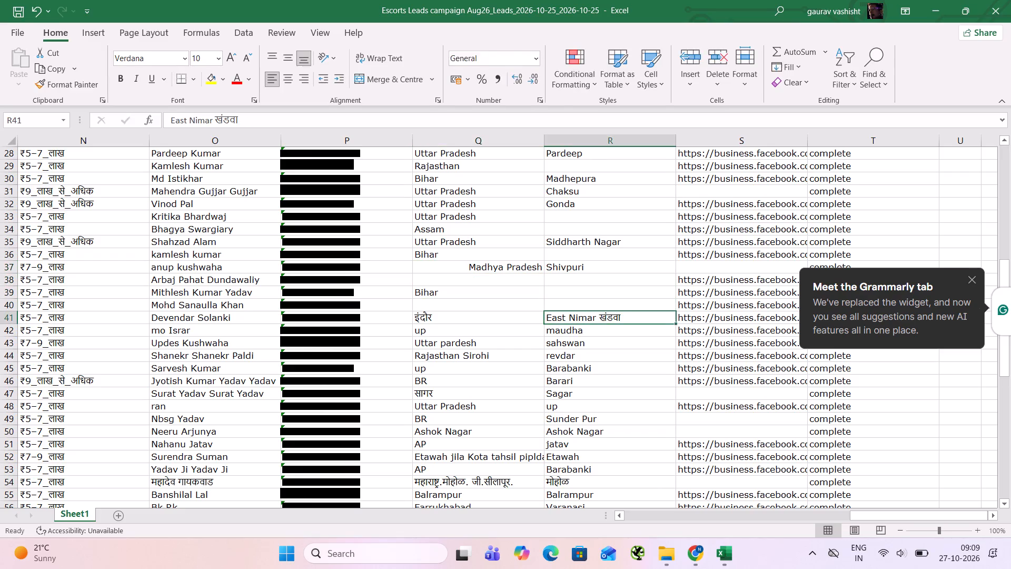
Clear the city in row 41 and set that row's state to Madhya Pradesh.
key("BackSpace")
key("Left")
key("BackSpace")
type("Madhya")
key("space")
key("Return")
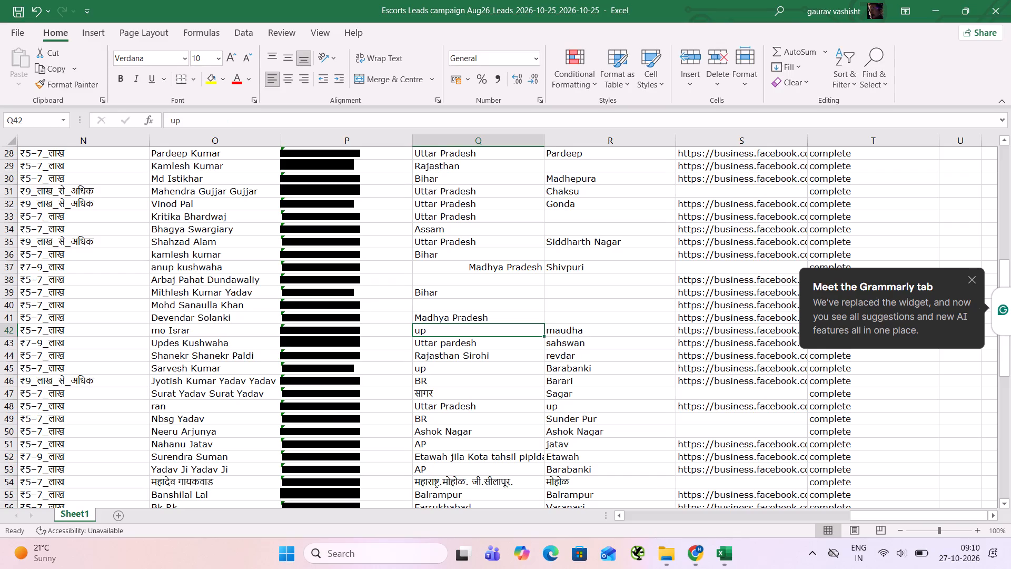
Set the state in row 42 to Uttar Pradesh.
type("Uttar")
key("space")
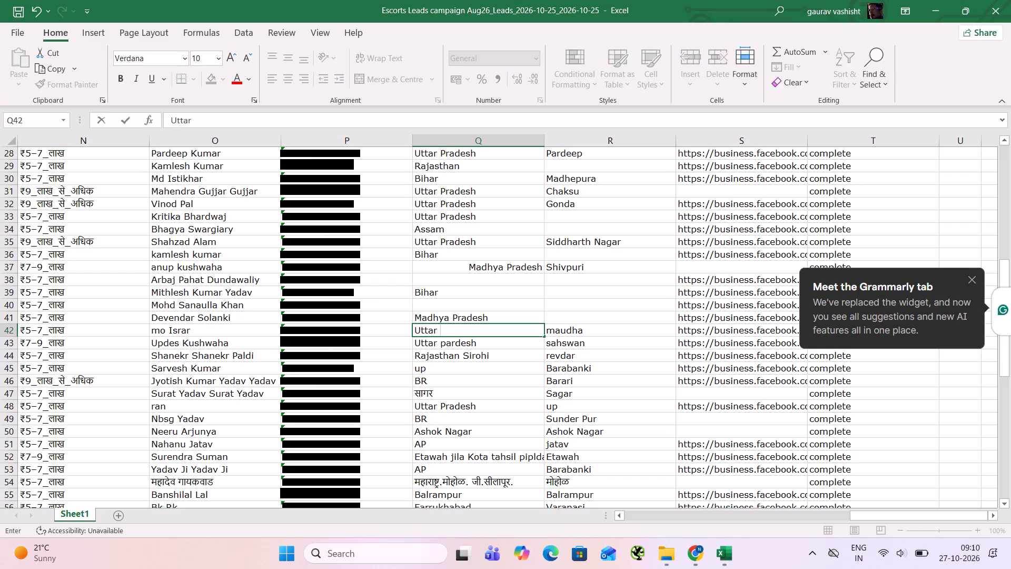
type("Pradesh")
key("Down")
key("Up")
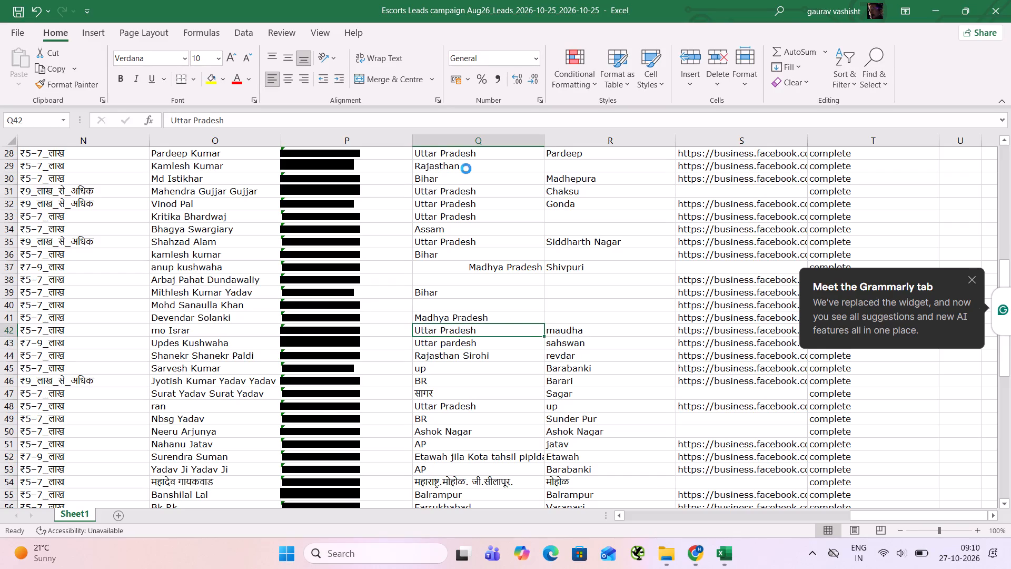
Copy Uttar Pradesh from the row 42 state into row 43 and clear the row 43 city.
key("ctrl+c")
key("Down")
key("ctrl+v")
key("Down")
key("Right")
key("Up")
key("BackSpace")
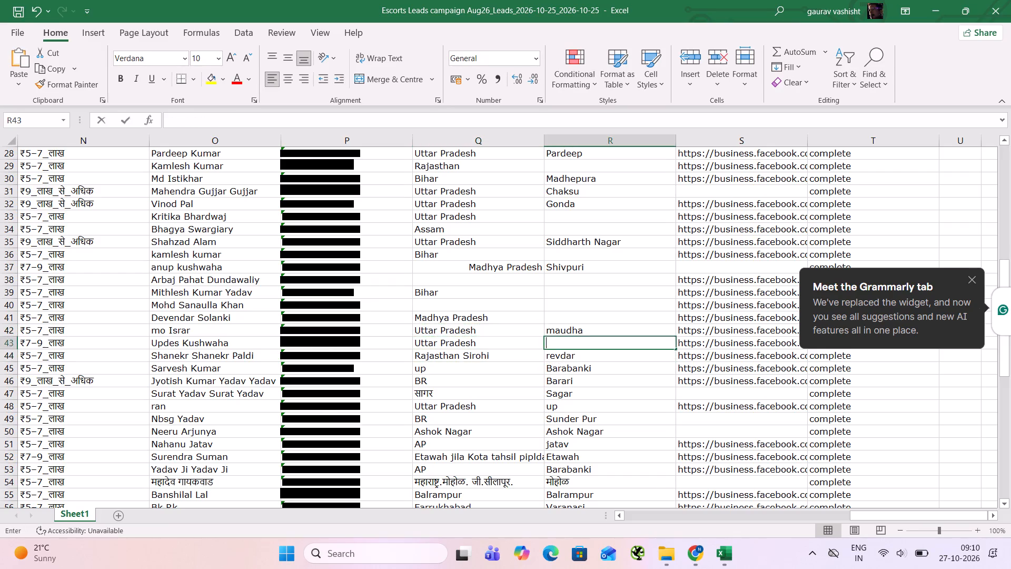
Clear the cities in rows 42 and 44, and set the row 44 state to Rajasthan.
key("Up")
key("BackSpace")
key("Down")
key("Down")
key("BackSpace")
key("Left")
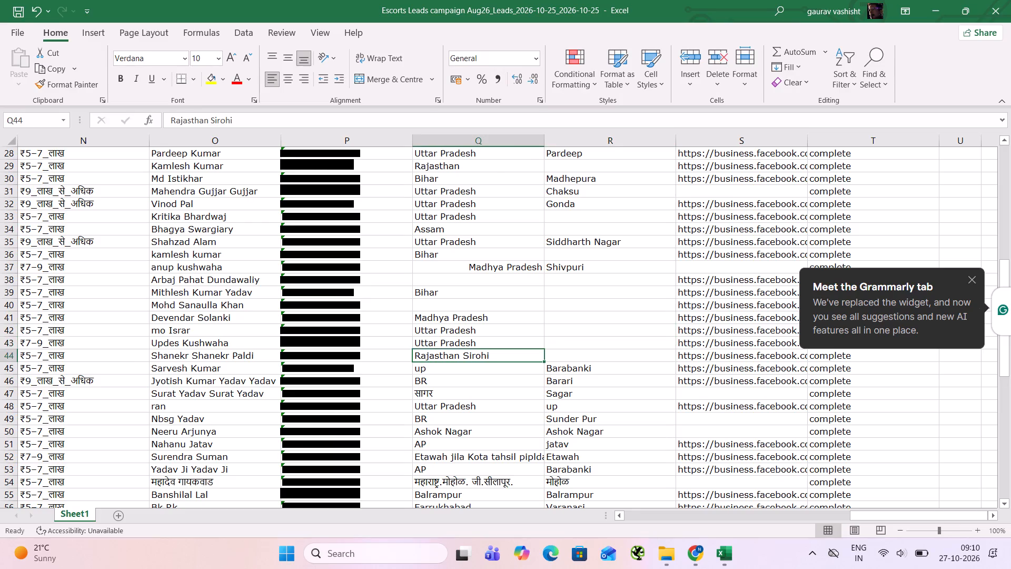
type("Rajasthan")
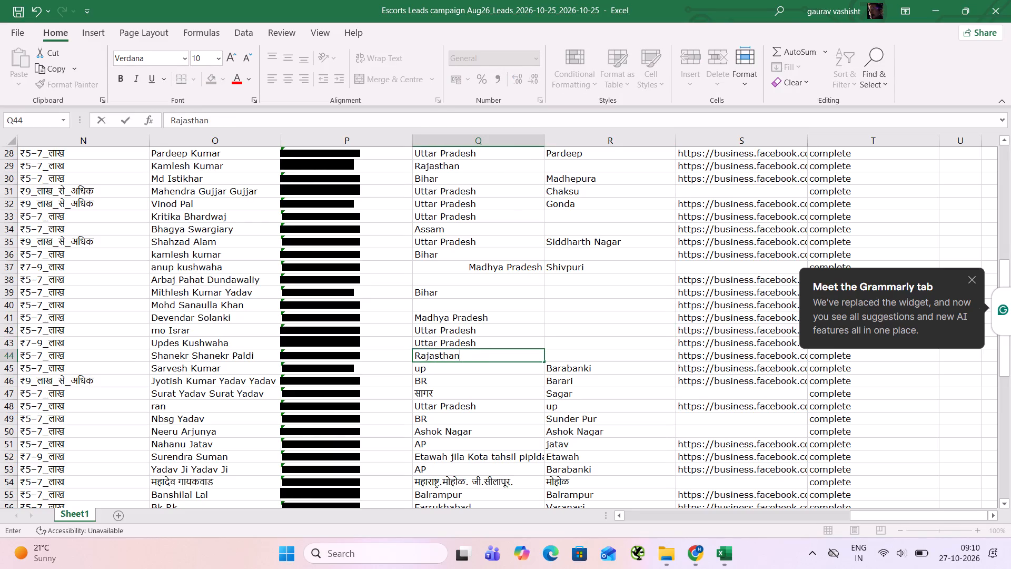
Copy Uttar Pradesh from the row 43 state into the row 45 state.
key("Up")
key("ctrl+c")
key("Down")
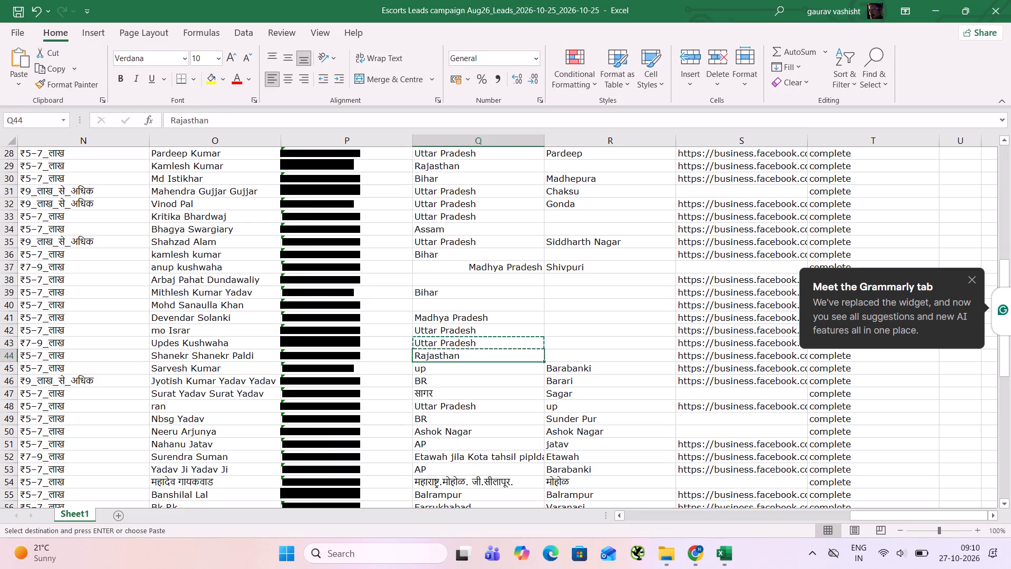
key("Down")
key("ctrl+v")
Set the state in row 46 to Bihar.
key("Down")
type("Bihar")
key("Right")
Set the state in row 47 to Madhya Pradesh and clear the city in row 48.
key("Down")
key("Left")
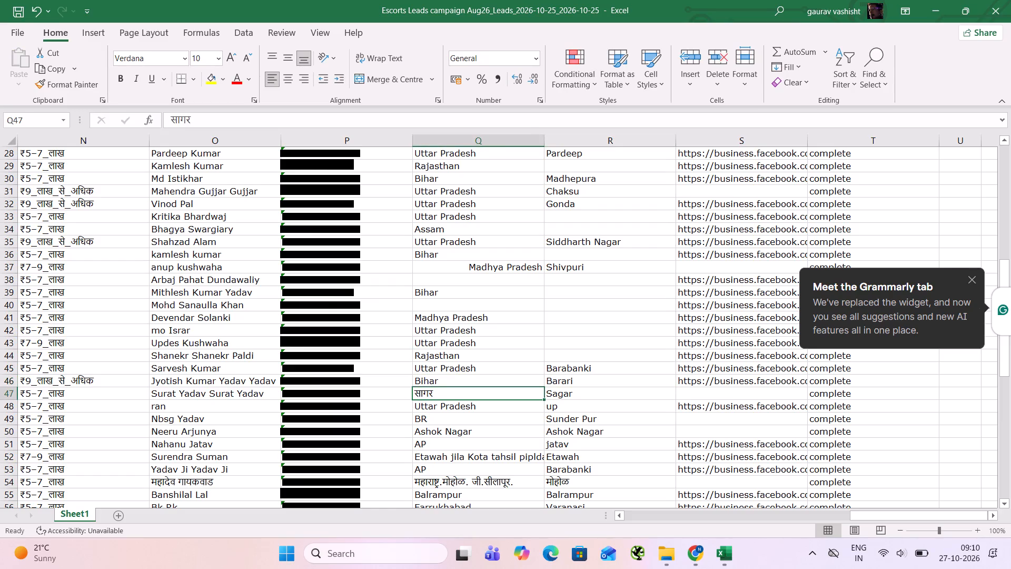
type("Madhya")
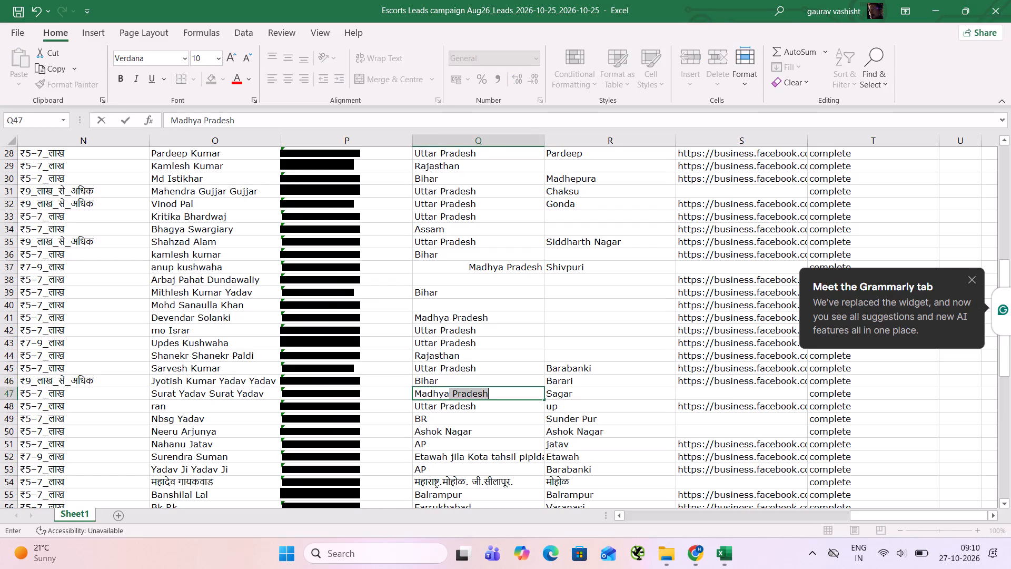
key("space")
key("Return")
key("Right")
key("BackSpace")
Set the state in row 49 to Bihar.
key("Down")
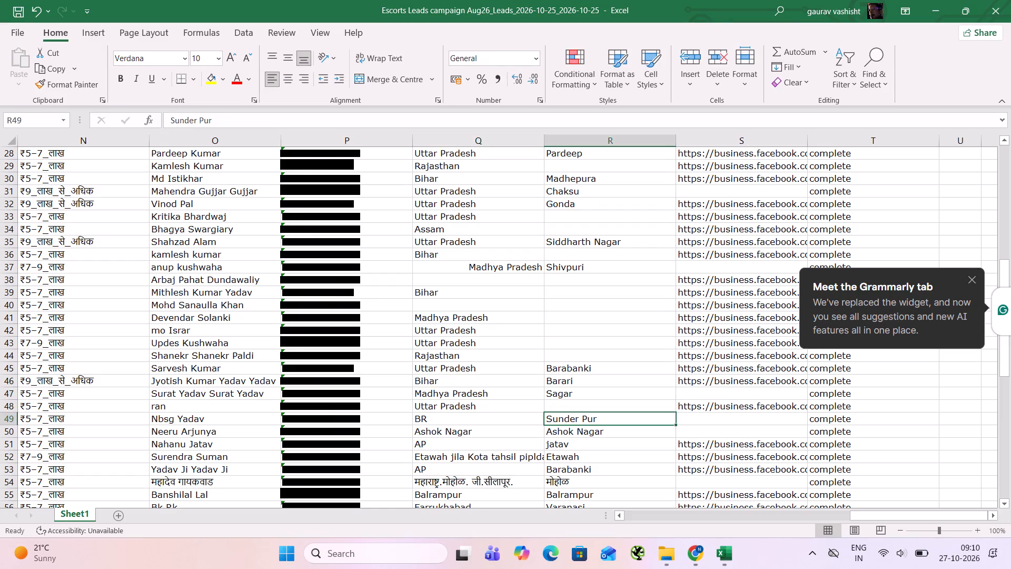
key("Left")
type("Bihar")
key("Right")
key("Down")
key("Left")
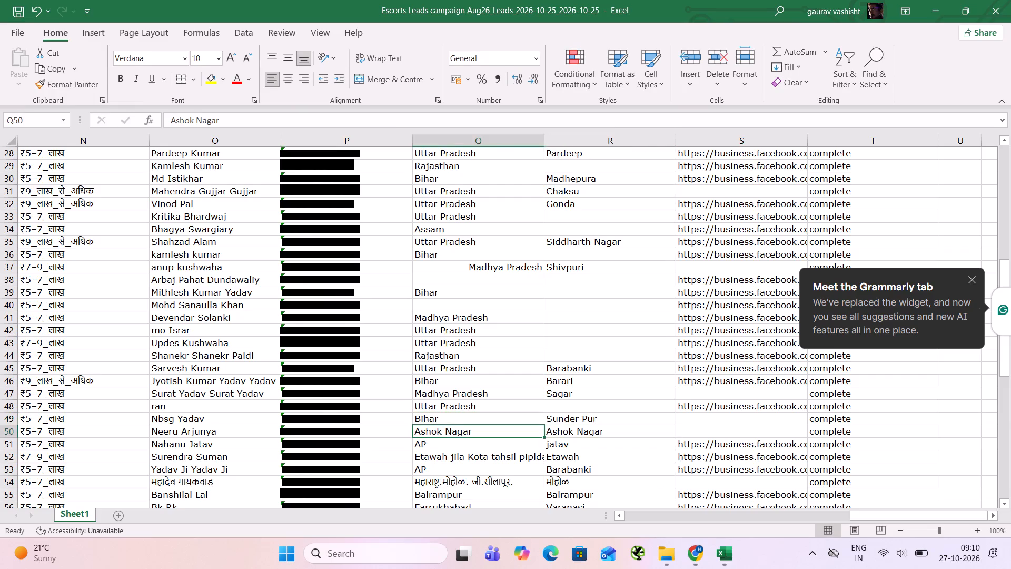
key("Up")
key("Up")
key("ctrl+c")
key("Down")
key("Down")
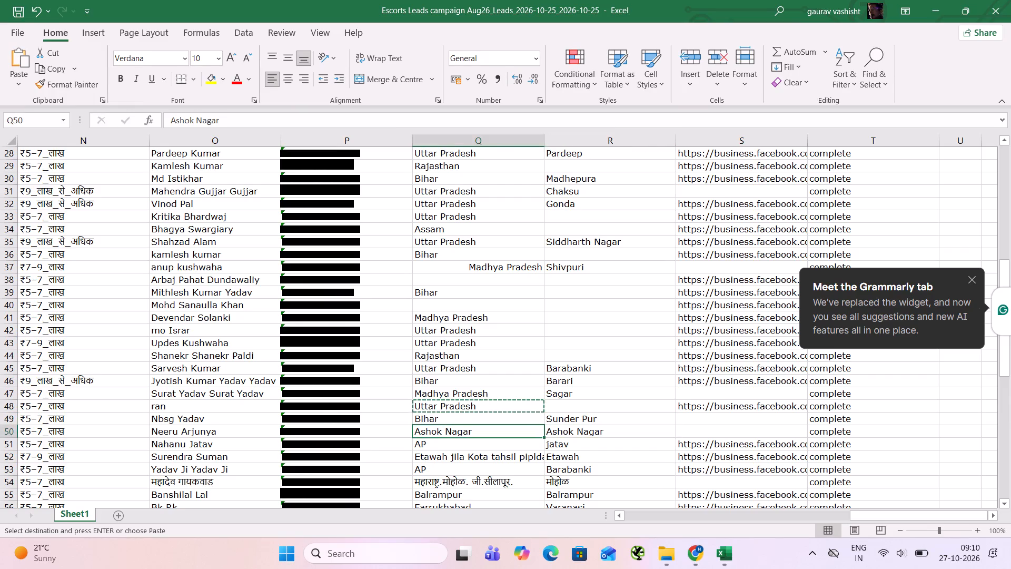
Set the state in row 50 to Madhya Pradesh.
type("Madhya")
key("space")
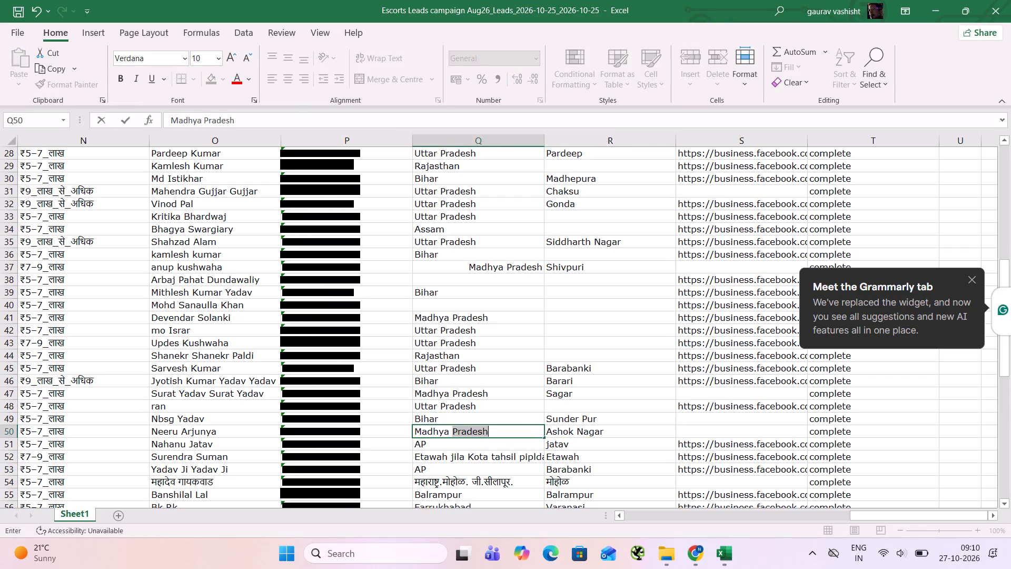
key("Return")
Set the state in row 51 to Andhra Pradesh and clear that row's city.
type("Andhra")
key("space")
type("Pradesh")
key("Right")
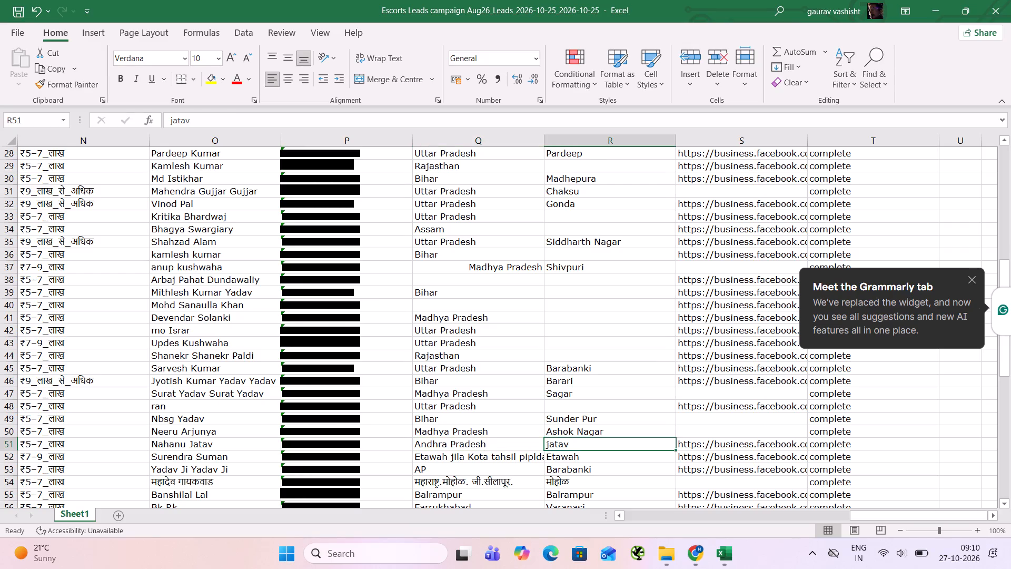
key("Down")
key("Up")
key("BackSpace")
Set the state in row 52 to Uttar Pradesh and the state in row 53 to Andhra Pradesh.
key("Down")
key("Left")
type("Utttar")
key("BackSpace")
key("BackSpace")
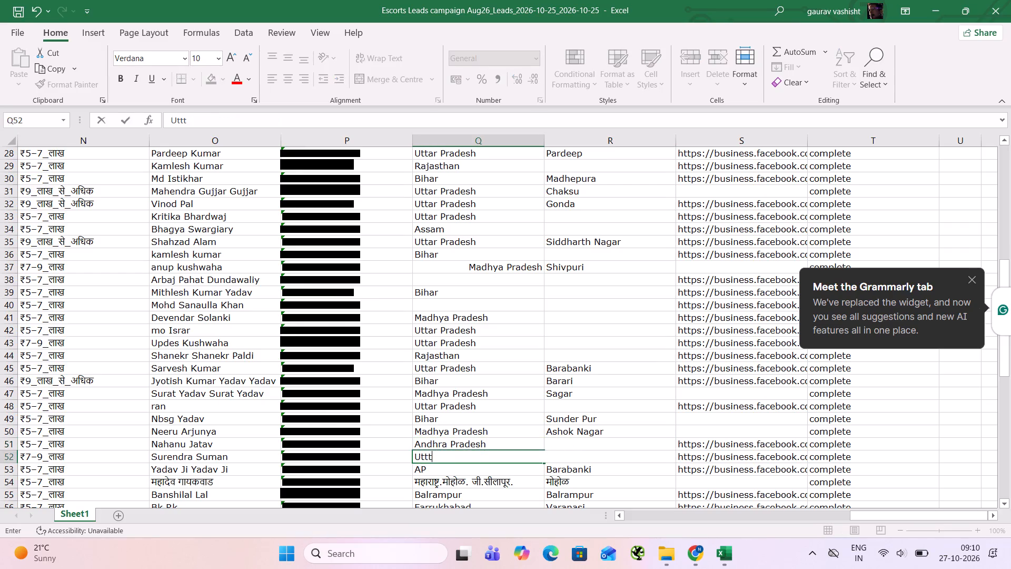
key("BackSpace")
type("ar")
key("space")
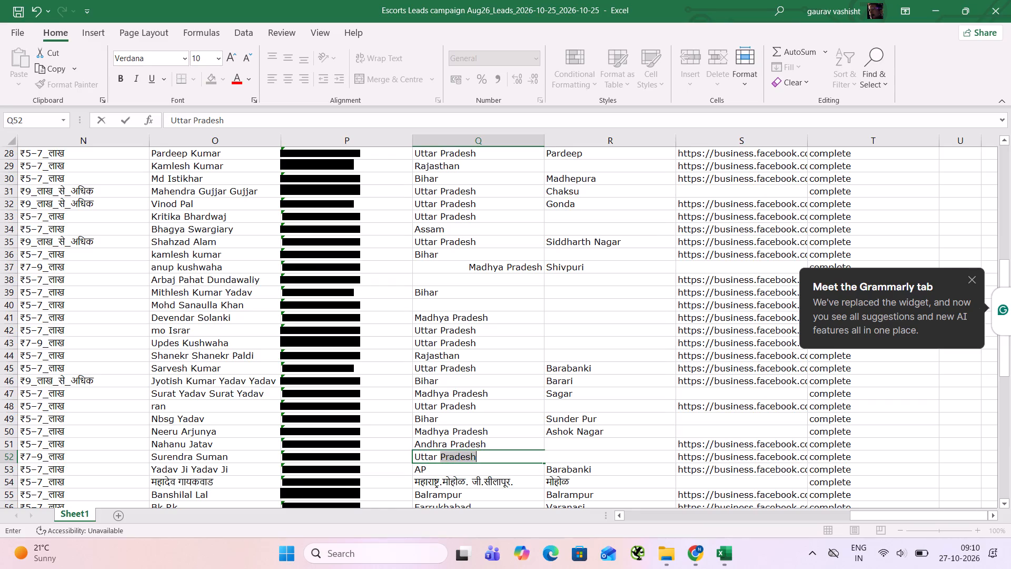
key("Return")
type("Andhra")
key("space")
key("Return")
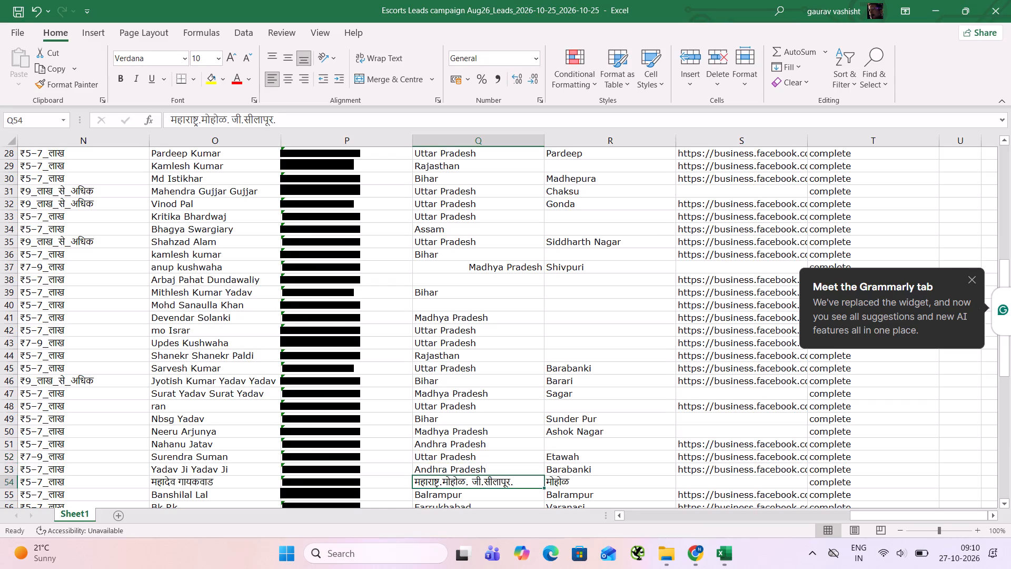
Clear the city in row 54 and set that row's state to Mahrashtra.
key("Right")
key("BackSpace")
key("Left")
type("Mah")
type("rashtra")
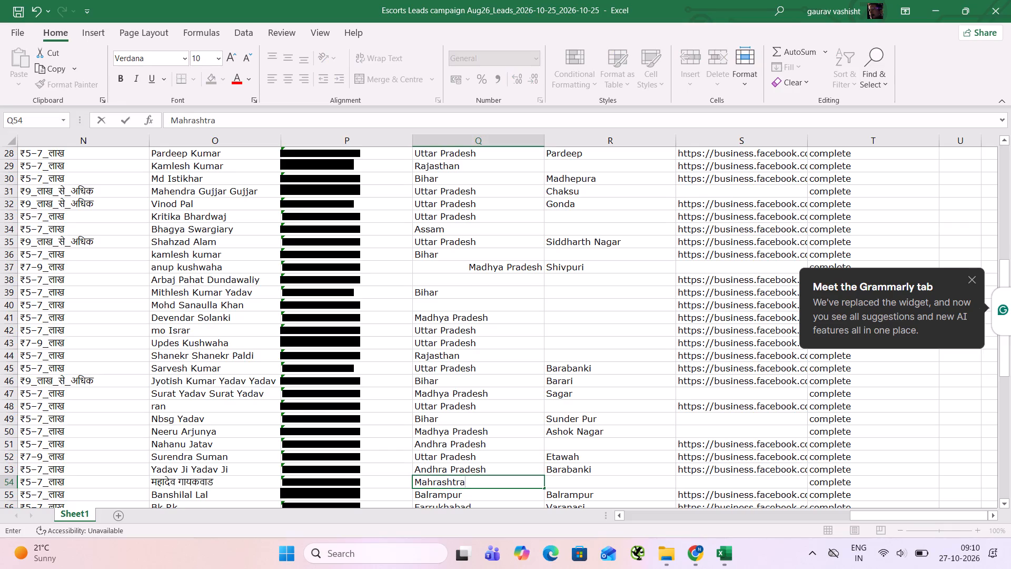
key("Down")
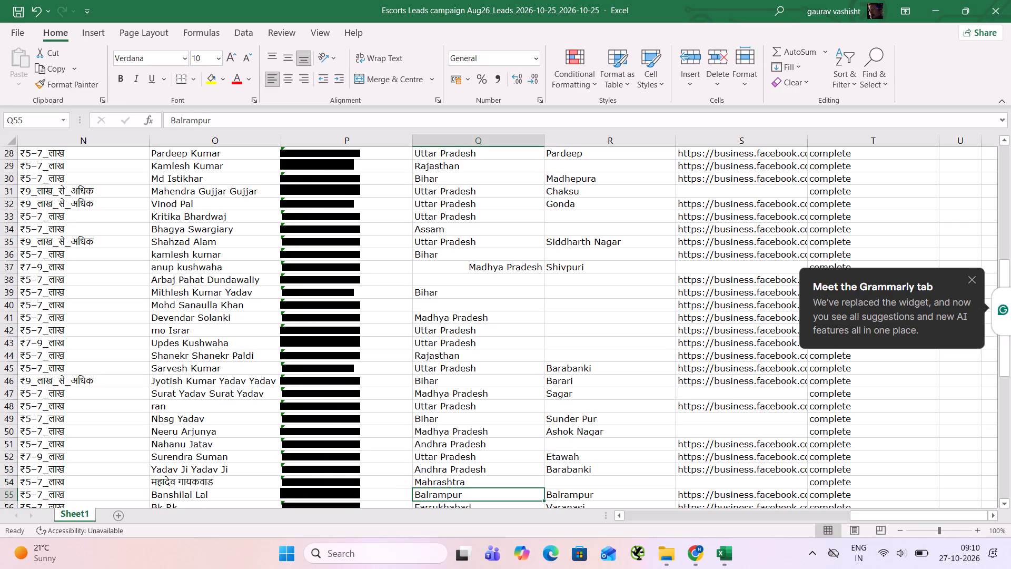
Copy Uttar Pradesh from the row 52 state into the states of rows 55, 56 and 57.
key("Up")
key("Up")
key("Up")
key("ctrl+c")
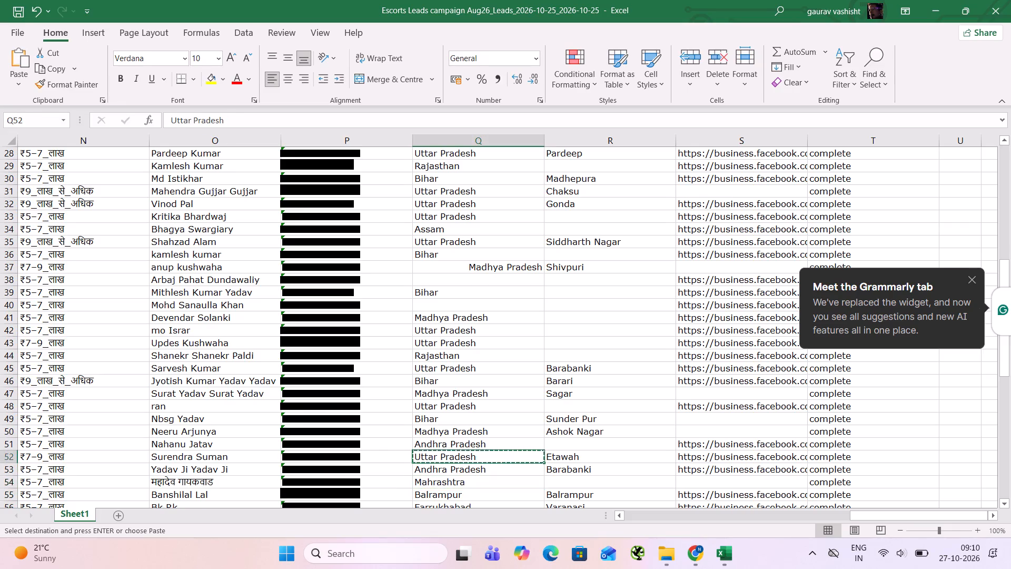
key("Down")
key("Down")
key("Down")
key("ctrl+v")
key("Down")
key("ctrl+v")
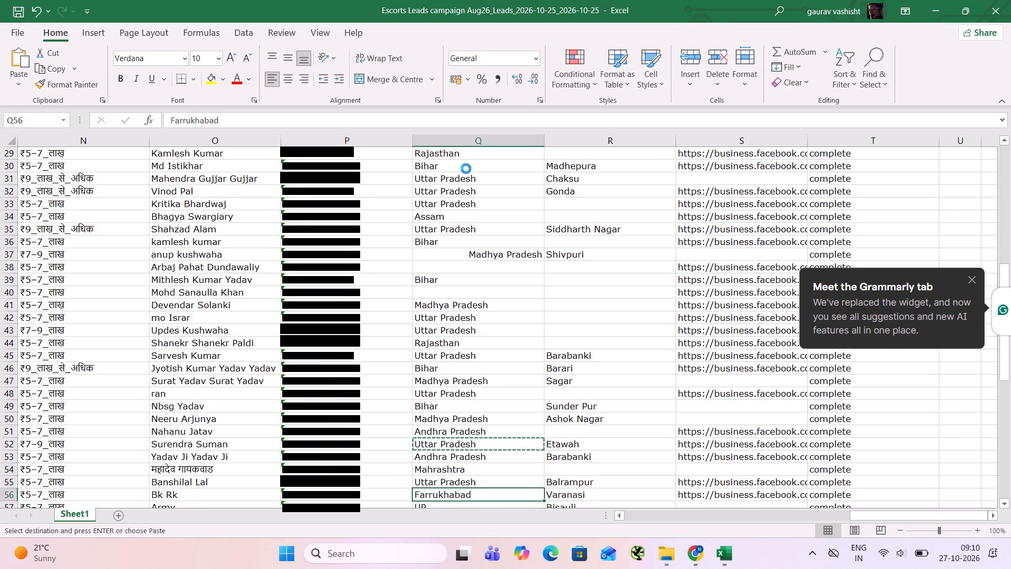
key("Down")
key("ctrl+v")
Set the state in row 58 to Bihar and clear that row's city.
key("Down")
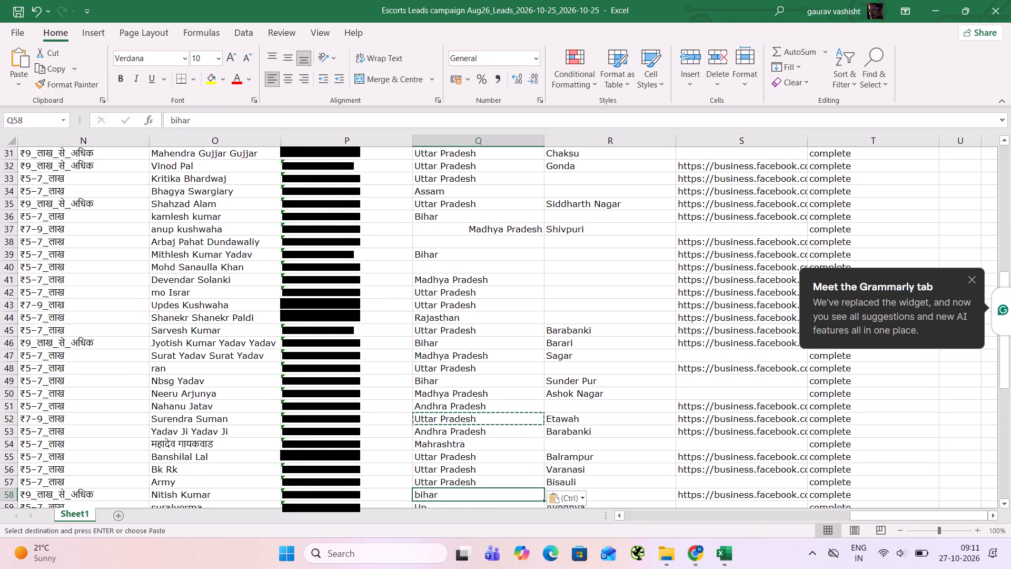
type("Bihar")
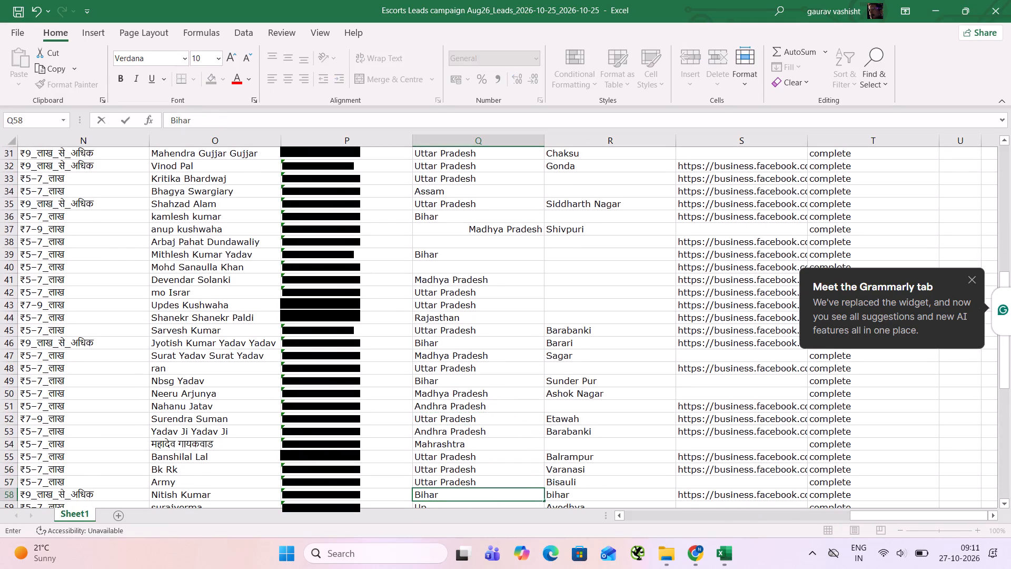
key("Right")
key("BackSpace")
Set the state in row 59 to Uttar Pradesh and fill it down into row 60.
key("Down")
key("Left")
type("Uttar")
key("space")
key("Return")
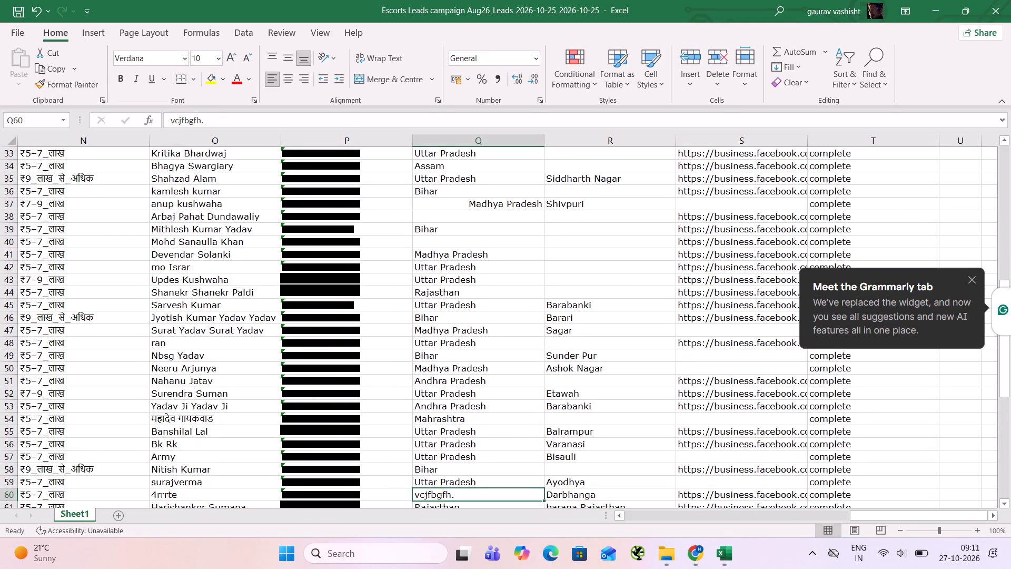
key("ctrl+d")
Clear the city in row 61.
key("Right")
key("Right")
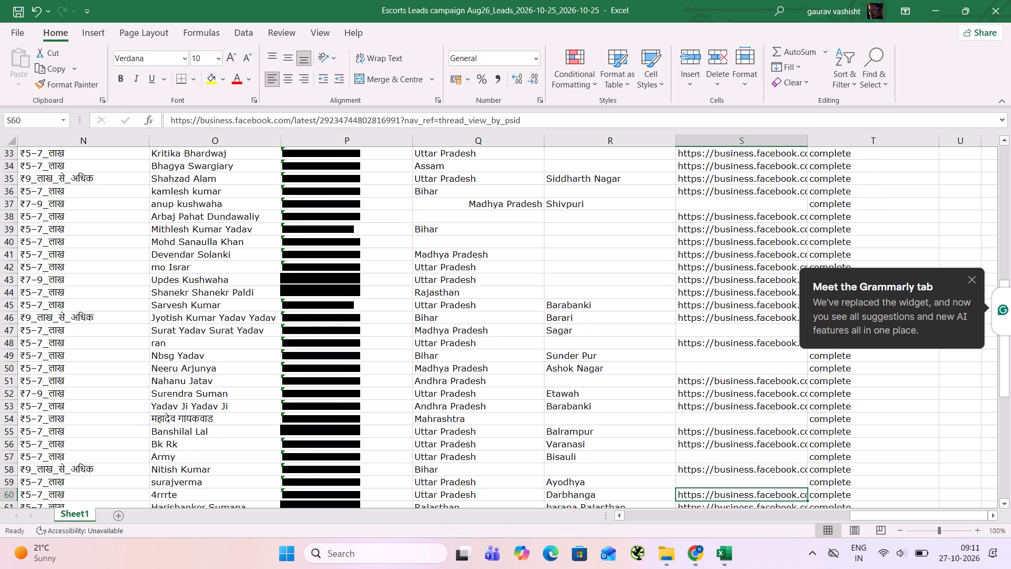
key("Down")
key("Down")
key("Left")
key("Left")
key("Up")
key("Right")
key("BackSpace")
Set the state in row 62 to Bihar.
key("Down")
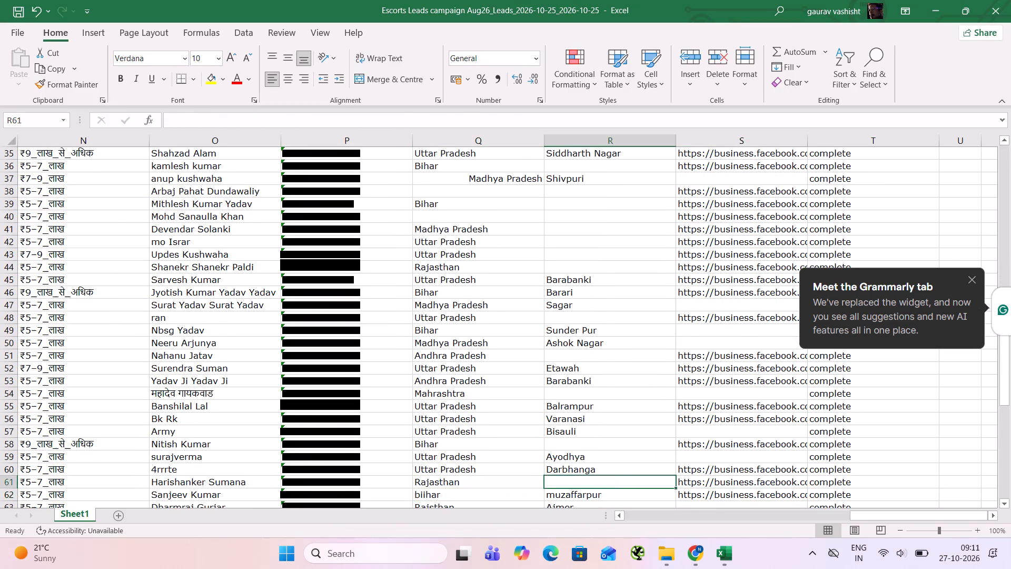
key("Left")
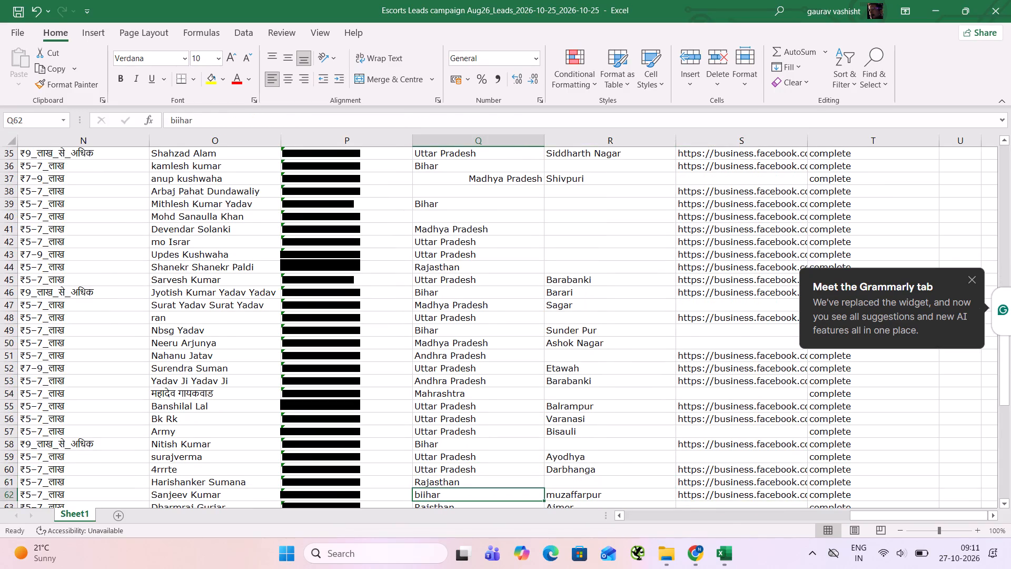
key("space")
type("B")
key("Right")
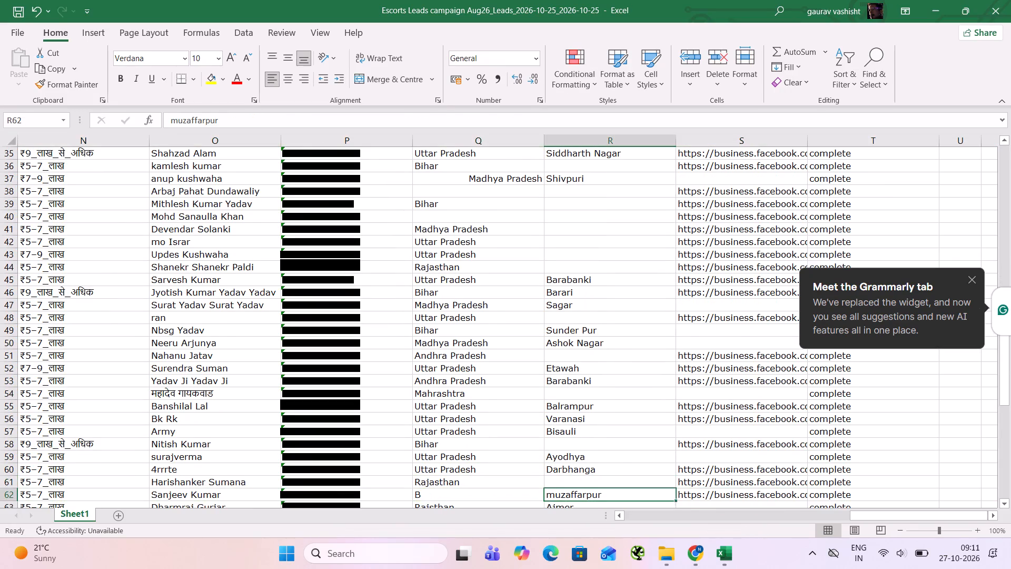
key("Left")
type("Ihar")
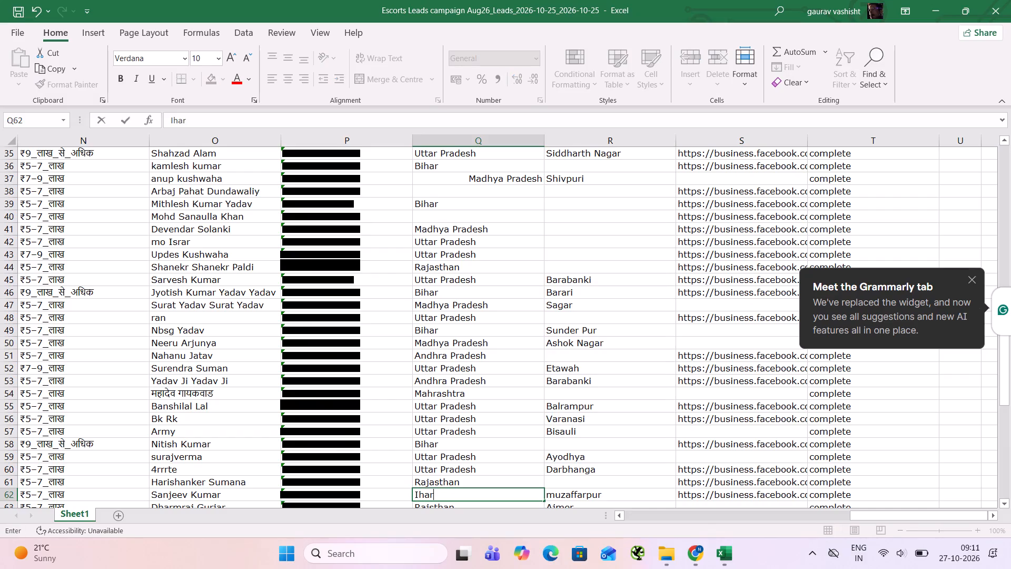
key("BackSpace")
key("BackSpace")
key("BackSpace")
key("BackSpace")
key("BackSpace")
key("BackSpace")
key("BackSpace")
key("BackSpace")
key("BackSpace")
key("BackSpace")
key("BackSpace")
key("BackSpace")
type("Bihar")
key("Right")
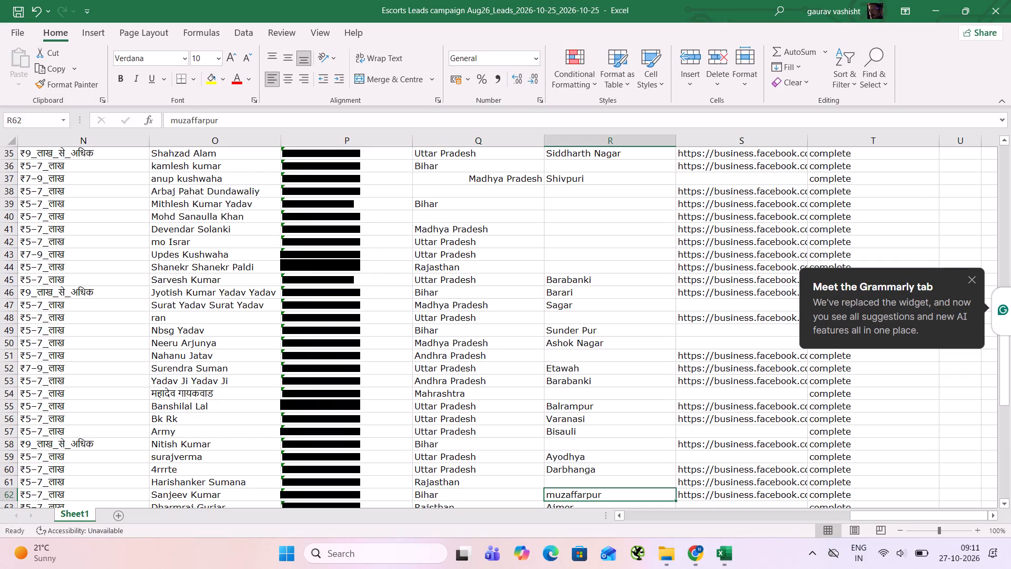
Set the city in row 62 to Muzafnagar.
type("Mu")
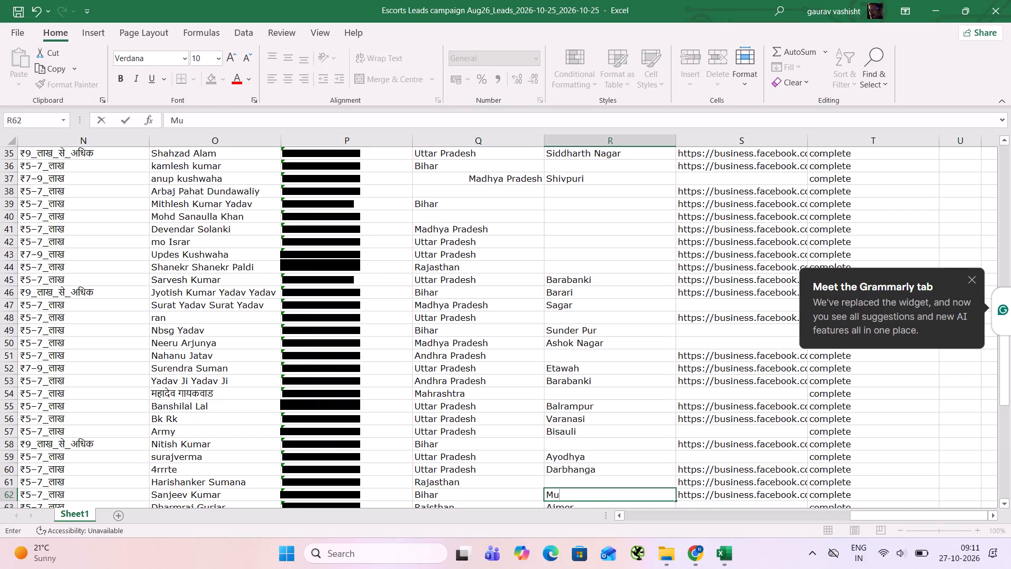
type("za")
type("fnagar")
key("Down")
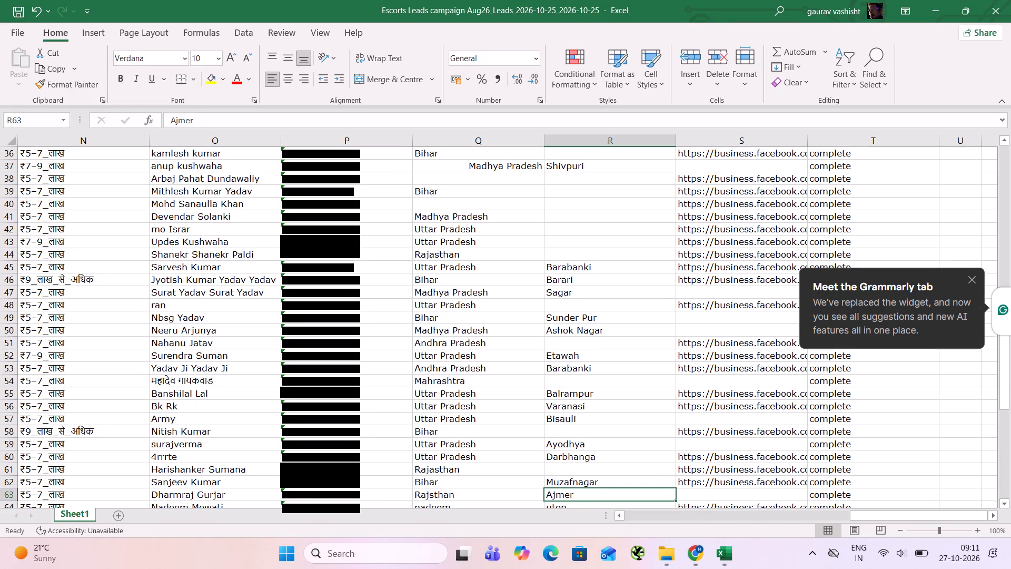
Set the state in row 63 to Rajasthan.
key("Left")
type("Rajasthan")
key("Down")
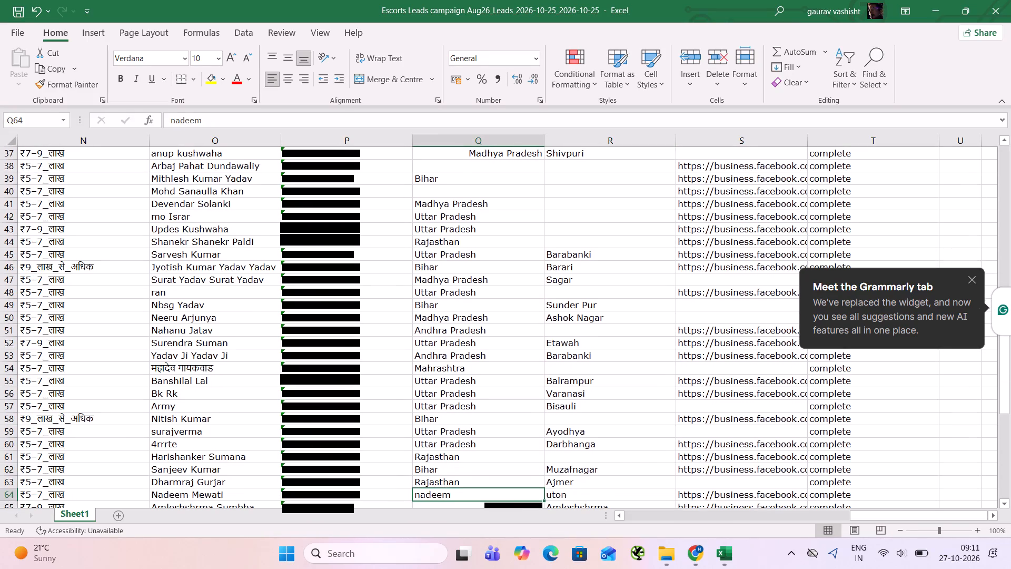
Set the states in rows 64 and 65 to Uttar Pradesh and clear both rows' cities.
key("Right")
key("BackSpace")
key("Left")
type("Uttar")
key("space")
key("Return")
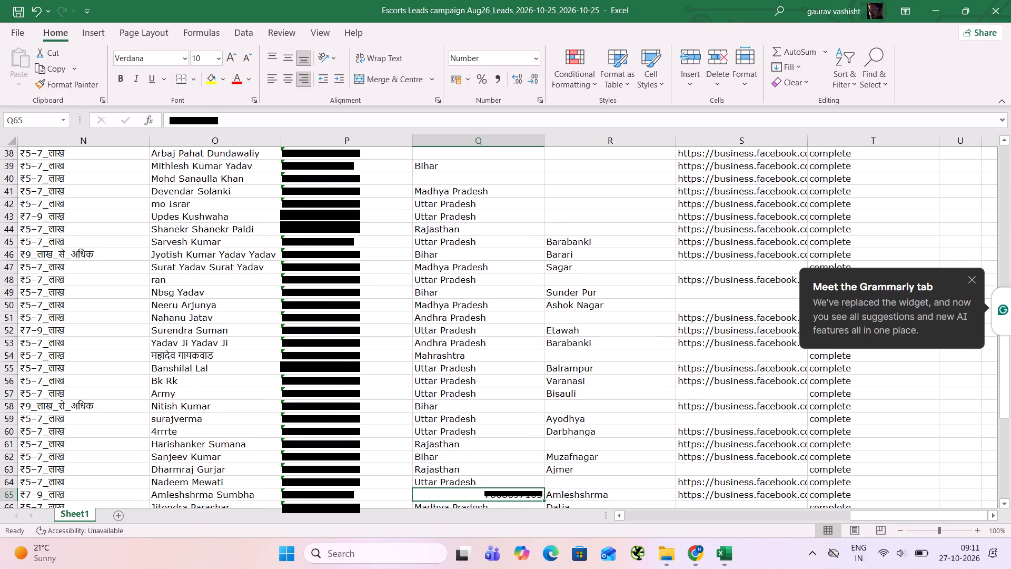
key("ctrl+d")
key("Right")
key("BackSpace")
Copy Uttar Pradesh from the row 65 state into row 67 and clear the row 67 city.
key("Down")
key("Left")
key("Down")
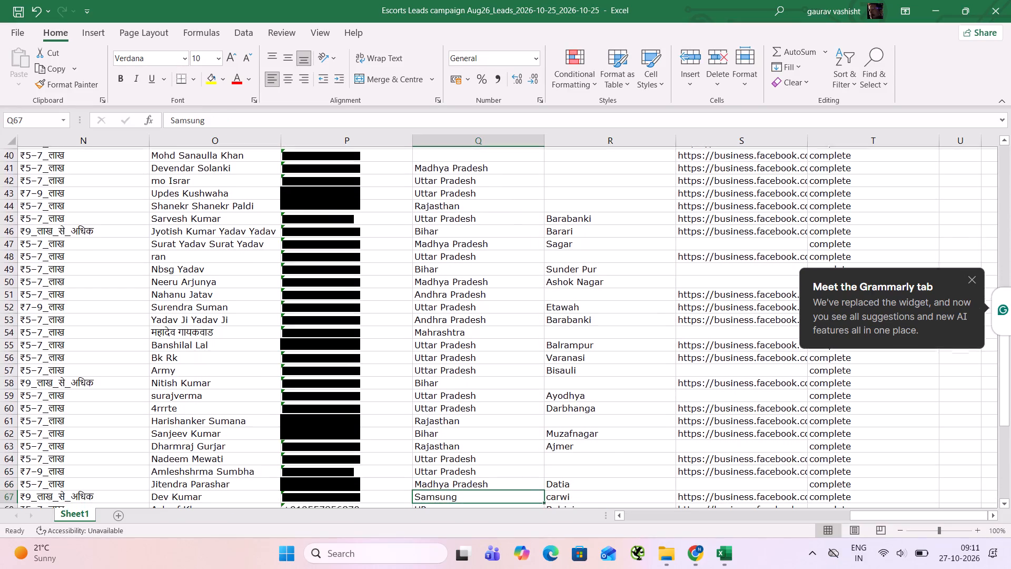
key("Down")
key("Up")
key("Up")
key("Up")
key("ctrl+c")
key("Down")
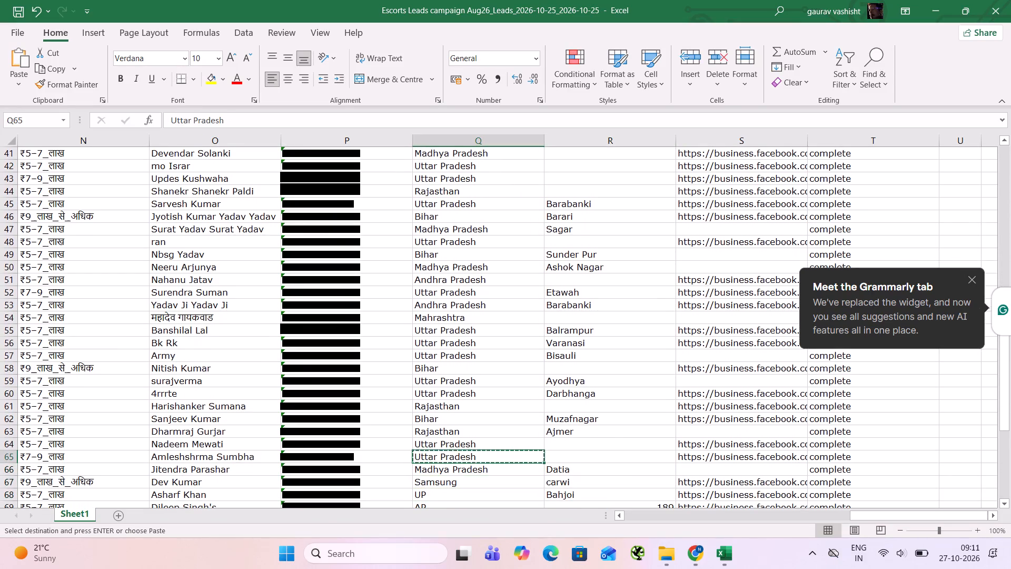
key("Down")
key("ctrl+v")
key("Right")
key("BackSpace")
Copy Uttar Pradesh from the row 67 state into the row 68 state.
key("Down")
key("Left")
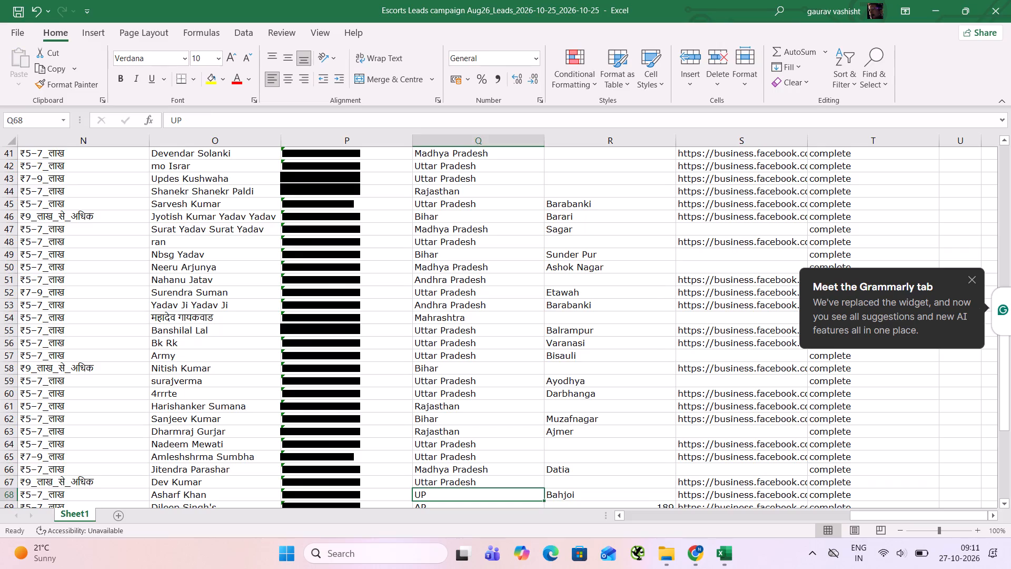
key("Up")
key("ctrl+c")
key("Down")
key("ctrl+v")
key("Down")
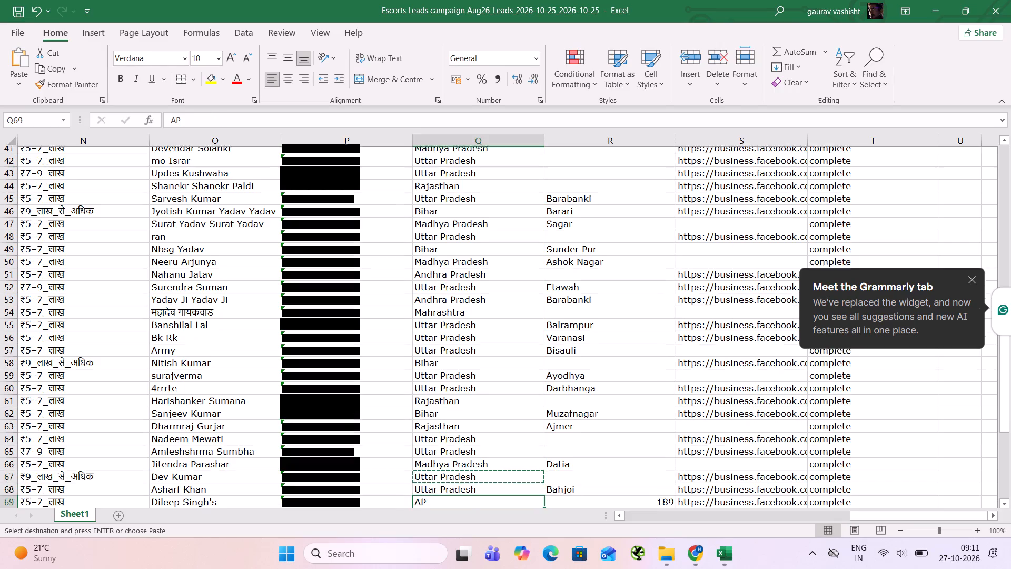
Set the state in row 69 to Andhra Pradesh and clear that row's city.
type("Andhra")
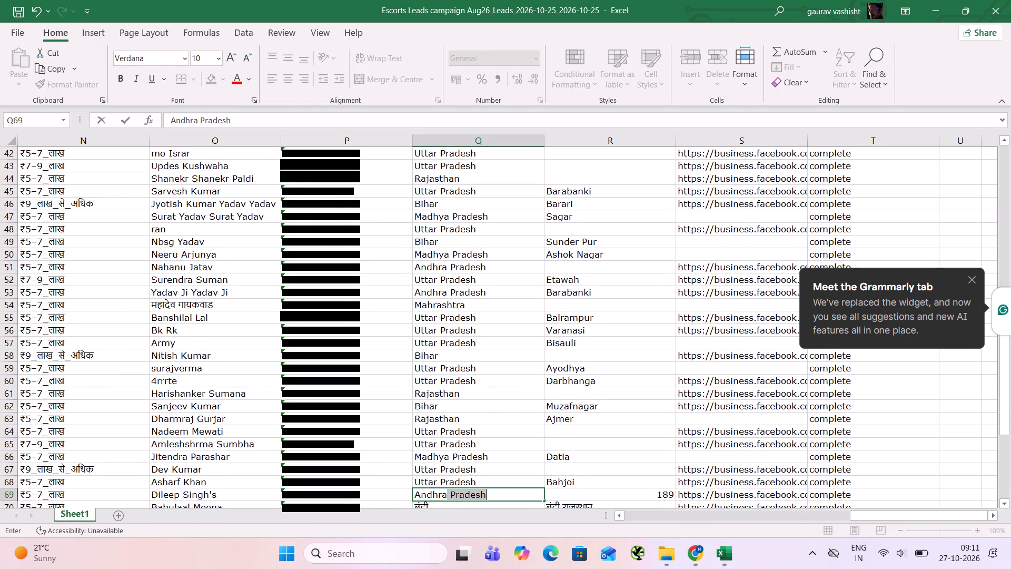
key("space")
key("Return")
key("Right")
key("Up")
key("BackSpace")
Clear the city in row 70 and set that row's state to Rajasthan.
key("Down")
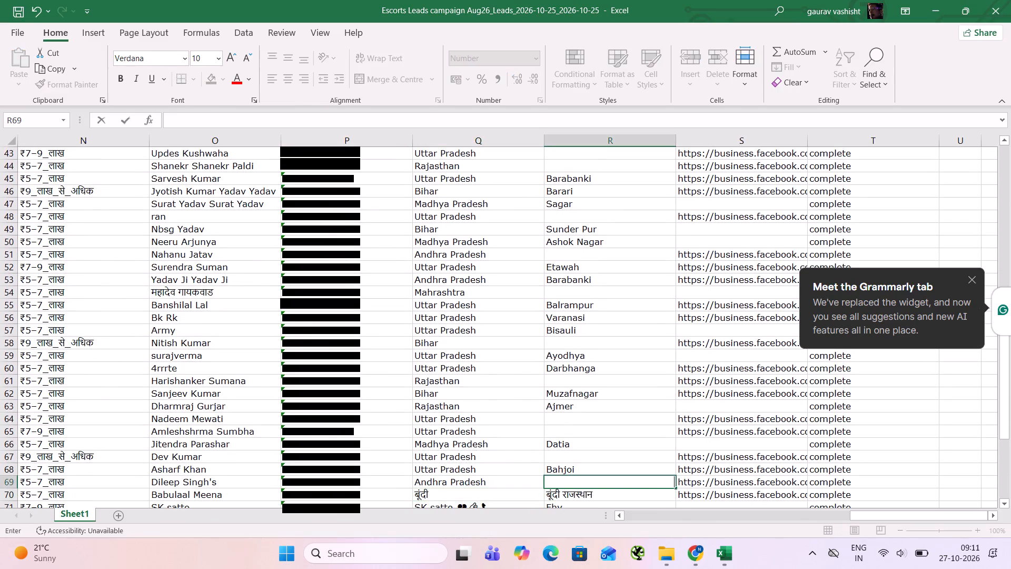
key("BackSpace")
key("Left")
type("Rajasthan")
key("Down")
Clear both the state and the city in row 71.
key("BackSpace")
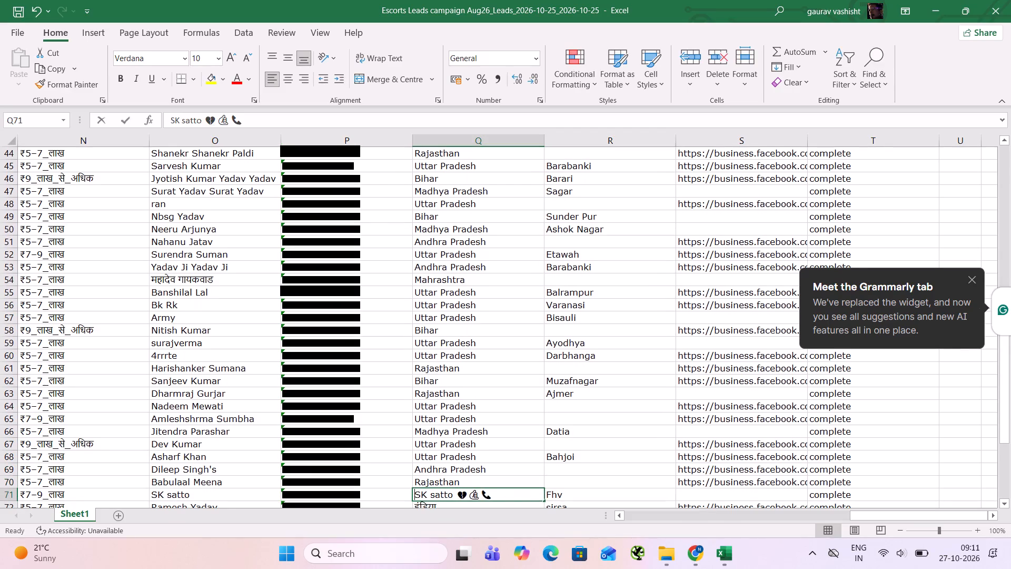
key("Right")
key("BackSpace")
key("Down")
Set the row 72 state to Haryana and the row 73 state to Uttar Pradesh, and clear the row 72 city.
key("Left")
key("BackSpace")
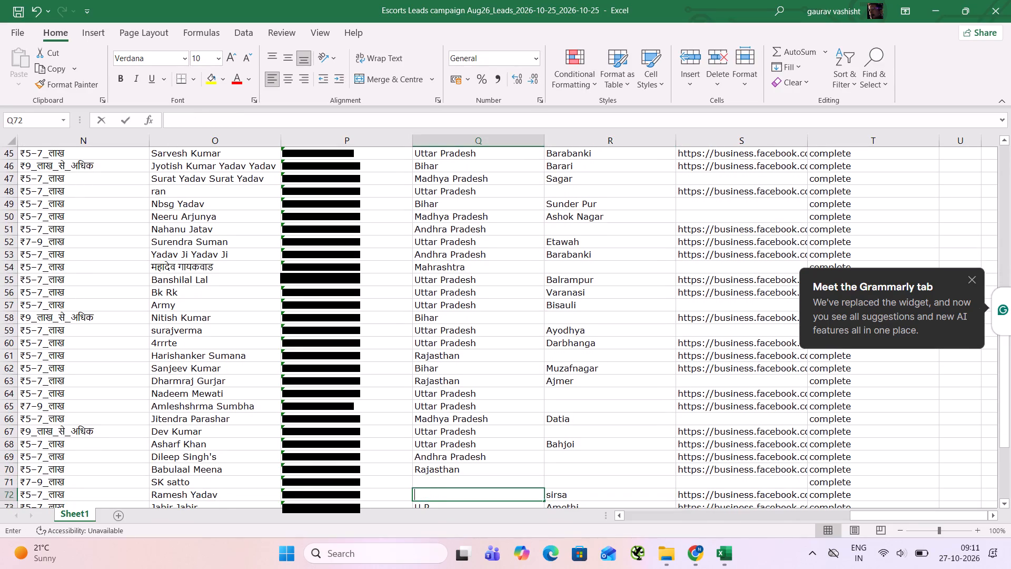
type("Haryana")
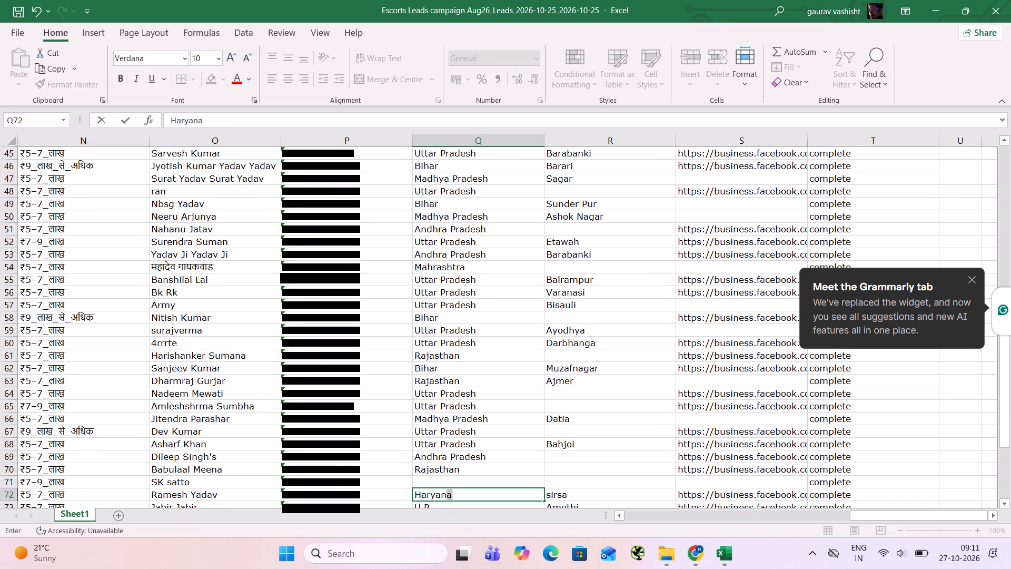
key("Down")
type("Uttar")
key("space")
key("Return")
key("Up")
key("Up")
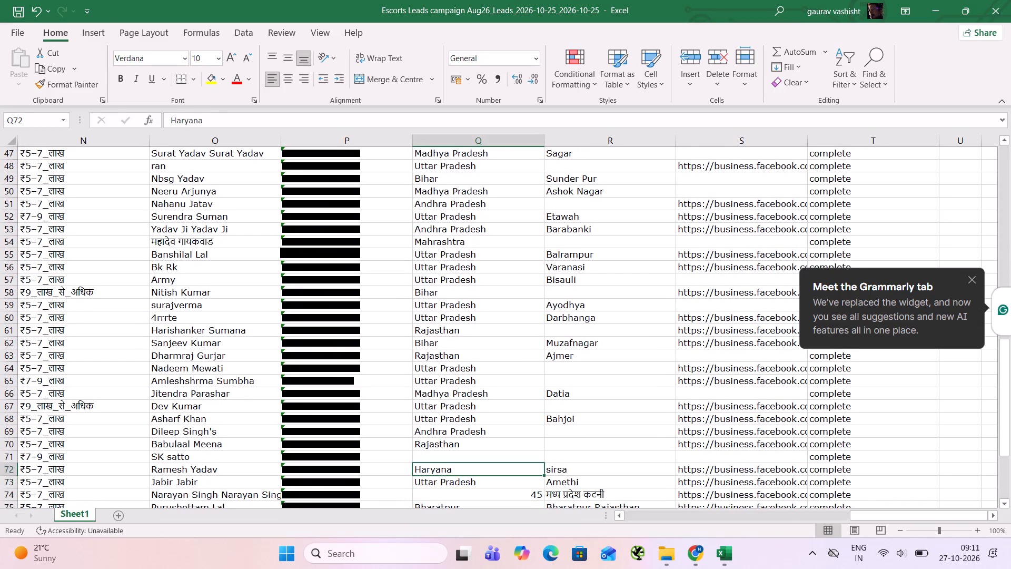
key("Right")
key("BackSpace")
Clear the city in row 74 and set that row's state to Madhya Pradesh.
key("Down")
key("Down")
key("BackSpace")
key("Left")
type("Madhya")
key("space")
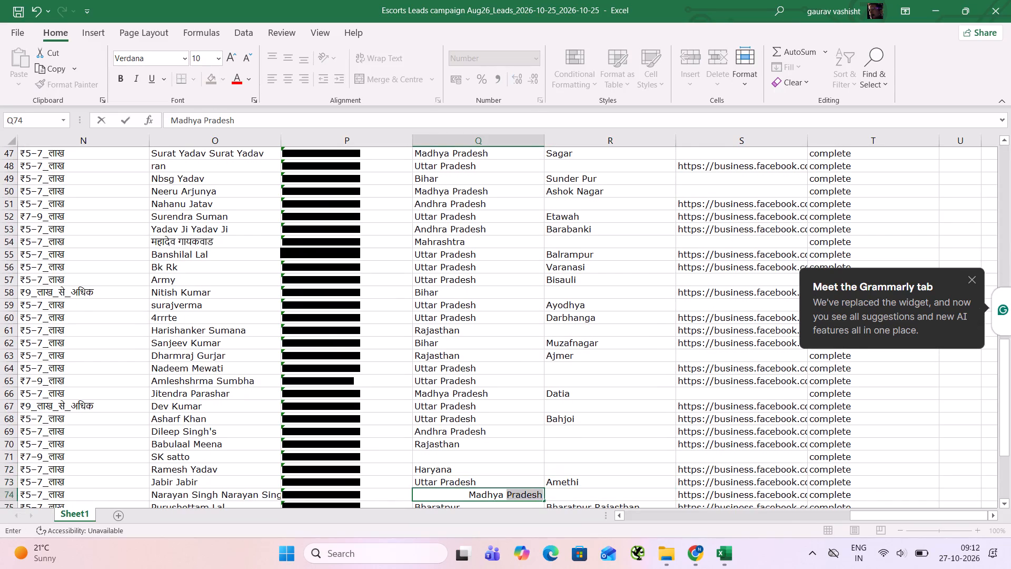
key("Return")
Set row 75 to state Rajasthan and city Bharatpur.
key("Right")
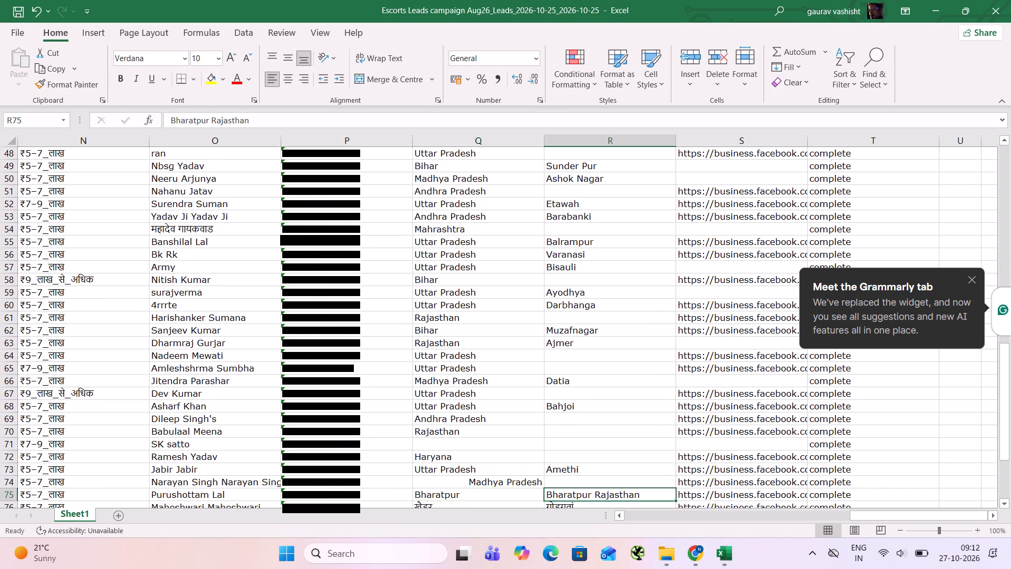
key("Left")
type("Rajasthan")
key("Right")
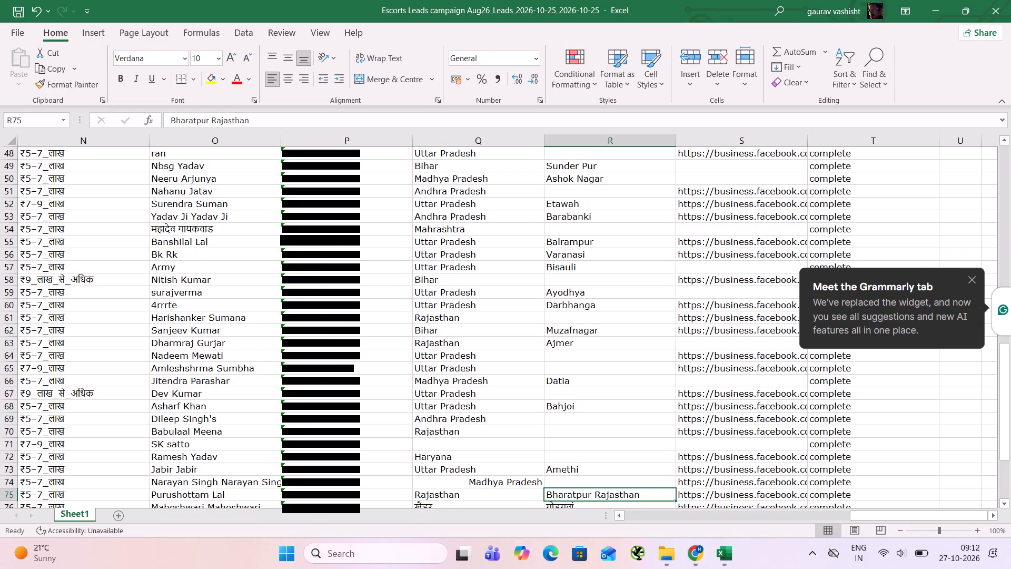
type("Bharat")
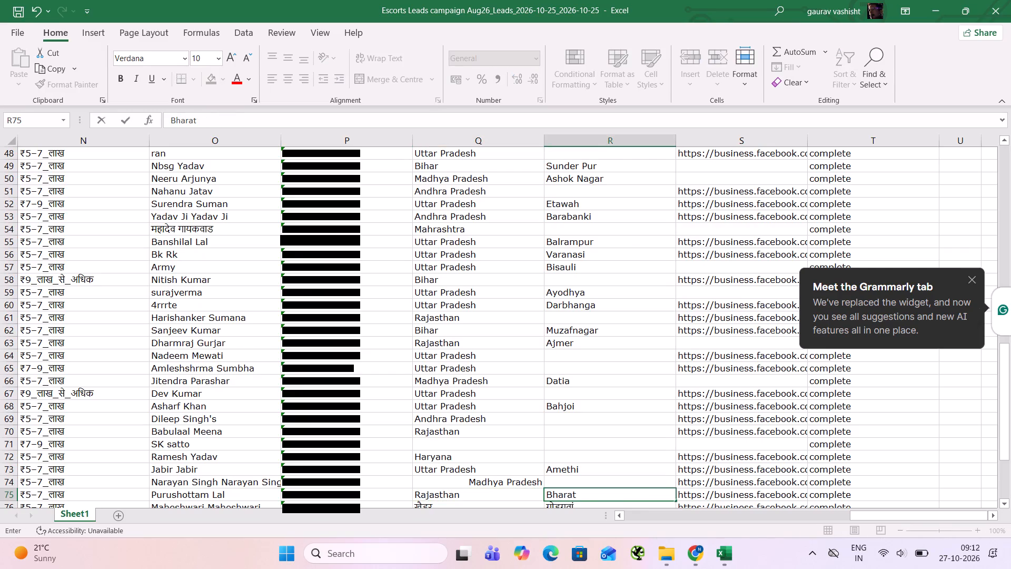
type("pur")
Clear both the state and the city in row 76.
key("Down")
key("Left")
key("BackSpace")
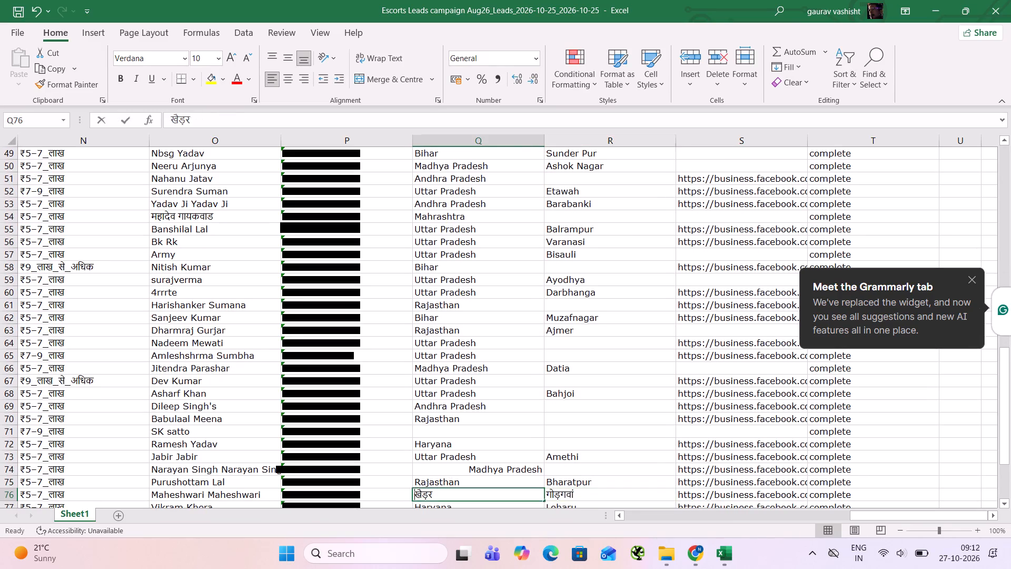
key("Right")
key("BackSpace")
key("Left")
Set the row 78 state to Madhya Pradesh and copy it into the row 79 state.
key("Down")
key("Down")
key("Down")
key("Down")
key("Down")
key("Down")
key("Down")
key("Down")
key("Down")
key("Down")
key("Down")
key("Down")
key("Down")
key("Down")
key("Down")
key("Down")
key("Down")
key("Down")
key("Down")
key("Down")
key("Down")
key("Down")
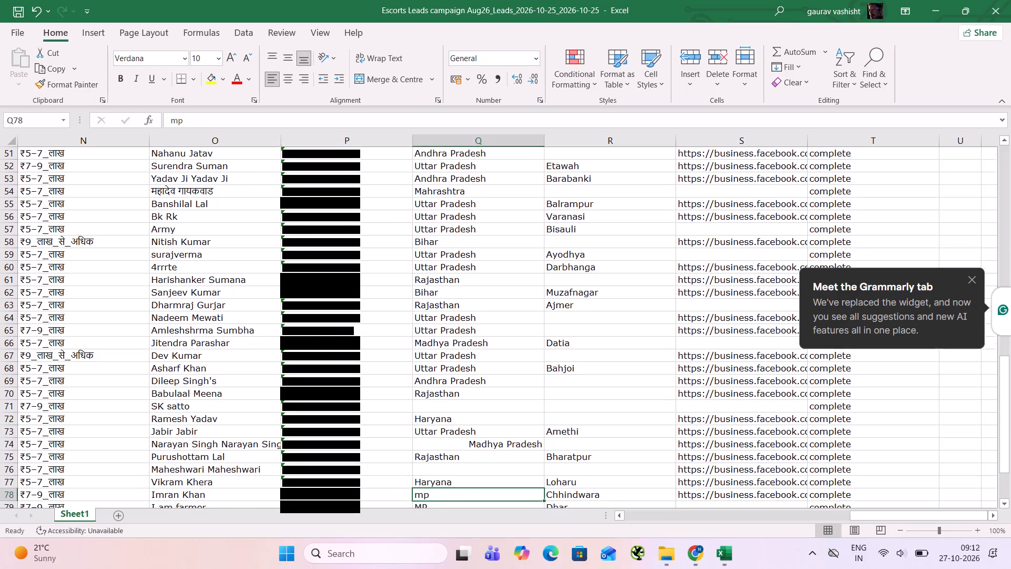
key("Up")
key("Up")
key("Up")
key("Up")
key("Up")
key("Up")
key("Up")
key("Up")
key("Up")
key("Up")
key("Up")
key("Up")
key("Up")
key("Up")
key("Up")
key("Up")
key("Up")
key("Up")
key("Up")
key("Up")
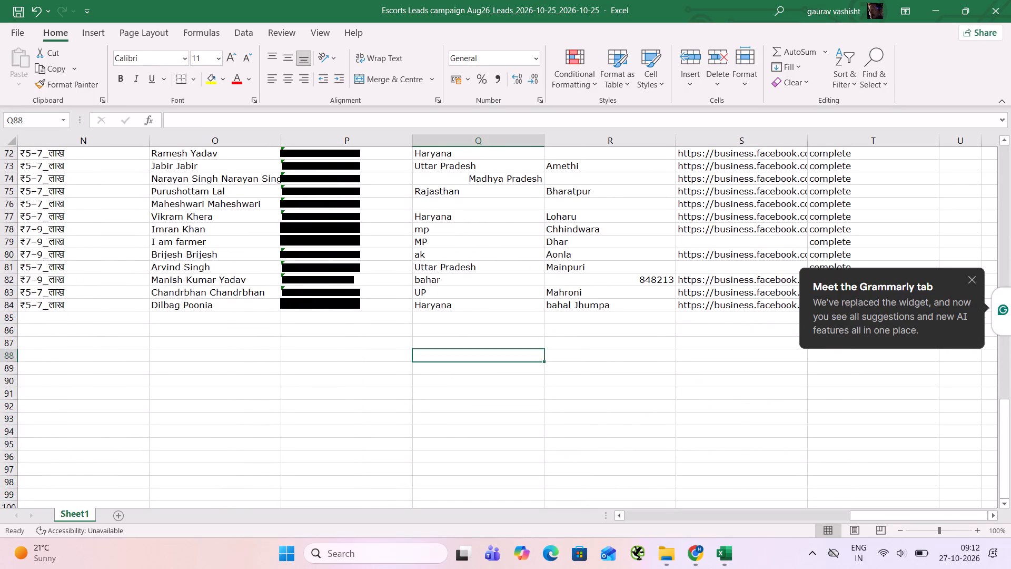
key("Down")
key("Down")
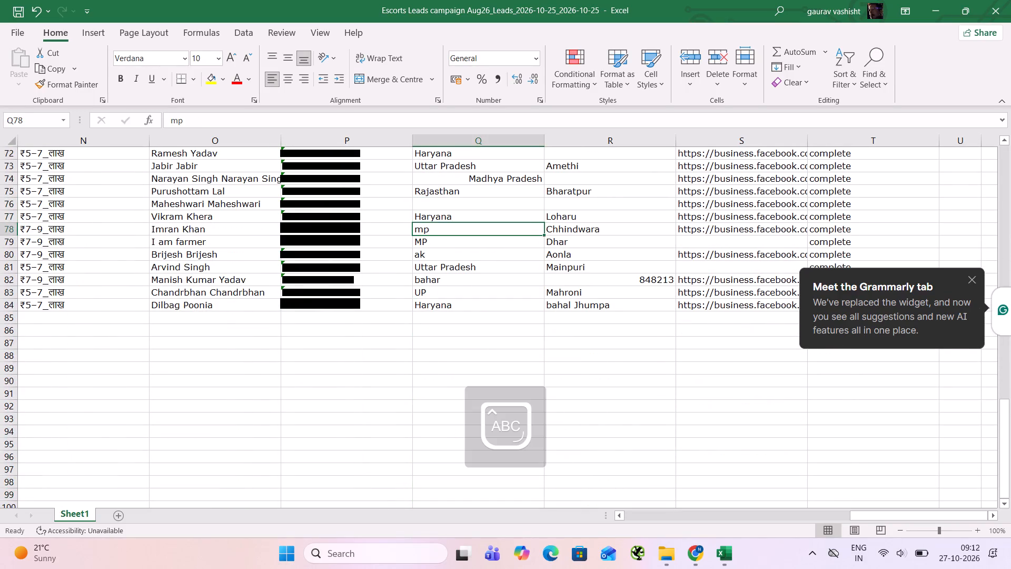
key("m")
type("adhya")
key("space")
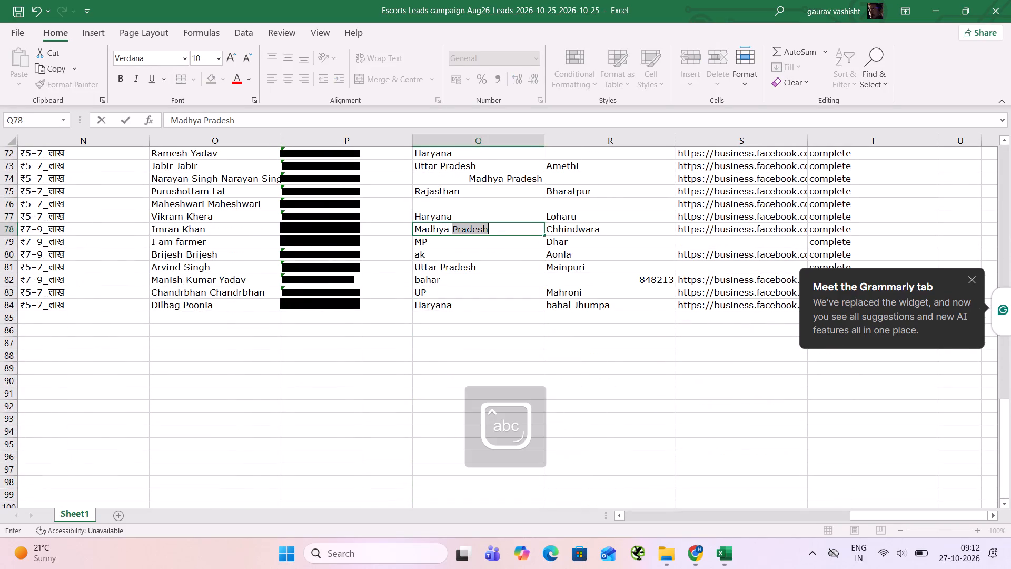
key("Return")
key("Up")
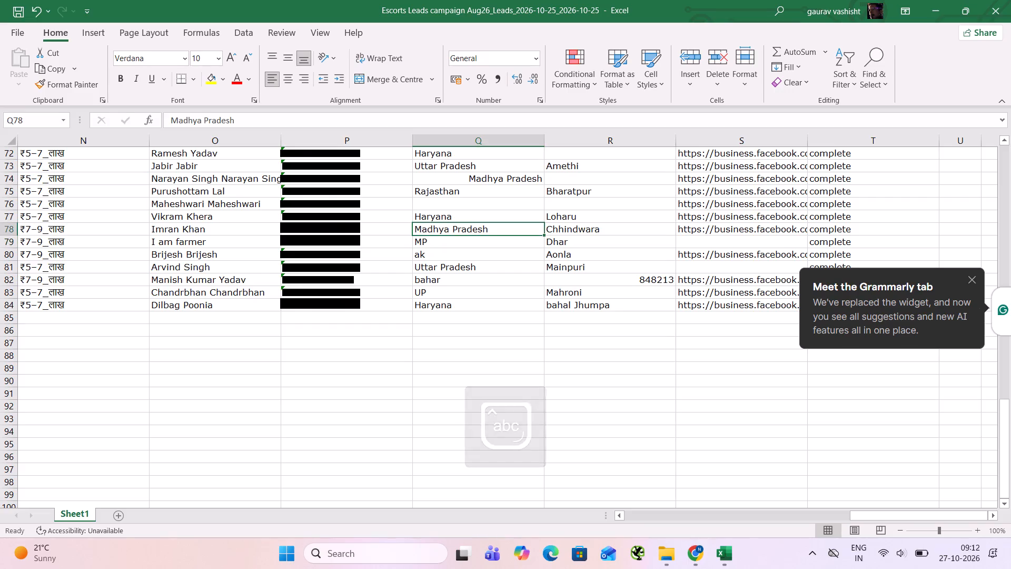
key("ctrl+c")
key("Down")
key("ctrl+v")
key("Down")
key("Up")
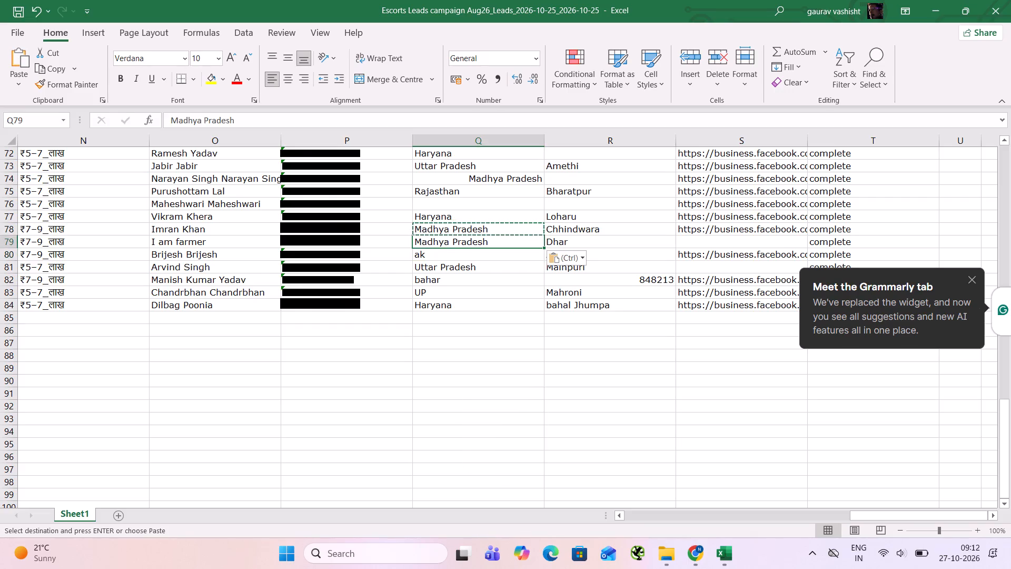
Set the state in row 80 to Uttar Pradesh.
key("Down")
type("Uttar")
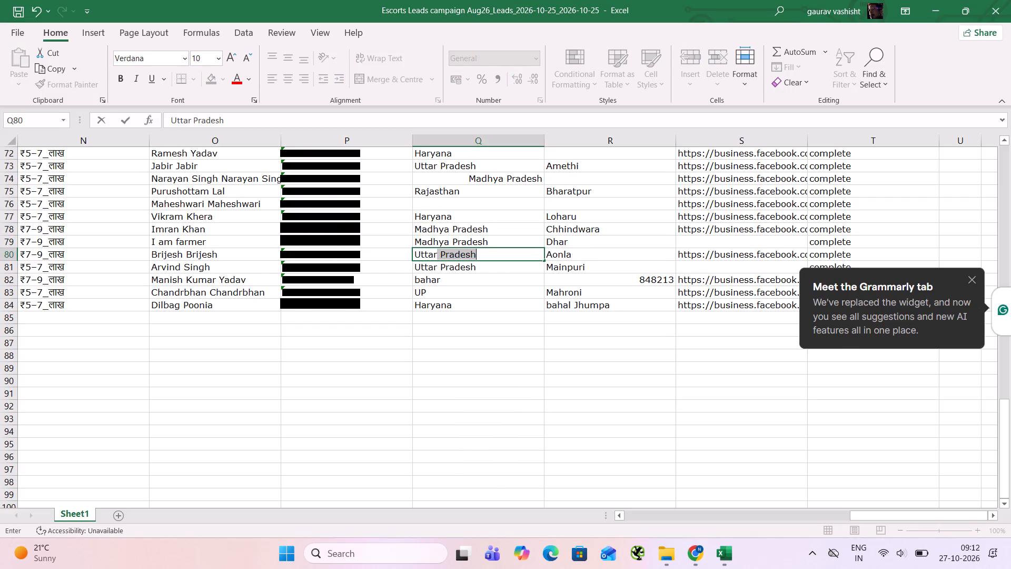
key("space")
key("Return")
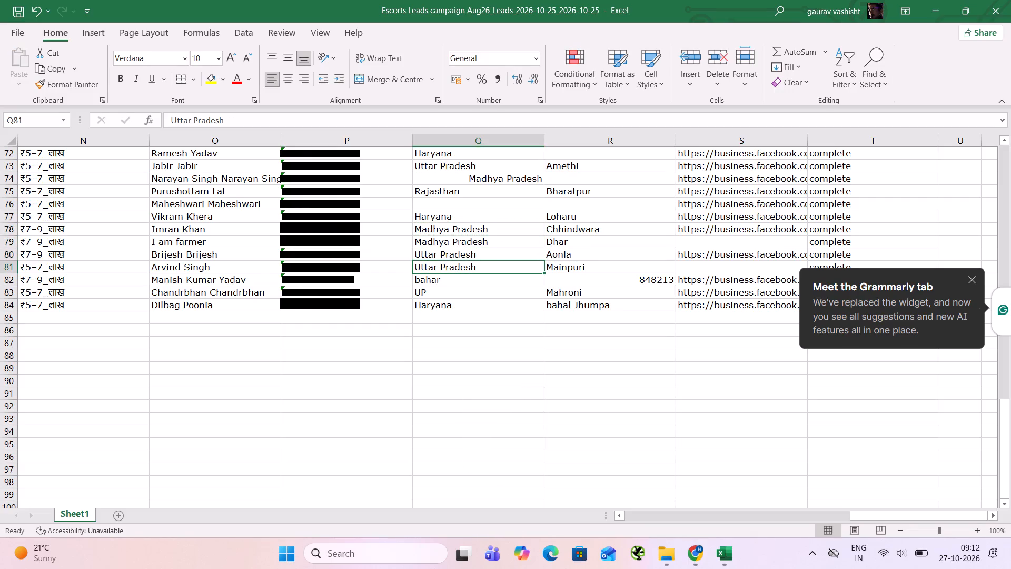
Copy Uttar Pradesh from the row 81 state into rows 82 and 83, clearing the row 82 city.
key("ctrl+c")
key("Down")
key("ctrl+v")
key("Right")
key("BackSpace")
key("Down")
key("Left")
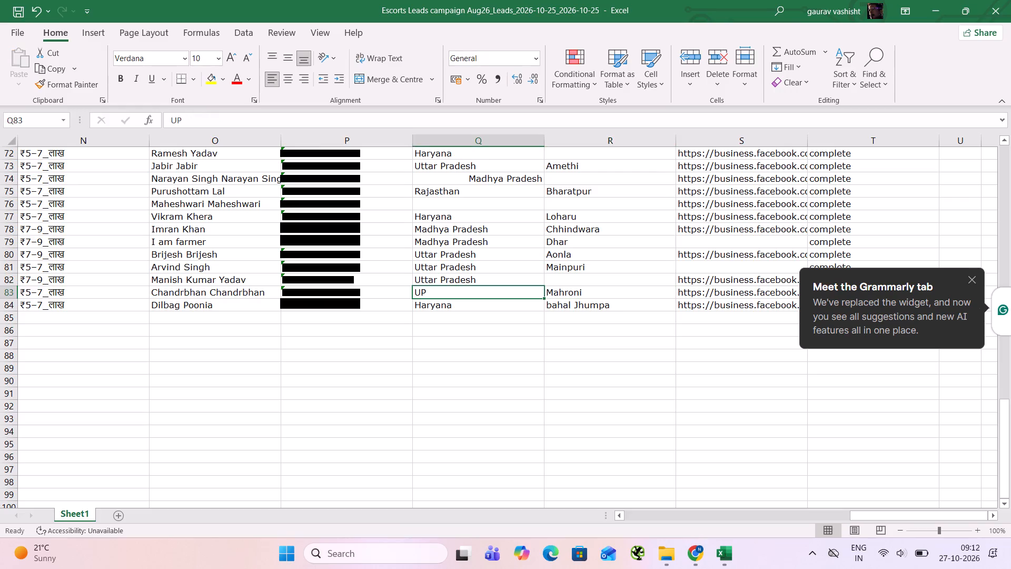
key("ctrl+d")
Clear the city in row 84 and return to the full_name header cell.
key("Down")
key("Right")
key("BackSpace")
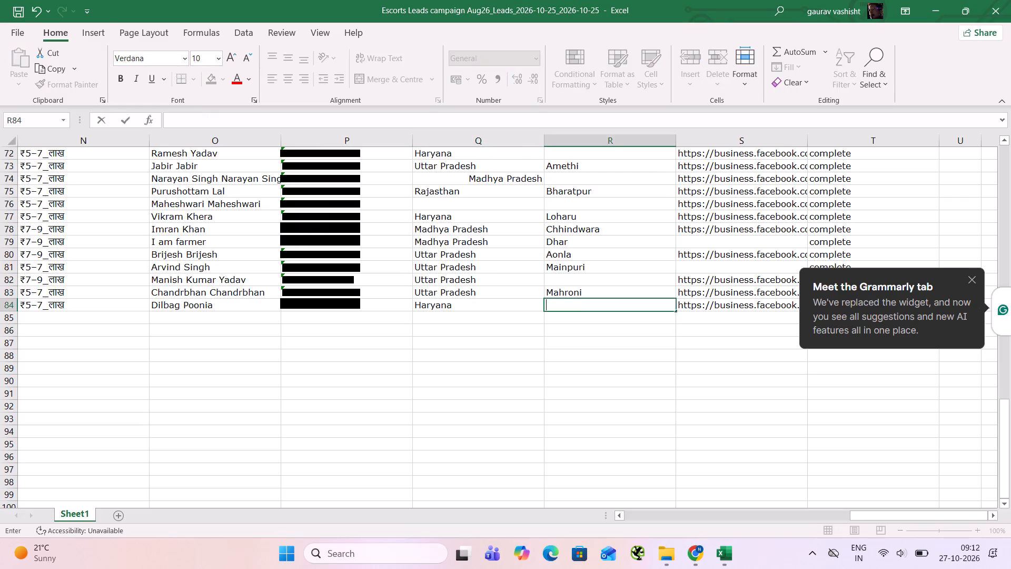
key("Left")
key("Left")
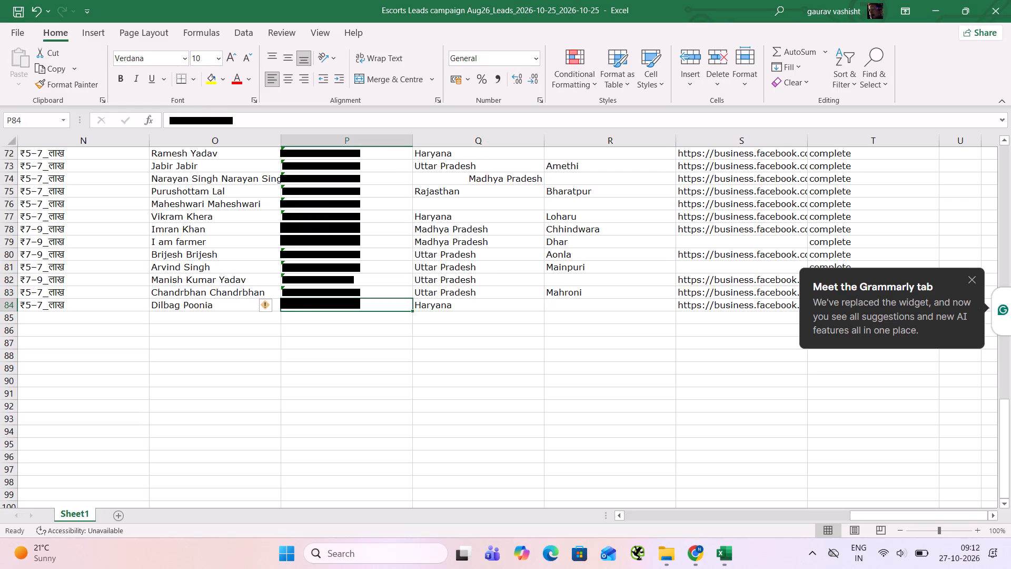
key("Left")
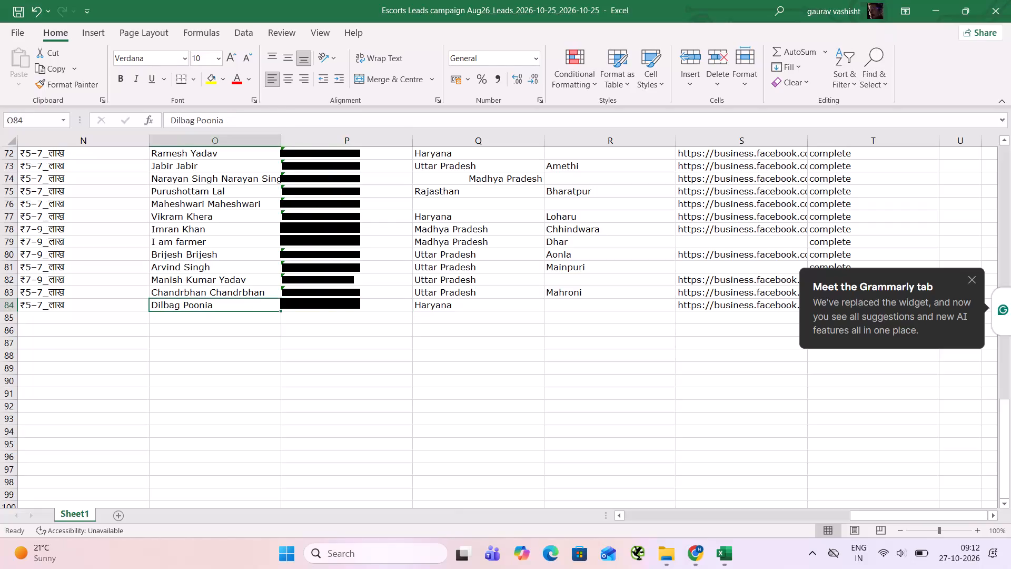
key("ctrl+Up")
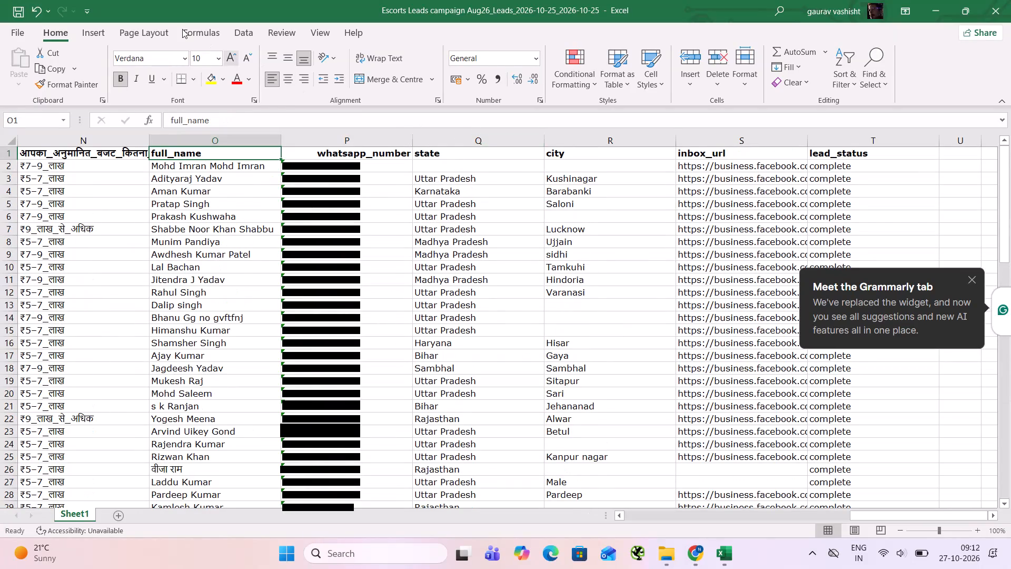
Start saving a copy of the workbook into the 26 - Oct folder.
left_click(14, 32)
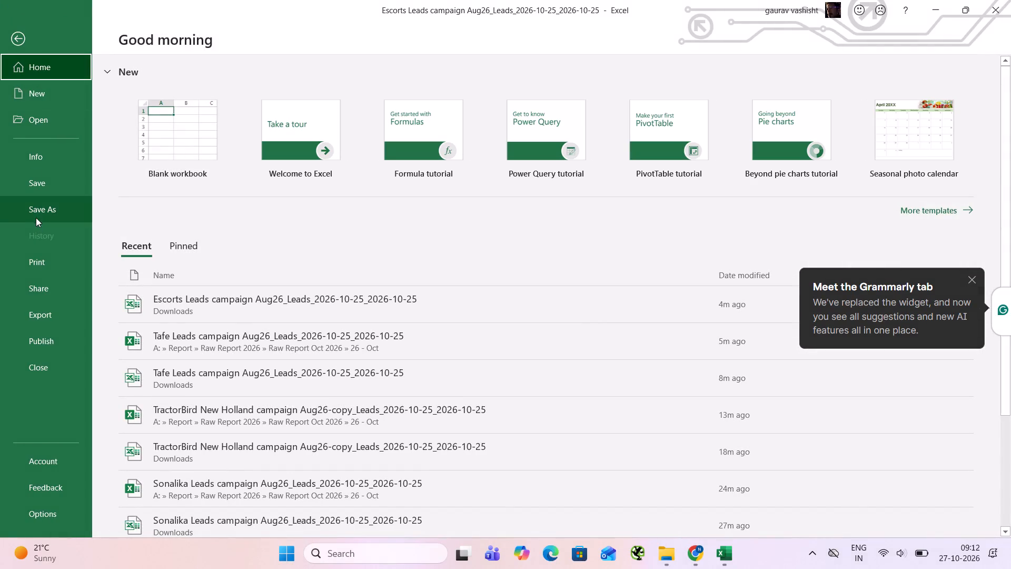
left_click(37, 215)
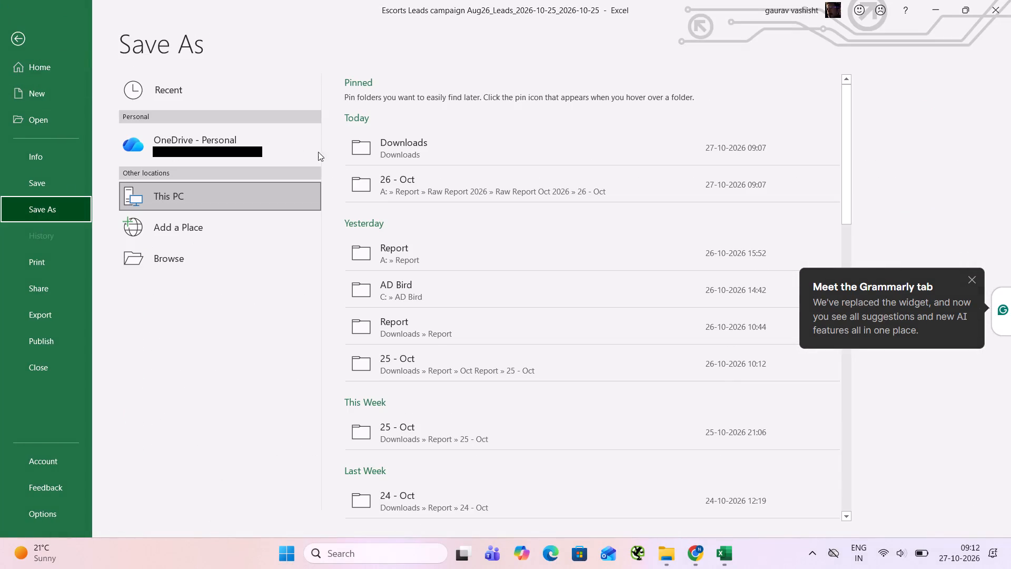
left_click(394, 186)
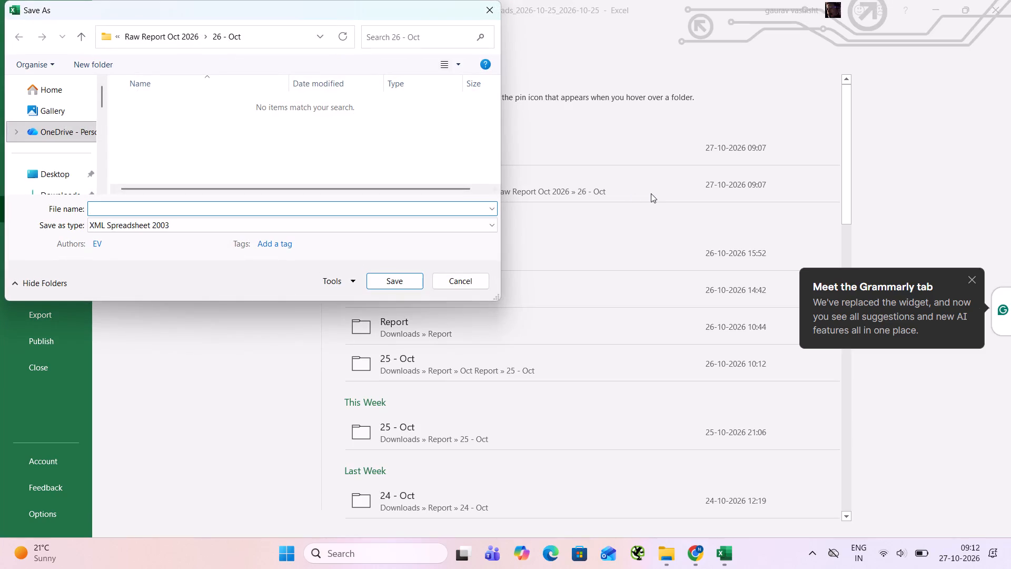
Switch to File Explorer and copy the file name of the Escorts Leads campaign Aug26 file in Downloads.
left_click(665, 555)
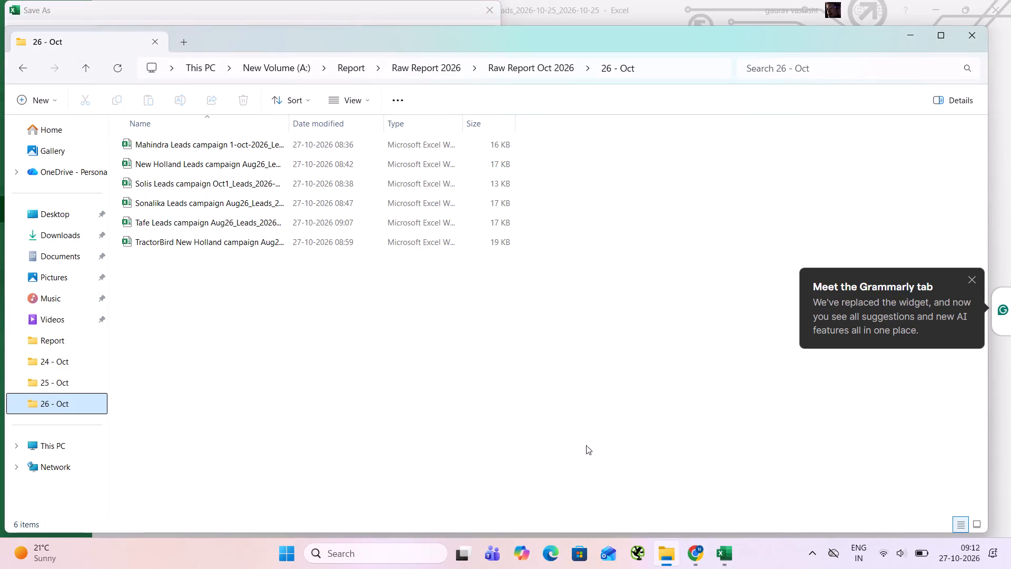
left_click(49, 237)
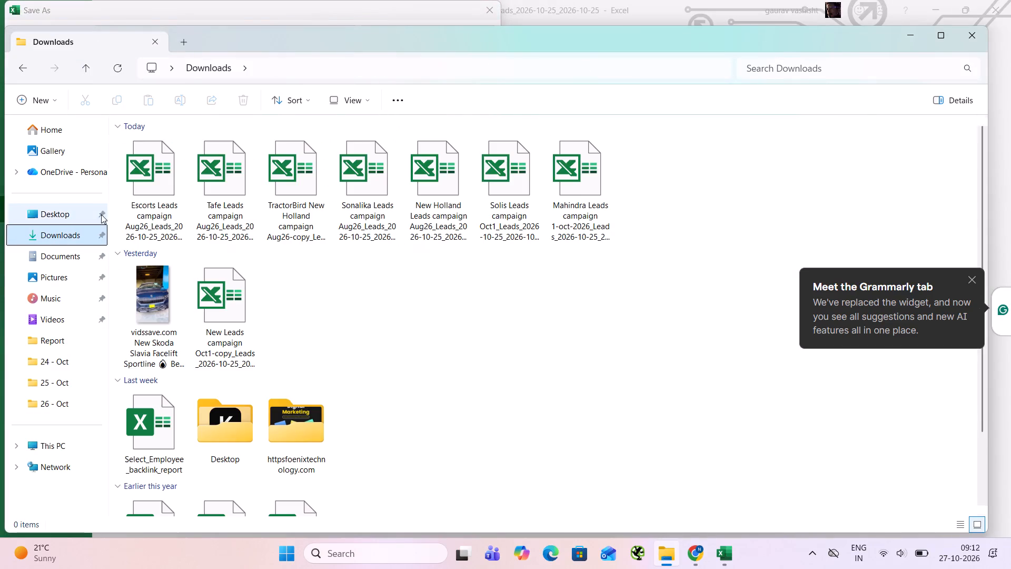
left_click(166, 180)
left_click(186, 95)
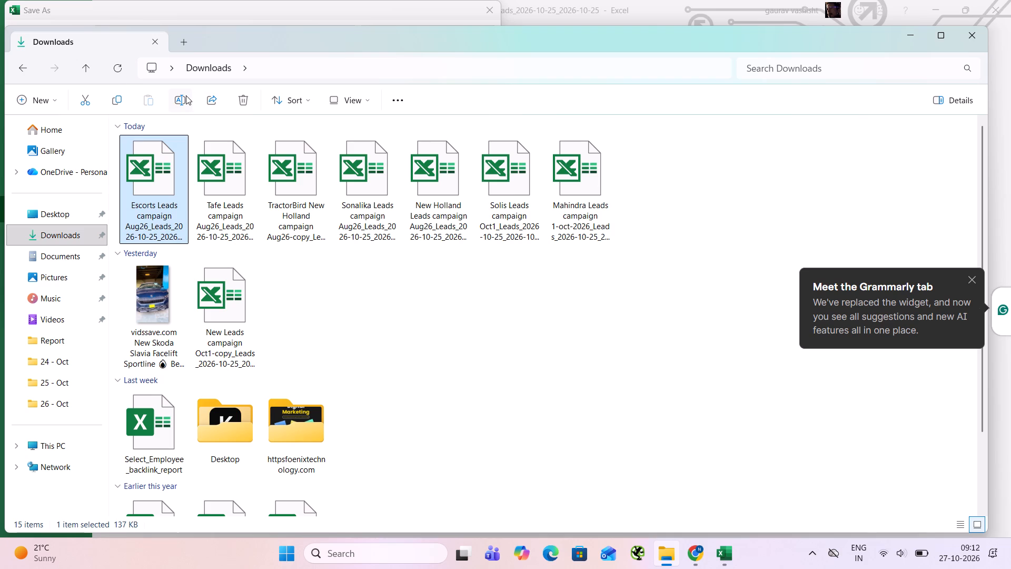
key("ctrl+c")
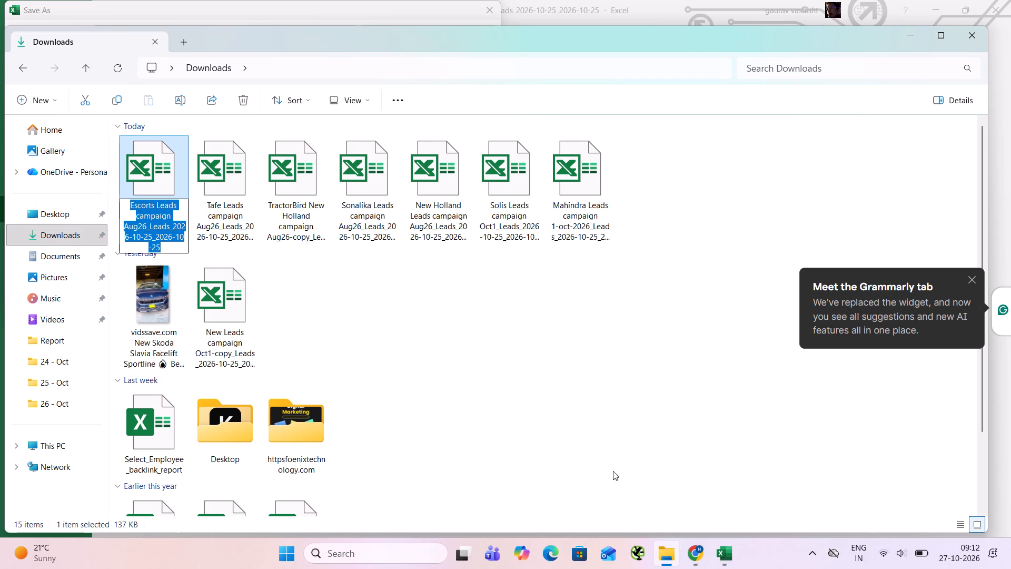
Back in Excel, save the file in 26 - Oct as an Excel Workbook named Escorts Leads campaign Aug26_Leads_2026-10-25_2026-10-25.
left_click(722, 550)
key("ctrl+v")
scroll(450, 319, "left", 1, "ctrl")
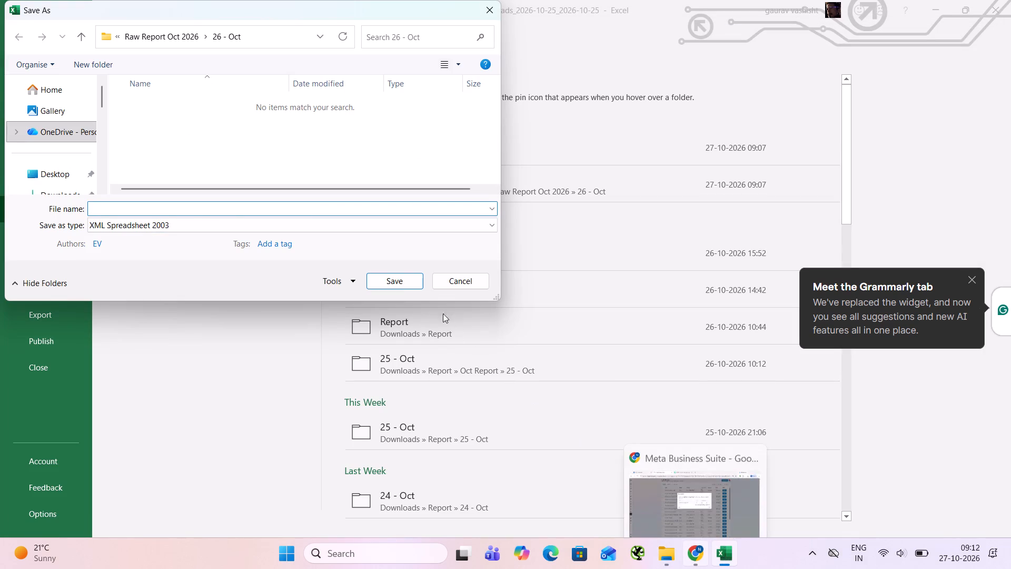
scroll(443, 313, "left", 1, "ctrl")
left_click(333, 223)
left_click(315, 240)
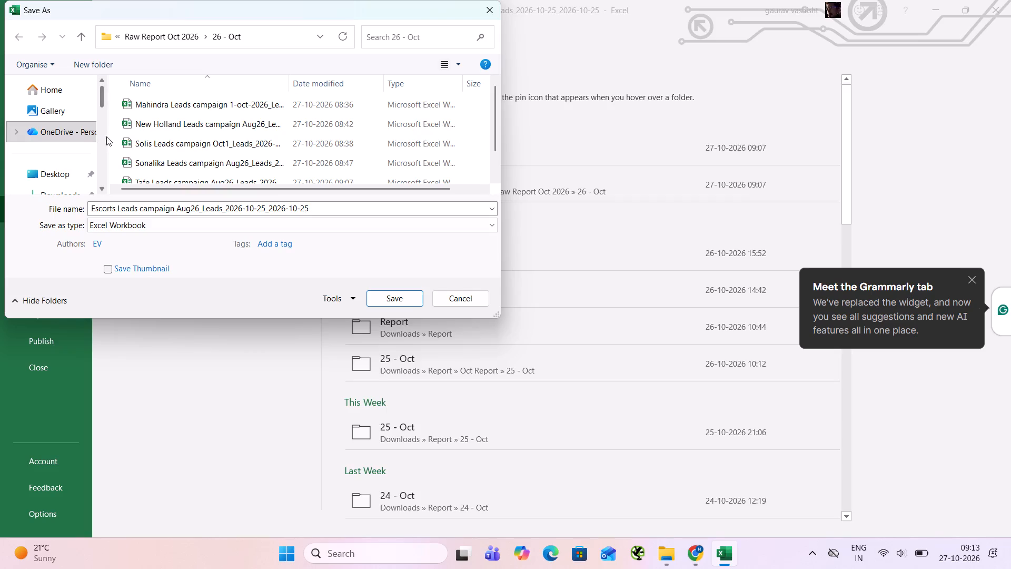
left_click(371, 292)
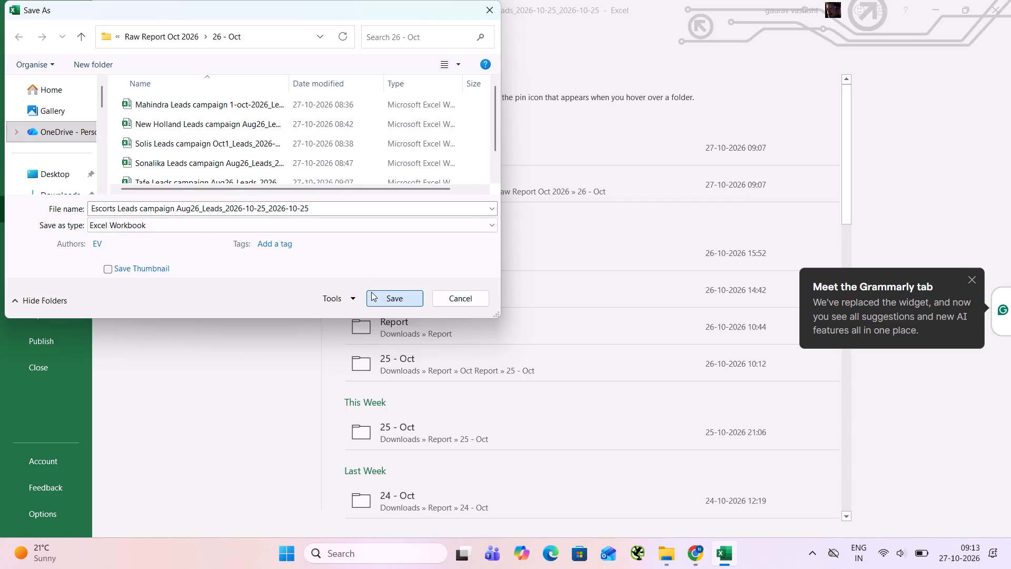
key("ctrl+s")
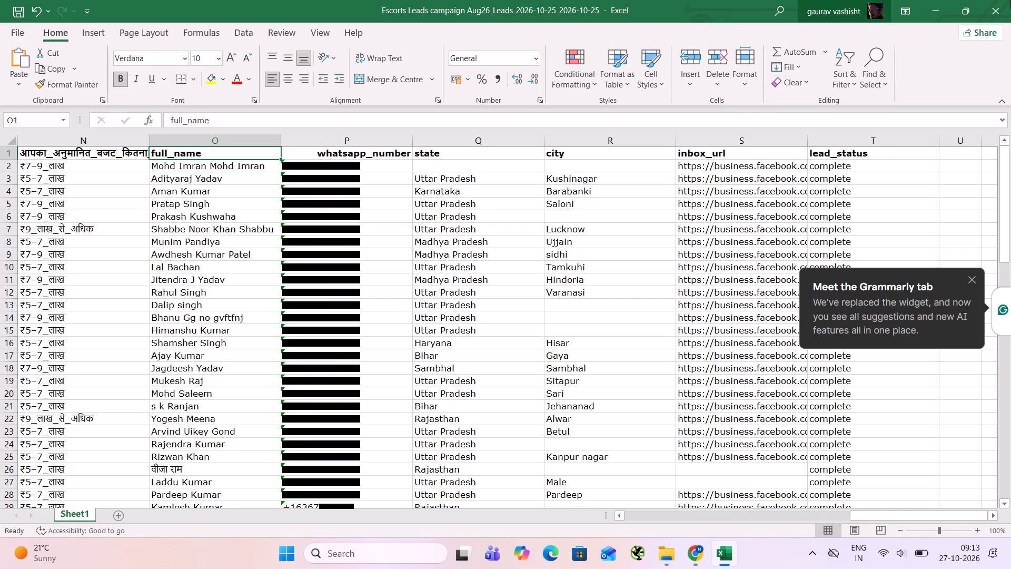
Close the Escorts leads workbook and the Downloads window, and return to the lead forms list in Meta Business Suite.
left_click(1009, 0)
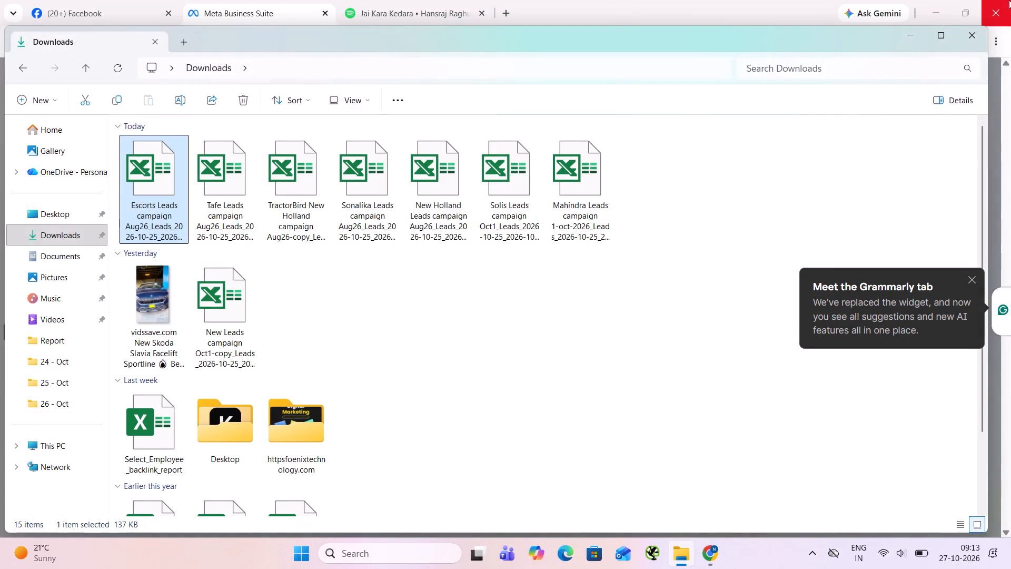
left_click(969, 35)
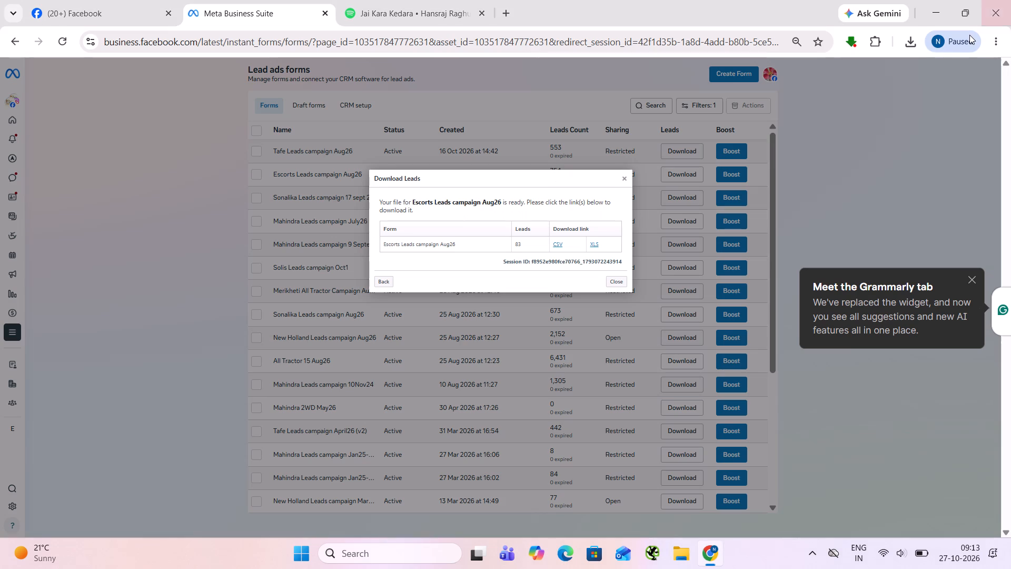
left_click(699, 208)
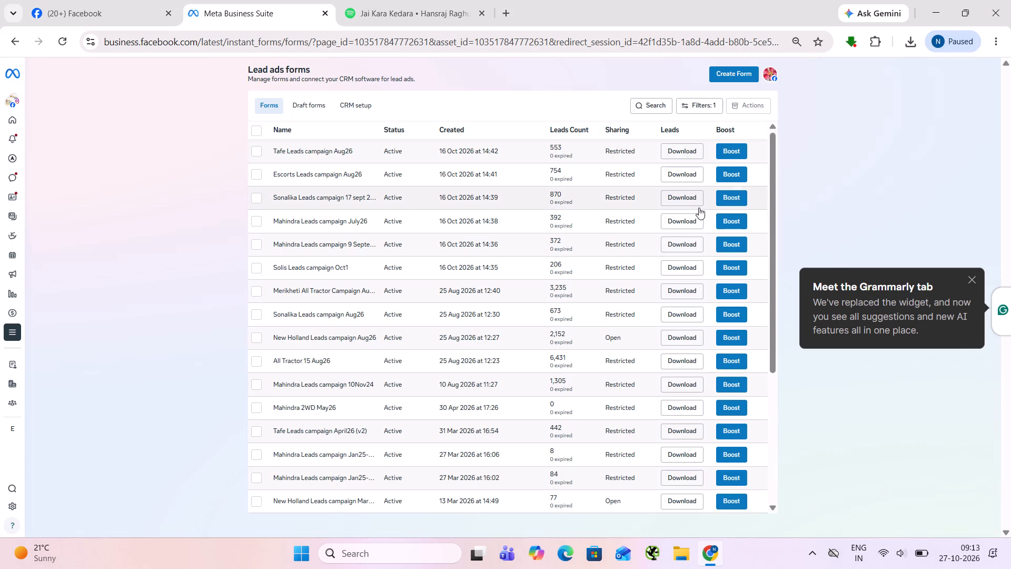
Download the Sonalika Leads campaign 17 sept 2026 leads for the Yesterday date range as an XLS file.
left_click(681, 196)
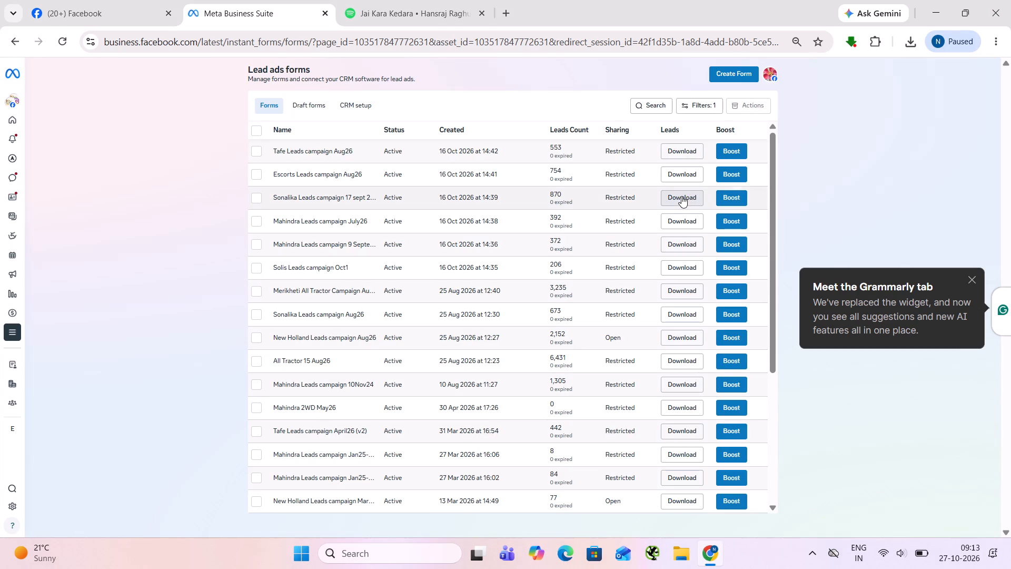
left_click(681, 196)
triple_click(679, 195)
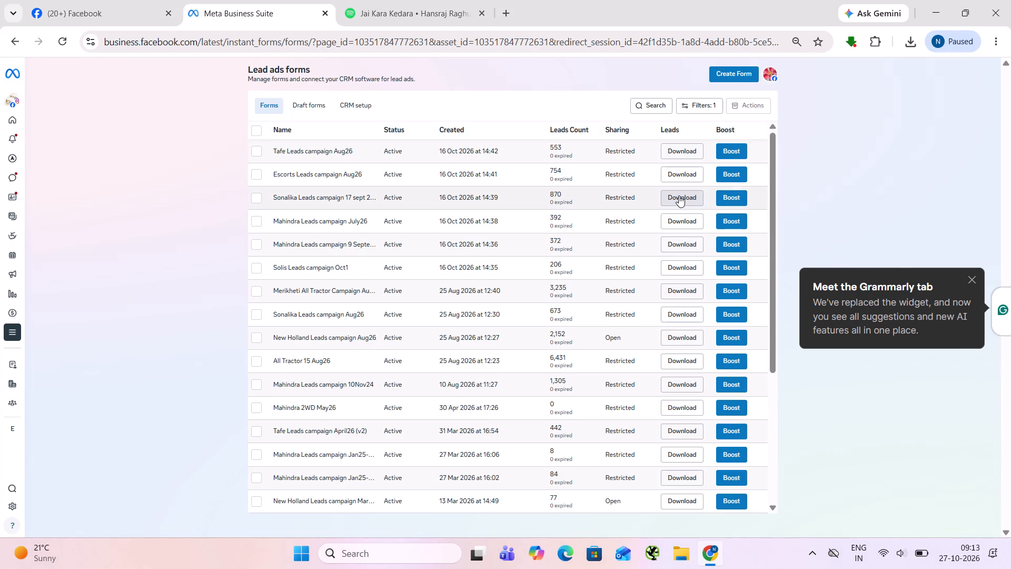
left_click(679, 195)
triple_click(676, 221)
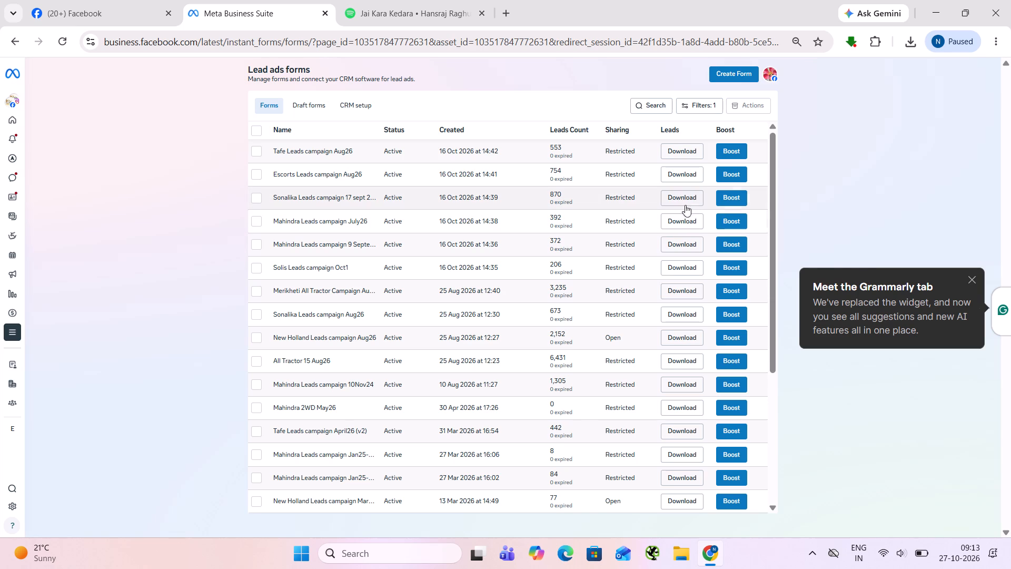
triple_click(686, 197)
triple_click(686, 197)
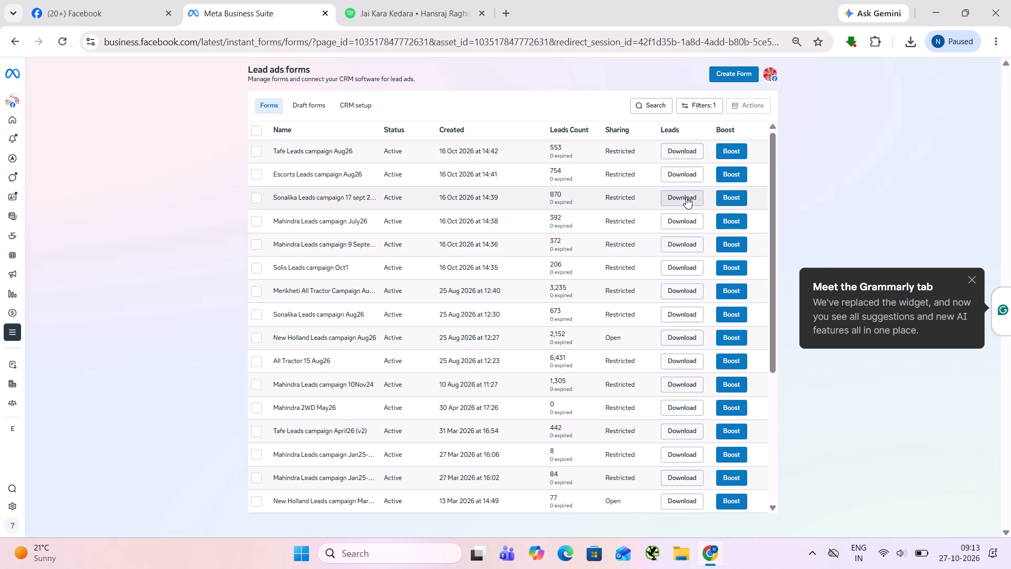
double_click(686, 197)
left_click(974, 277)
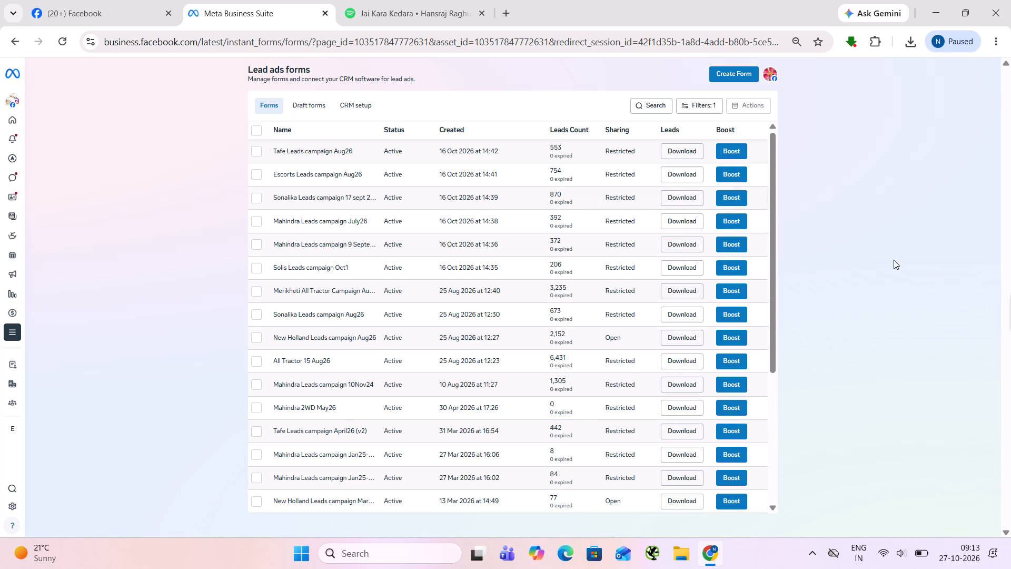
left_click(680, 208)
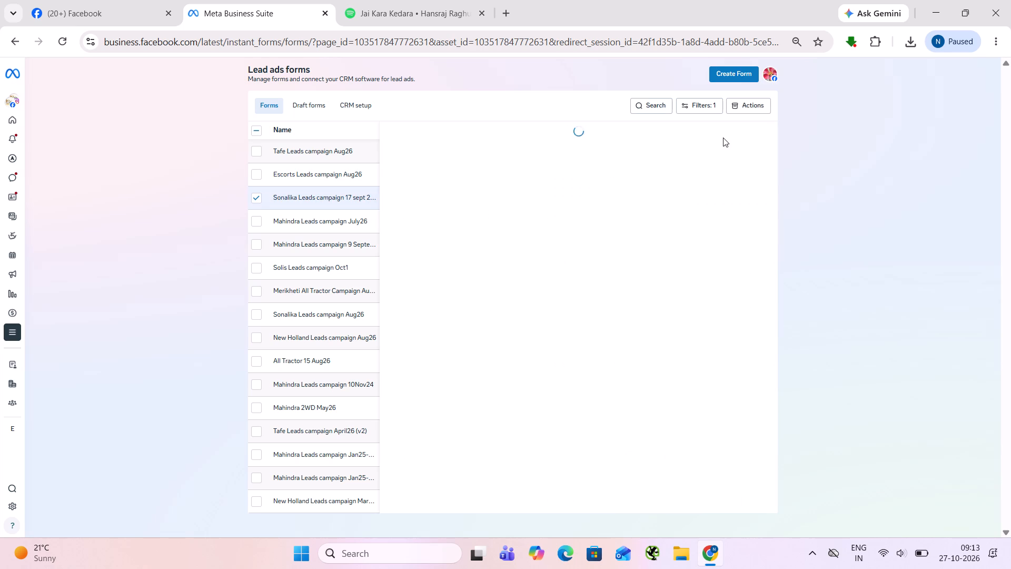
left_click(254, 196)
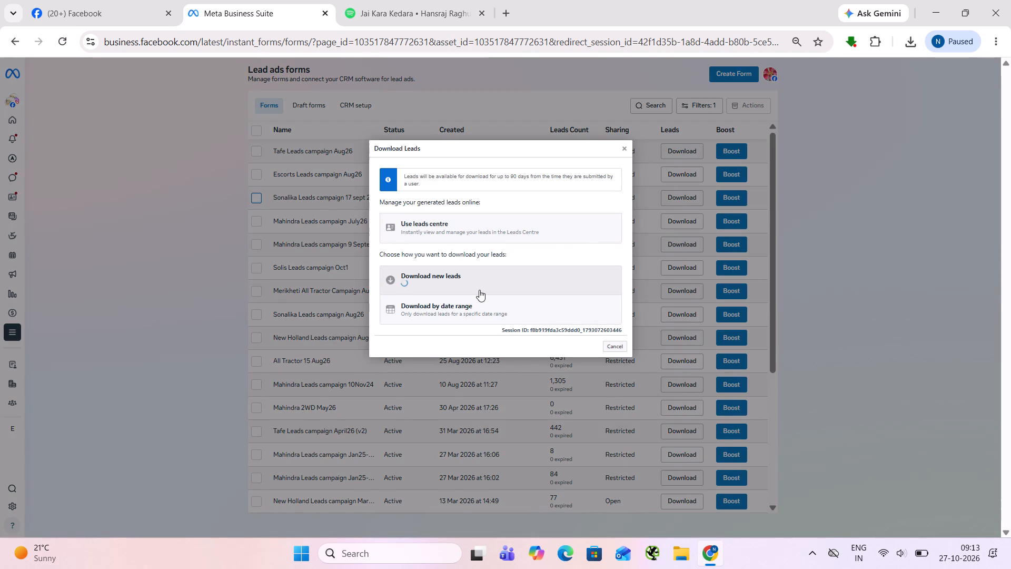
left_click(450, 308)
left_click(518, 230)
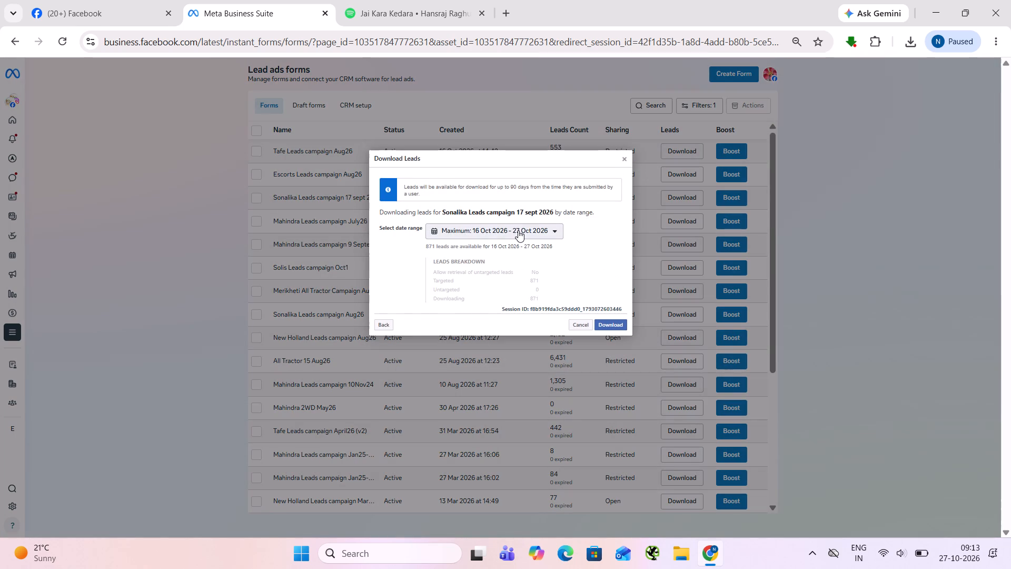
left_click(447, 286)
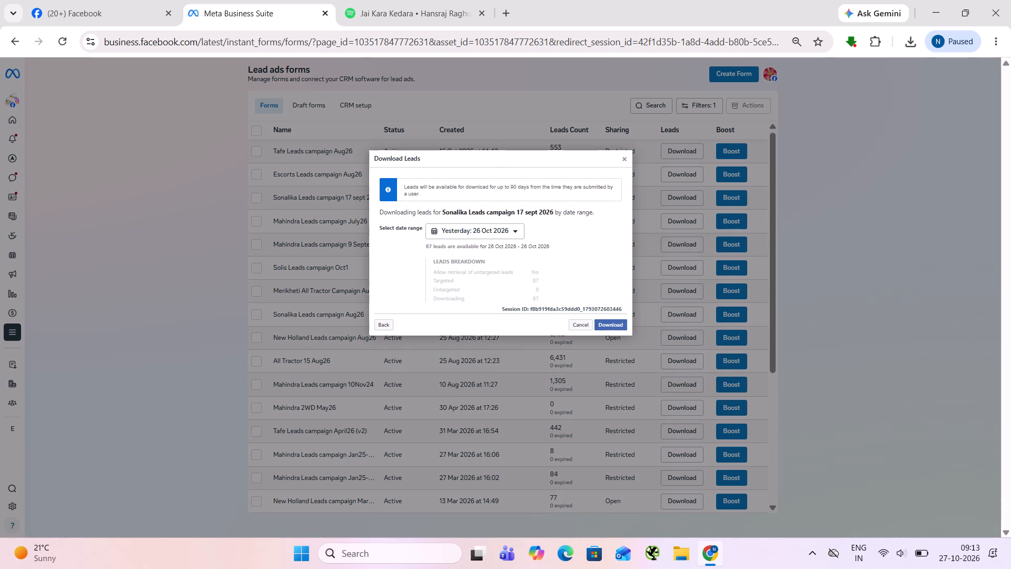
left_click(604, 320)
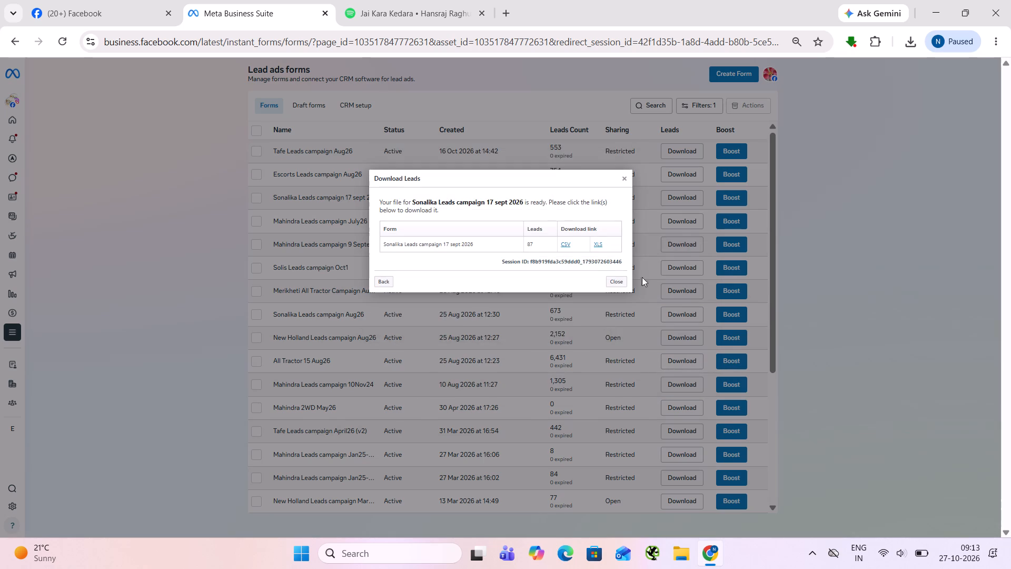
left_click(598, 248)
left_click(598, 246)
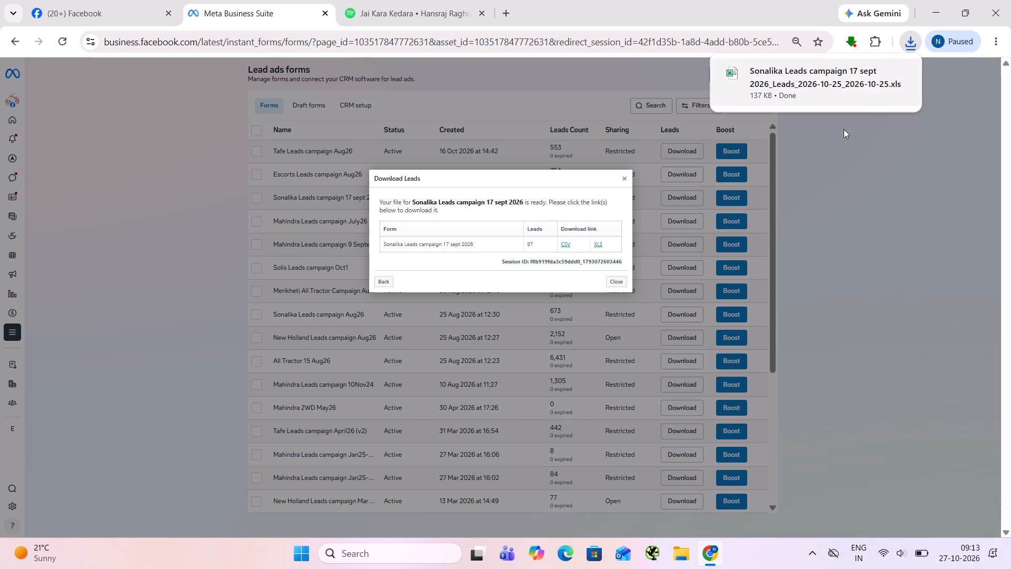
left_click(656, 231)
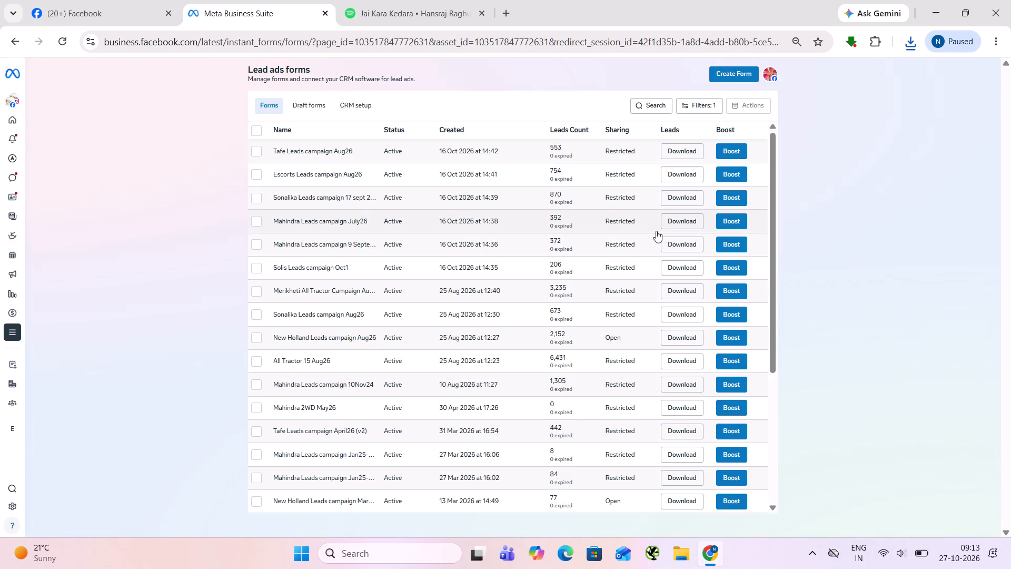
Download the Mahindra Leads campaign July26 leads for the Yesterday date range as an XLS file.
left_click(681, 220)
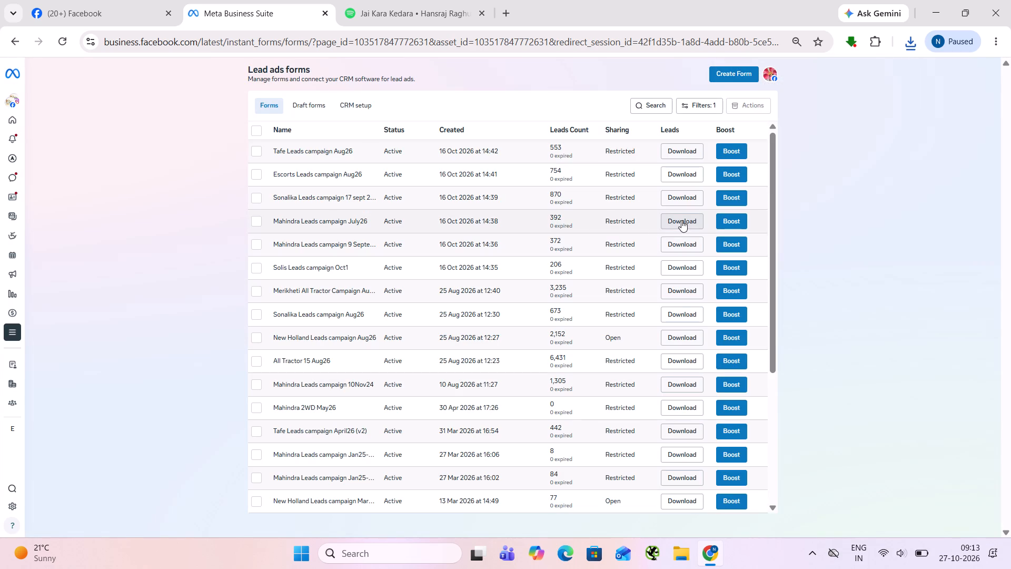
triple_click(681, 220)
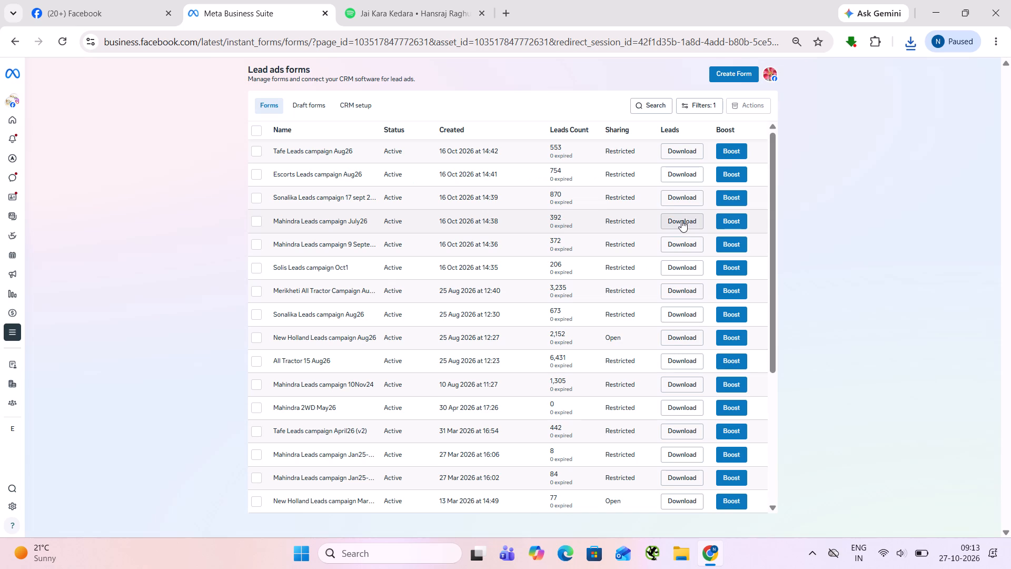
left_click(681, 220)
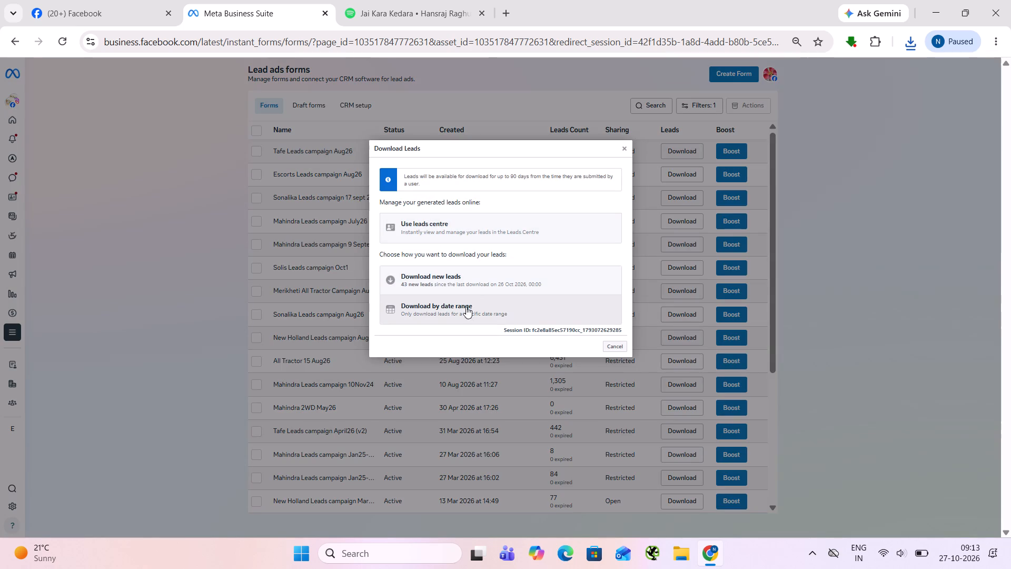
left_click(472, 307)
left_click(497, 238)
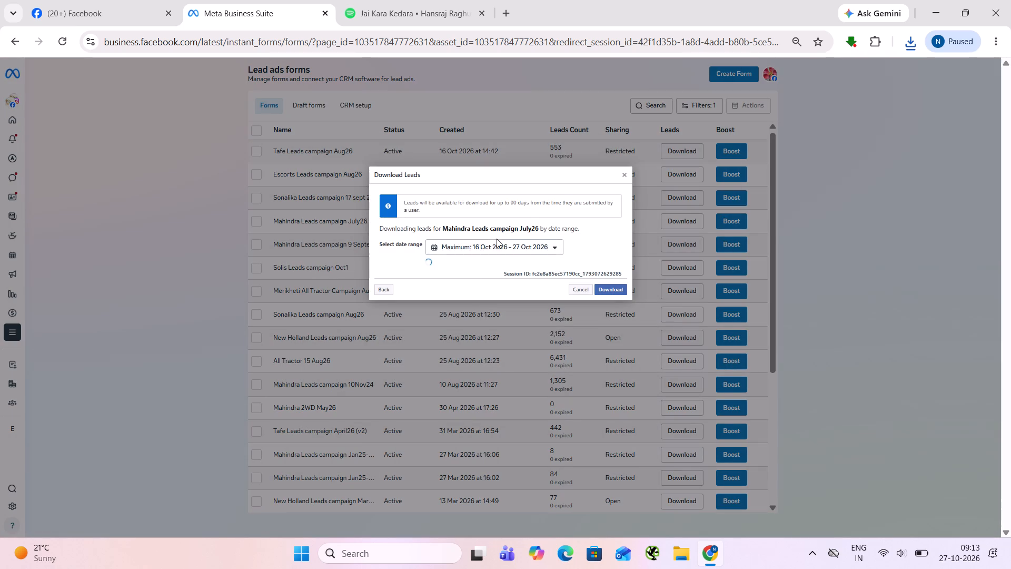
left_click(495, 240)
left_click(450, 308)
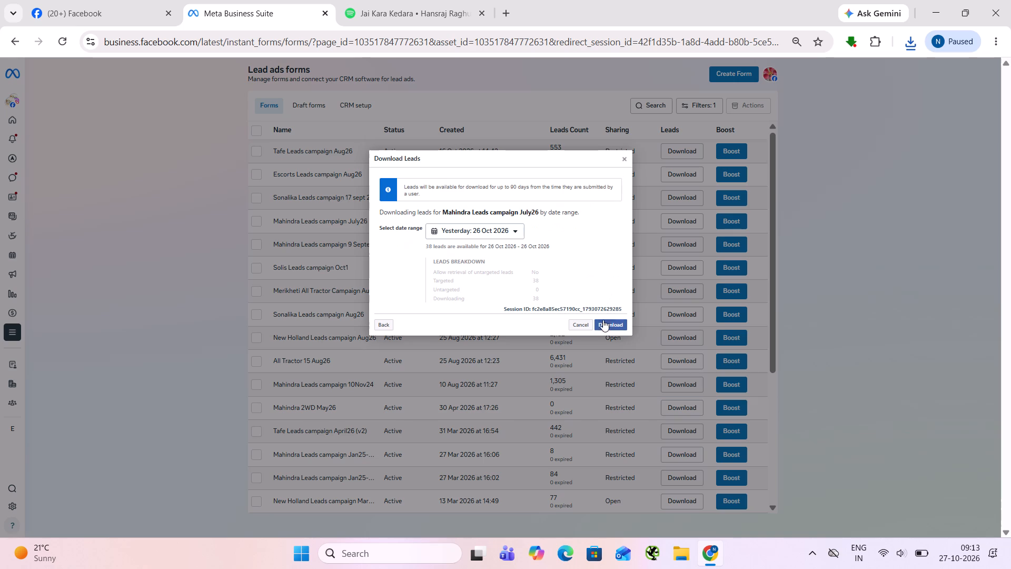
left_click(602, 318)
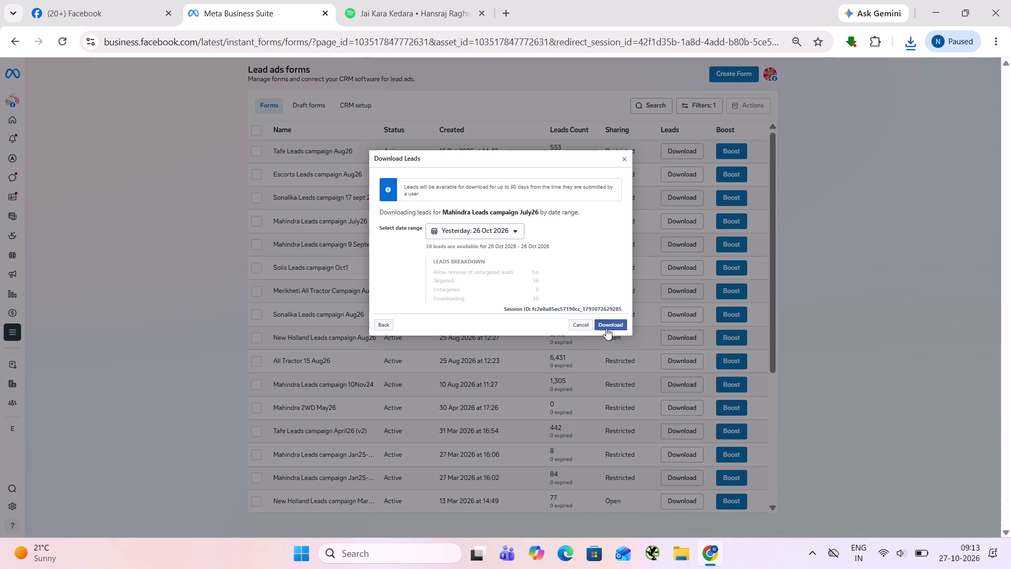
left_click(607, 322)
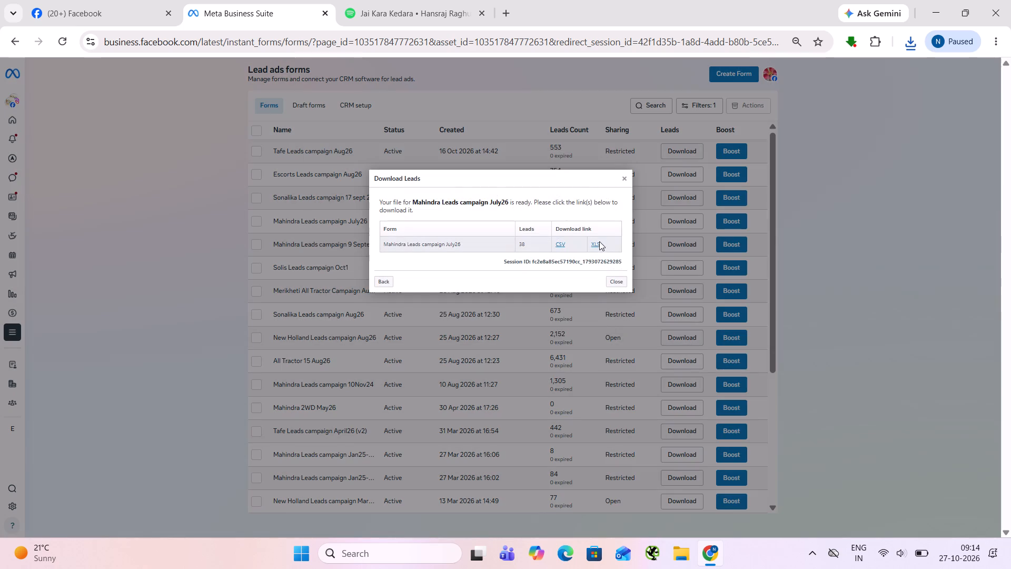
left_click(596, 243)
Download the Mahindra Leads campaign 9 September leads for Yesterday as an XLS file and check the recent download history.
double_click(680, 242)
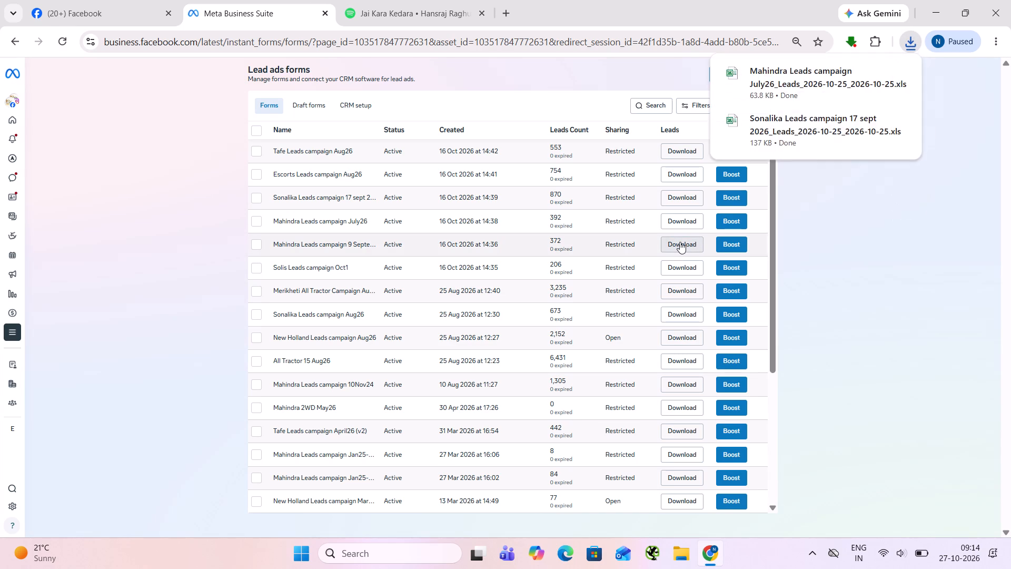
left_click(680, 242)
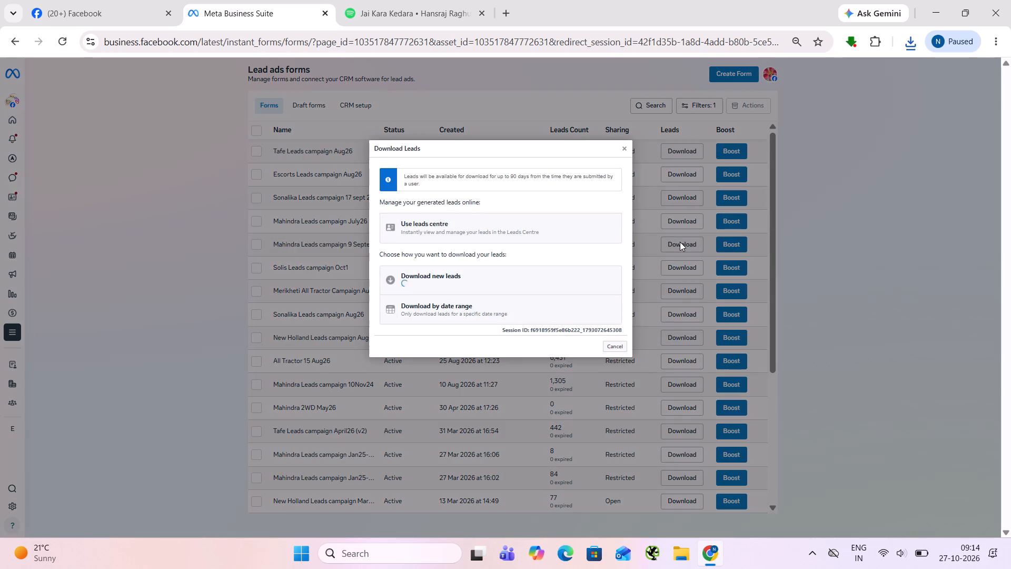
left_click(452, 312)
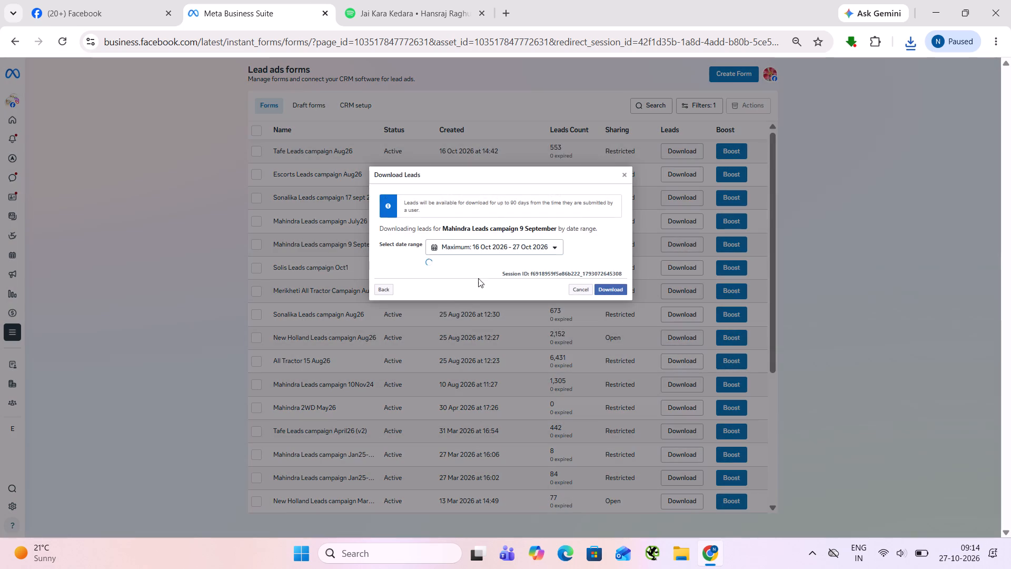
left_click(509, 242)
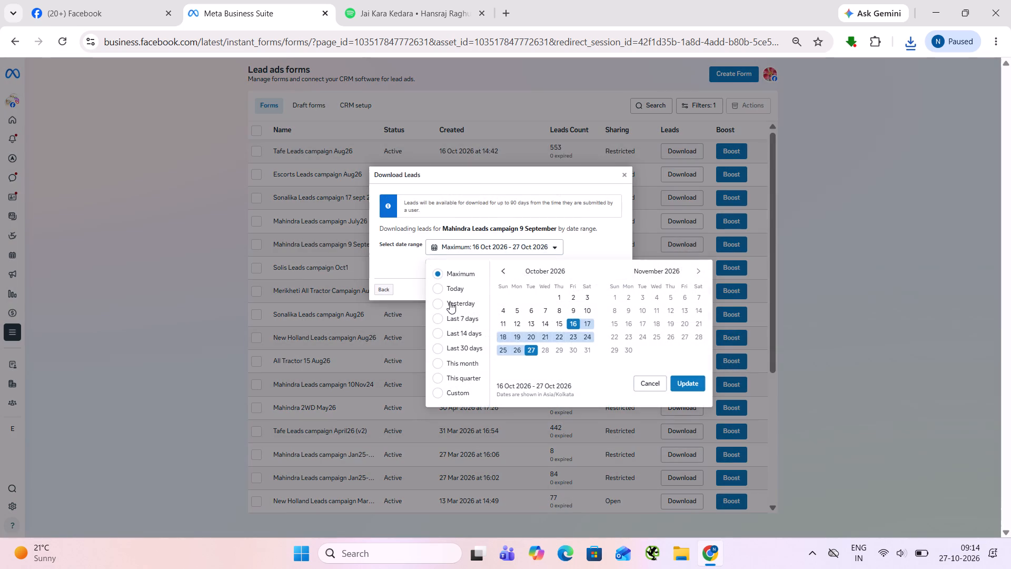
left_click(450, 301)
left_click(604, 288)
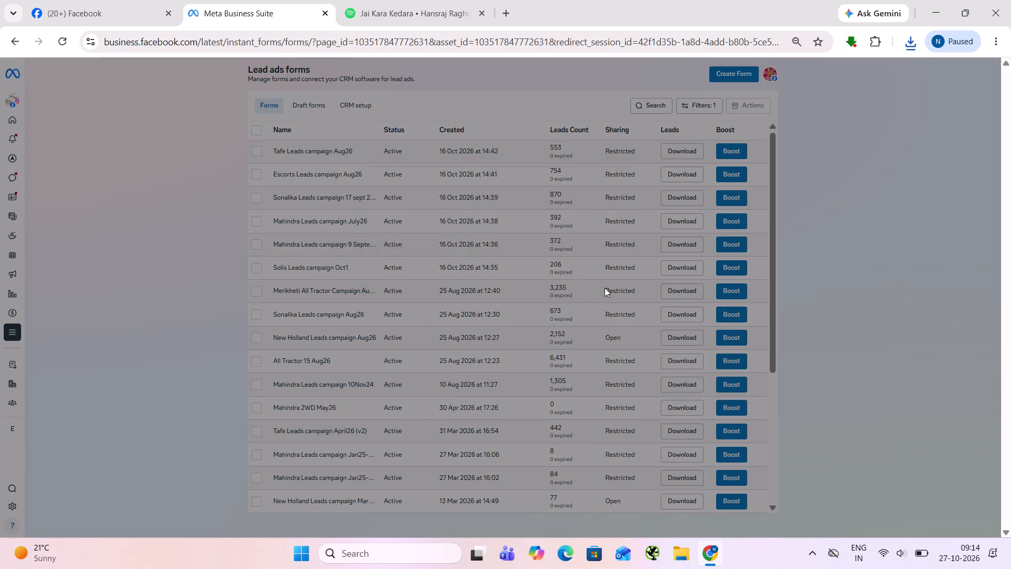
left_click(599, 243)
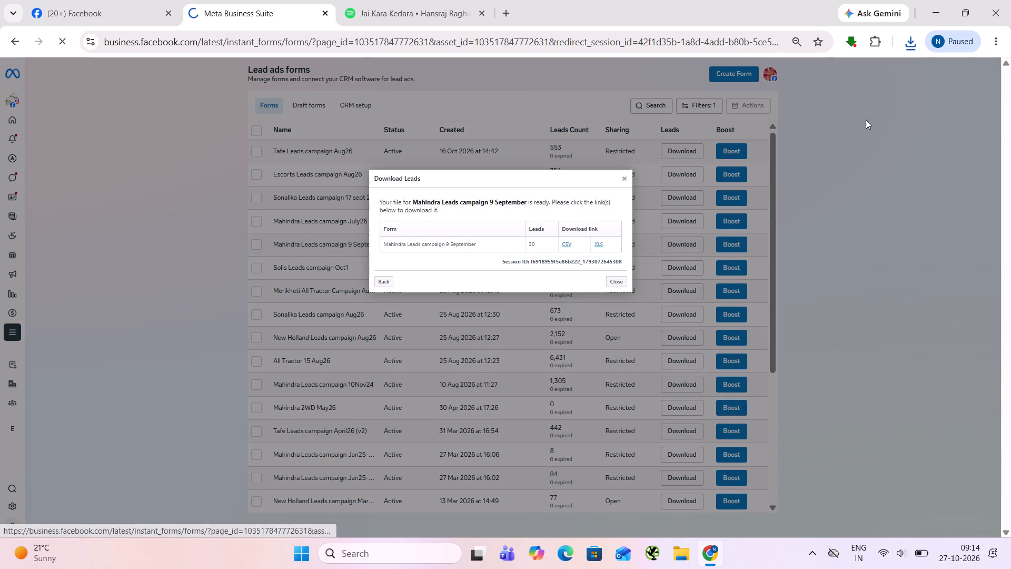
left_click(910, 43)
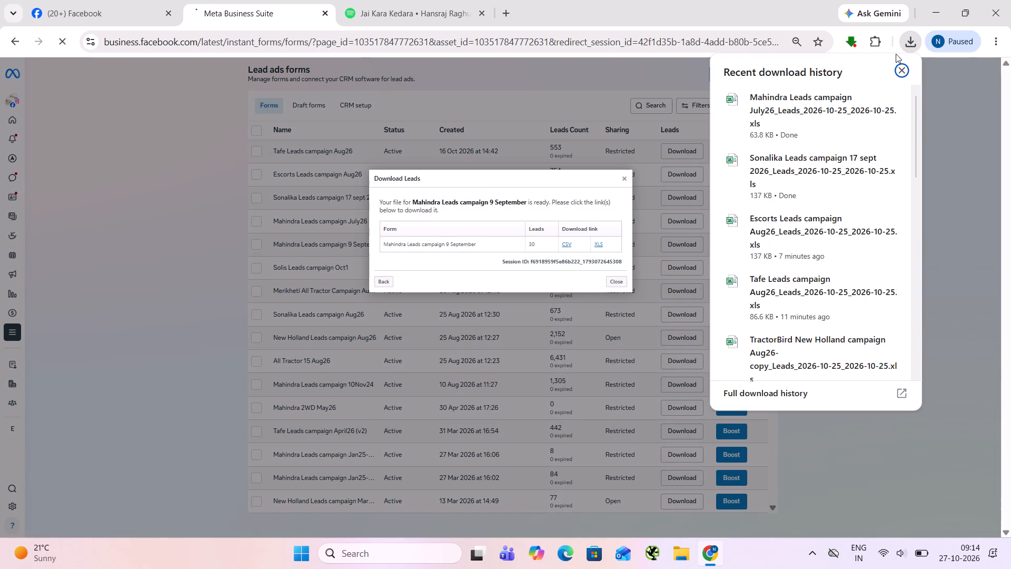
left_click(673, 266)
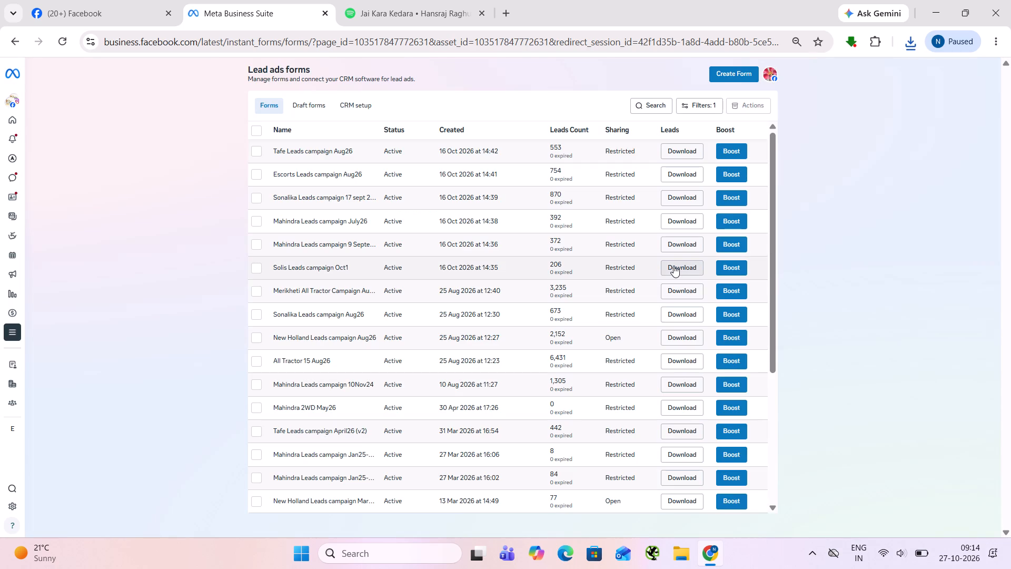
left_click(906, 51)
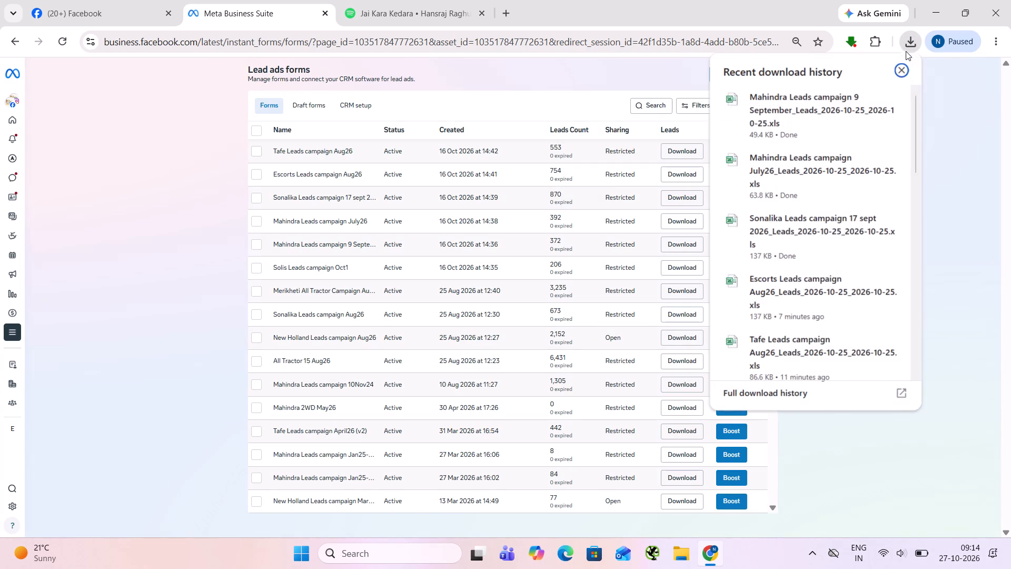
left_click(962, 126)
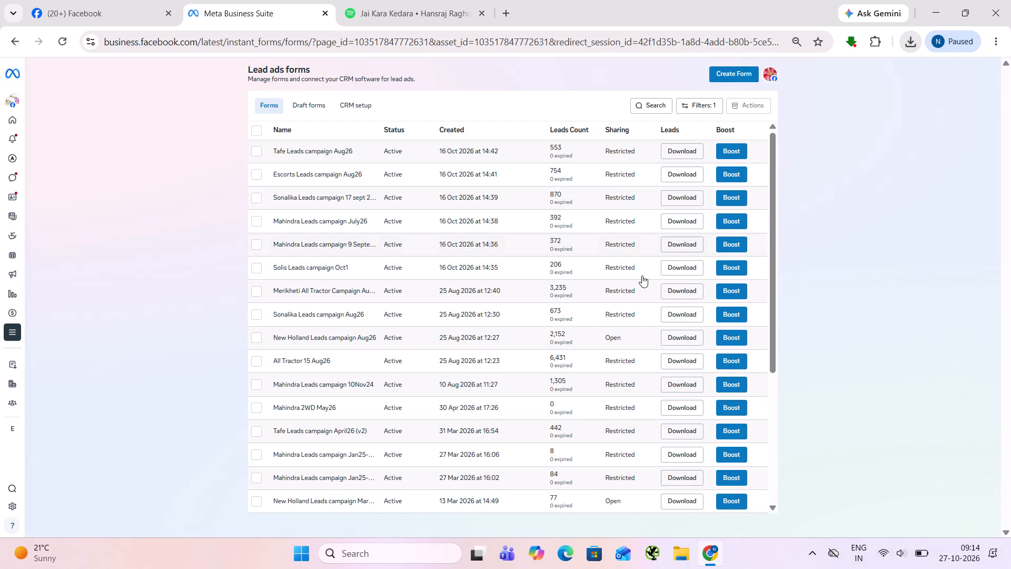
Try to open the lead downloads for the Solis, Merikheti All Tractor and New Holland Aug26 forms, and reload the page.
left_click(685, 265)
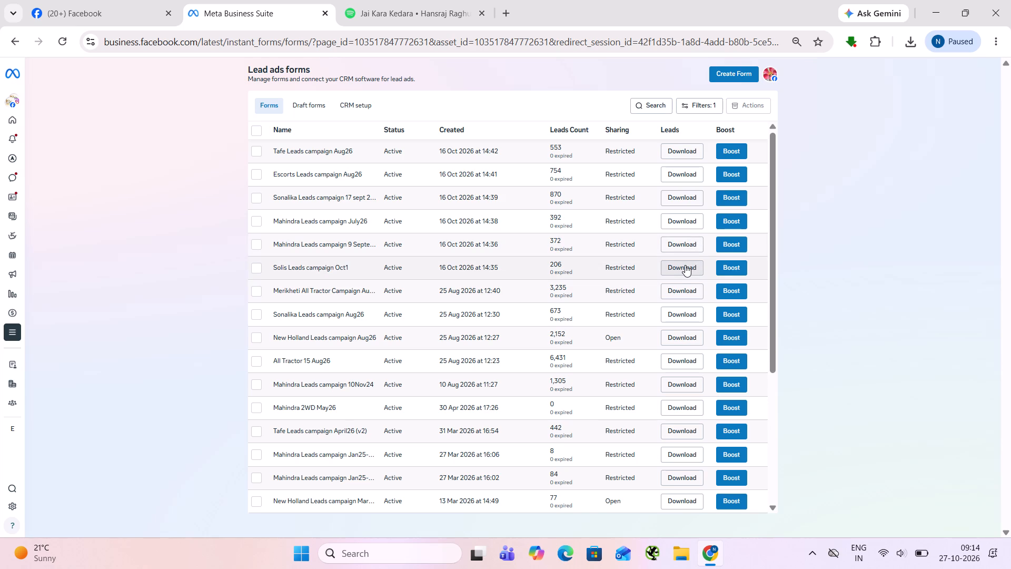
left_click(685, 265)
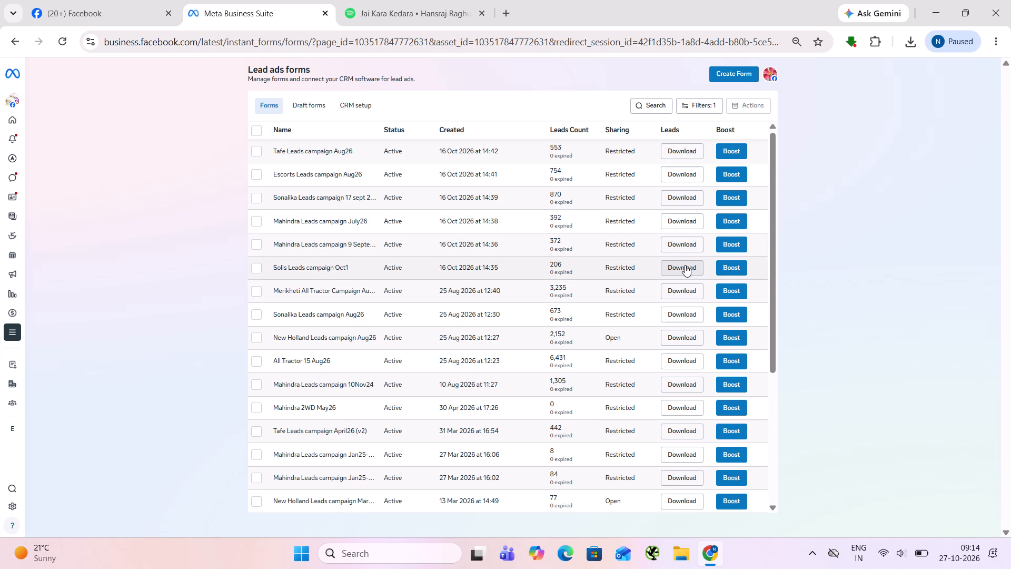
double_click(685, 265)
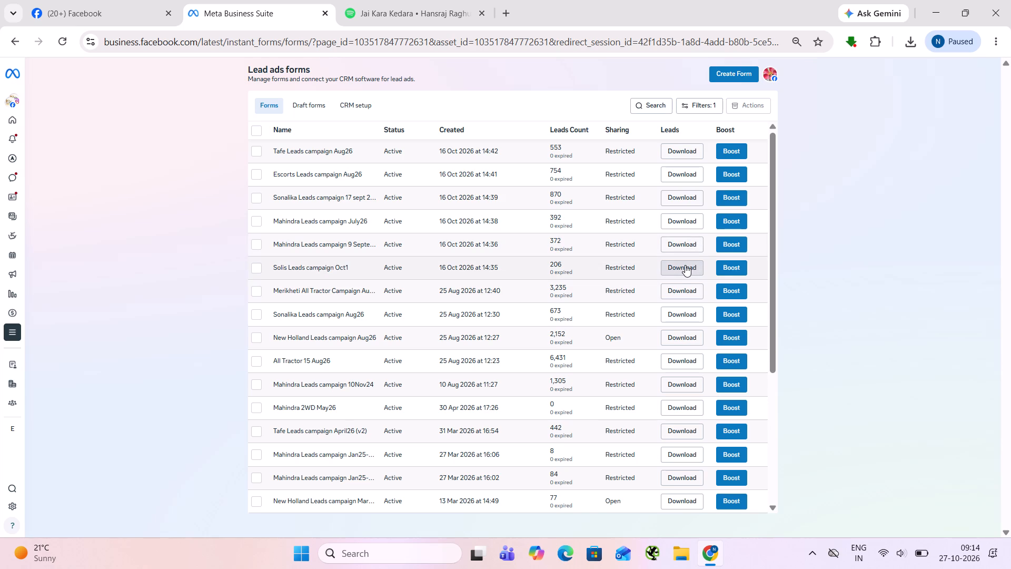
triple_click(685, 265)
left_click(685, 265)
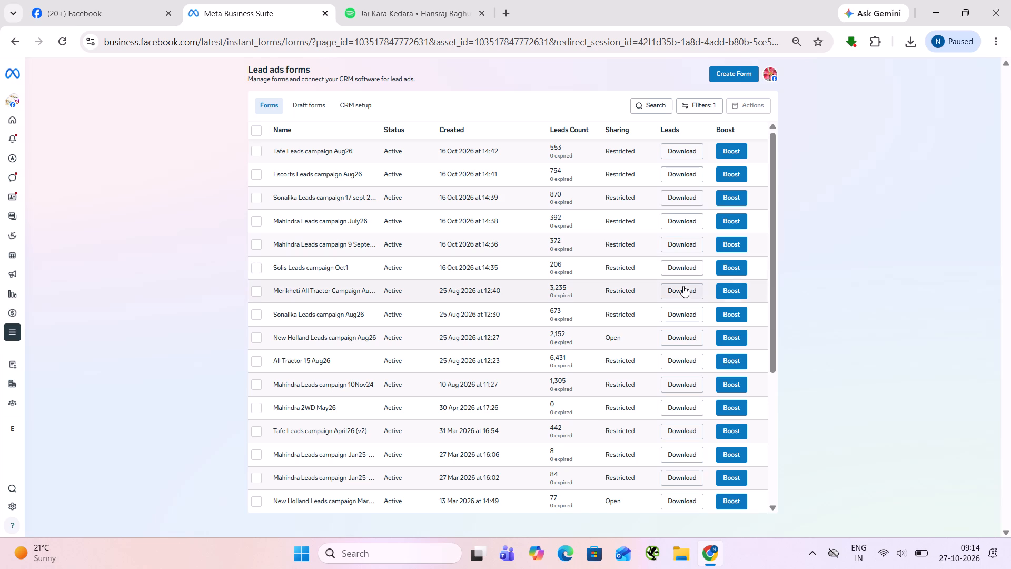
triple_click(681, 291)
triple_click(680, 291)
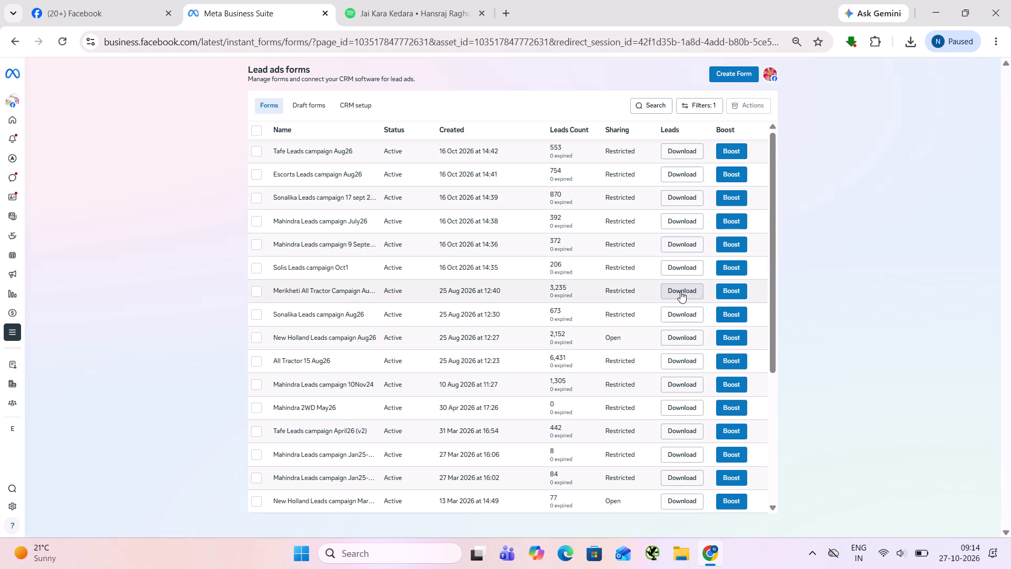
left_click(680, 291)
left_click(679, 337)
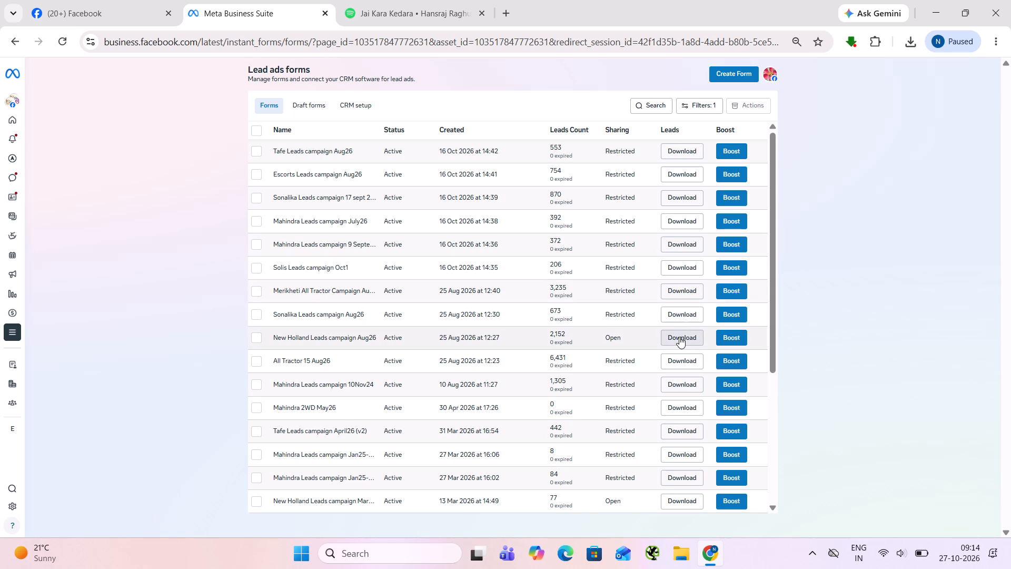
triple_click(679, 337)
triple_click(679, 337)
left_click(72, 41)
Open the downloaded Sonalika Leads campaign 17 sept 2026 file in Excel, accepting the file format warning.
left_click(926, 51)
left_click(914, 44)
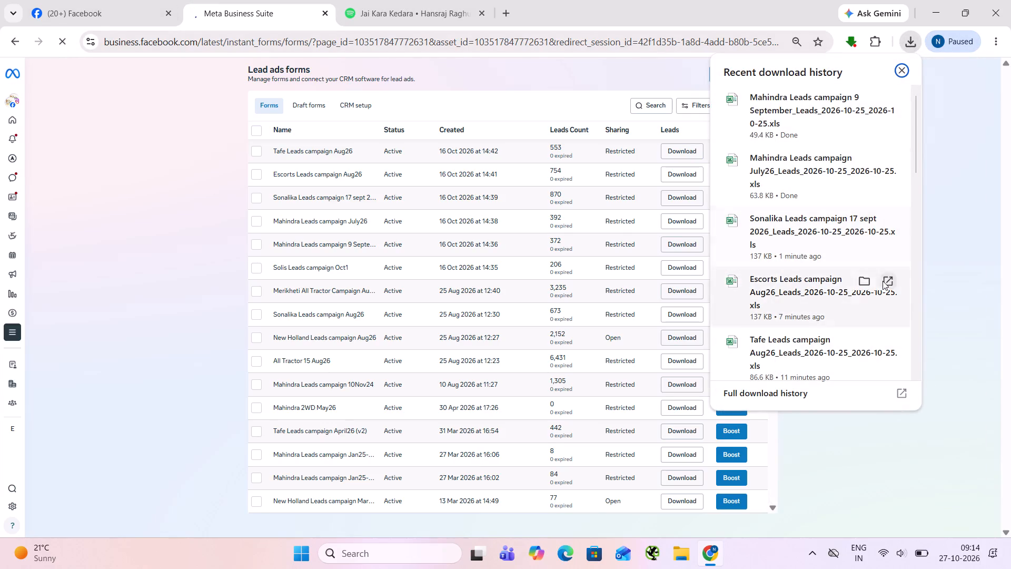
left_click(889, 221)
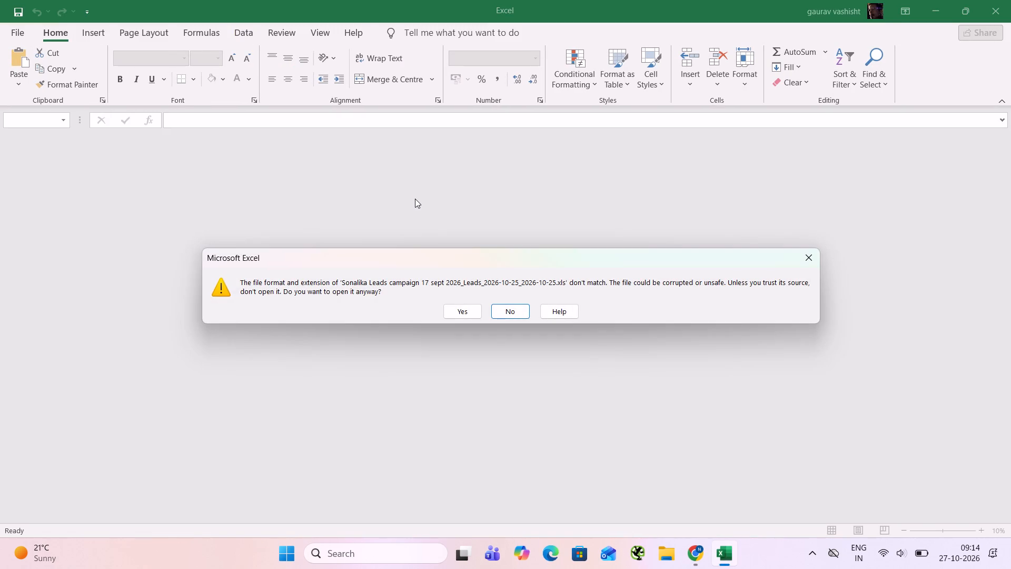
left_click(472, 309)
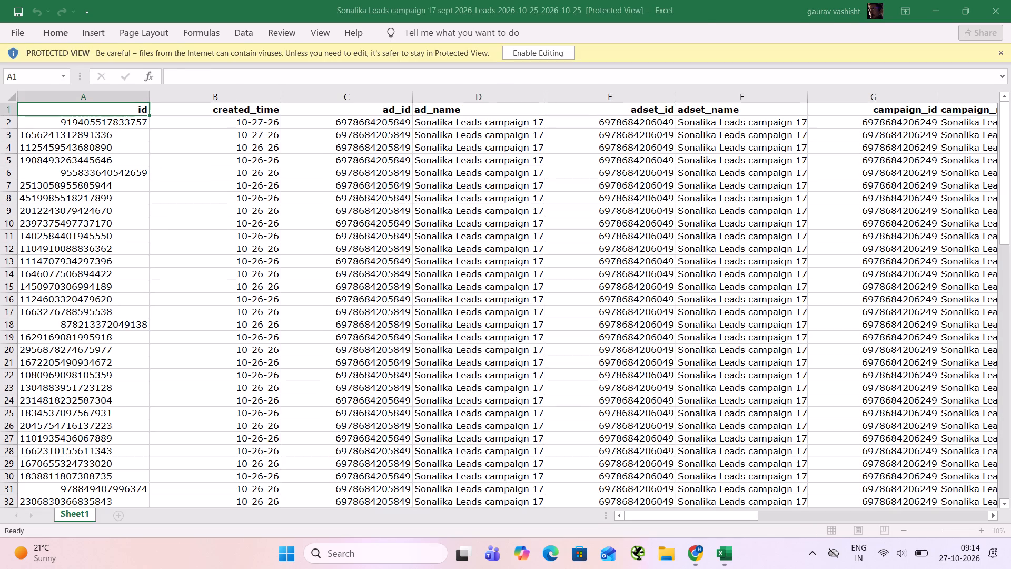
Enable editing for the Sonalika Leads campaign 17 sept 2026 workbook.
left_click(536, 47)
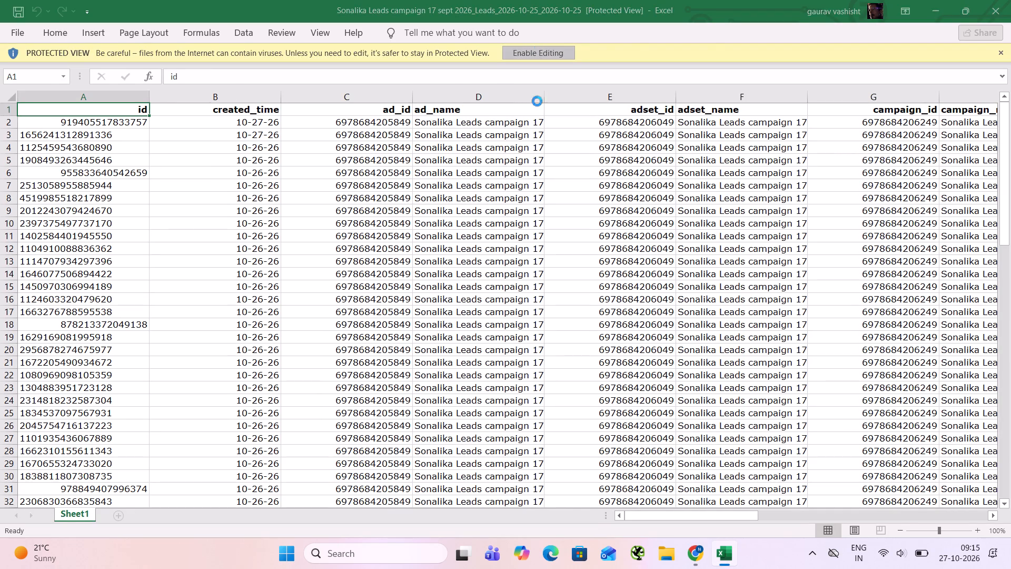
Switch to Chrome and open Meta Business Suite from the MeriKheti Facebook page, dismissing the connection notification.
left_click(692, 567)
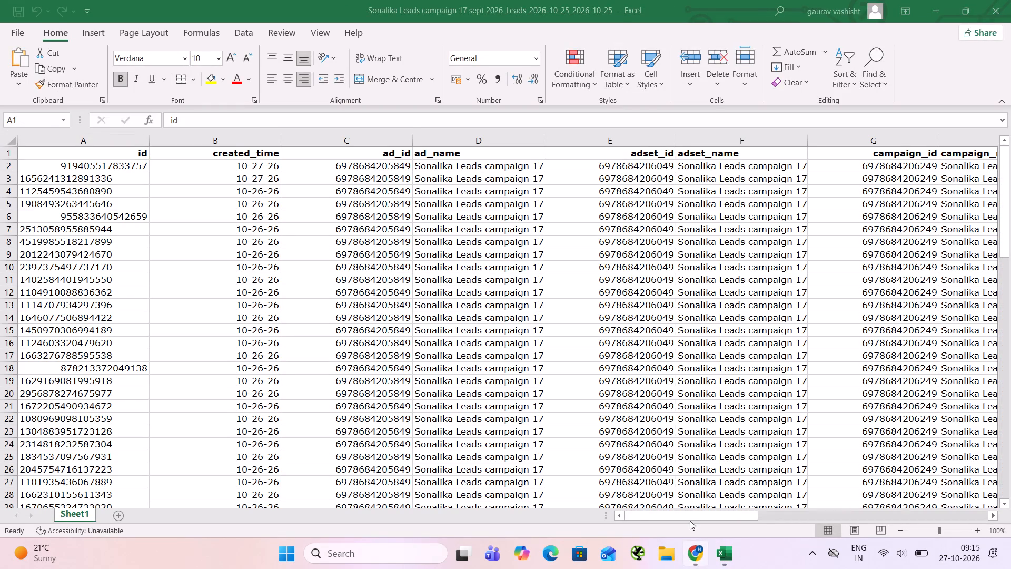
left_click(697, 550)
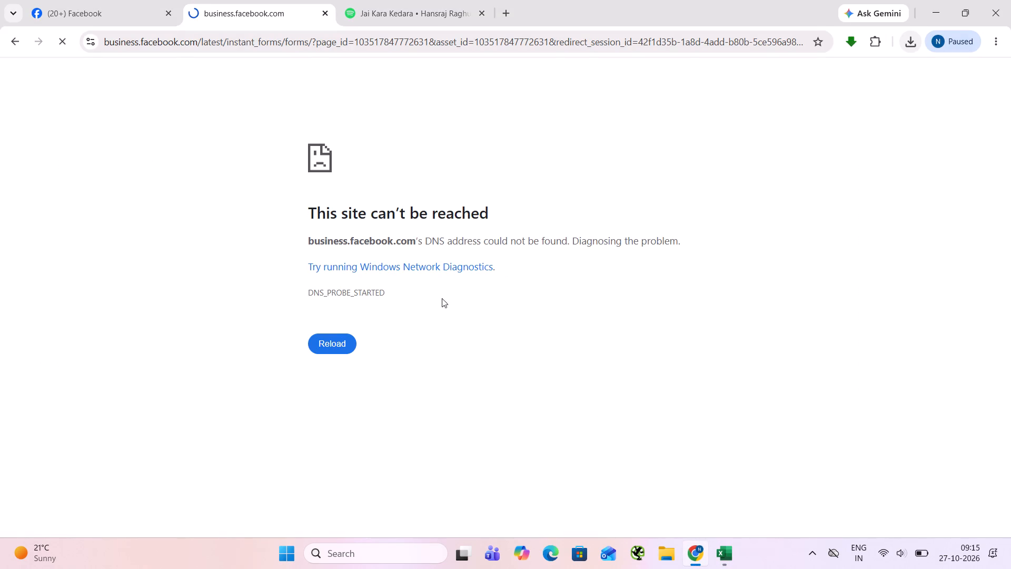
left_click(88, 5)
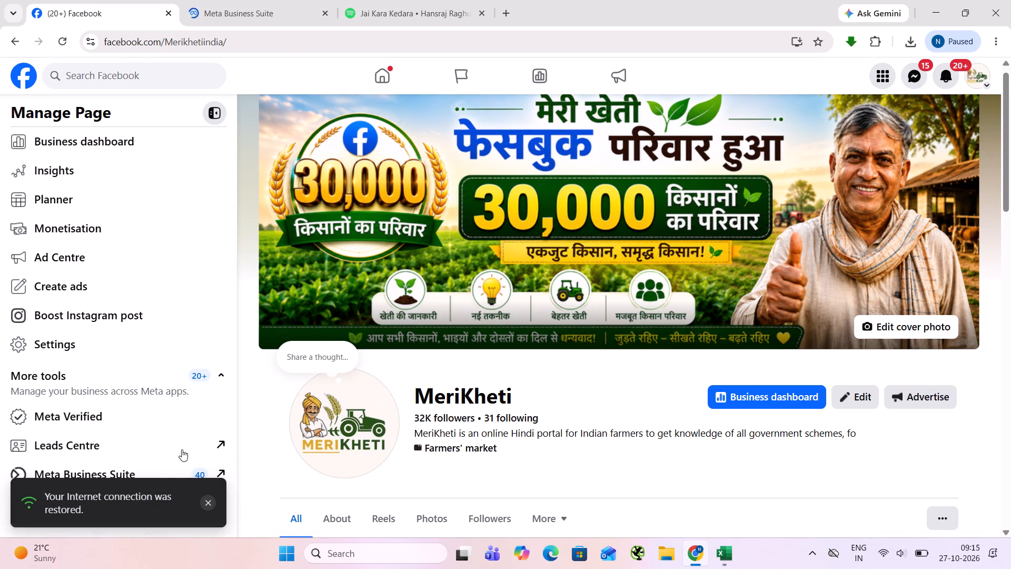
left_click(157, 471)
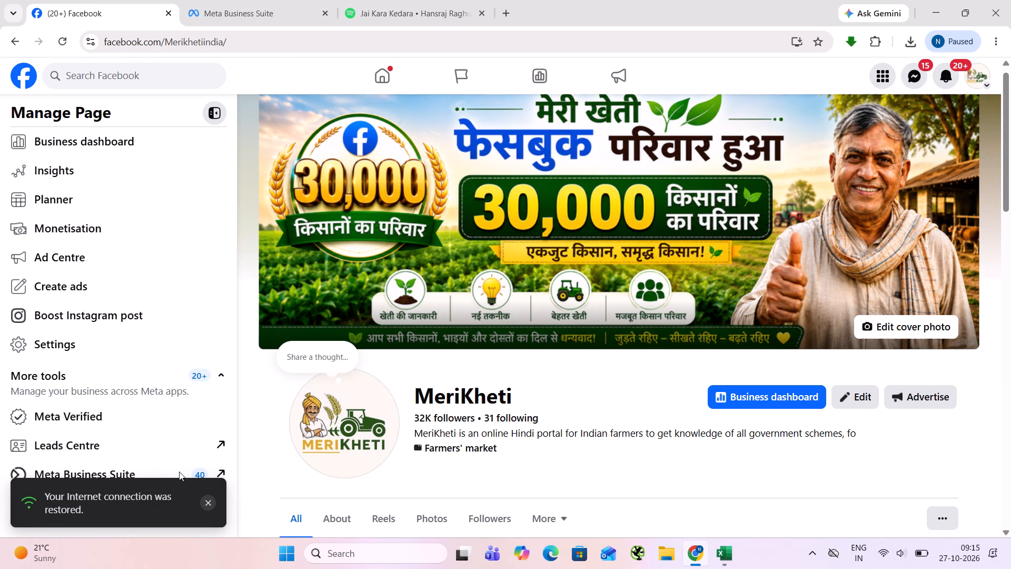
left_click(179, 472)
left_click(204, 502)
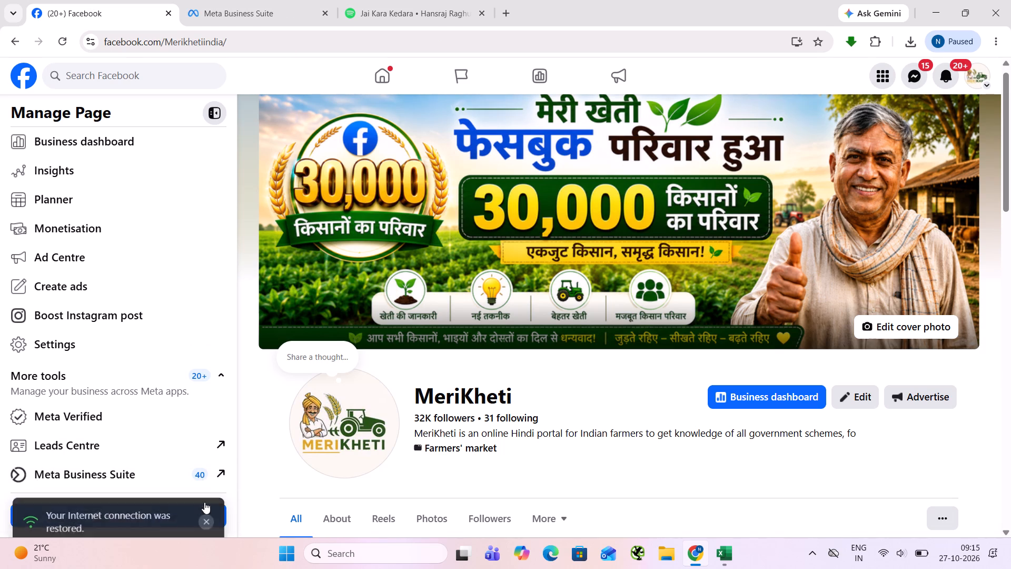
left_click(213, 475)
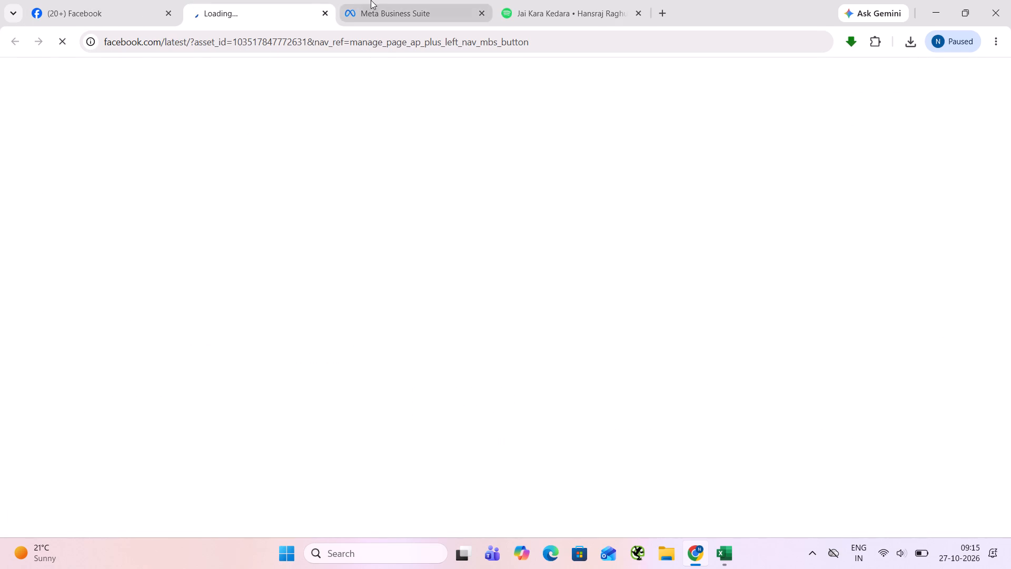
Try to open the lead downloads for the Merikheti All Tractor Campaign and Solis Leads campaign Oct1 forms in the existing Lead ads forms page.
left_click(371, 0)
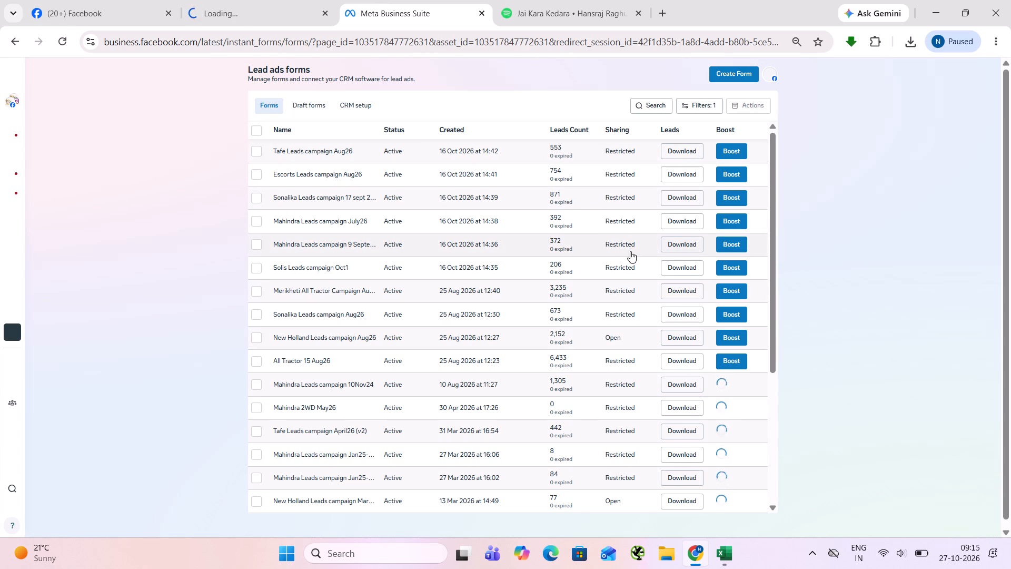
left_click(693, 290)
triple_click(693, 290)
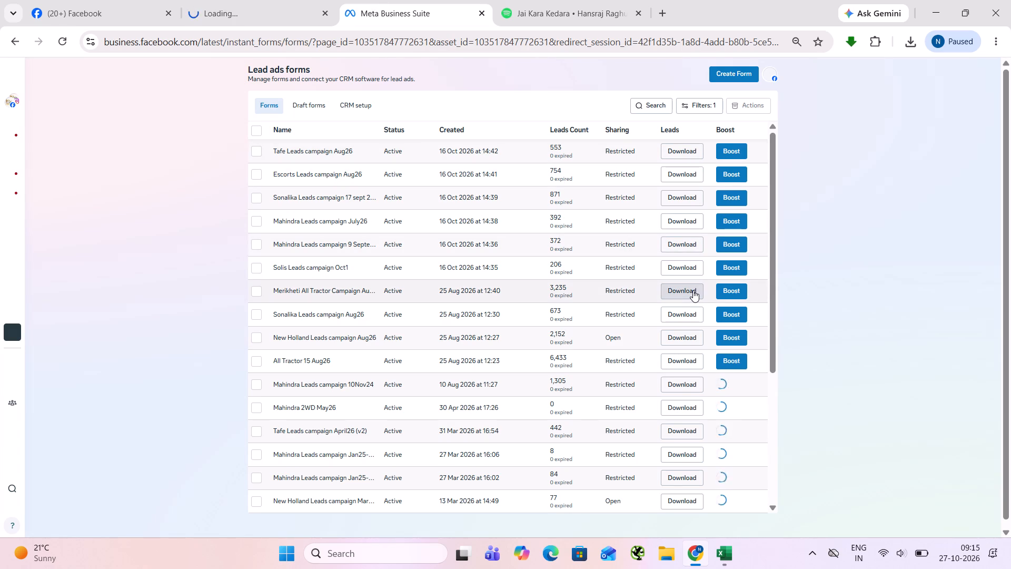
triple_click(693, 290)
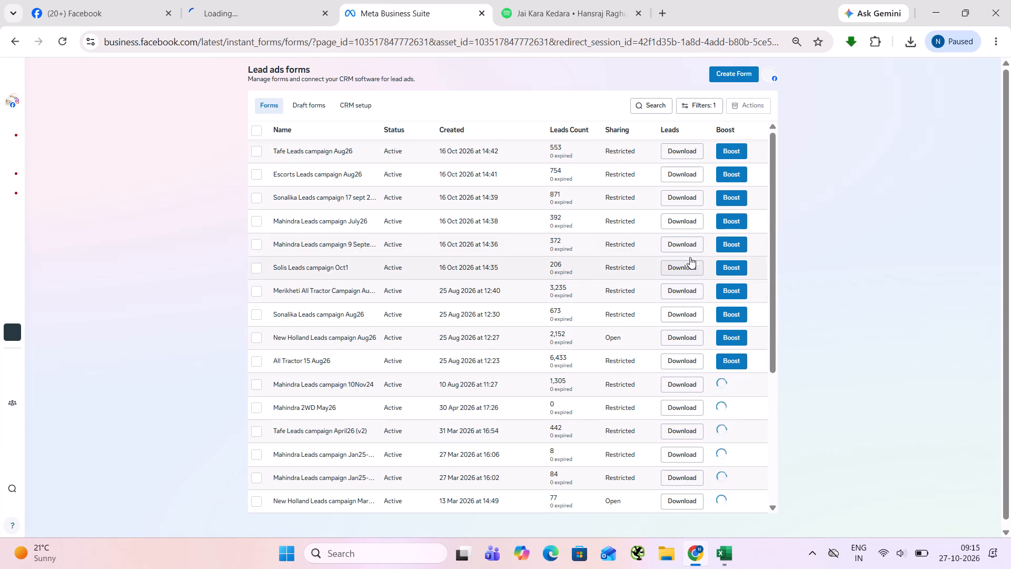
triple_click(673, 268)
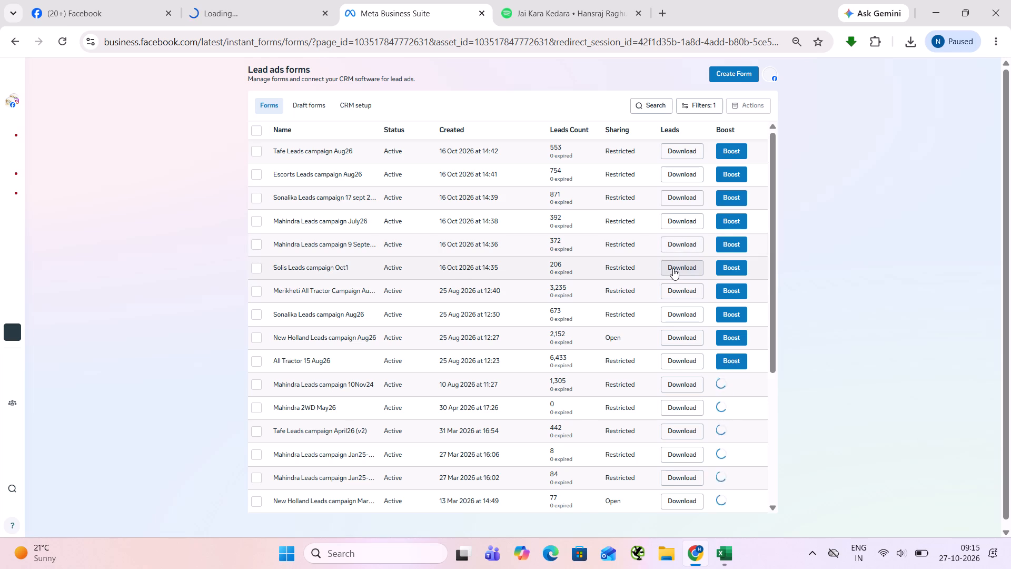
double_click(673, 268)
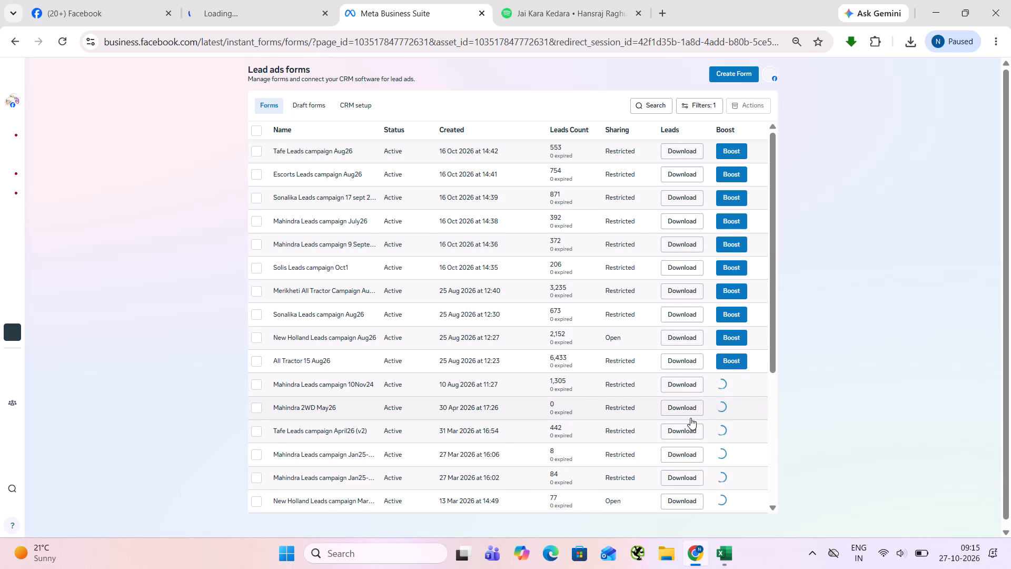
Switch back to the Sonalika leads workbook in Excel and go to the last header column, lead_status.
key("alt+Tab")
key("ctrl+Right")
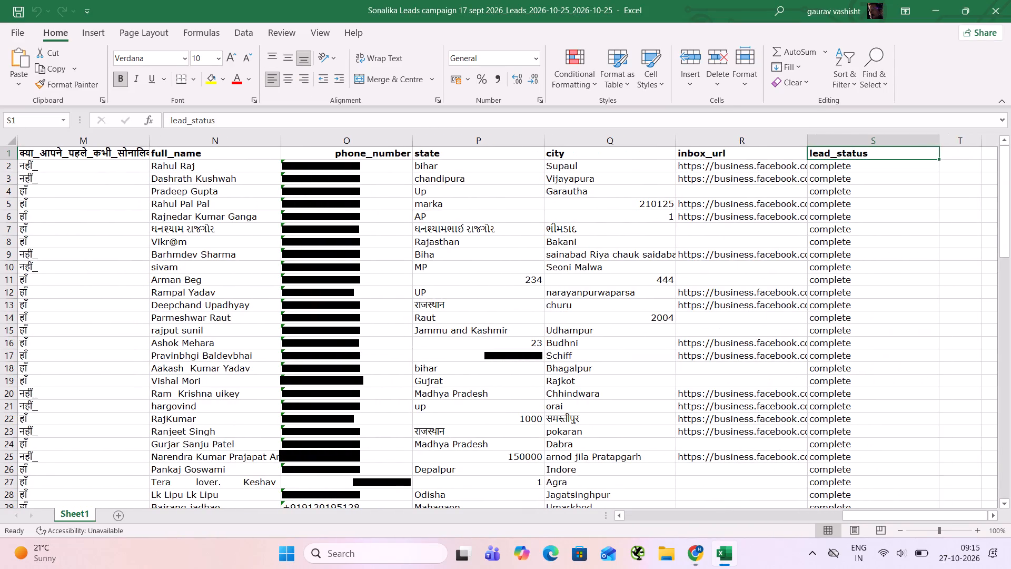
Set the state of the Supaul lead in row 2 to Bihar.
left_click(487, 168)
key("shift+b")
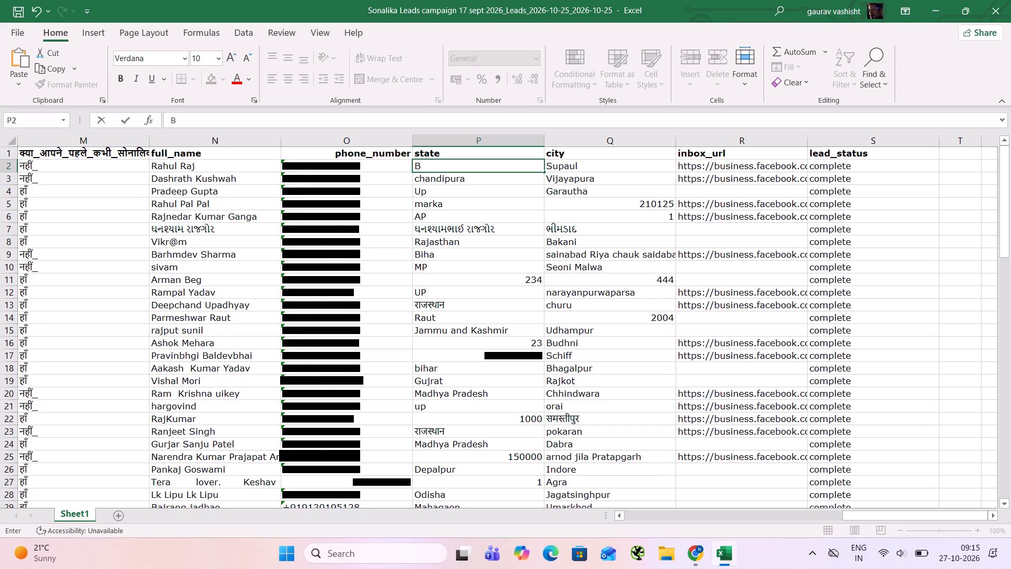
type("ih")
type("ar")
key("Right")
key("Down")
key("Left")
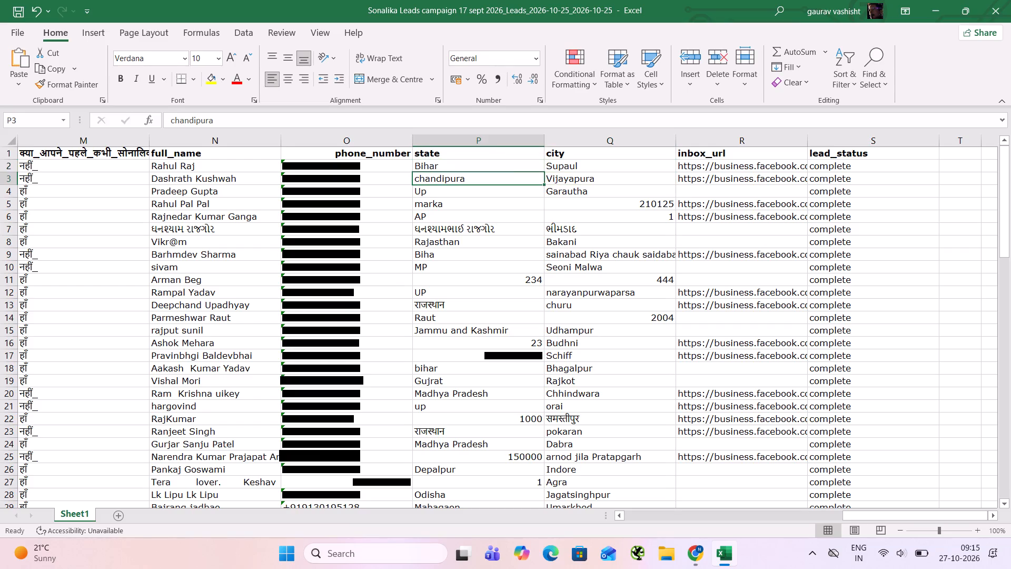
Back in Meta Business Suite, choose download by date range for Solis Leads campaign Oct1 and set it to Yesterday.
key("alt+Tab")
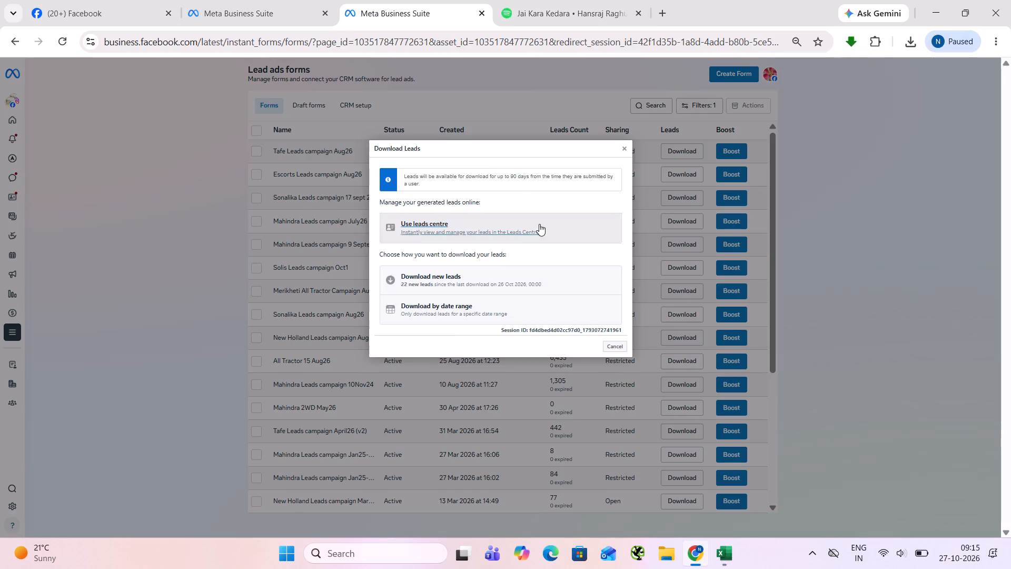
left_click(486, 307)
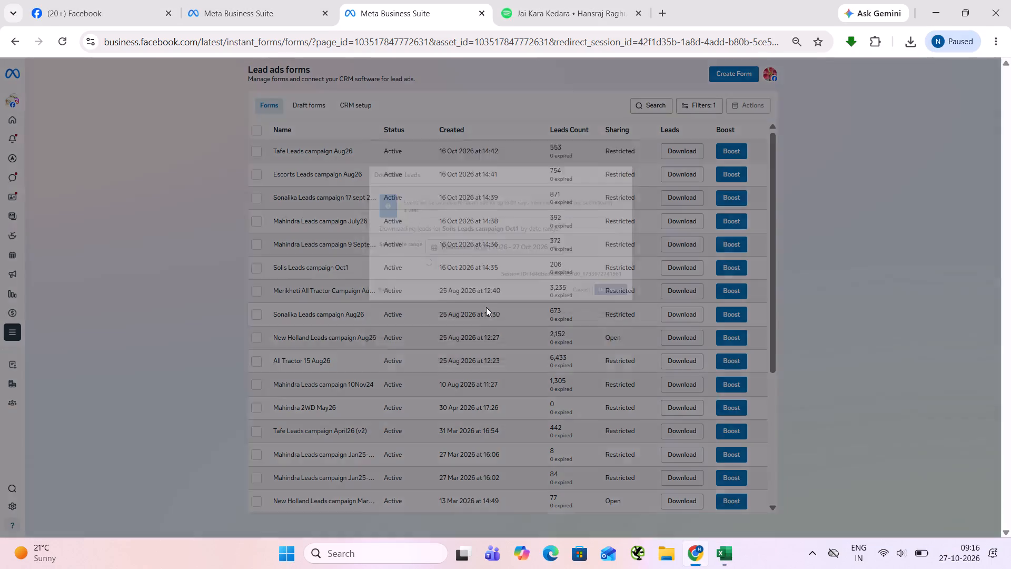
left_click(479, 247)
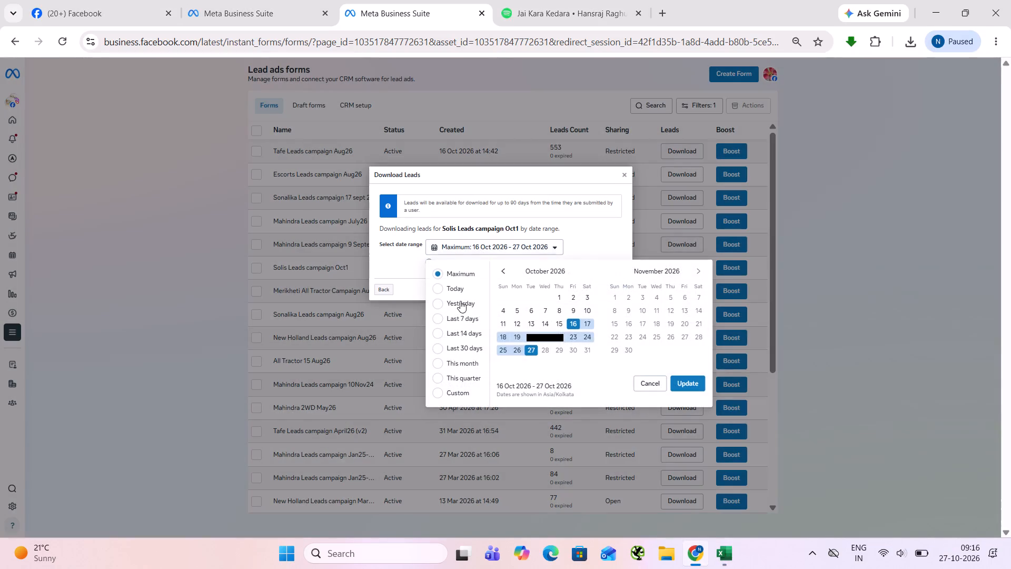
left_click(459, 304)
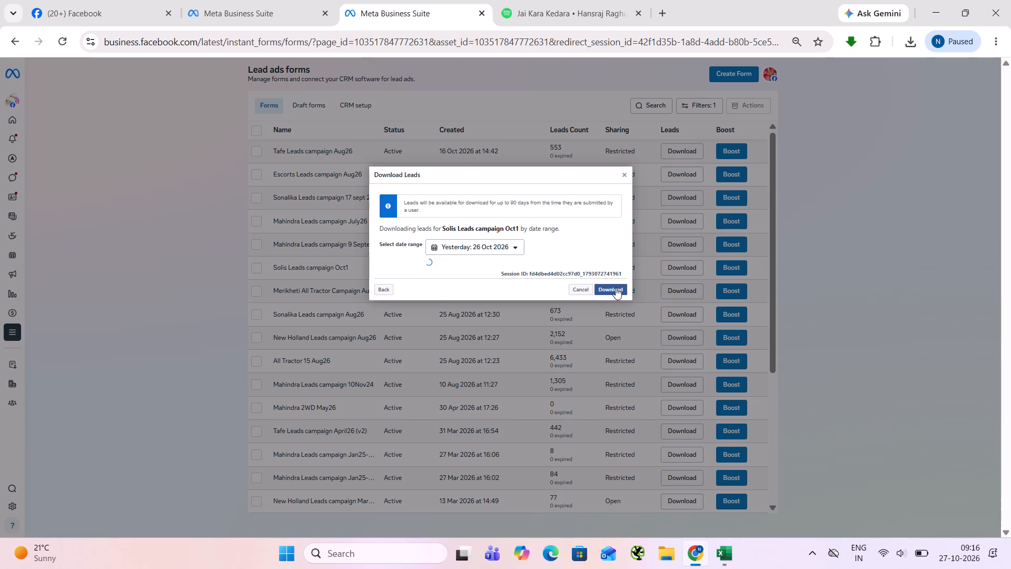
key("alt+Tab")
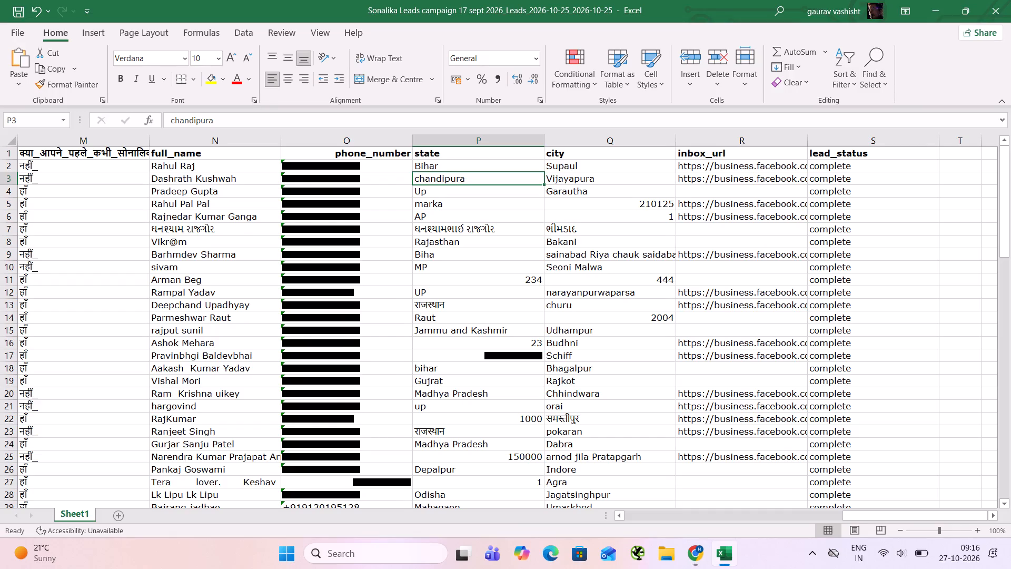
key("alt+Tab")
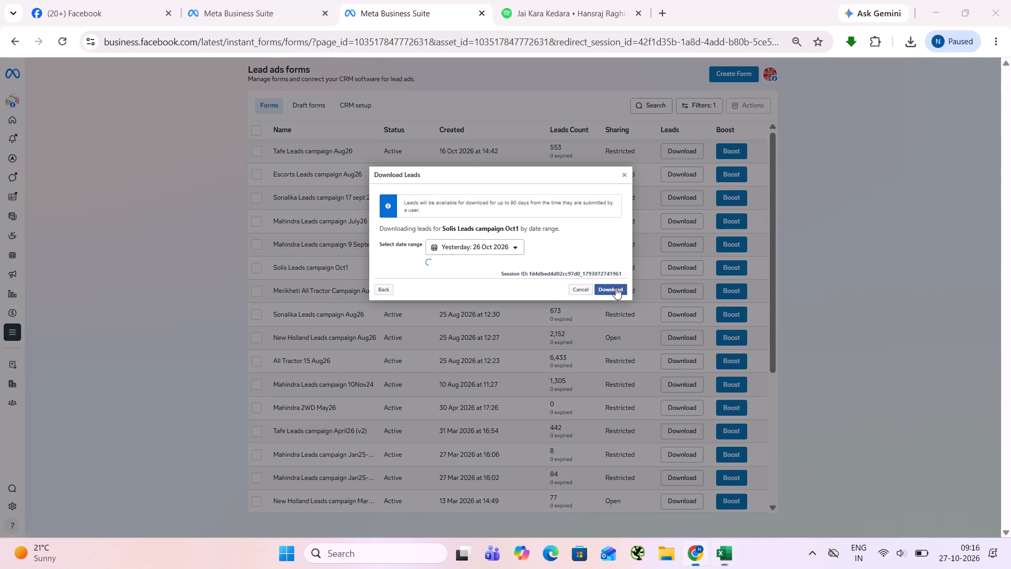
In the Sonalika workbook in Excel, set the state of the Vijayapura lead in row 3 to Karnataka.
key("alt+Tab")
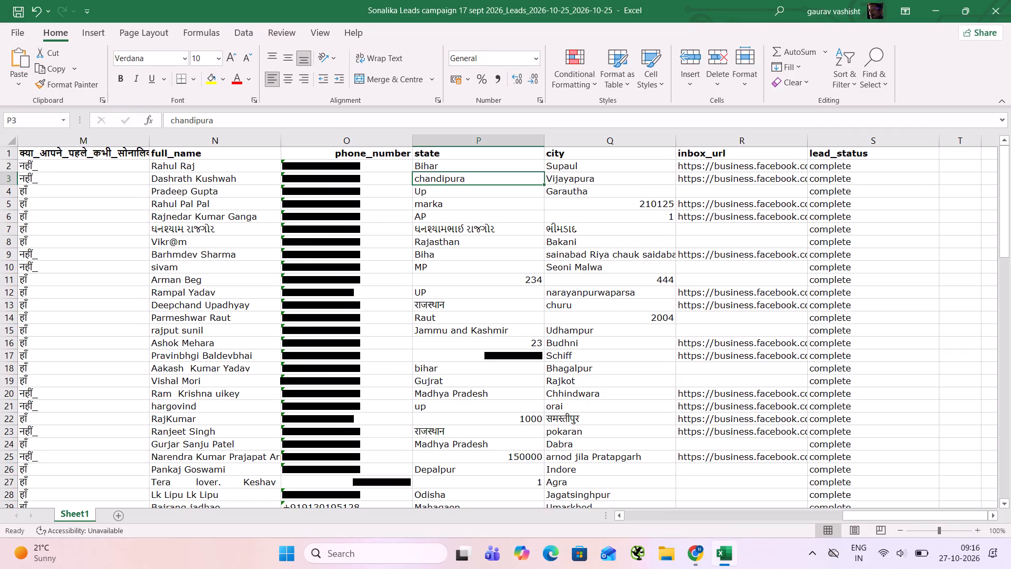
type("Karnataj")
key("BackSpace")
type("ka")
key("Return")
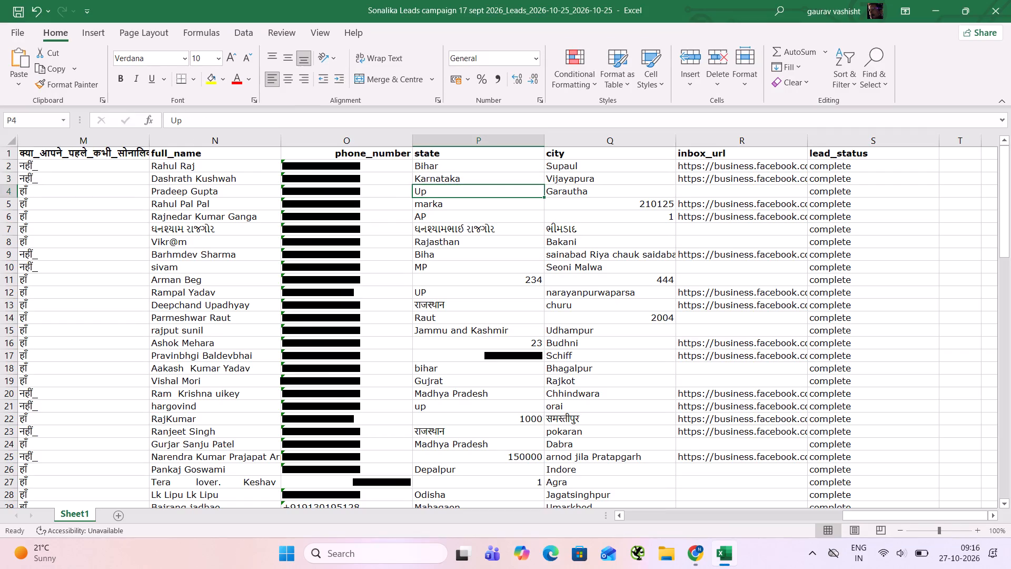
Return to Meta Business Suite, download the Solis Leads campaign Oct1 leads as an XLS file and close the download dialog.
key("alt+Tab")
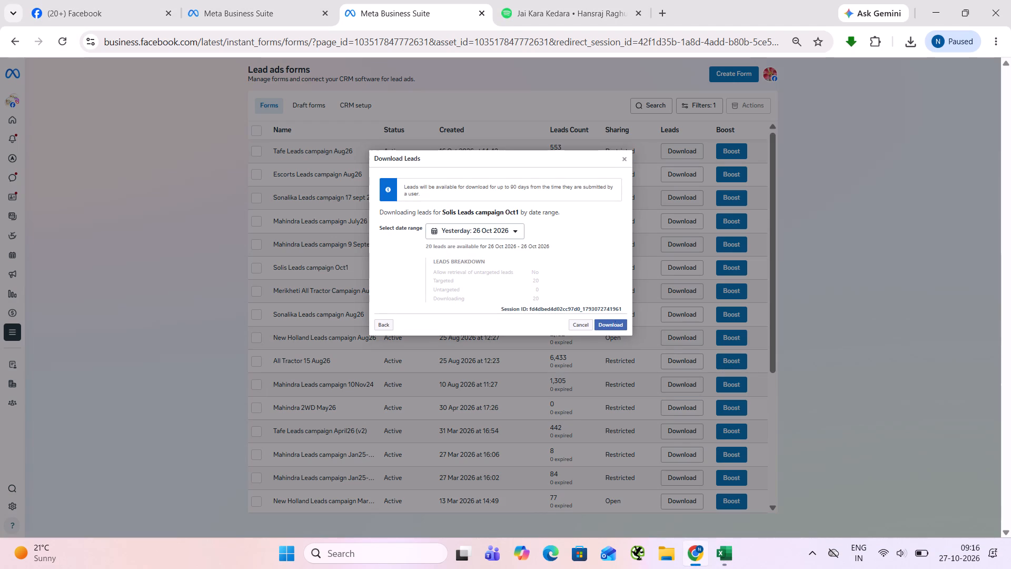
left_click(614, 326)
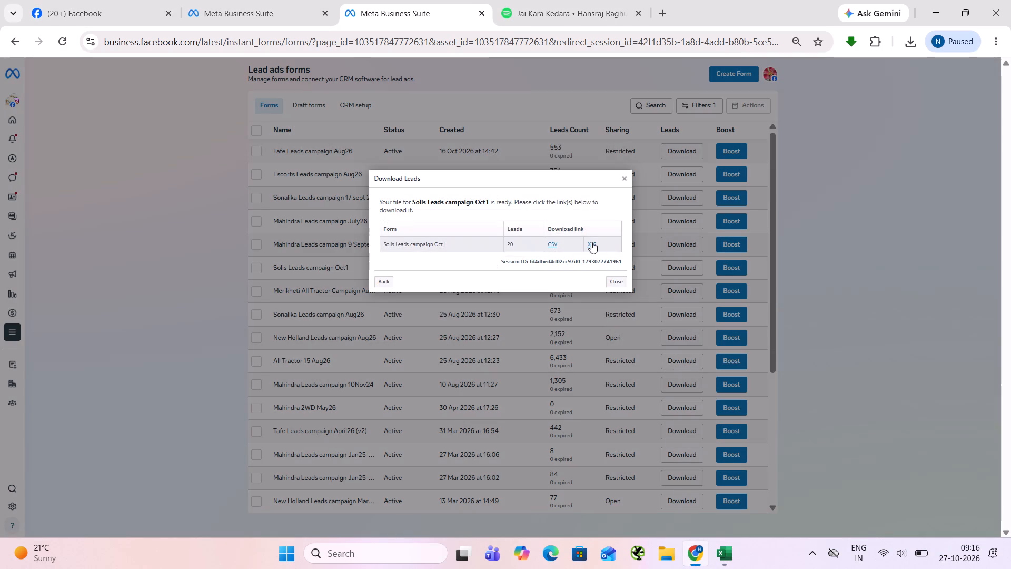
left_click(591, 241)
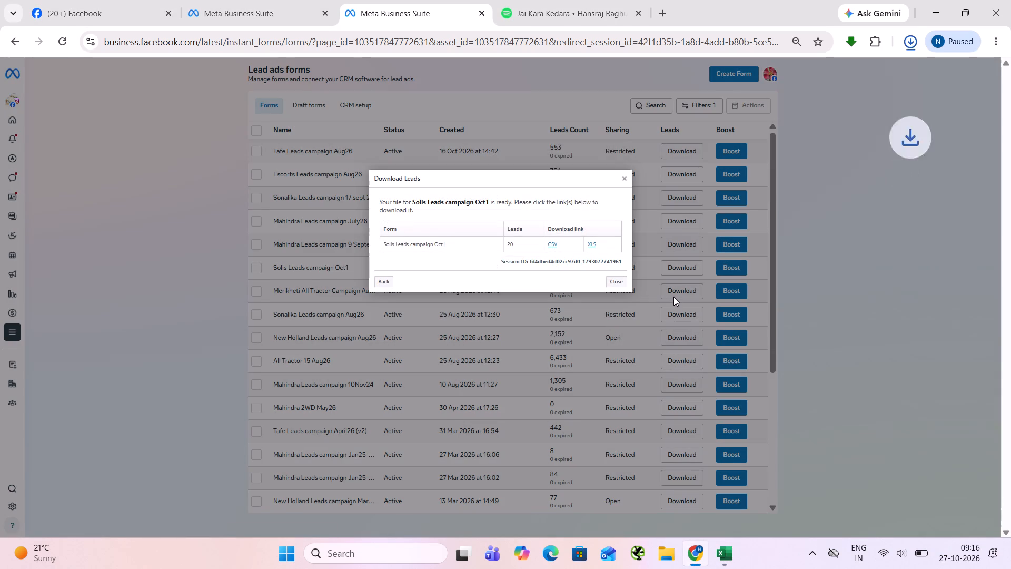
left_click(679, 303)
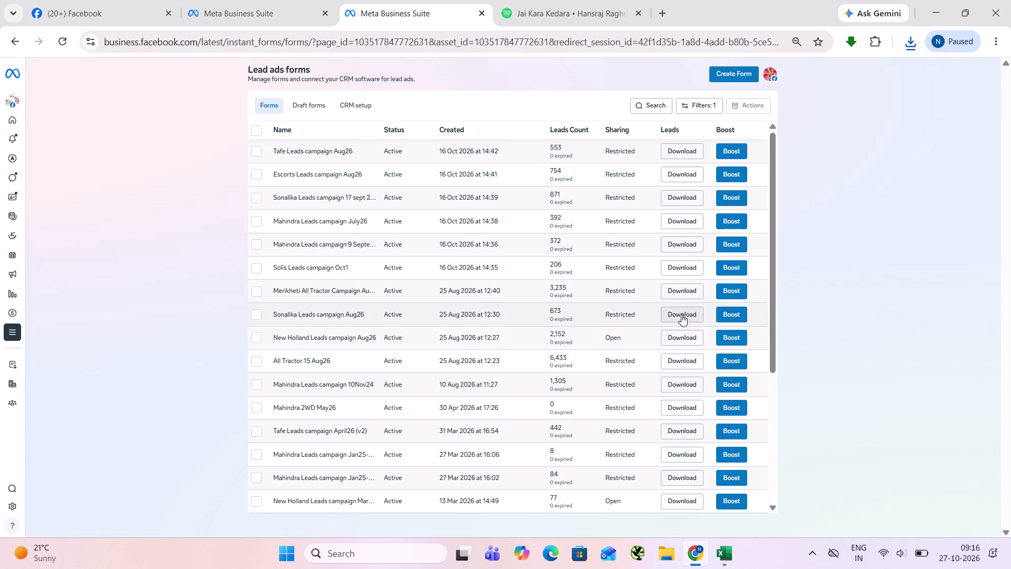
Choose download by date range for the Merikheti All Tractor Campaign Aug26 form and set the range to Yesterday.
left_click(676, 290)
left_click(481, 317)
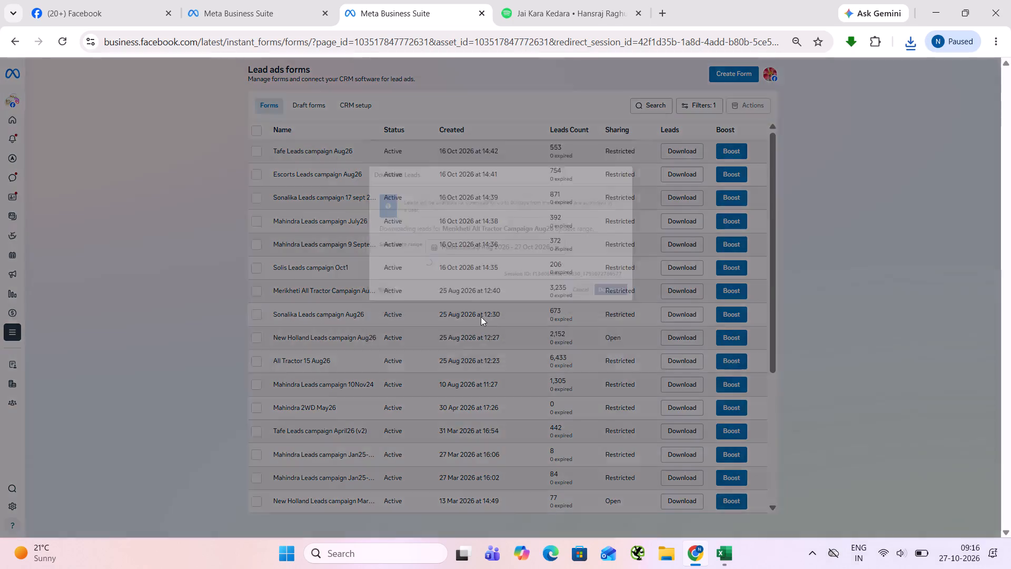
left_click(495, 245)
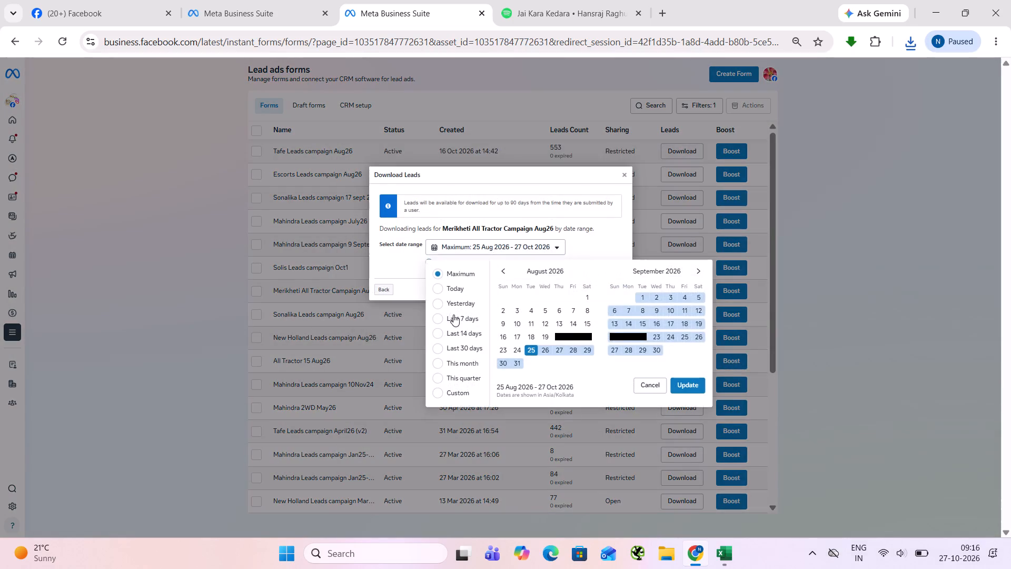
left_click(453, 300)
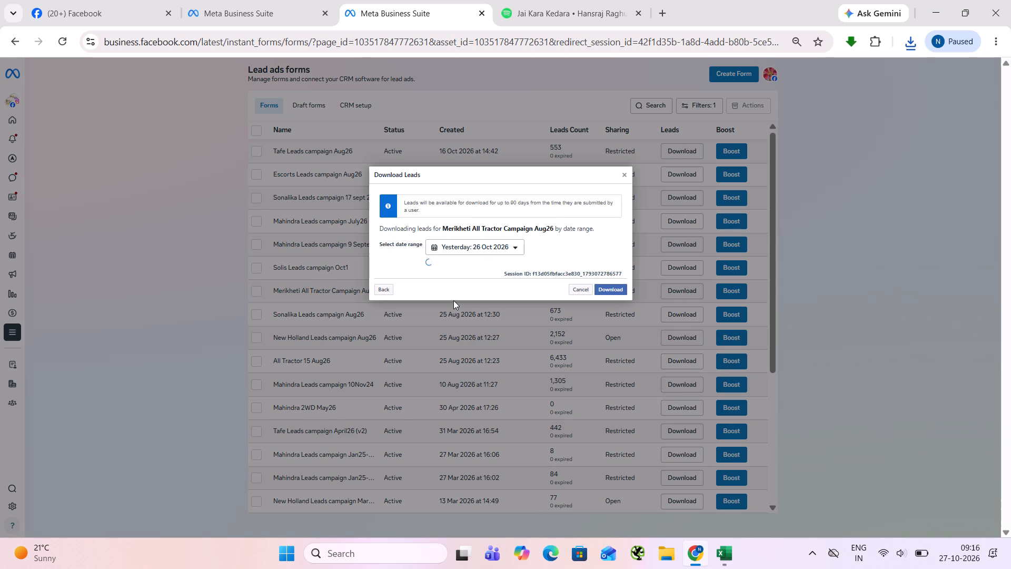
In the Sonalika workbook in Excel, set the state to Uttar Pradesh in rows 4 and 5 and clear row 5's city.
key("alt+Tab")
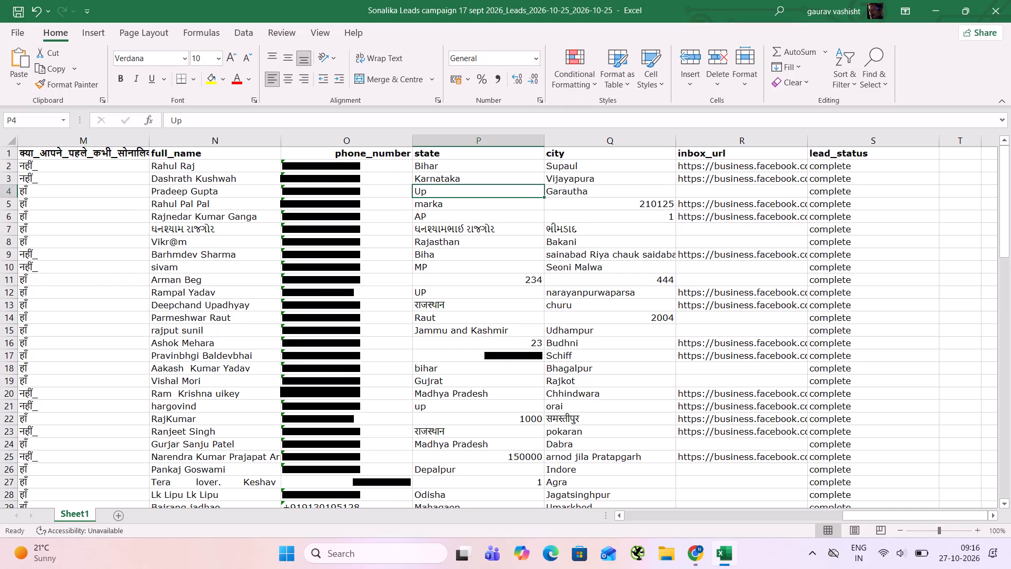
type("Uttar Pradesh")
key("Left")
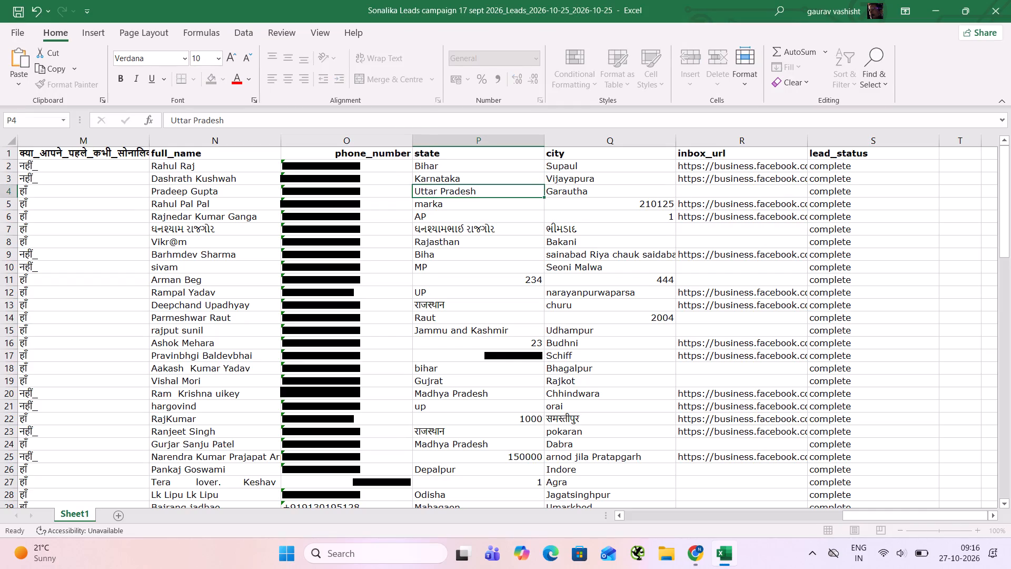
key("Right")
key("Right")
key("Down")
key("BackSpace")
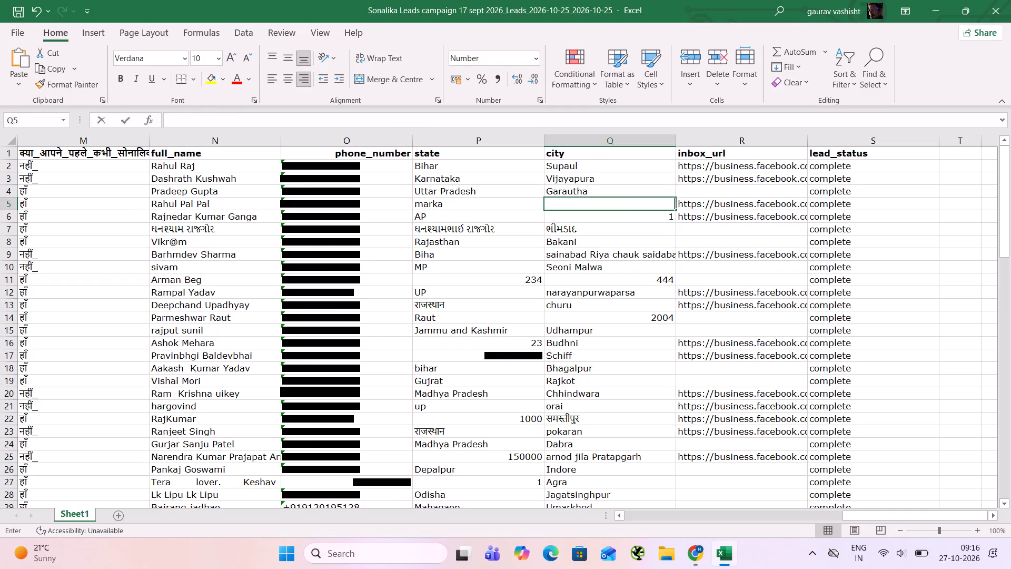
key("Left")
key("ctrl+d")
Set the state to Andhra Pradesh in row 6 and Gujarat in row 7, and clear the city in both rows.
key("Down")
type("Andhra")
key("space")
key("Return")
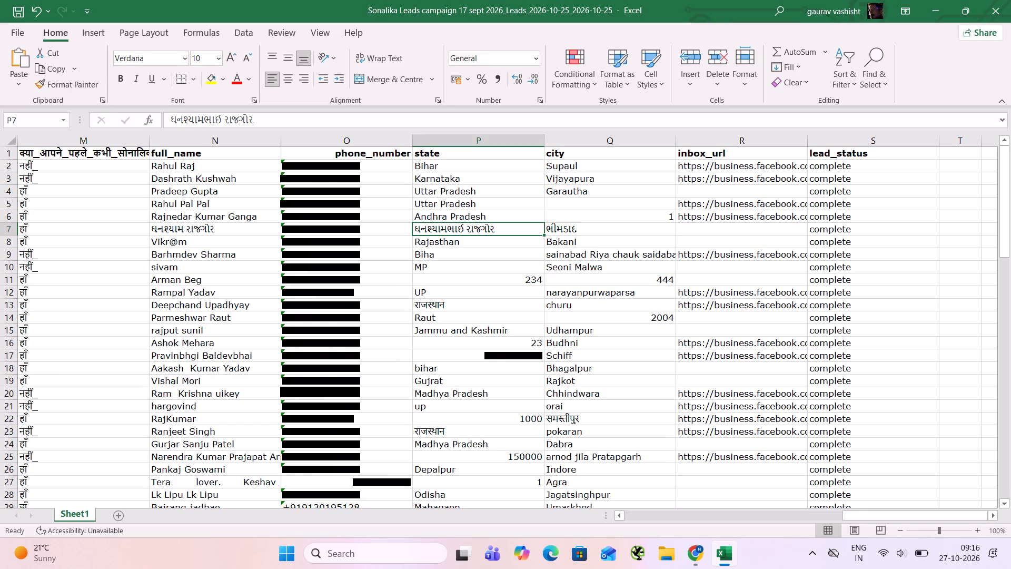
type("Gujarat")
key("Right")
key("BackSpace")
key("Up")
key("BackSpace")
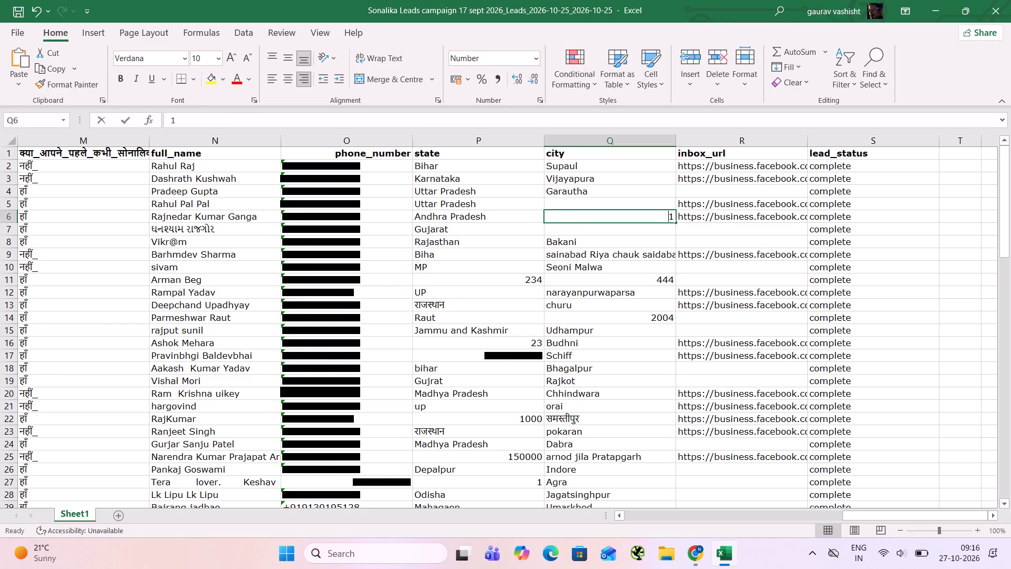
key("Down")
key("Left")
key("Down")
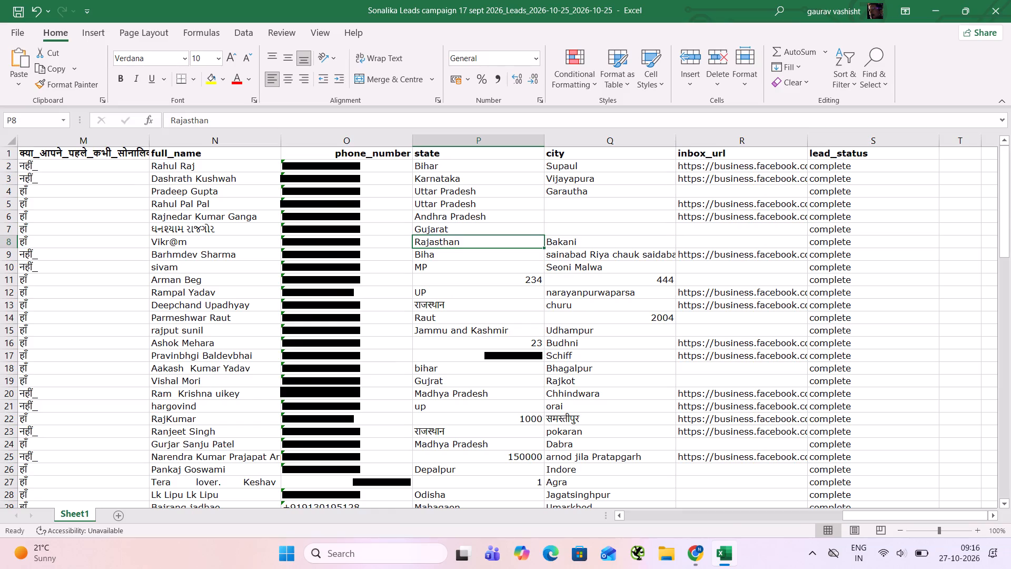
Clear the city in row 9 of the Sonalika workbook.
key("ctrl+shift+Down")
key("Up")
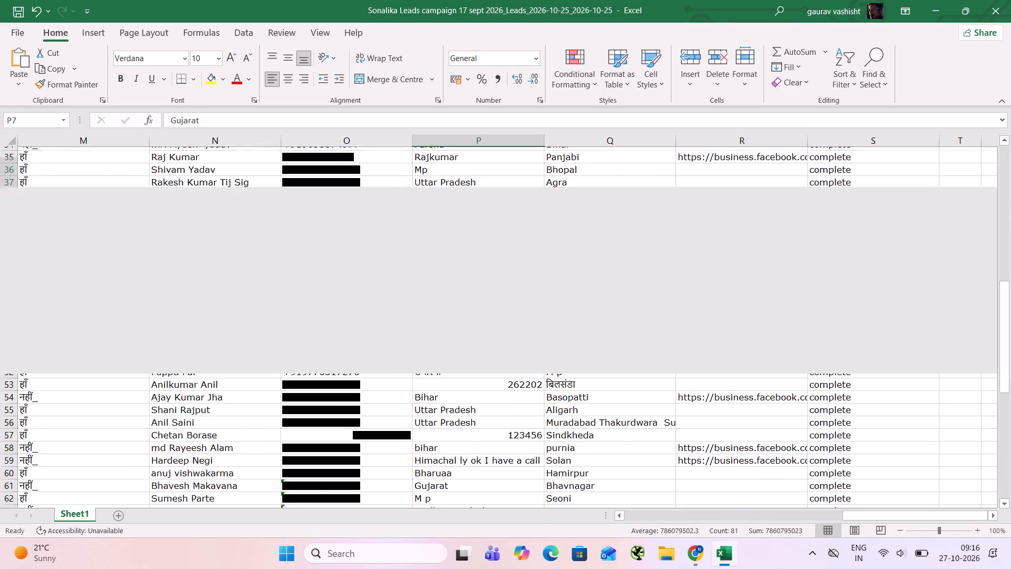
key("Up")
key("Down")
key("Down")
key("Down")
key("Right")
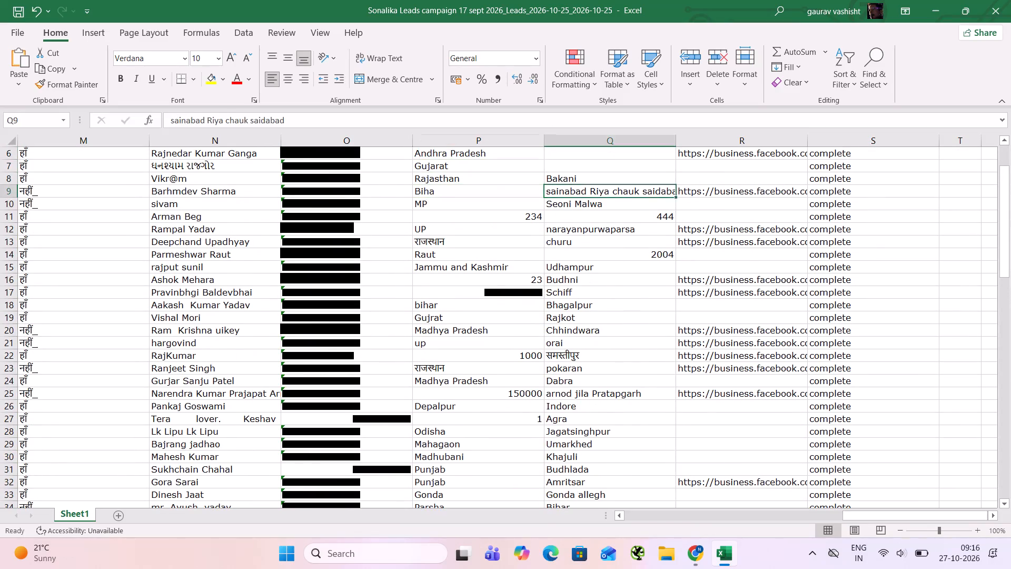
key("BackSpace")
key("Left")
Switch to Meta Business Suite in Chrome and download yesterday's Merikheti All Tractor Campaign Aug26 leads as an XLS file.
key("alt+Tab")
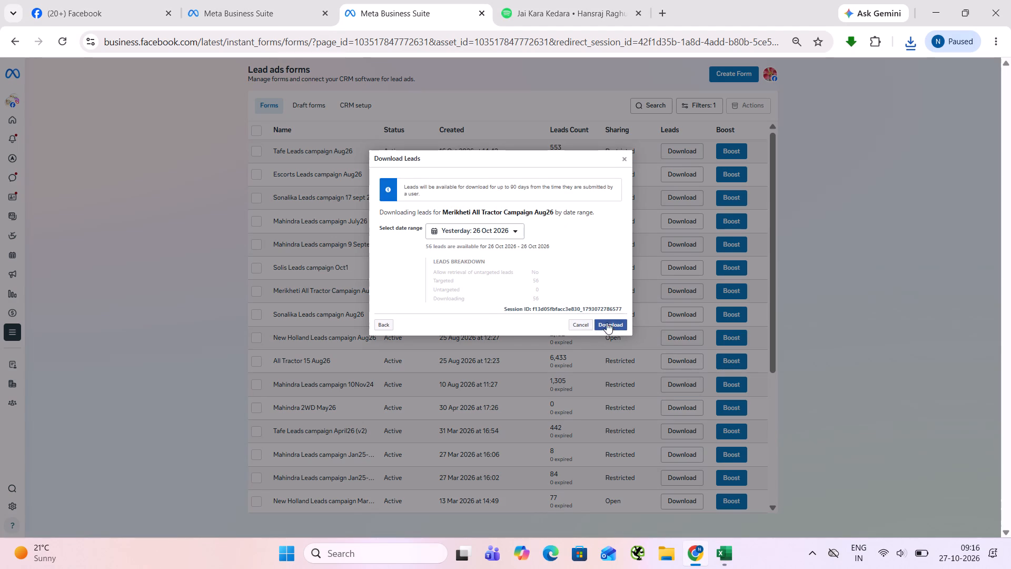
left_click(608, 319)
left_click(594, 242)
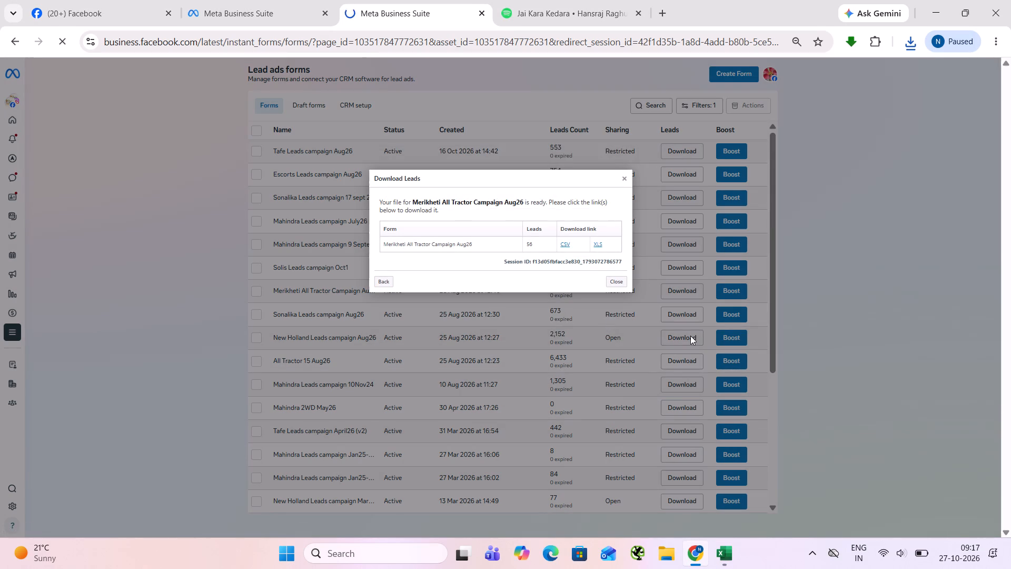
Return to the Sonalika workbook in Excel, clear the state in row 9 and set row 10's state to Madhya Pradesh.
key("alt+Tab")
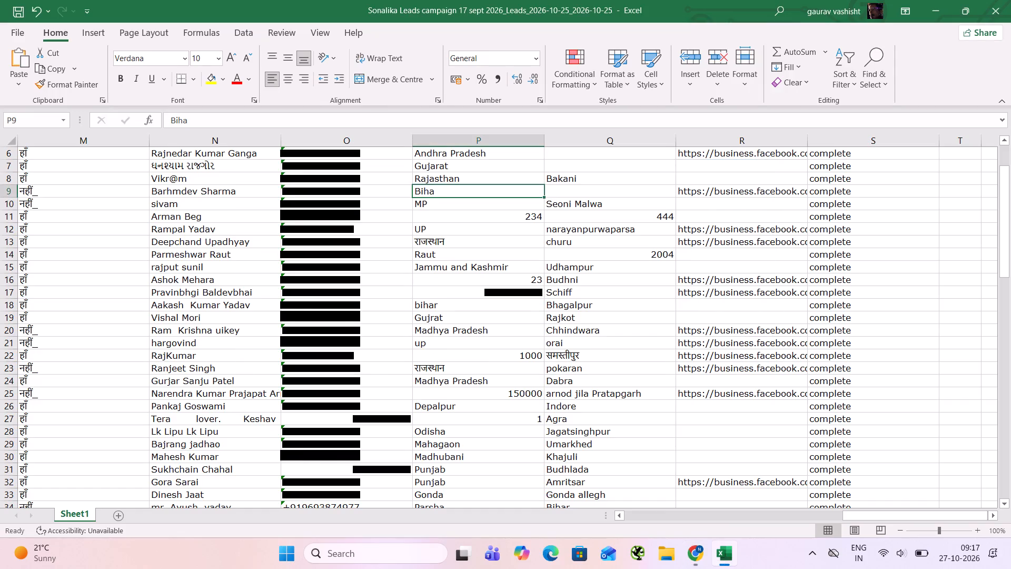
key("BackSpace")
key("Right")
key("Down")
key("Left")
type("Madhya")
key("space")
key("Return")
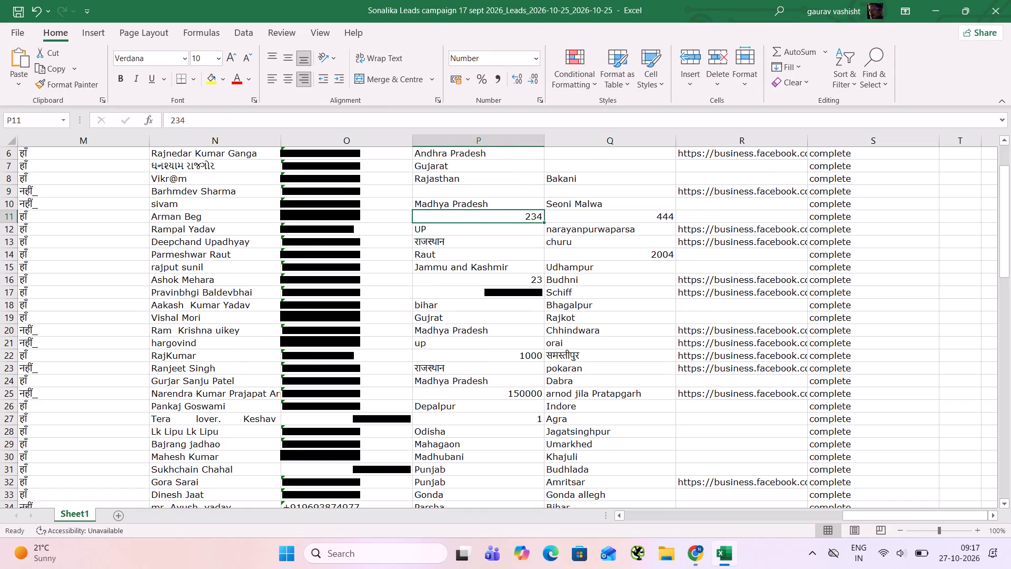
Clear the state and city in row 11, clear row 12's city and set row 12's state to Uttar Pradesh.
key("BackSpace")
key("Right")
key("BackSpace")
key("Down")
key("BackSpace")
key("Left")
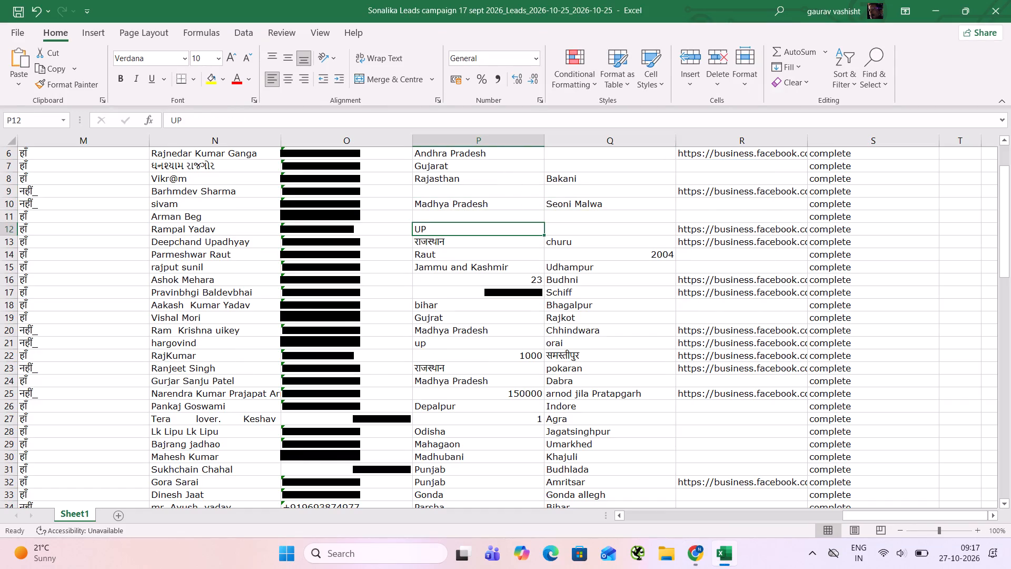
type("Uttar Pradesh")
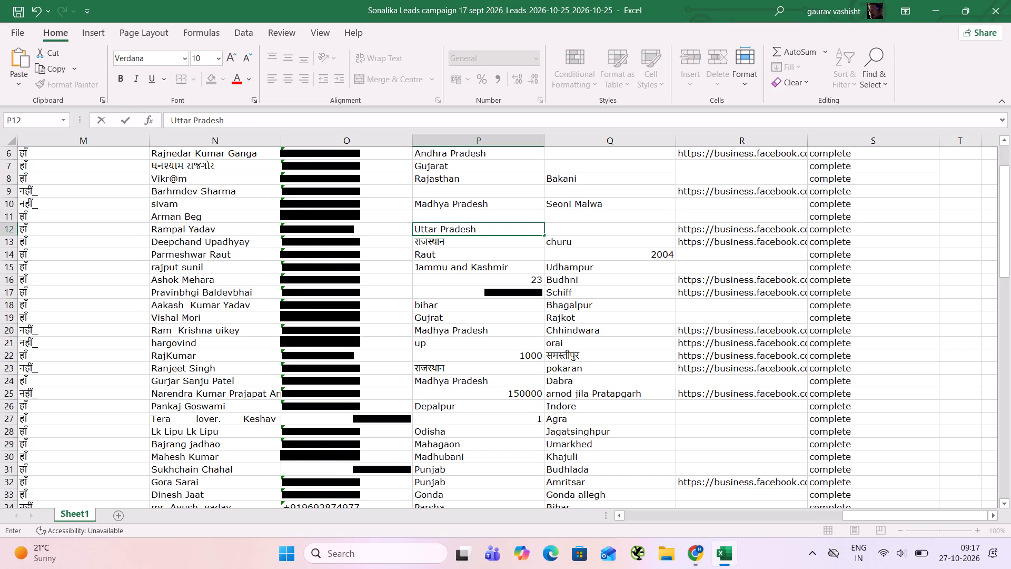
key("Down")
Set the state in row 13 to Rajasthan and clear the city in rows 13 and 14.
type("Rajasthan")
key("Right")
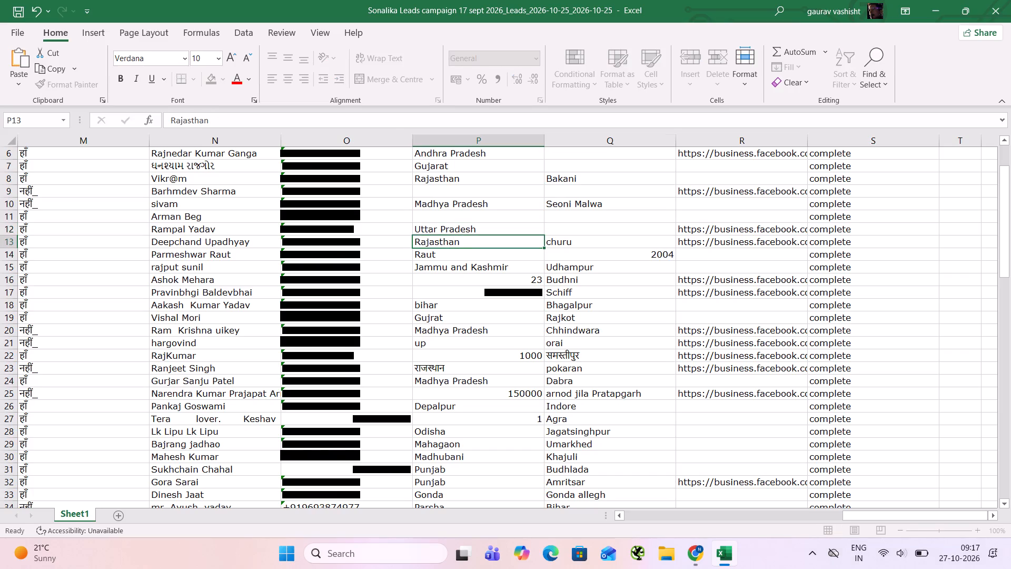
key("BackSpace")
key("Down")
key("BackSpace")
Copy the Uttar Pradesh state from row 12 into the state cells of rows 14 and 16.
key("Left")
key("Up")
key("Up")
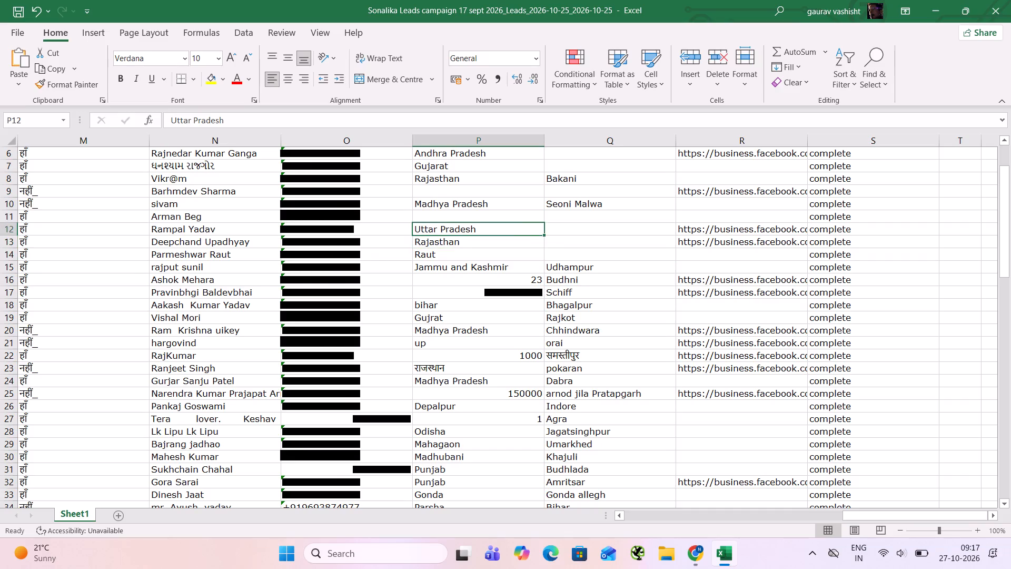
key("ctrl+c")
key("Down")
key("Down")
key("ctrl+v")
key("Down")
key("Down")
key("ctrl+v")
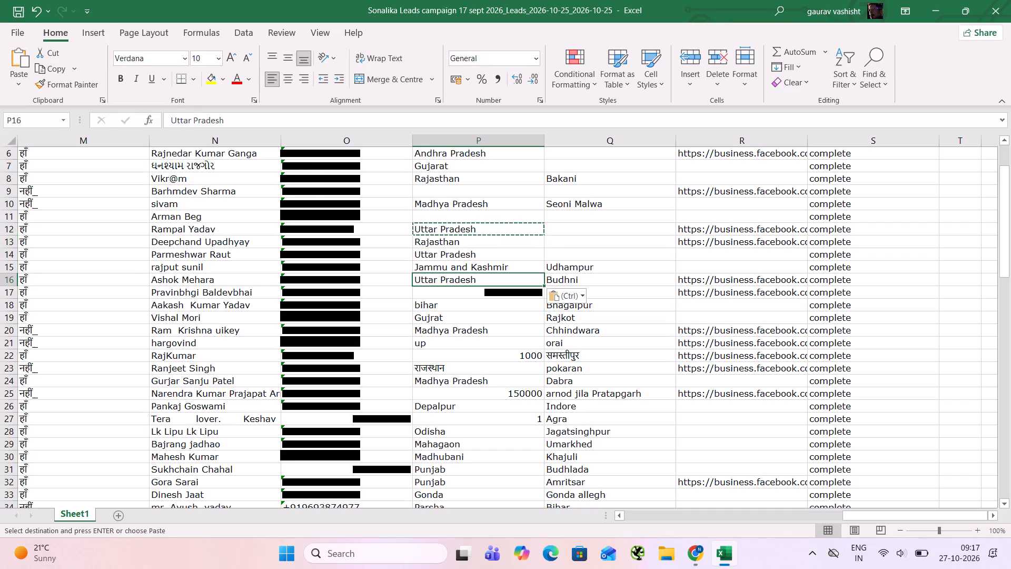
Clear the city in row 16 and both the state and city in row 17.
key("Right")
key("BackSpace")
key("Down")
key("Left")
key("BackSpace")
key("Right")
key("BackSpace")
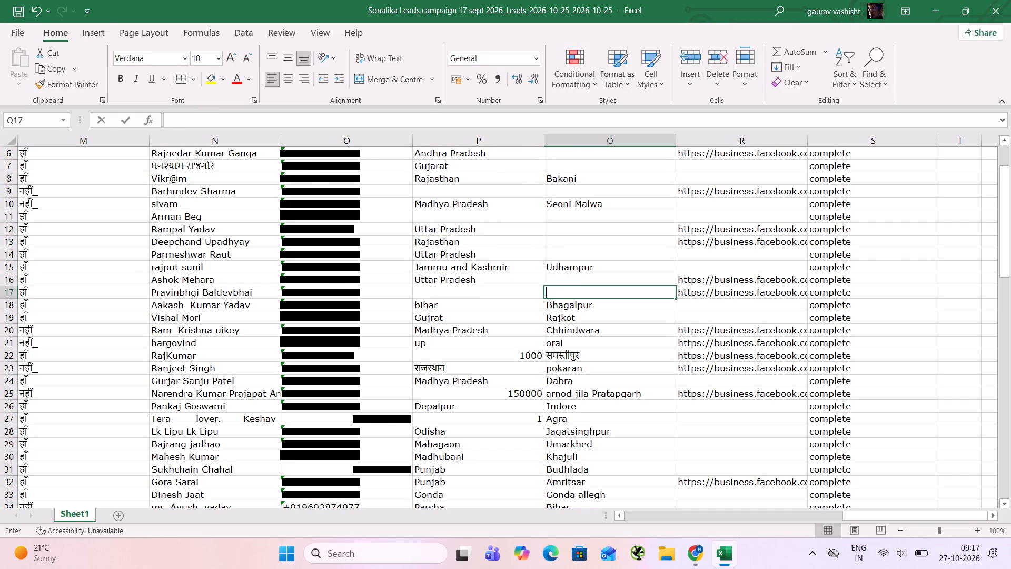
Set the state to Bihar in row 18 and Gujarat in row 19.
key("Down")
key("Left")
type("Bihar")
key("Down")
key("Right")
key("Left")
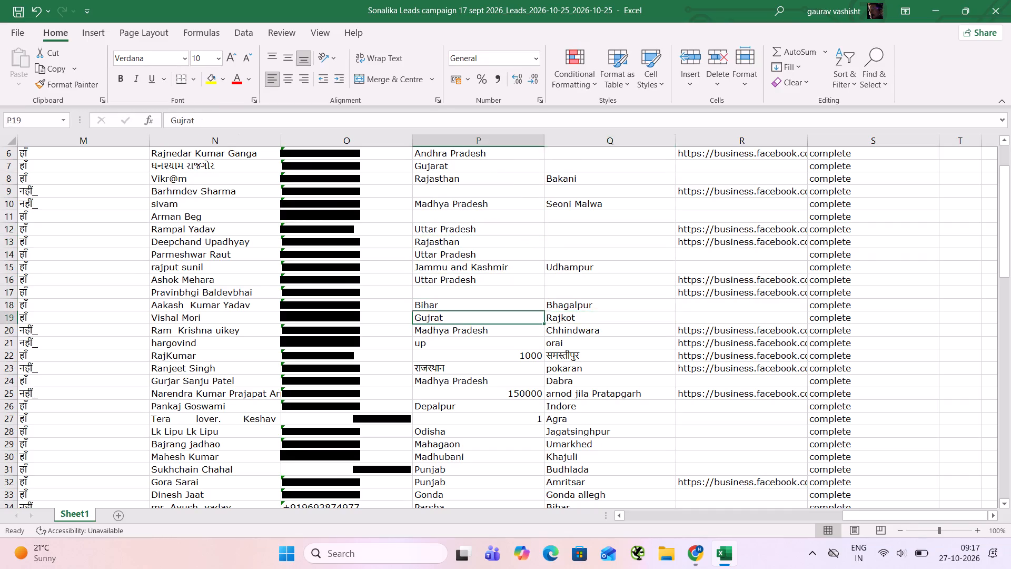
type("Gujarat")
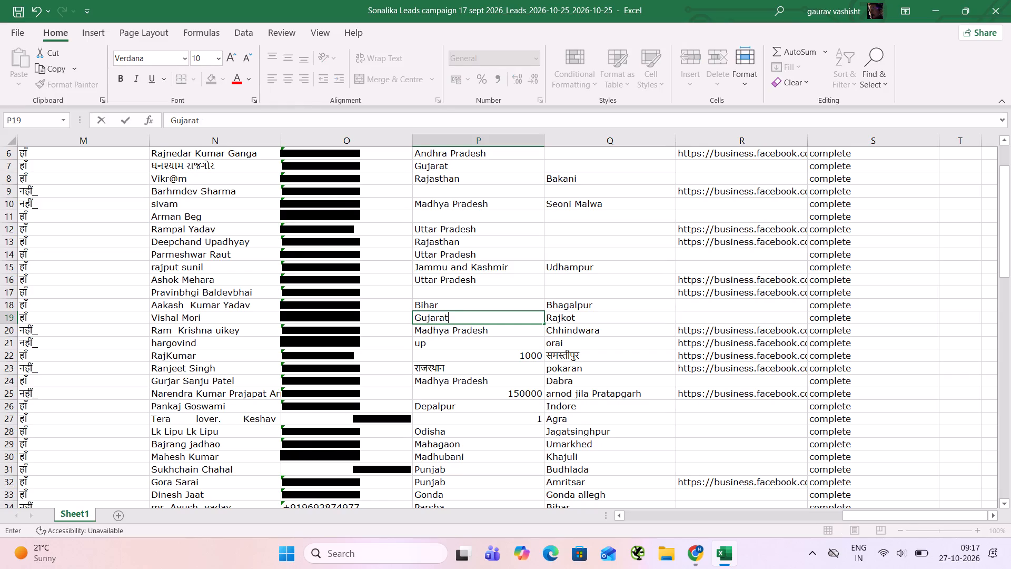
key("Down")
Set the state in row 21 to Uttar Pradesh and clear the city in rows 21 and 22.
key("Down")
type("Uttar Pradesh")
key("Right")
key("Down")
key("BackSpace")
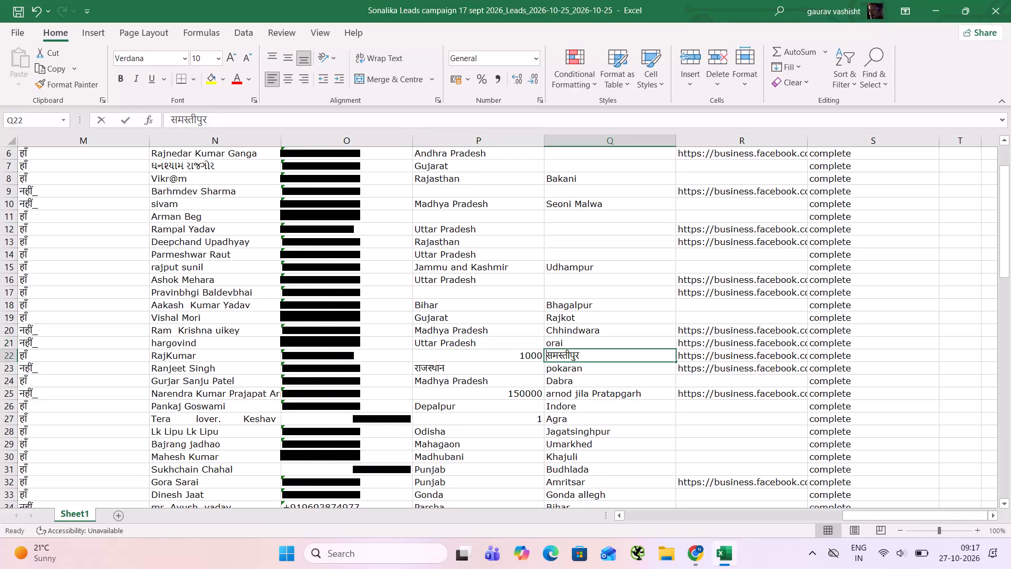
key("Up")
key("BackSpace")
key("Left")
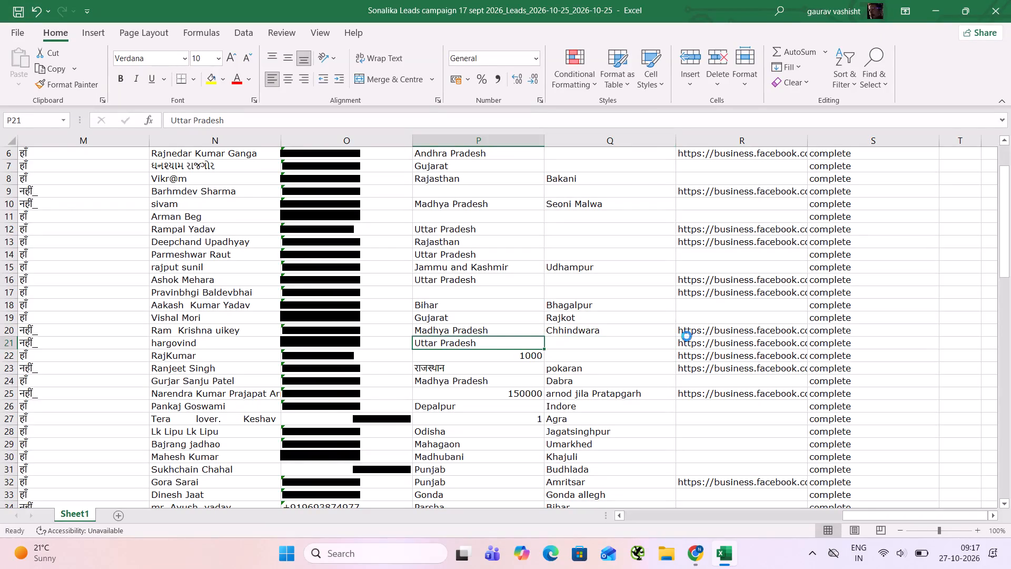
Copy row 21's Uttar Pradesh state into row 22 and set the state in row 23 to Rajasthan.
key("ctrl+c")
key("Down")
key("ctrl+v")
key("Down")
type("Rajasthan")
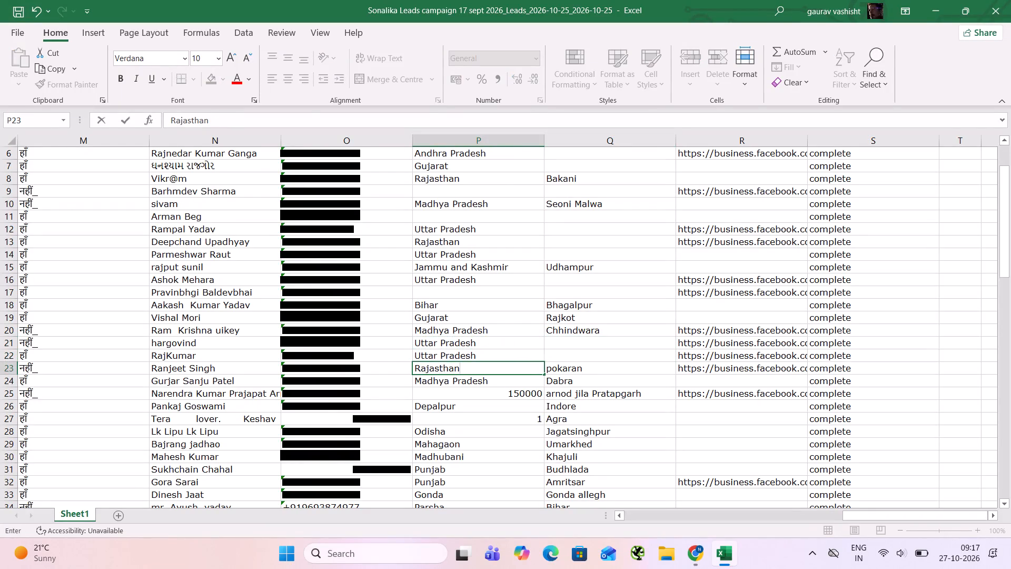
key("Return")
Return to Meta Business Suite, download the new leads of New Holland Leads campaign Aug26 as an XLS file and dismiss the download dialog.
key("alt+Tab")
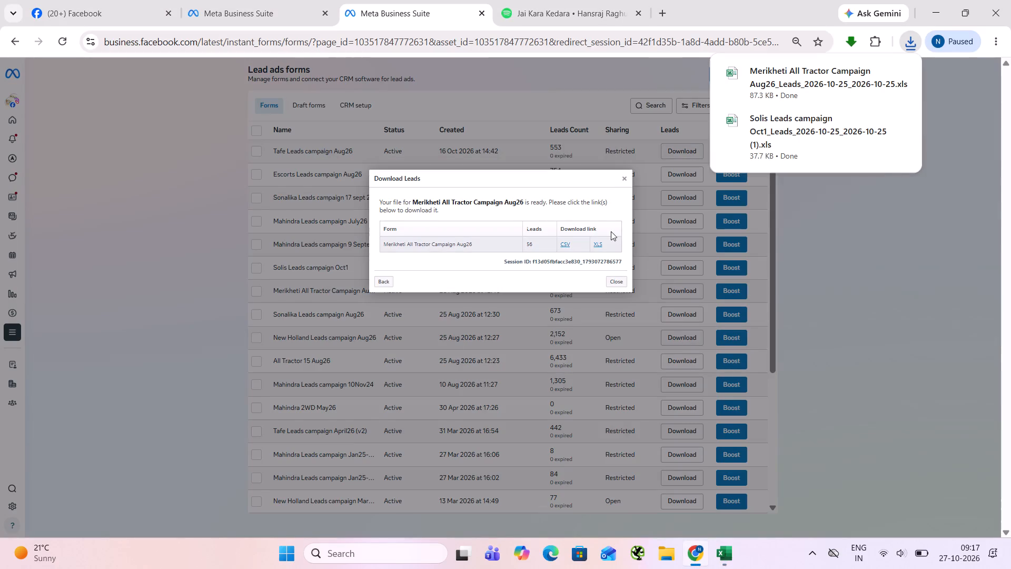
left_click(670, 326)
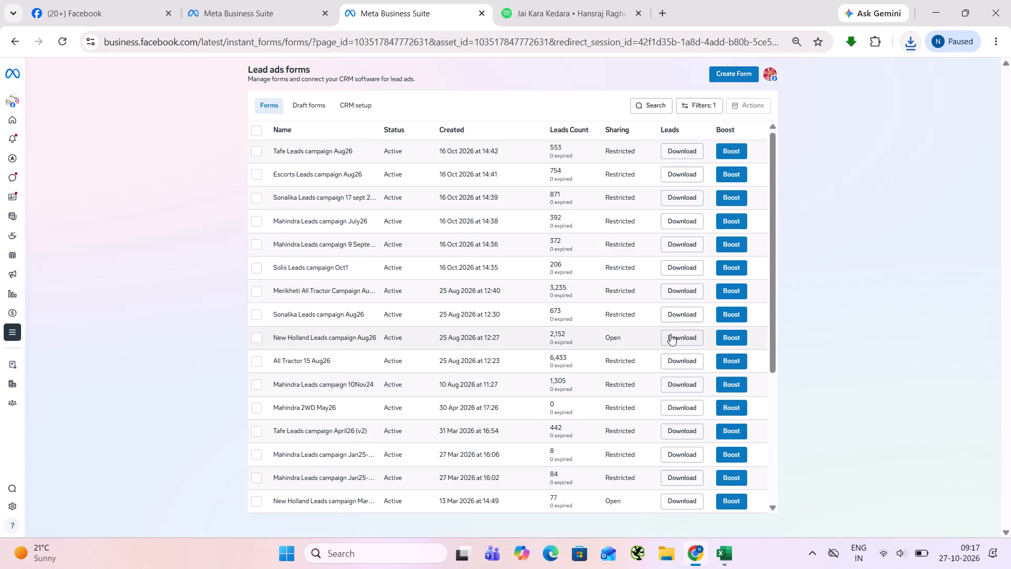
left_click(678, 336)
left_click(678, 336)
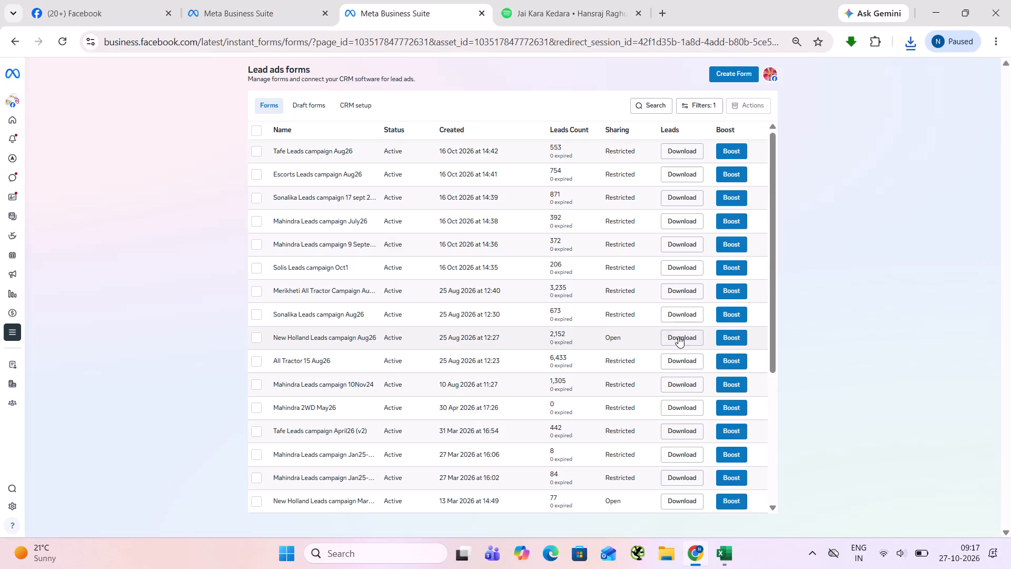
left_click(678, 336)
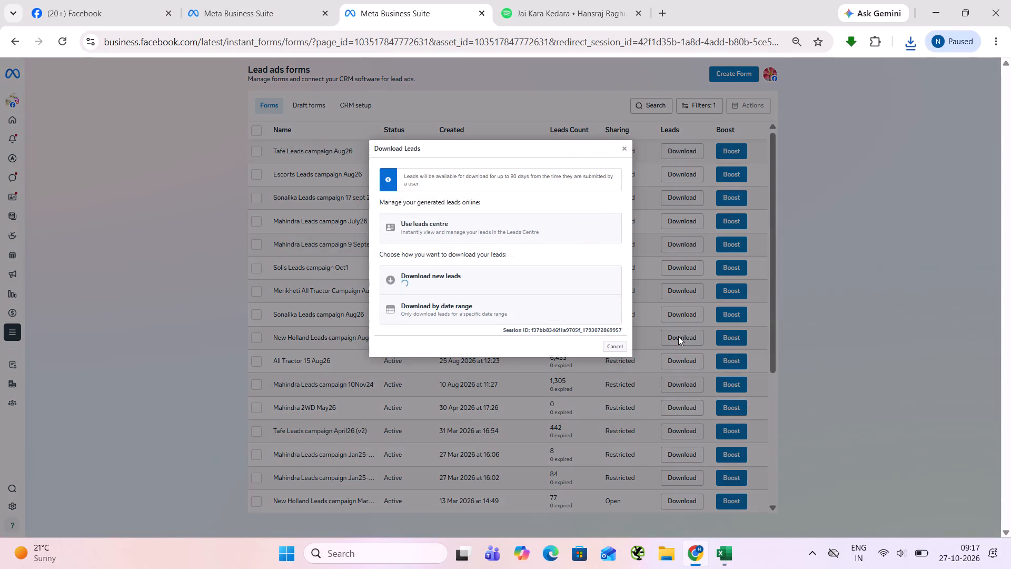
left_click(456, 279)
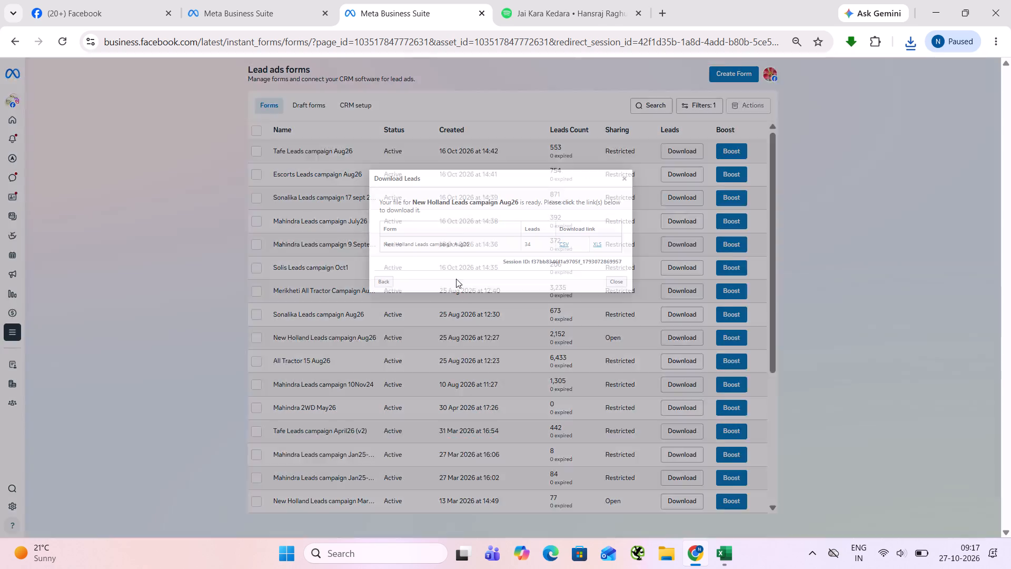
left_click(597, 246)
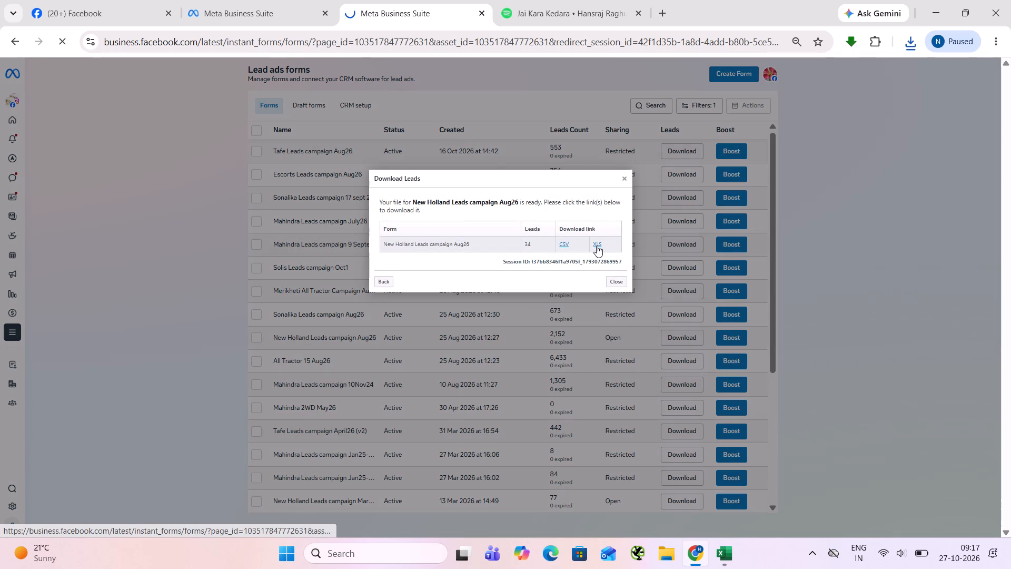
left_click(679, 379)
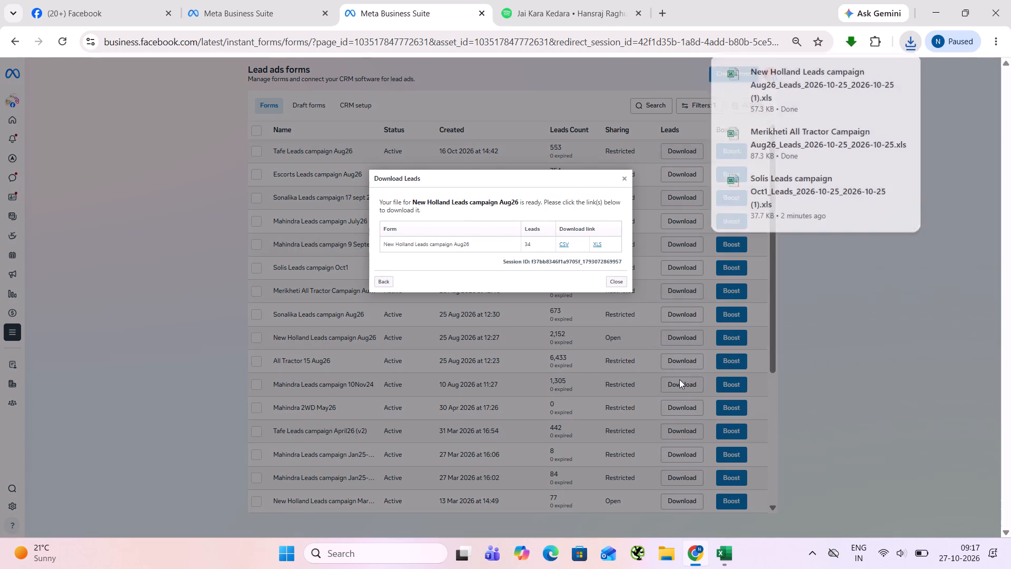
Download the new leads of the All Tractor 15 Aug26 form as an XLS file.
left_click(683, 359)
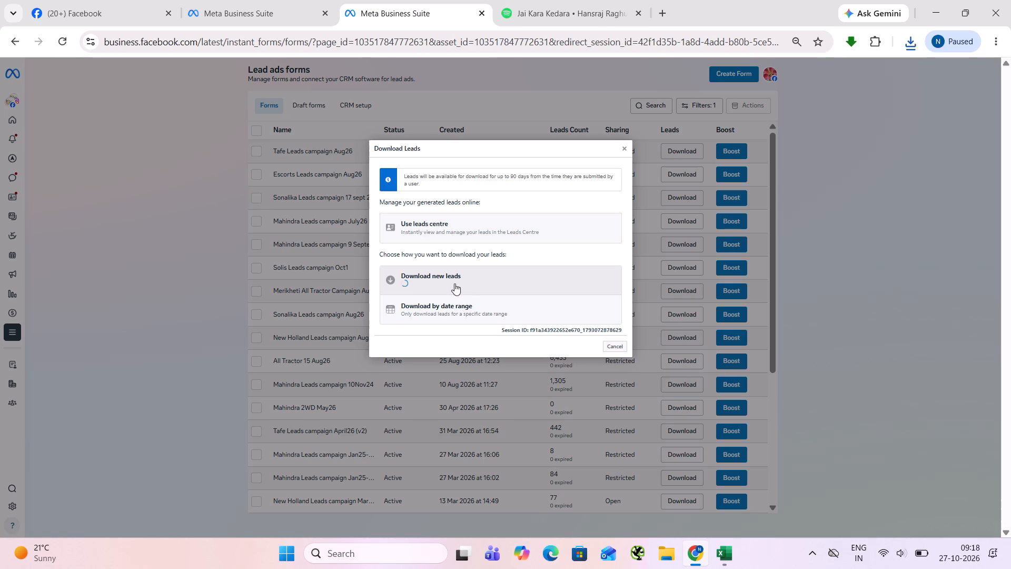
left_click(454, 282)
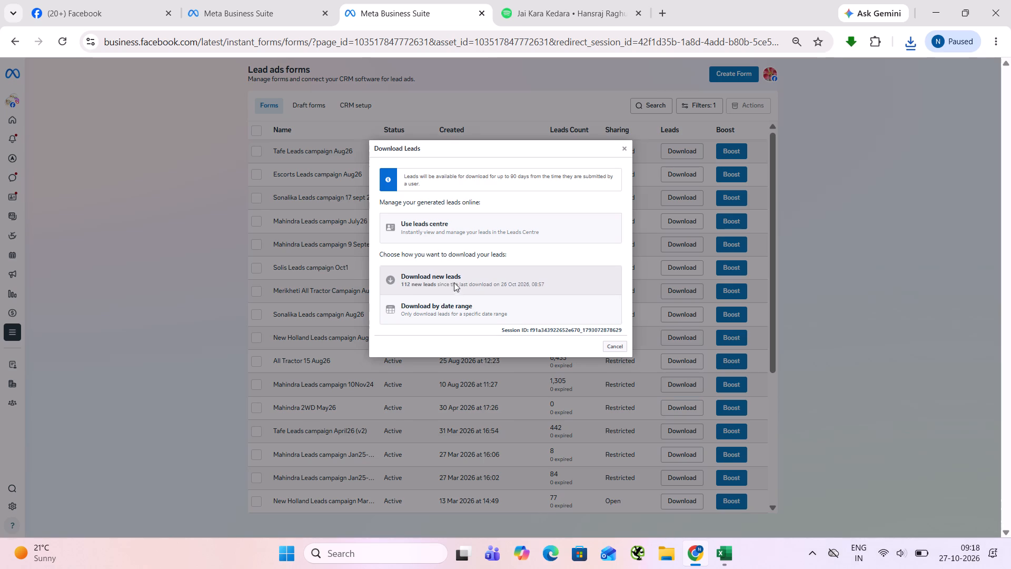
left_click(587, 238)
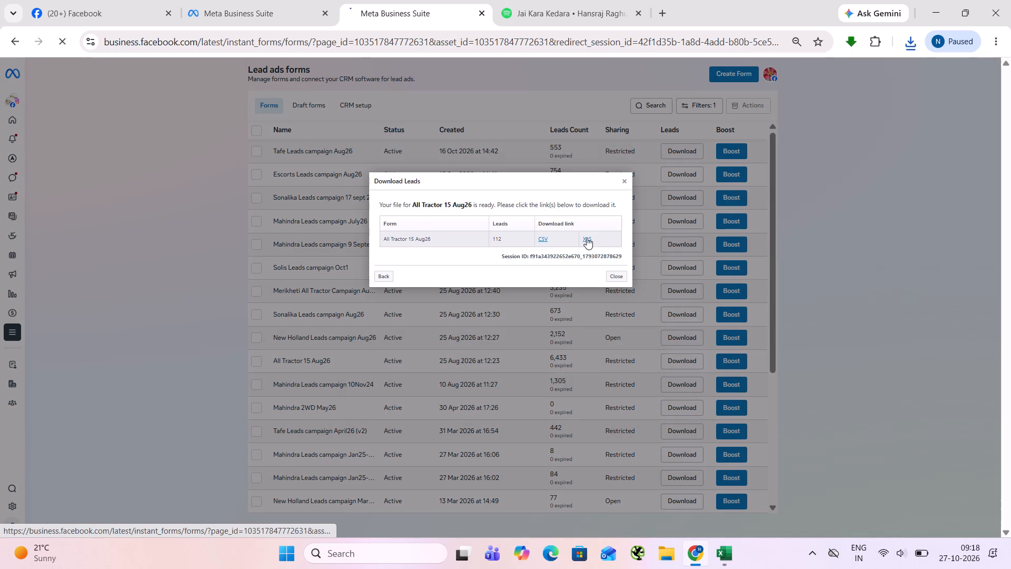
Return to the Sonalika workbook in Excel and set the state to Uttar Pradesh in row 25 and Madhya Pradesh in row 26.
key("alt+Tab")
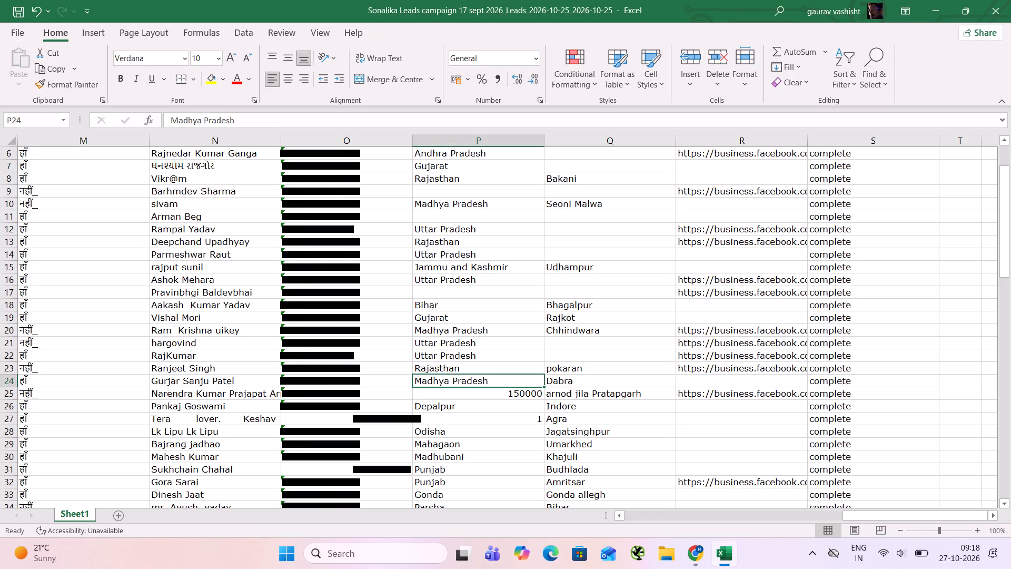
key("Right")
key("Up")
key("Down")
key("Down")
key("Left")
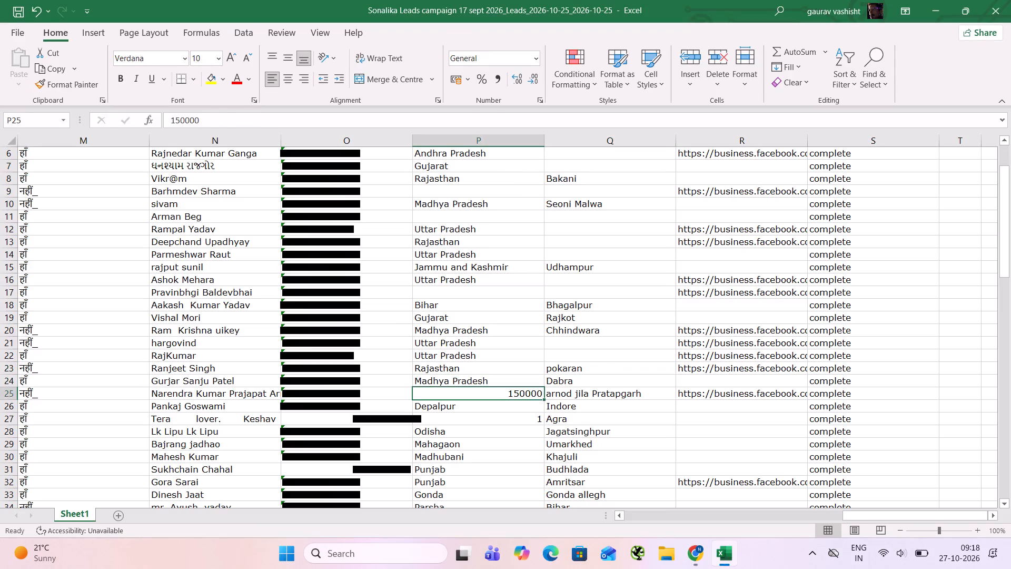
key("Up")
key("Up")
key("Up")
key("ctrl+c")
key("Down")
key("Down")
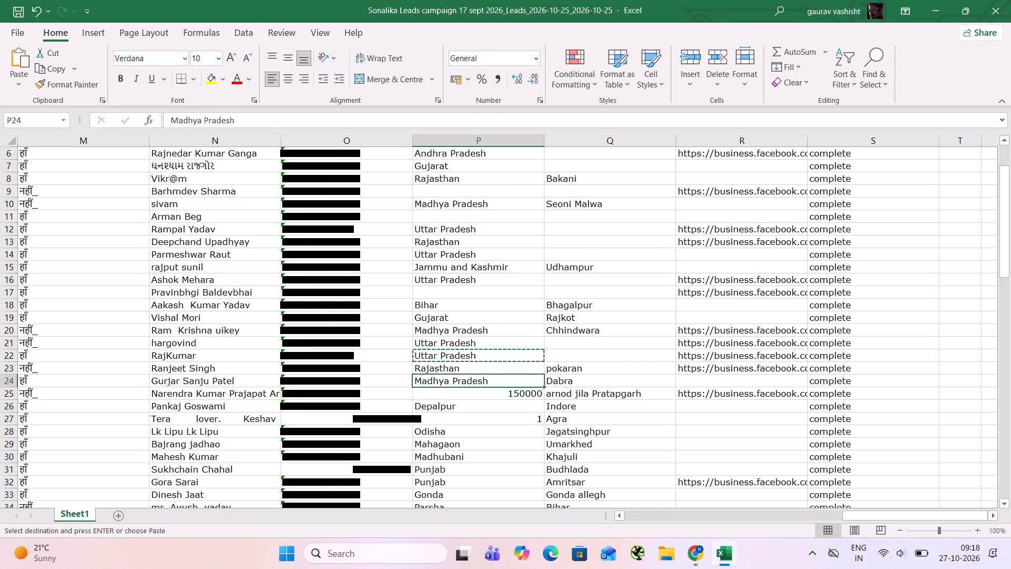
key("Down")
key("ctrl+v")
key("Down")
type("Madhya")
key("space")
key("Return")
Copy row 25's Uttar Pradesh state into the state cells of rows 27 and 29.
key("Up")
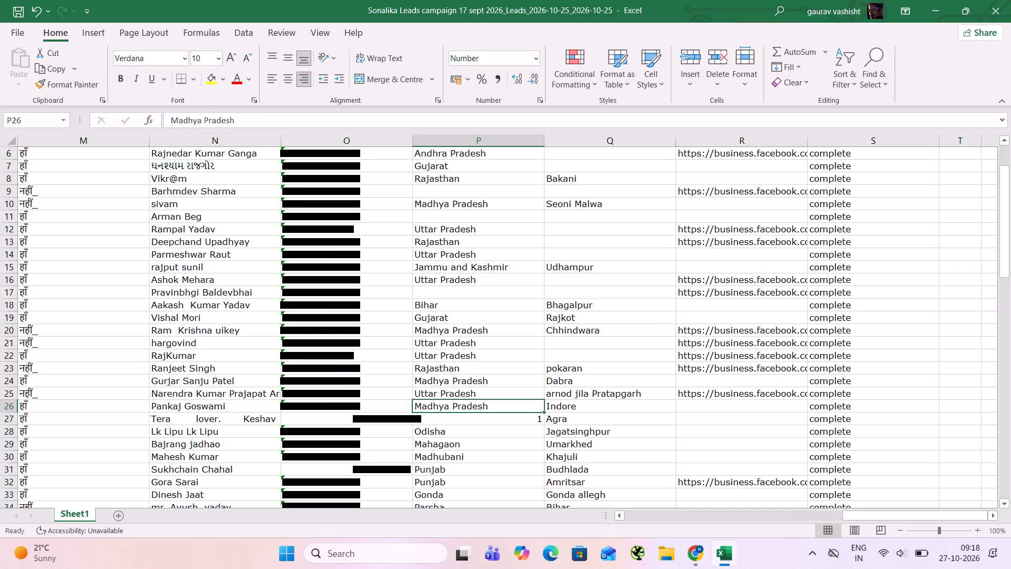
key("Up")
key("ctrl+c")
key("Down")
key("Down")
key("ctrl+v")
key("Down")
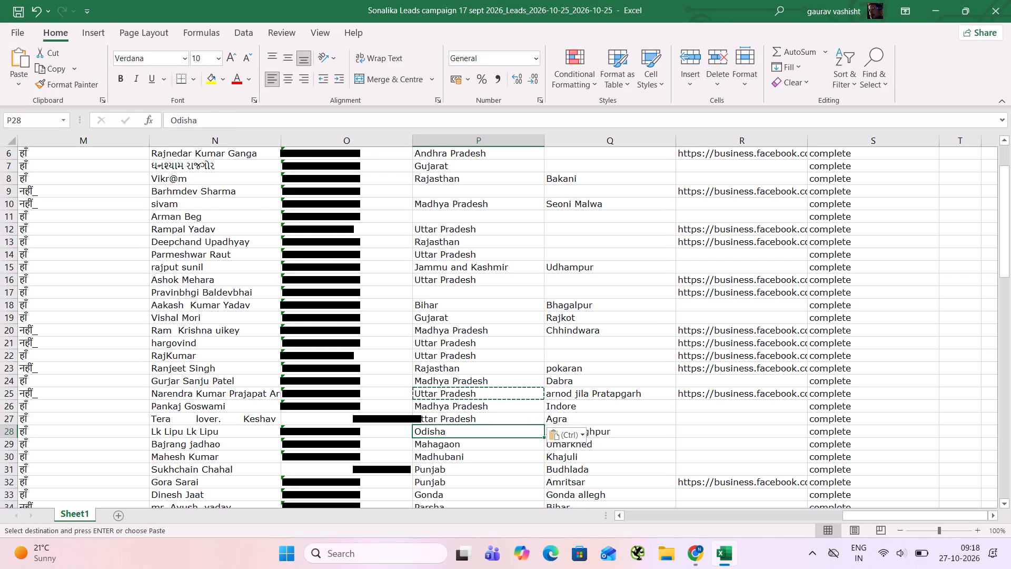
key("Down")
key("ctrl+v")
Set the state in row 30 to Bihar.
key("Down")
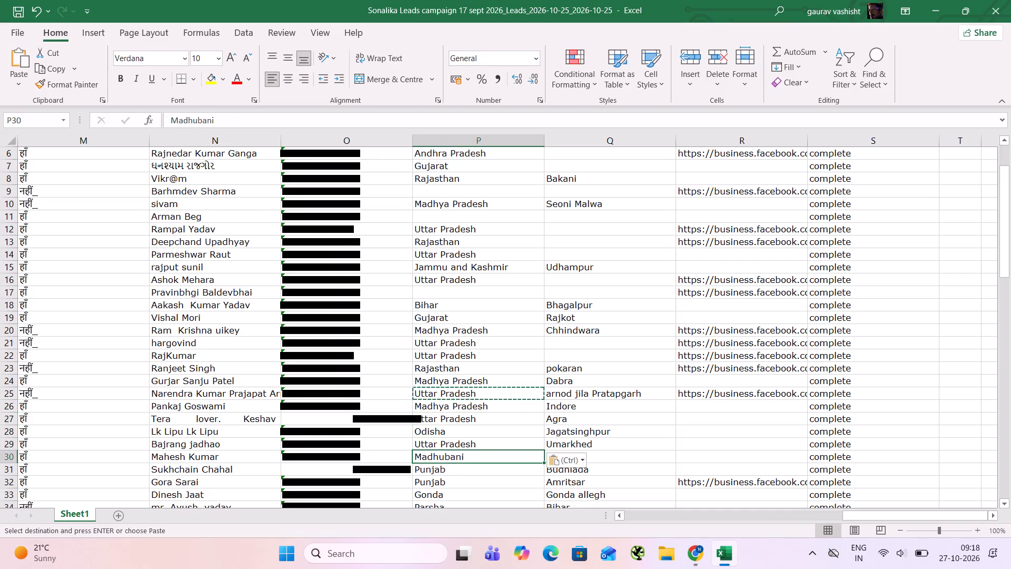
key("ctrl+v")
type("Bihar")
key("Down")
Copy row 29's Uttar Pradesh state into the state cell of row 33.
key("Down")
key("Down")
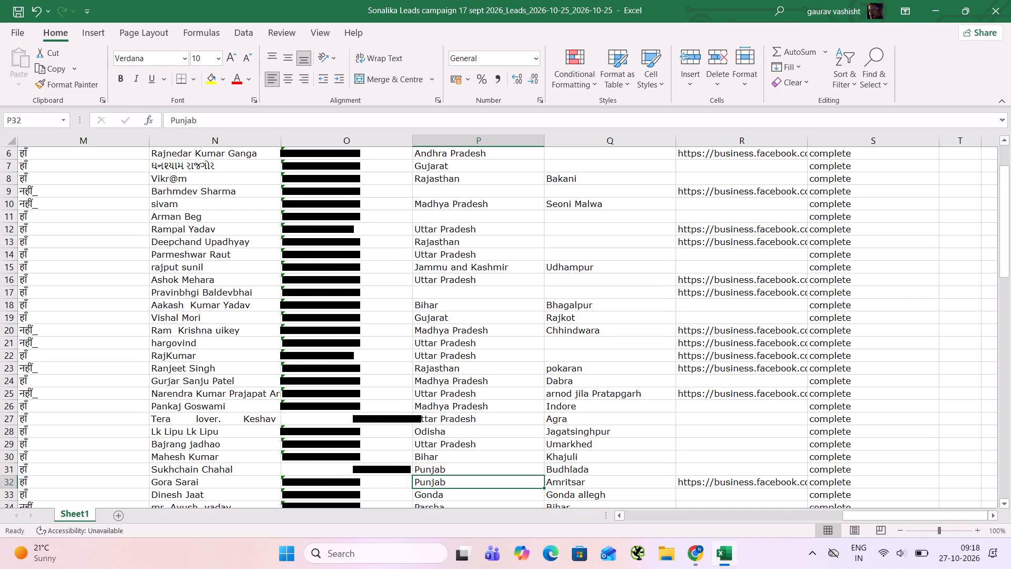
key("Up")
key("Up")
key("Up")
key("Up")
key("ctrl+c")
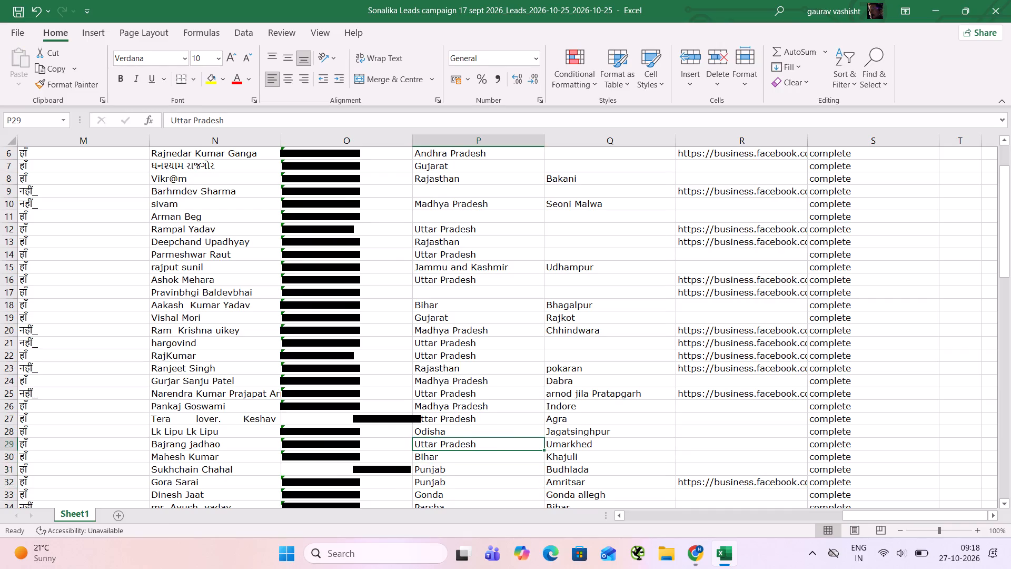
key("Down")
key("Down")
key("Down")
key("Down")
key("ctrl+v")
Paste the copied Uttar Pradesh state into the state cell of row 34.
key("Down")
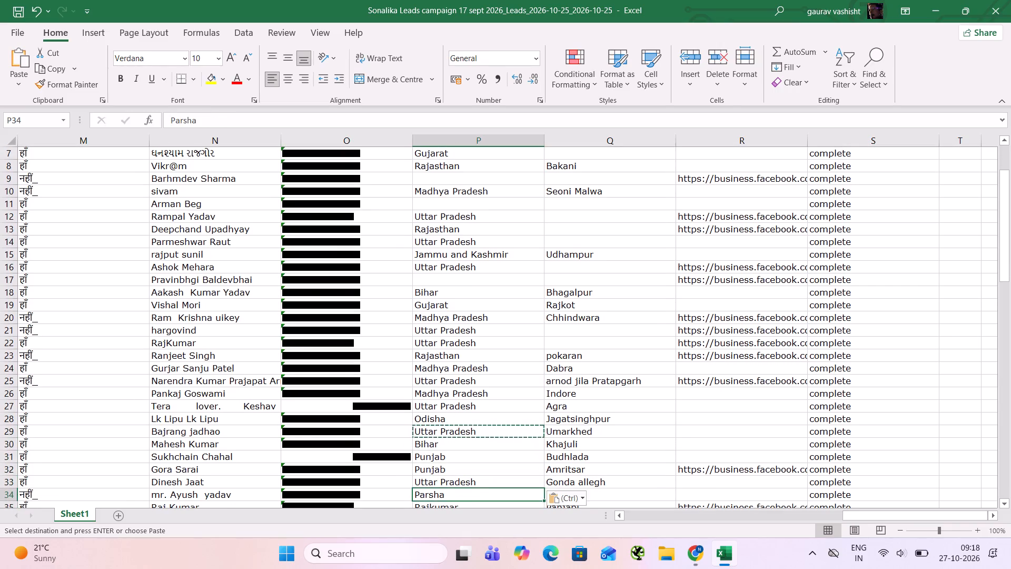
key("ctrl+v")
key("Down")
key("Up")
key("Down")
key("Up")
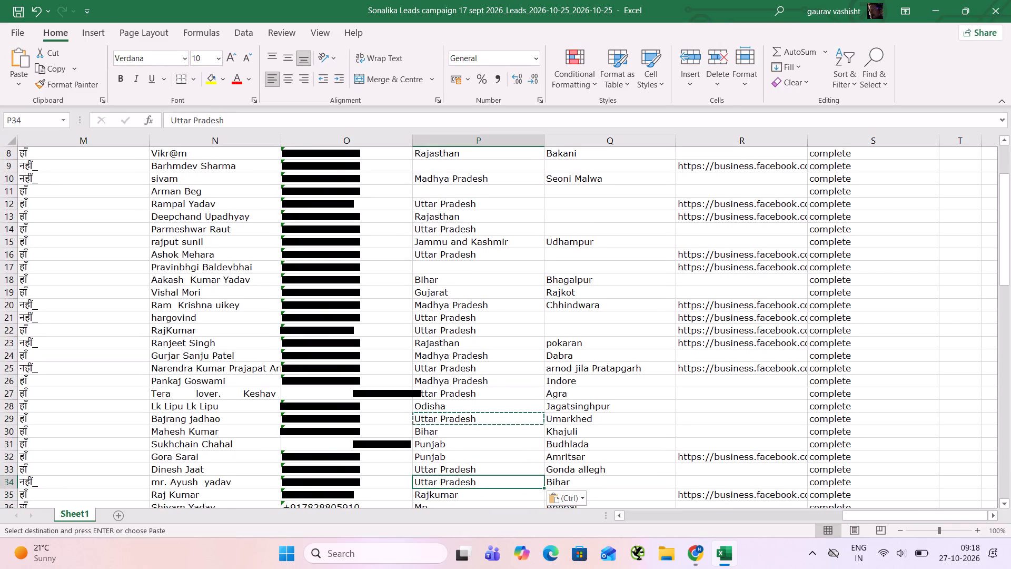
Move Bihar from row 34's city cell into its state cell.
key("Right")
key("ctrl+x")
key("Left")
key("ctrl+v")
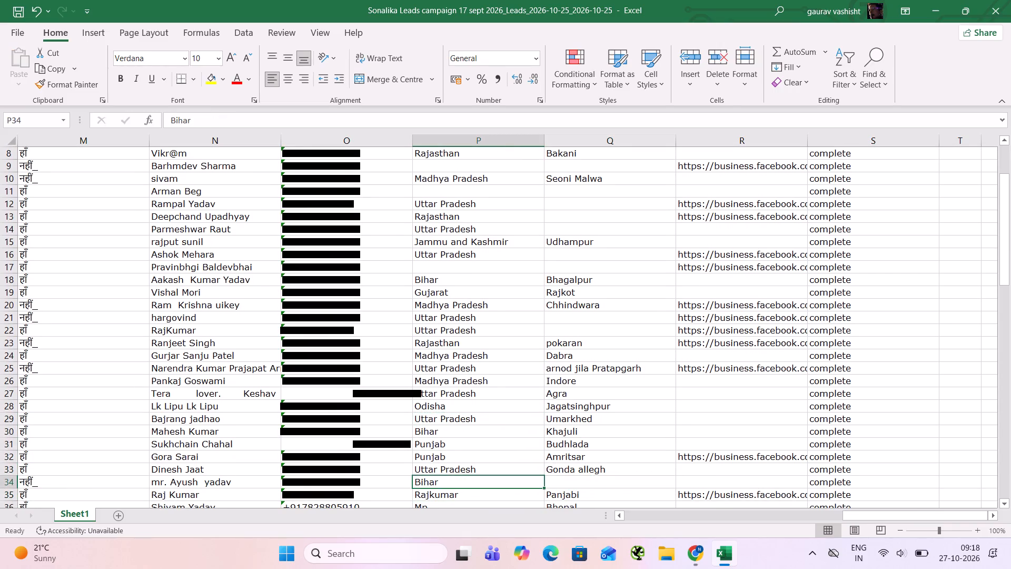
Copy row 33's Uttar Pradesh state into the state cell of row 35.
key("Down")
key("Up")
key("Up")
key("Up")
key("Down")
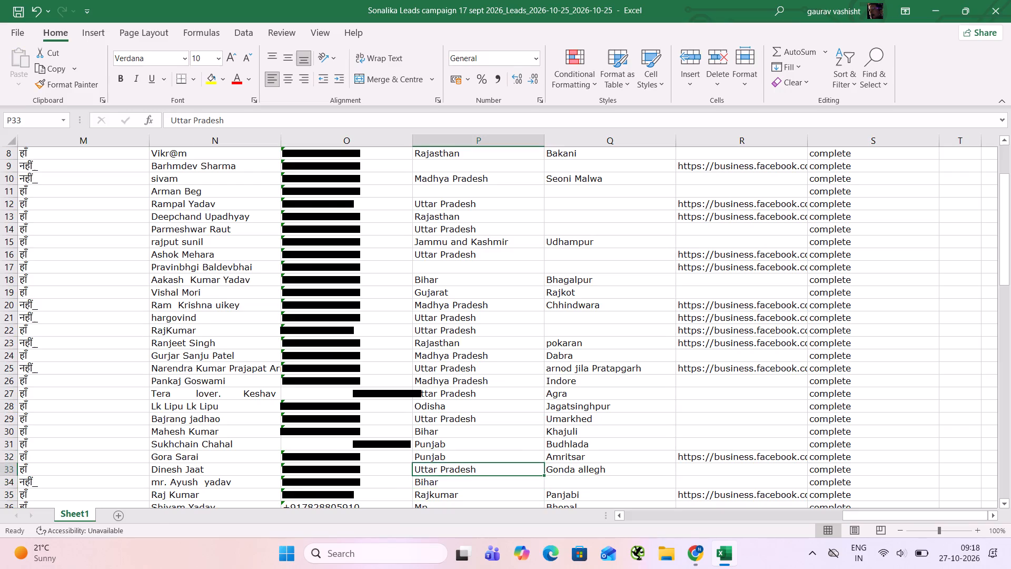
key("ctrl+c")
key("Down")
key("Down")
key("ctrl+v")
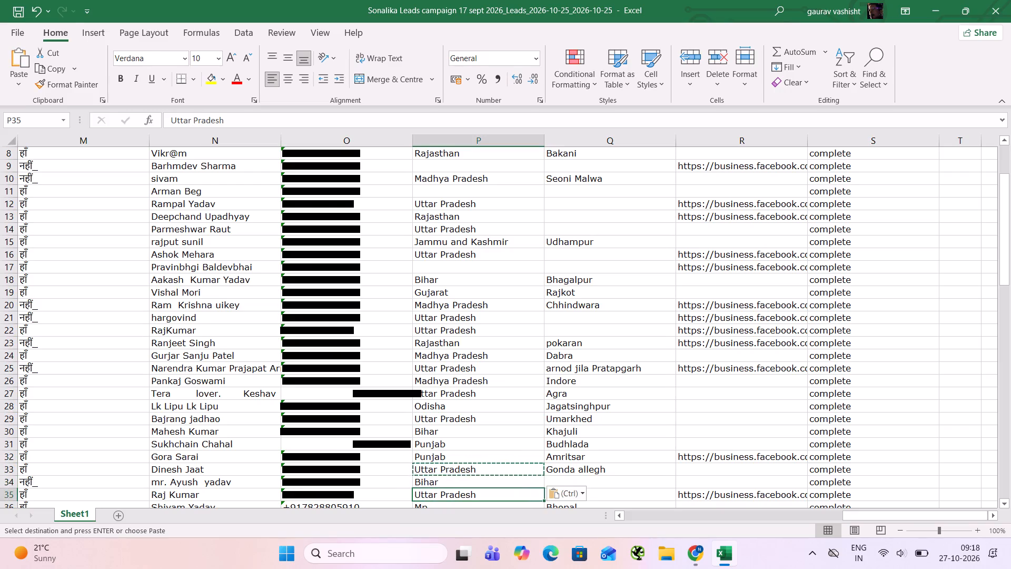
Switch to the Meta Business Suite lead ads forms page in Chrome.
left_click(701, 553)
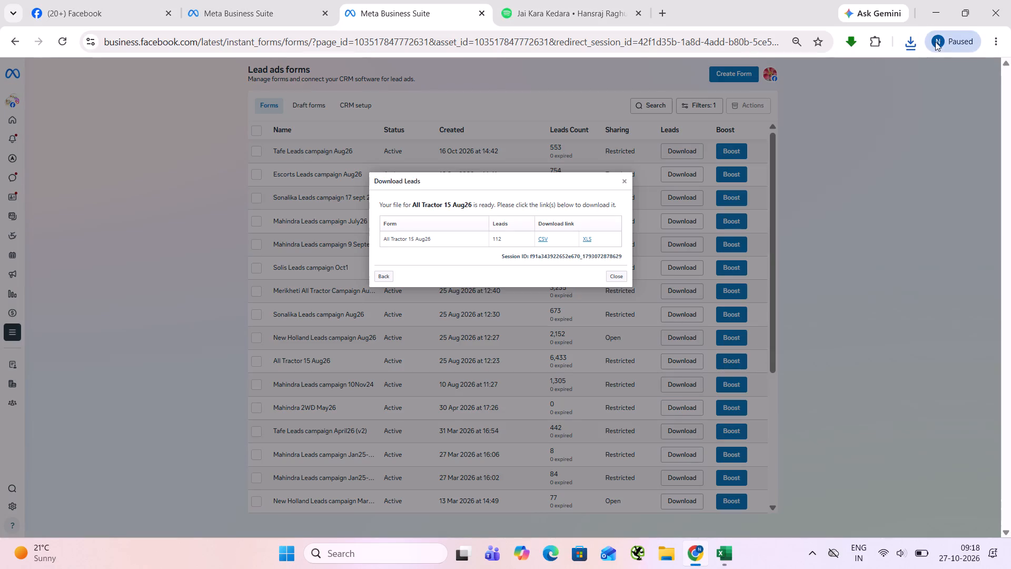
Switch to the Gaurav profile in Chrome.
left_click(920, 36)
left_click(958, 35)
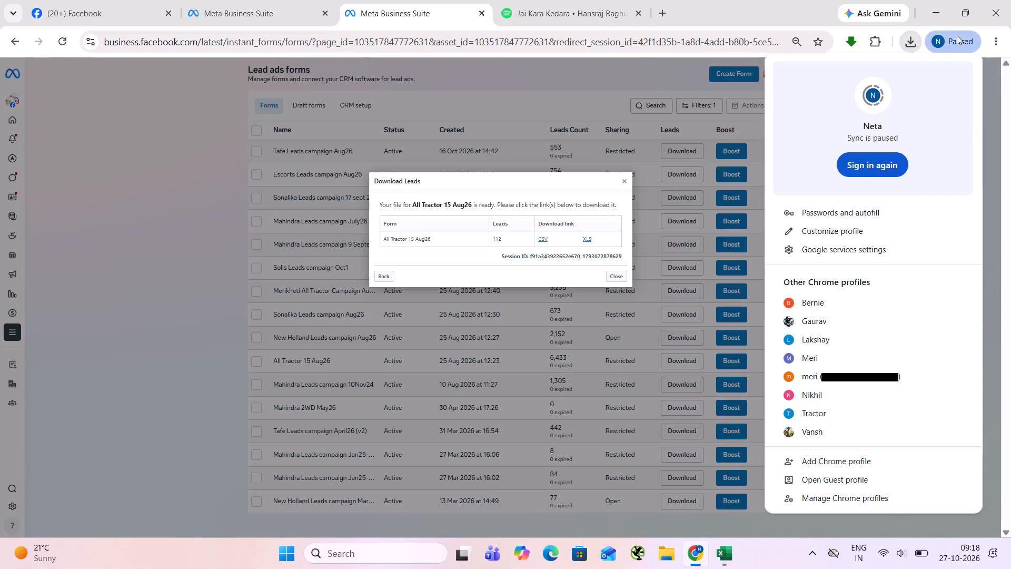
left_click(844, 320)
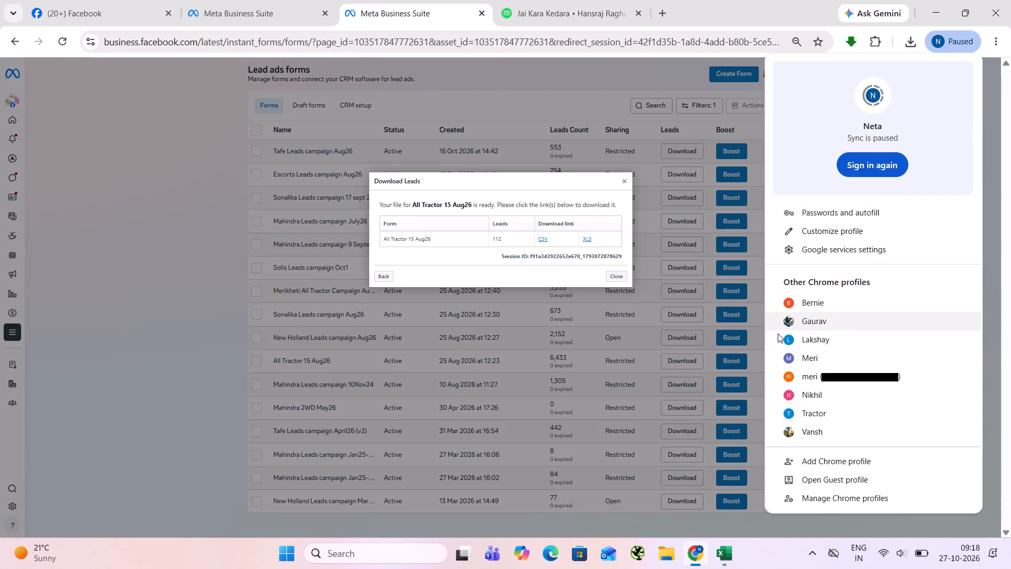
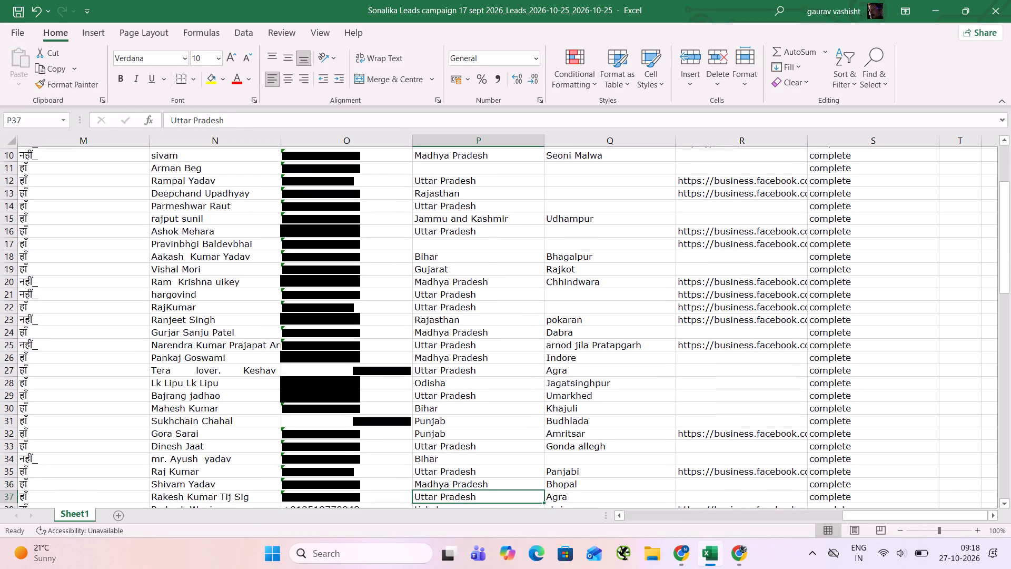
Copy row 35's Uttar Pradesh state into the state cells of rows 37 and 38.
key("Up")
key("Up")
key("ctrl+c")
key("Down")
key("Down")
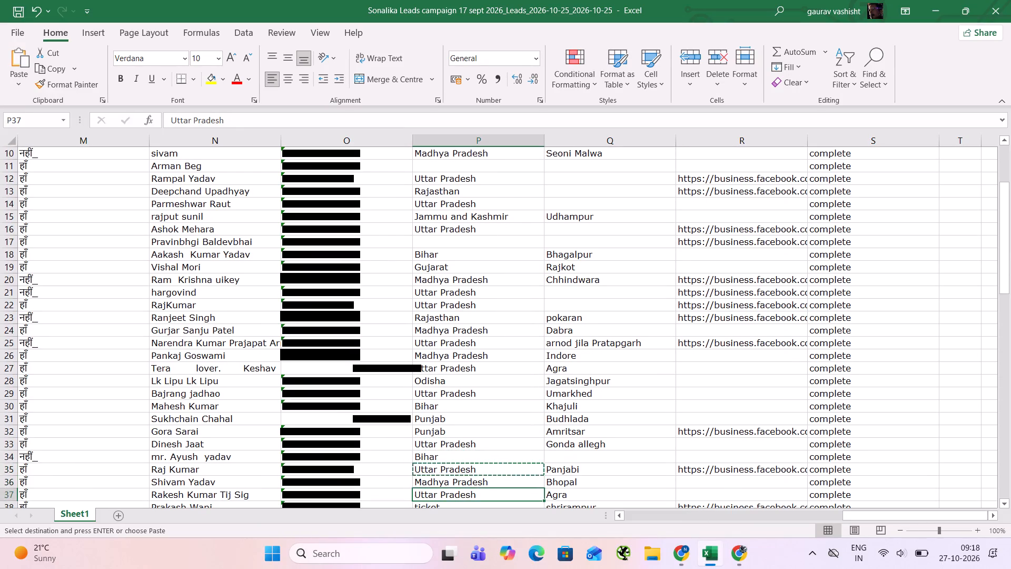
key("ctrl+v")
key("Down")
key("ctrl+v")
Clear the city cells of rows 38 and 39.
key("Right")
key("BackSpace")
key("Down")
key("BackSpace")
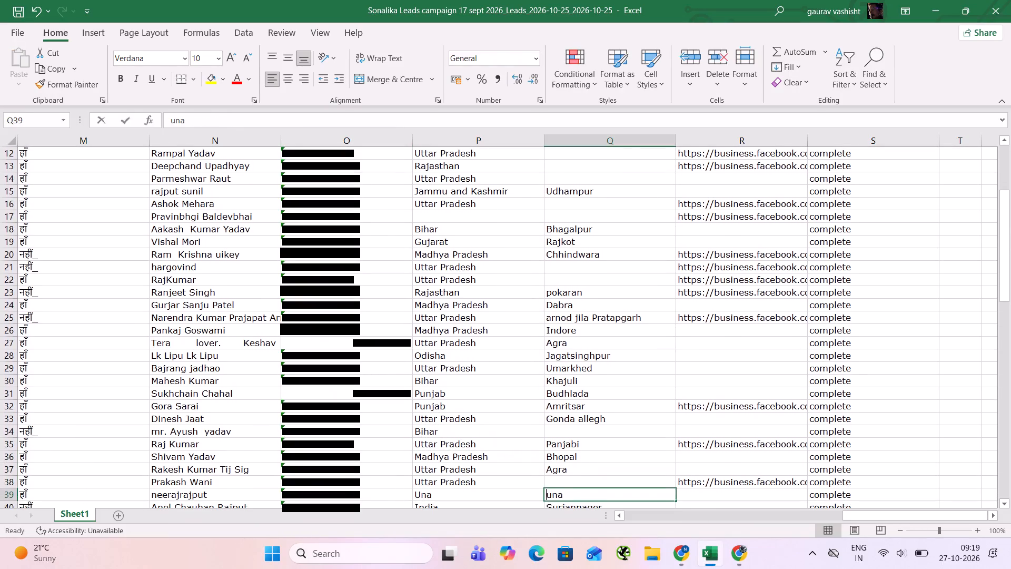
Fill row 38's Uttar Pradesh state down into the state cells of rows 39, 40 and 41.
key("Left")
key("ctrl+d")
key("Down")
key("ctrl+d")
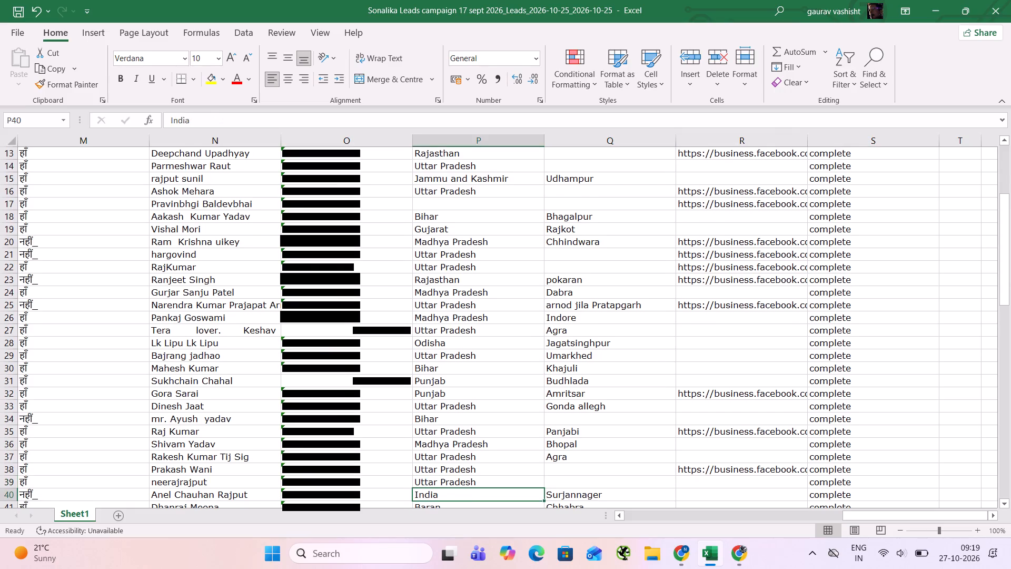
key("Down")
key("ctrl+d")
key("Down")
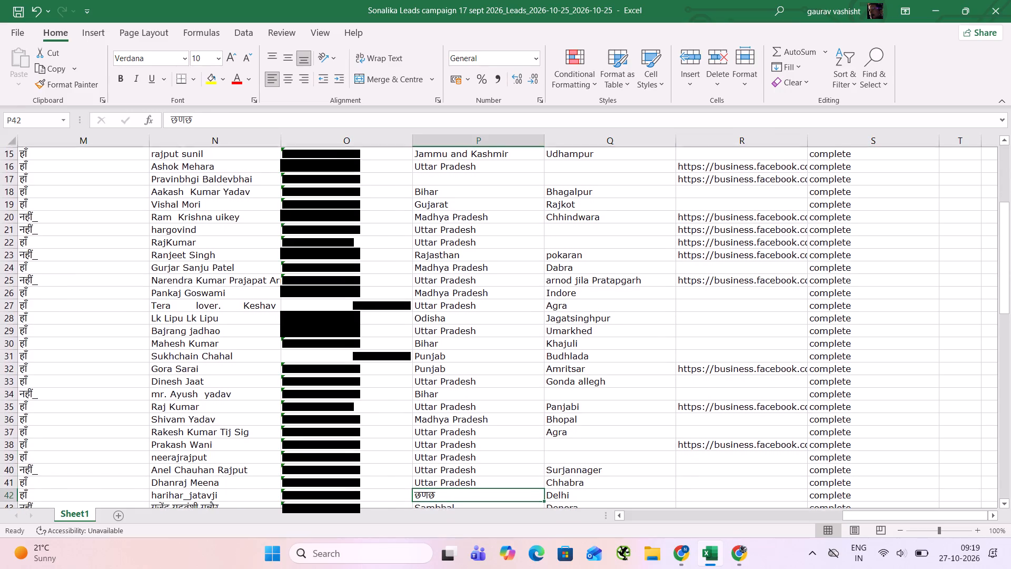
Fill Uttar Pradesh down into state cells P42 and P43, and clear the city entries in Q42 and Q43.
key("ctrl+d")
key("Right")
key("BackSpace")
key("Down")
key("Left")
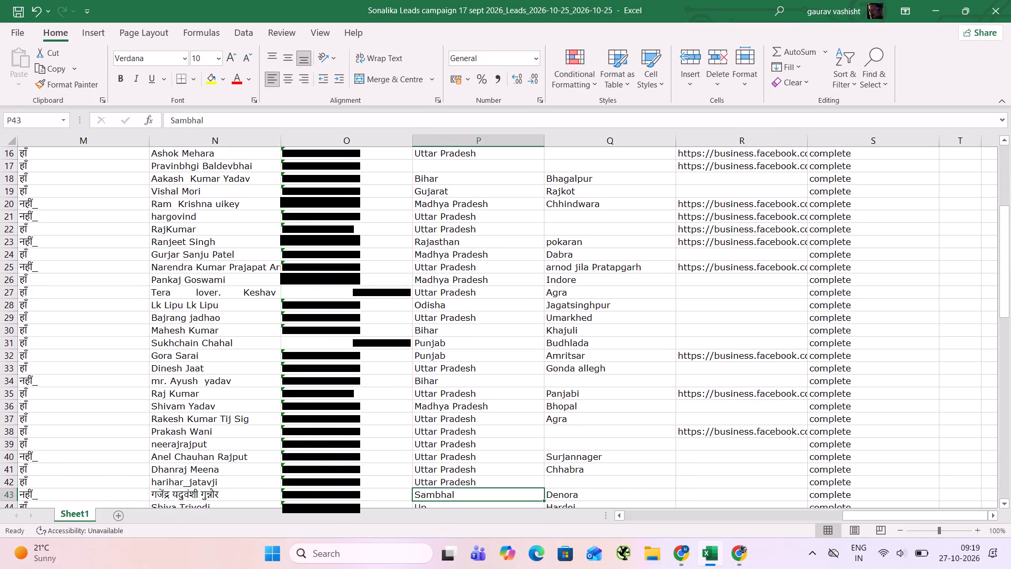
key("ctrl+d")
left_click(687, 489, "ctrl")
key("Down")
key("Left")
key("BackSpace")
key("Down")
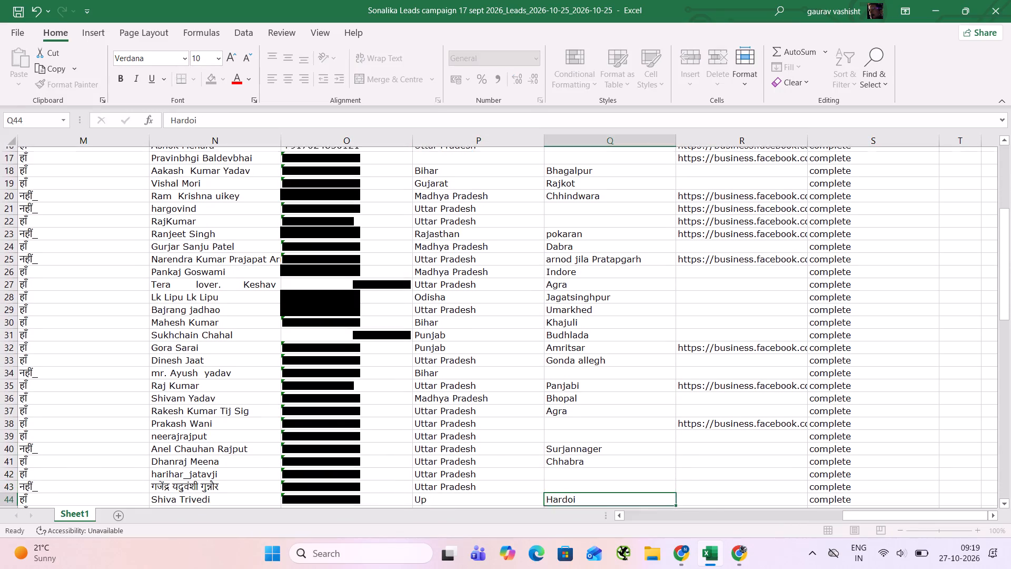
Fill Uttar Pradesh down from the row above into state cell P44.
key("Left")
key("ctrl+d")
key("Down")
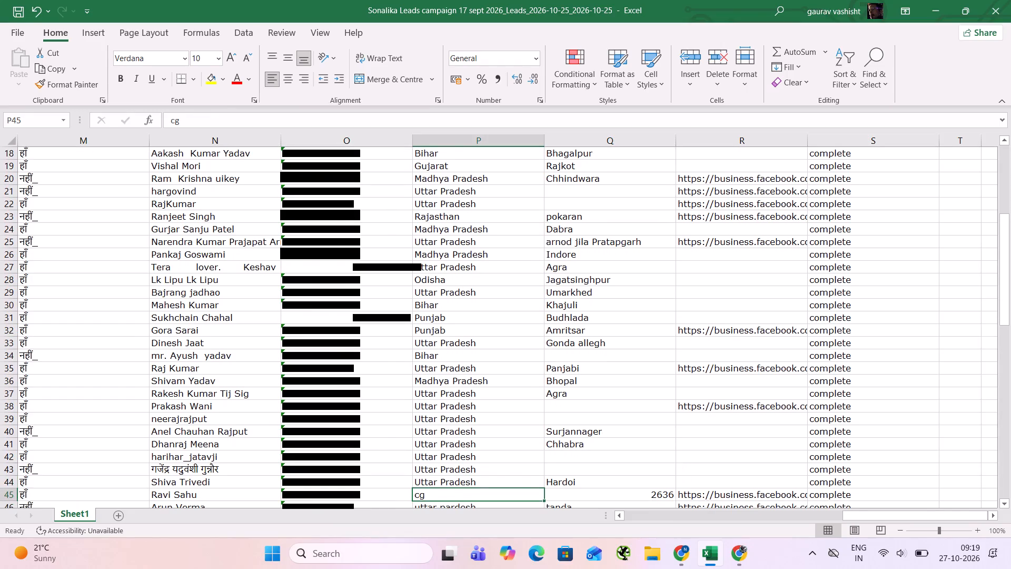
Set the state in P45 to Chattisgarh and clear the numeric city entry in Q45.
type("Chattisgarh")
key("Right")
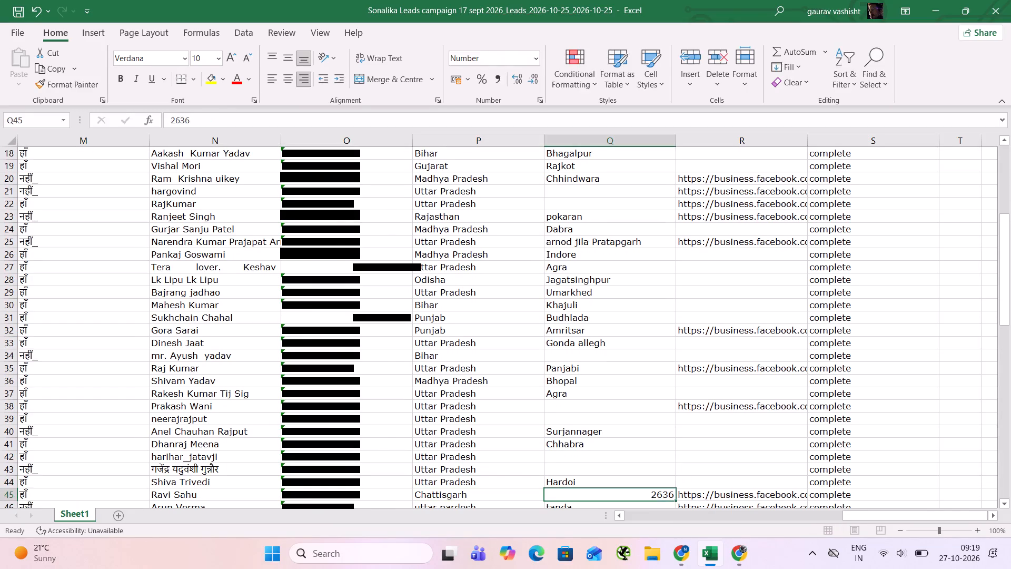
key("BackSpace")
Copy Uttar Pradesh from P44 and paste it into state cells P46 and P47.
key("Down")
key("Left")
key("Up")
key("Up")
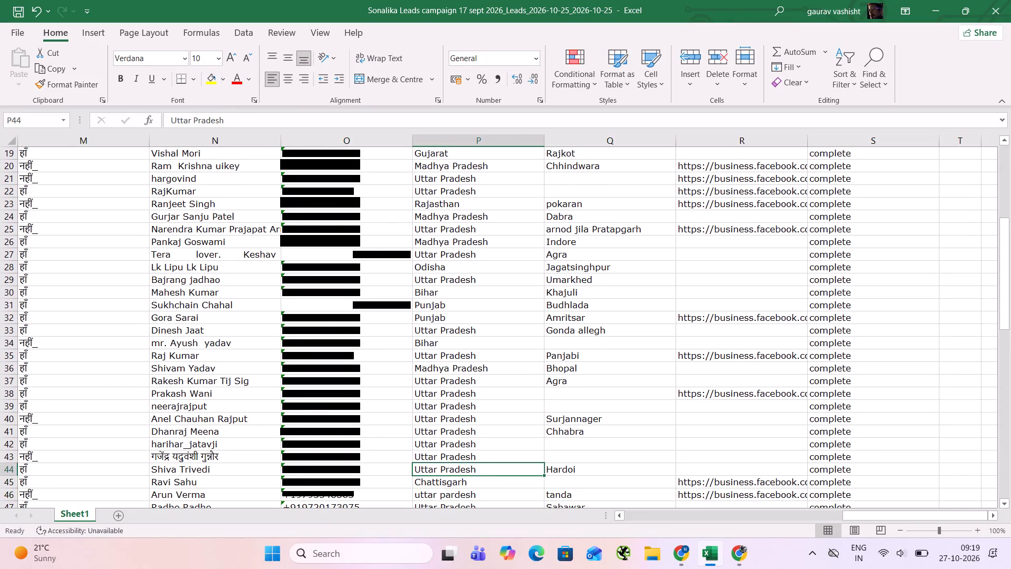
key("ctrl+c")
key("ctrl+Down")
key("Down")
key("ctrl+Up")
key("ctrl+Up")
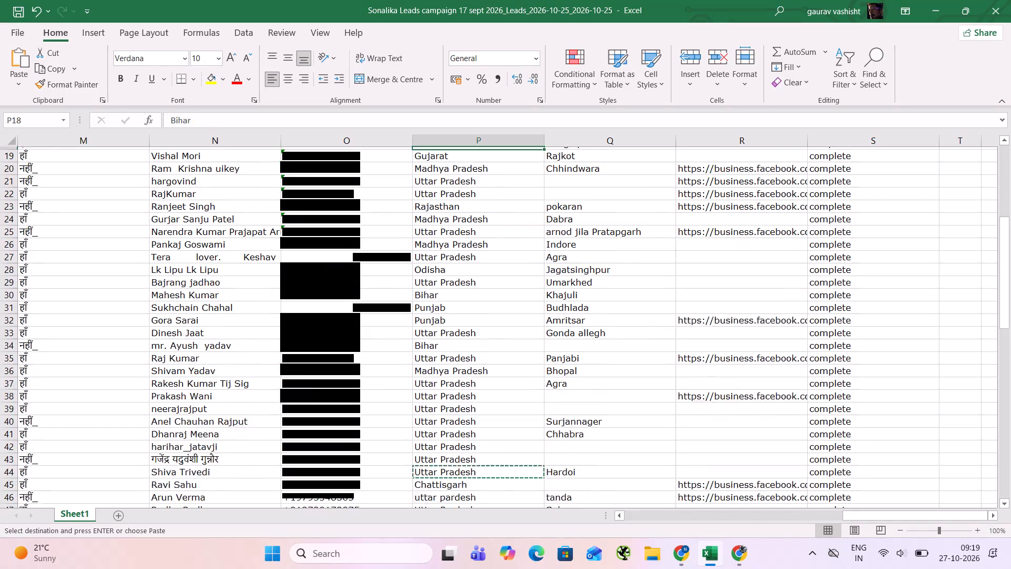
key("Down")
key("Down")
key("Down")
key("Down")
key("Down")
key("Down")
key("Down")
key("Down")
key("Down")
key("Down")
key("Down")
key("Down")
key("Down")
key("Down")
key("Down")
key("Down")
key("Down")
key("Down")
key("Down")
key("Down")
key("Up")
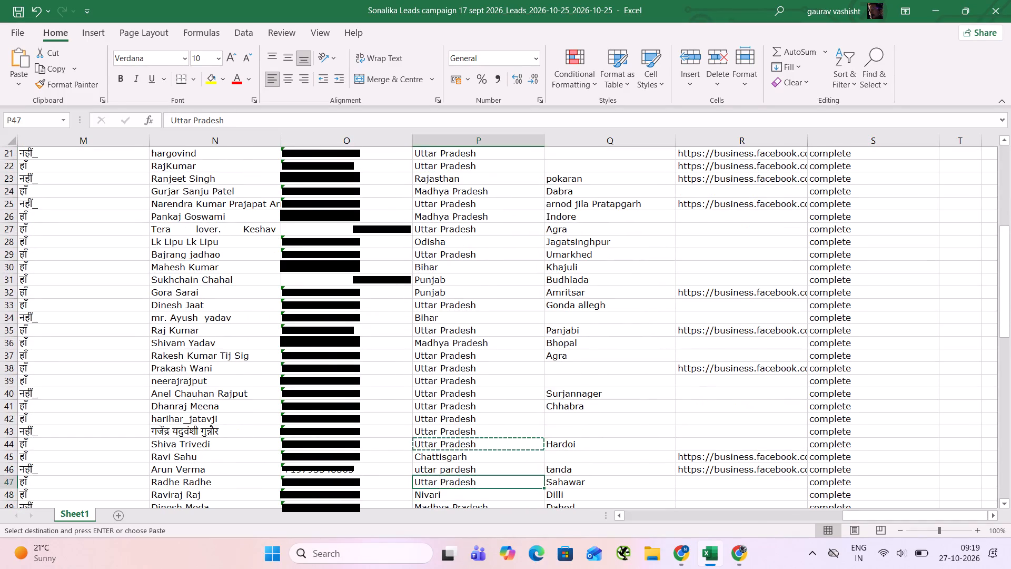
key("Up")
key("ctrl+v")
key("Down")
key("ctrl+v")
key("Right")
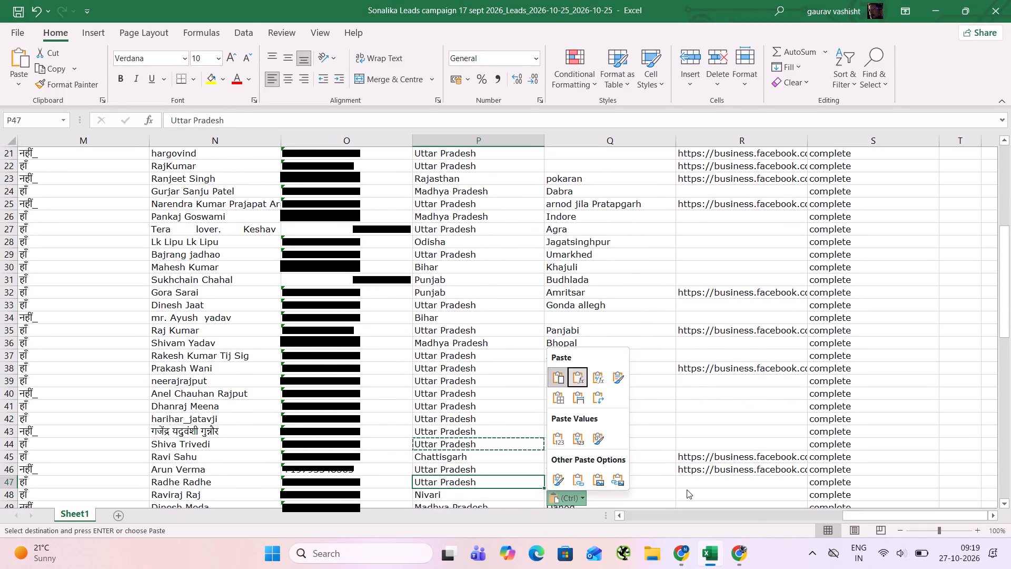
key("Up")
left_click(683, 466)
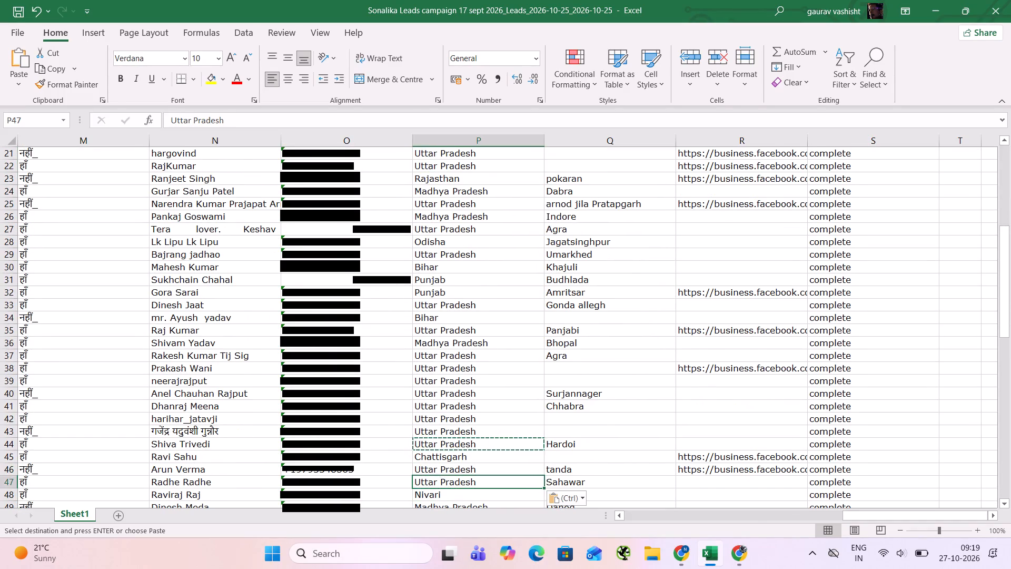
Clear the city entry in Q46.
key("Left")
key("Right")
key("Right")
key("Up")
key("BackSpace")
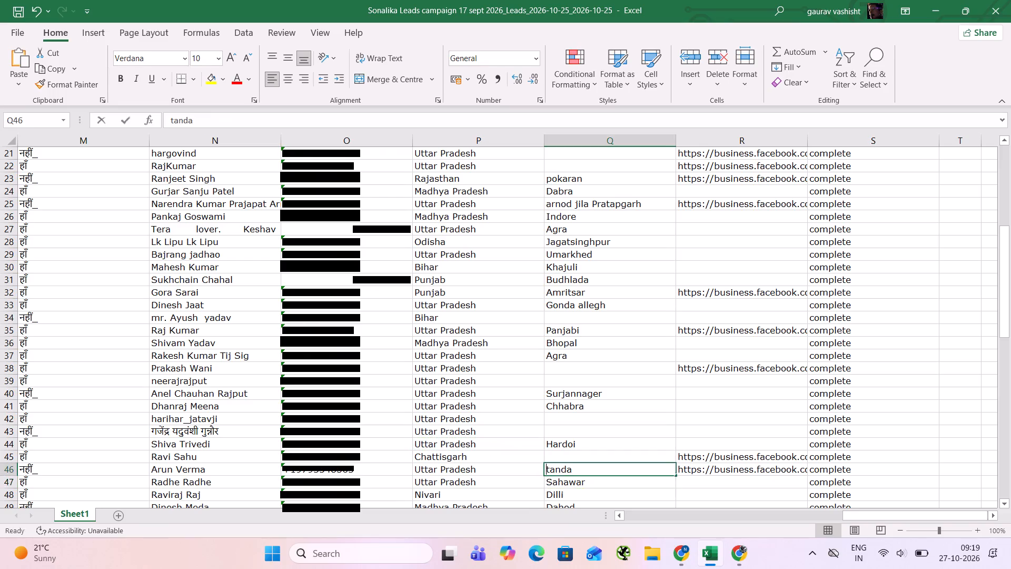
Clear the city entry in Q48 and fill Uttar Pradesh from the row above into P48.
key("Down")
key("Down")
key("BackSpace")
key("Left")
key("ctrl+d")
key("Down")
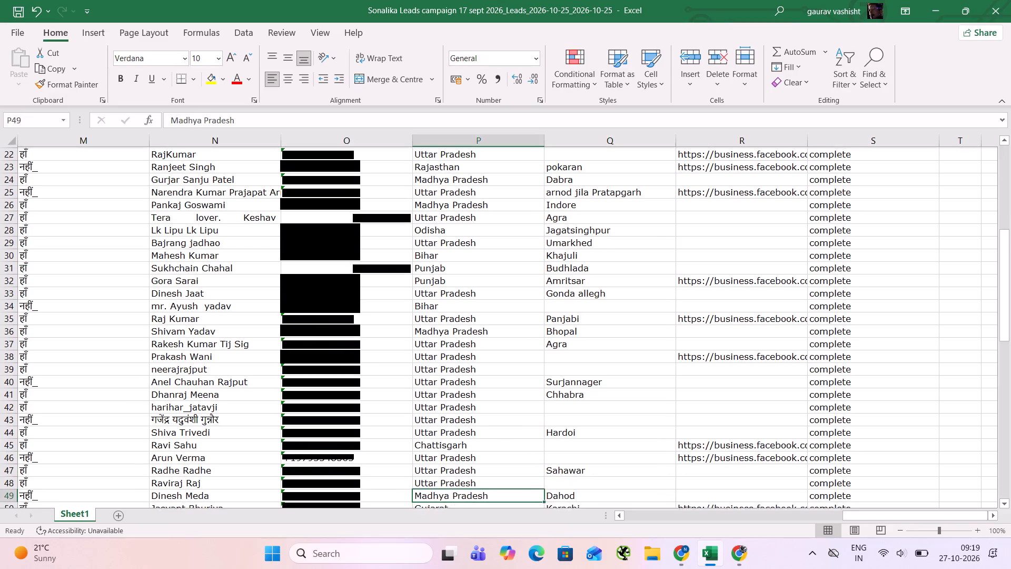
Set the state in P52 to Madhya Pradesh and clear the city entry in Q52.
key("Down")
key("Down")
key("Right")
key("Down")
key("Left")
key("BackSpace")
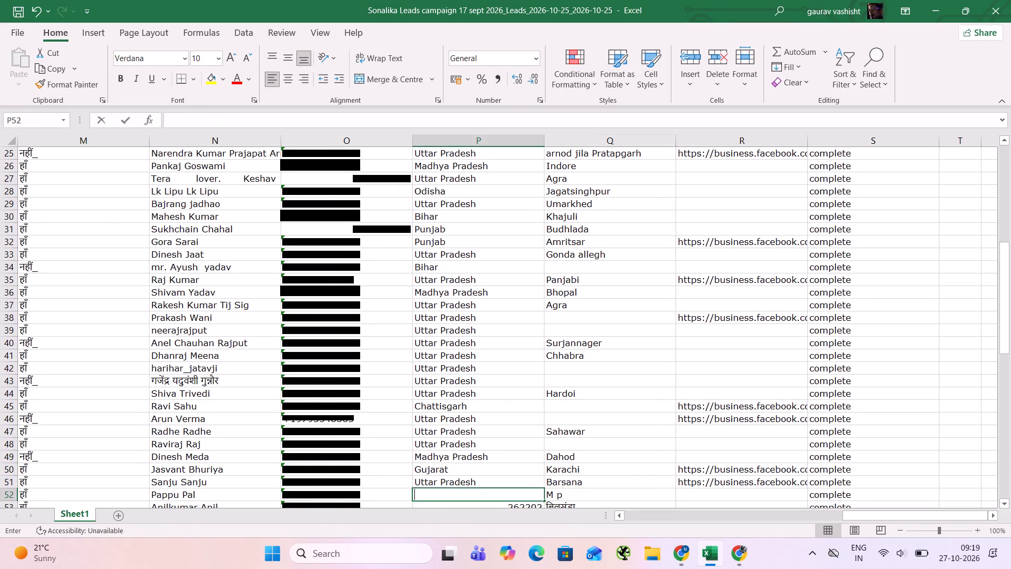
key("Right")
key("BackSpace")
key("Left")
type("Madhya")
key("space")
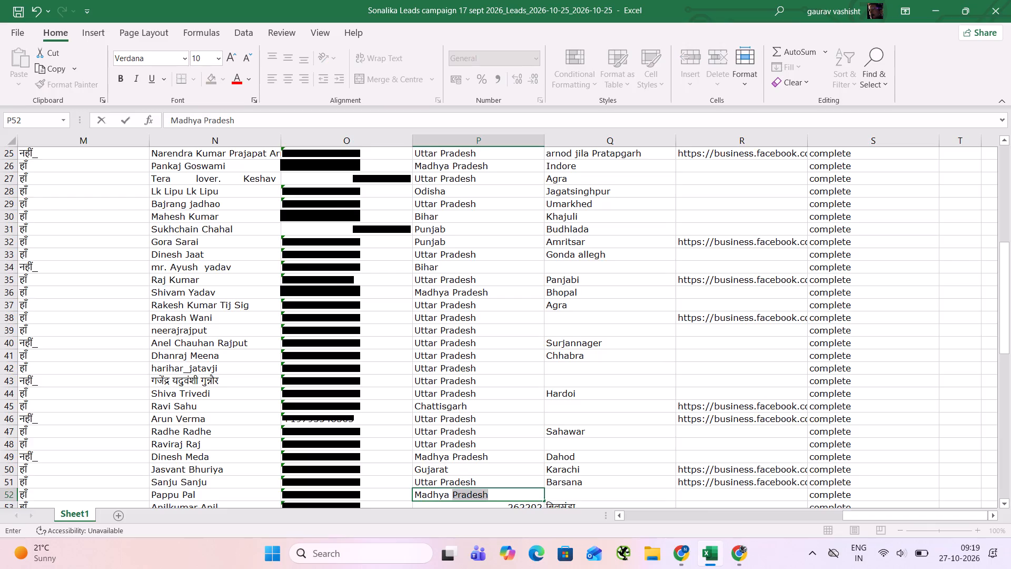
key("Return")
Copy Uttar Pradesh from P51 into state cell P53 and clear the Hindi city entry in Q53.
key("Up")
key("Up")
key("ctrl+c")
key("ctrl+Down")
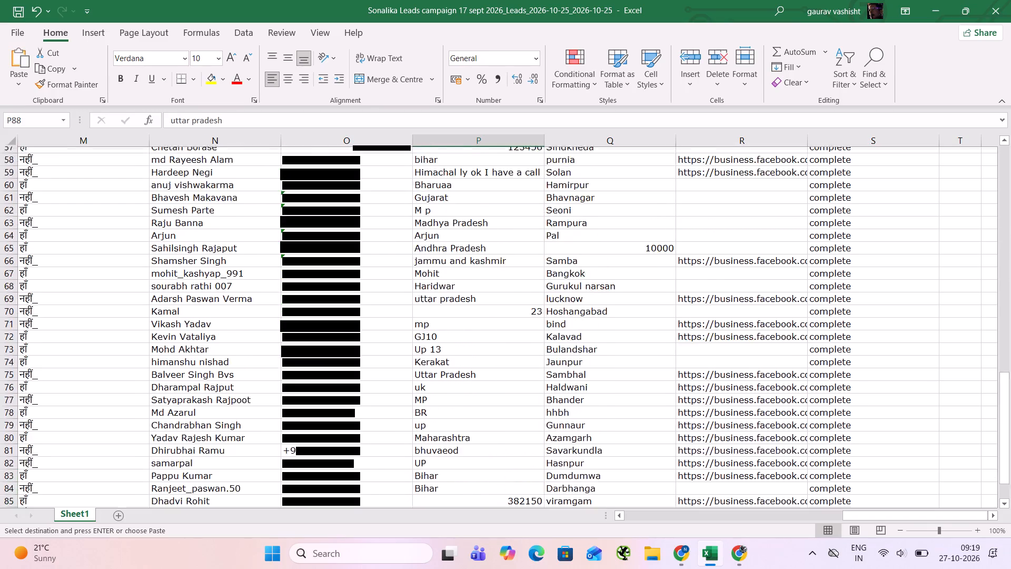
key("Down")
key("ctrl+Up")
key("ctrl+Up")
key("Down")
key("Down")
key("Down")
key("Down")
key("Down")
key("Down")
key("Down")
key("Down")
key("Down")
key("Down")
key("Down")
key("Down")
key("Down")
key("Down")
key("Down")
key("Down")
key("Down")
key("Down")
key("Down")
key("Down")
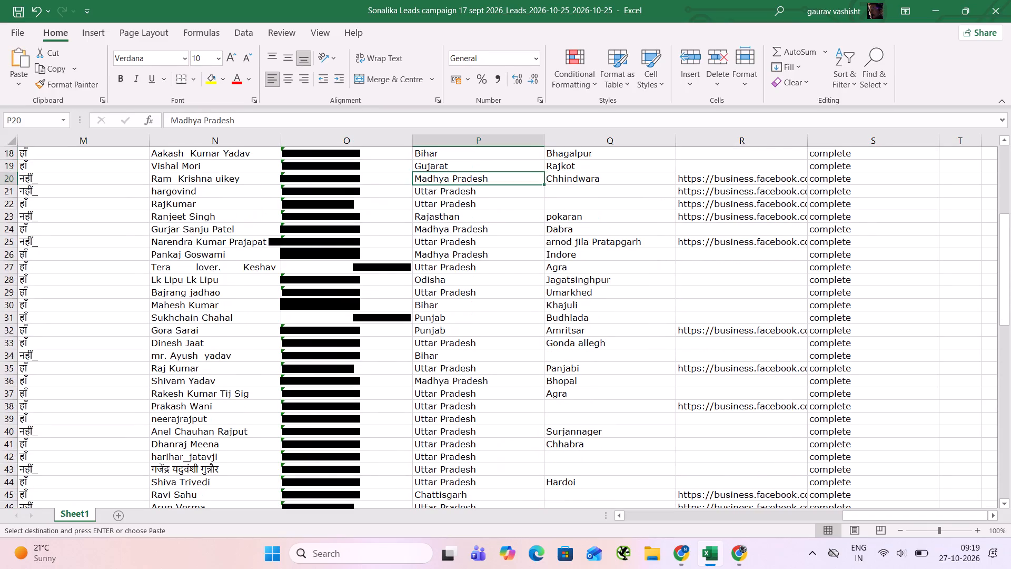
key("Down")
key("Down")
key("Down")
key("Down")
key("Down")
key("Down")
key("Down")
key("Down")
key("Down")
key("Down")
key("Down")
key("Down")
key("Down")
key("Down")
key("Down")
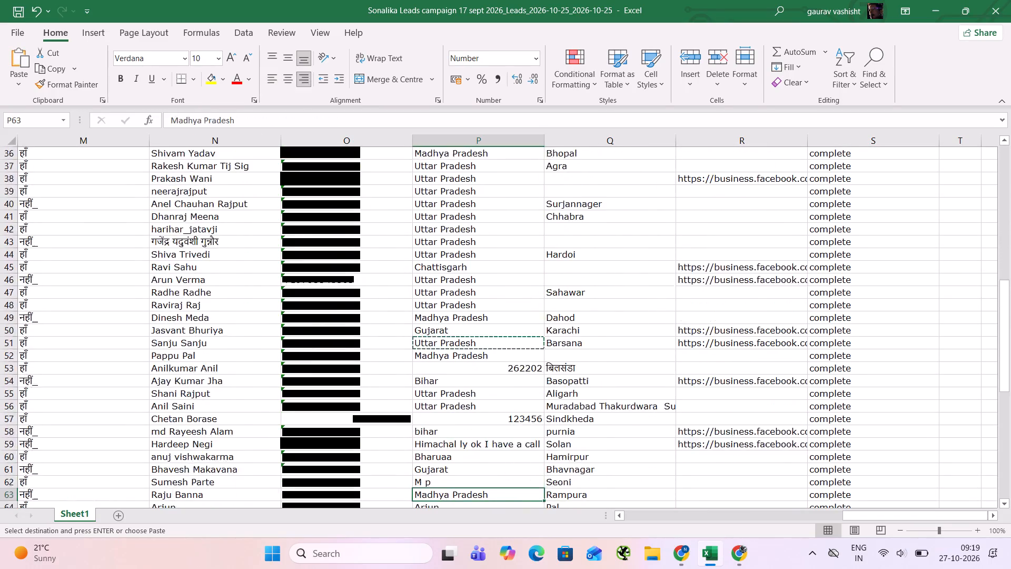
key("Up")
key("Up")
key("Up")
key("Up")
key("Up")
key("Up")
key("Up")
key("Up")
key("Up")
key("Up")
key("Up")
key("Up")
key("Up")
key("Up")
key("Up")
key("Down")
key("Down")
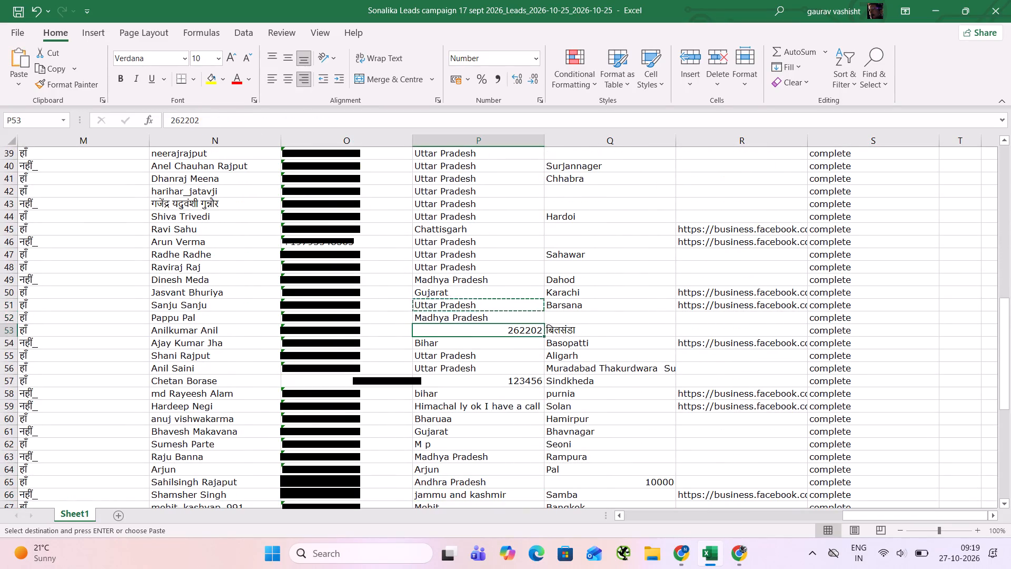
key("ctrl+v")
key("Right")
key("BackSpace")
Replace the numeric state entry in P57 with Uttar Pradesh, filled down from the row above.
key("Down")
key("Left")
key("Down")
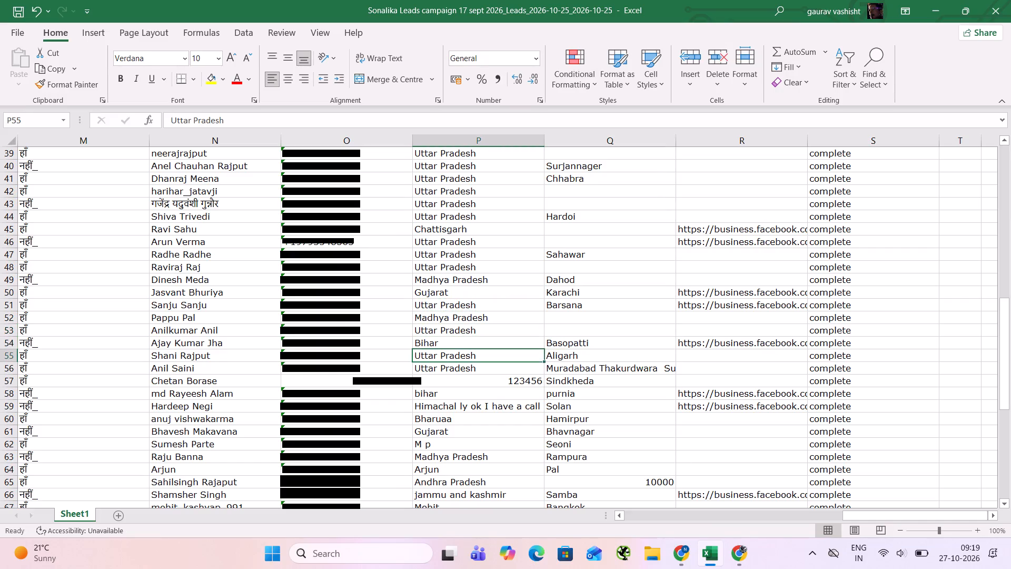
key("Down")
key("Right")
key("Down")
key("Left")
key("ctrl+d")
left_click(683, 466, "ctrl")
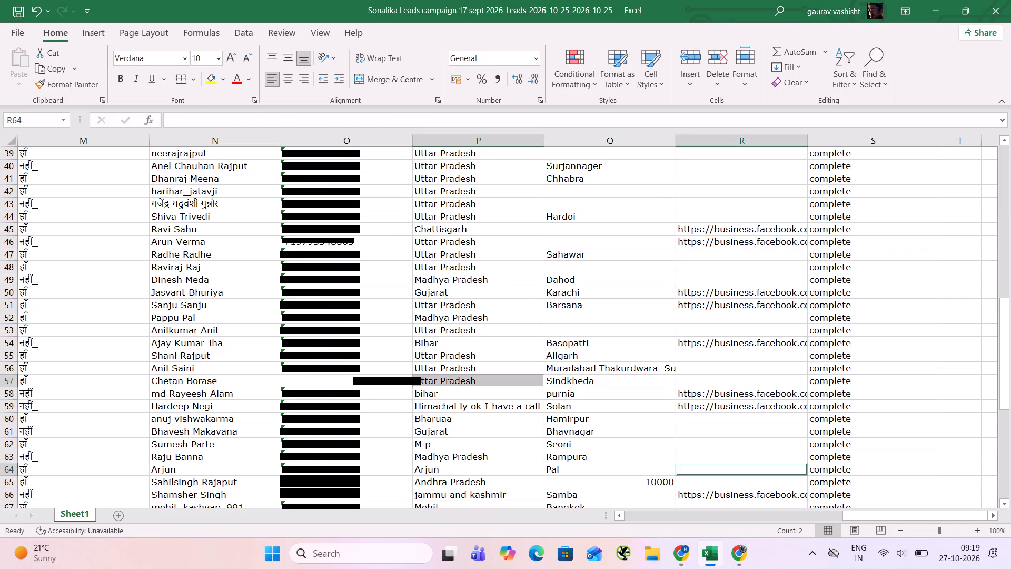
Enter the state in P58 as Bihar with a capital B.
key("Down")
key("Left")
key("Left")
key("Up")
key("Up")
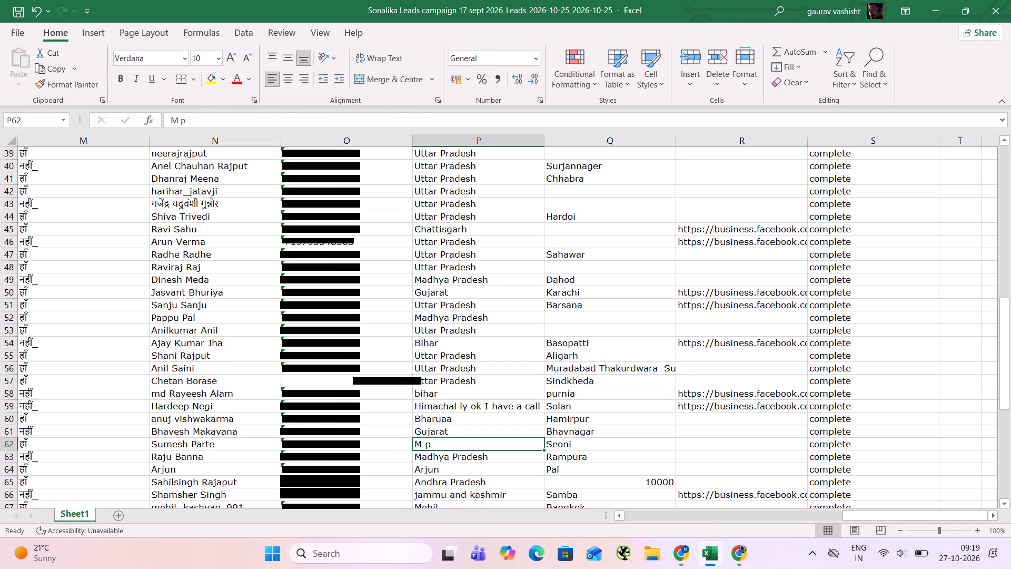
key("Up")
key("Up")
key("Up")
key("Up")
type("Bihar")
key("Down")
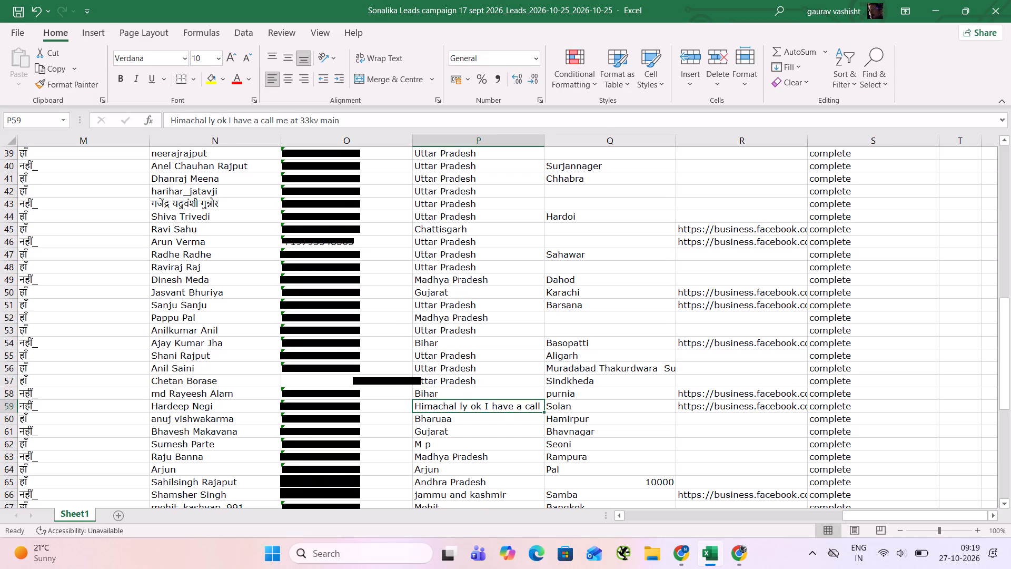
Clear the city entries purnia in Q58 and Solan in Q59.
key("Right")
key("BackSpace")
key("Up")
key("BackSpace")
key("Down")
Replace the sentence-like state entry in P59 with Himichal Pradesh.
key("Left")
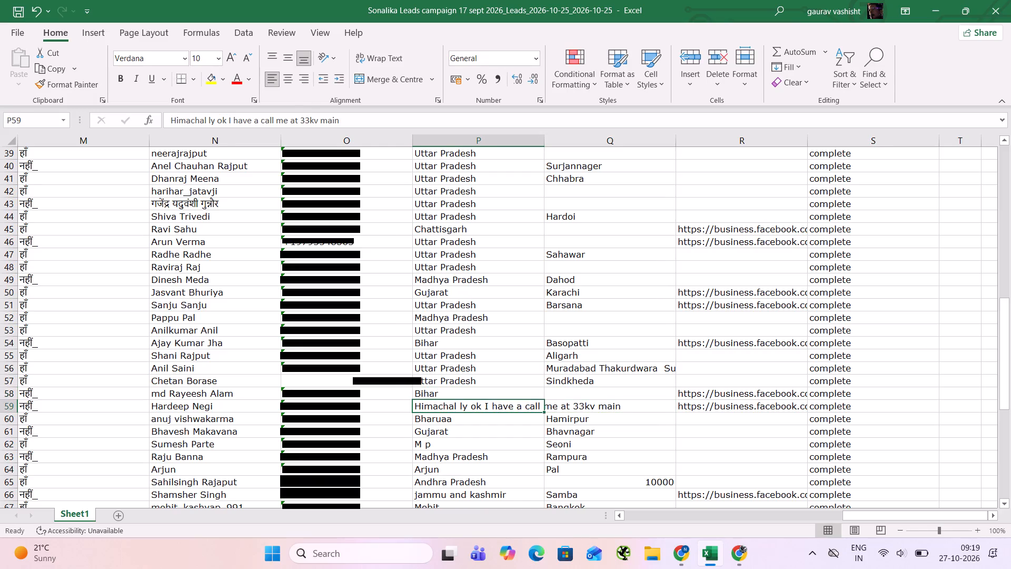
type("Himichal")
key("space")
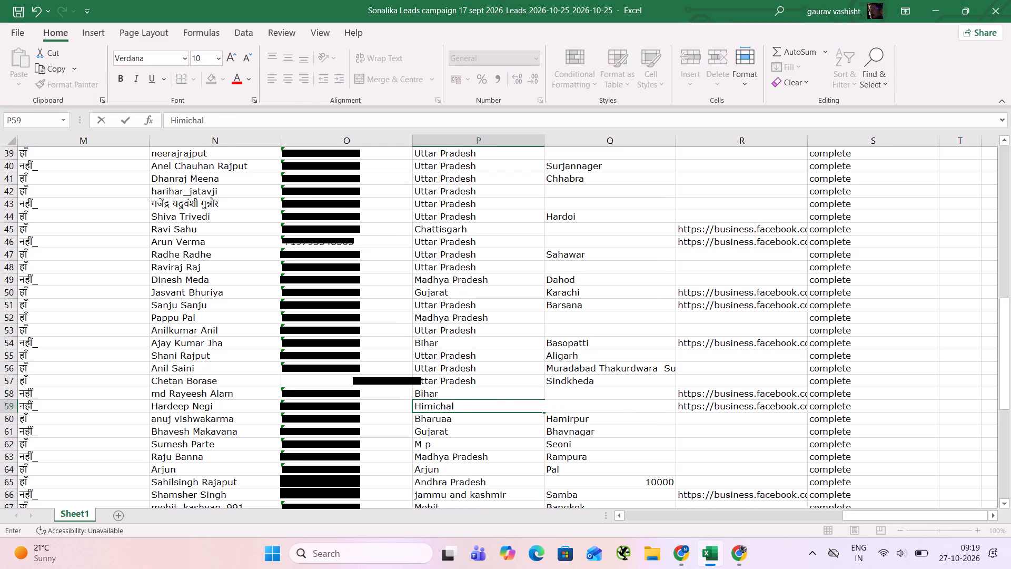
type("Pradesh")
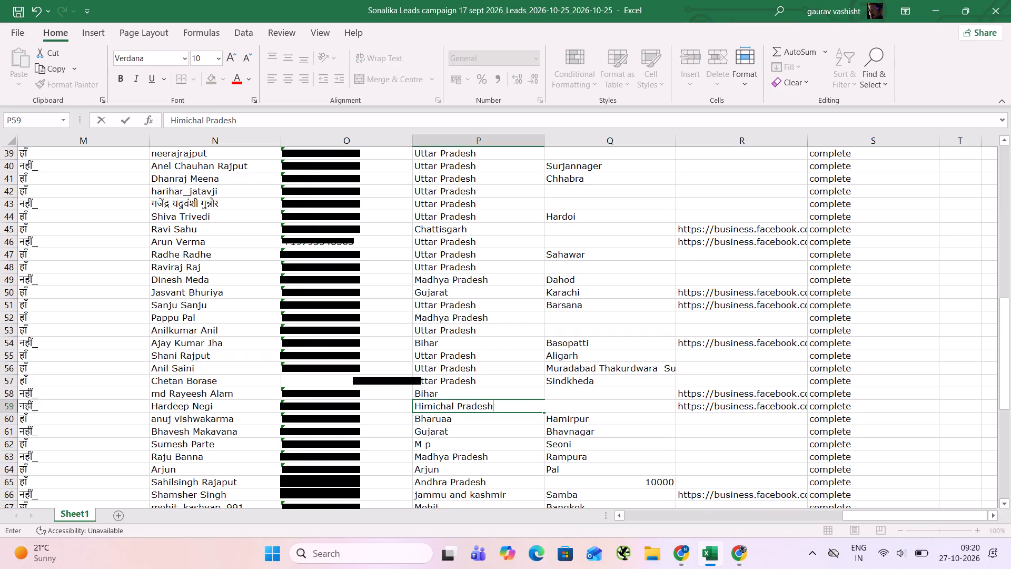
key("Return")
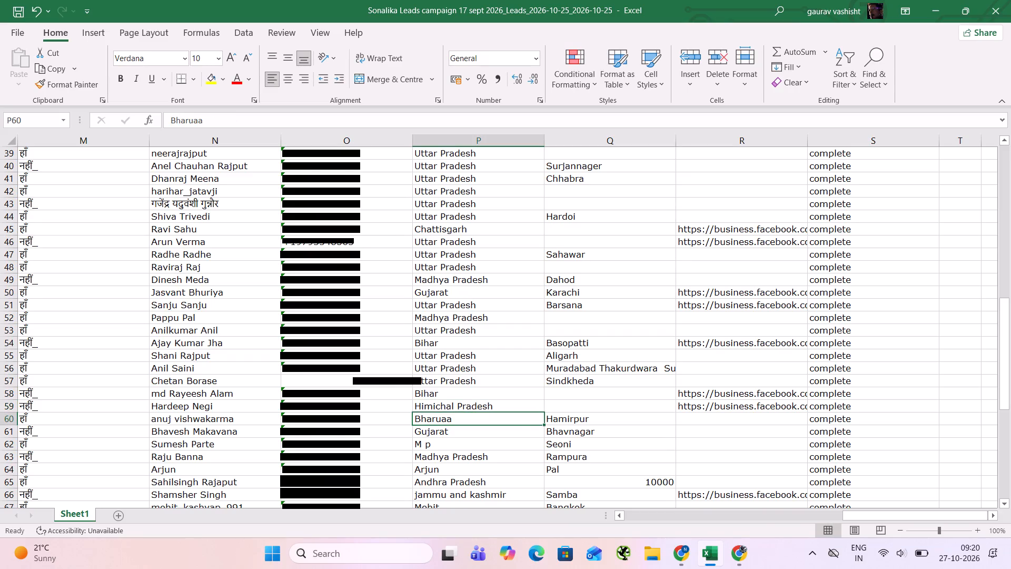
Replace the invalid state entry Bharuaa in P60 with Uttar Pradesh.
key("ctrl+shift+Down")
key("Up")
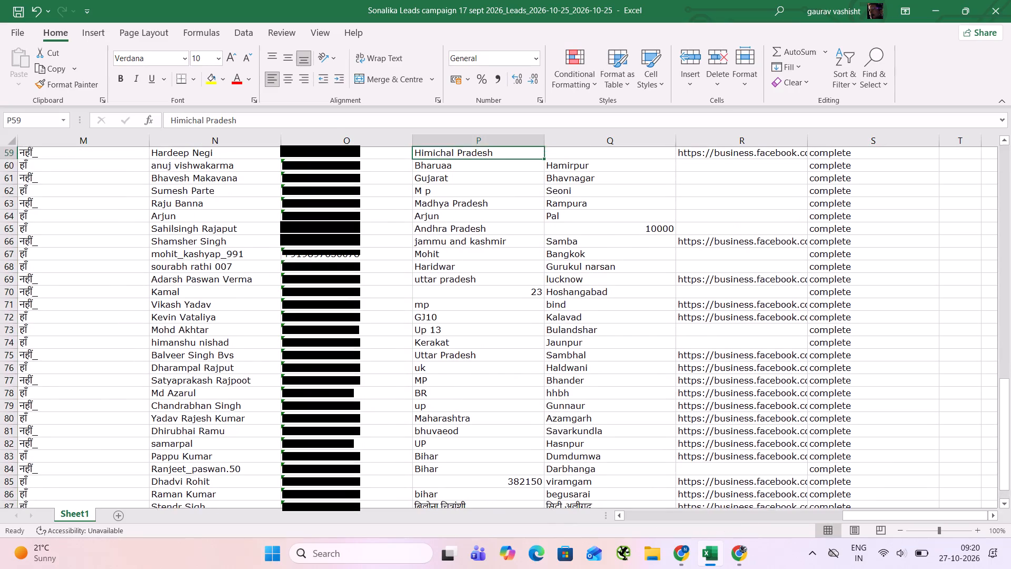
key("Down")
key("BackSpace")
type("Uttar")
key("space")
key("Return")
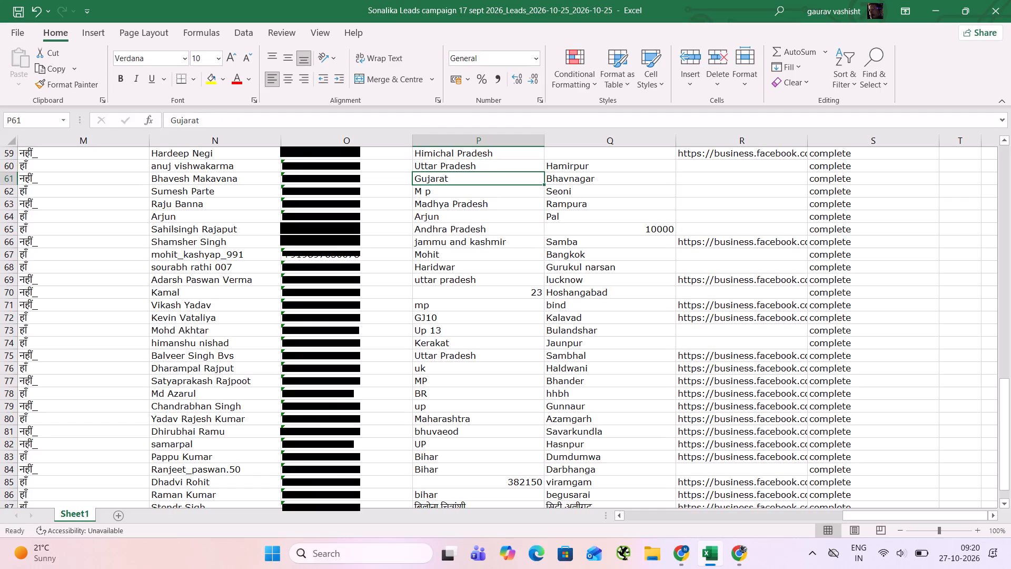
Switch from the Sonalika leads workbook to the Meta Business Suite lead ads forms page in Chrome.
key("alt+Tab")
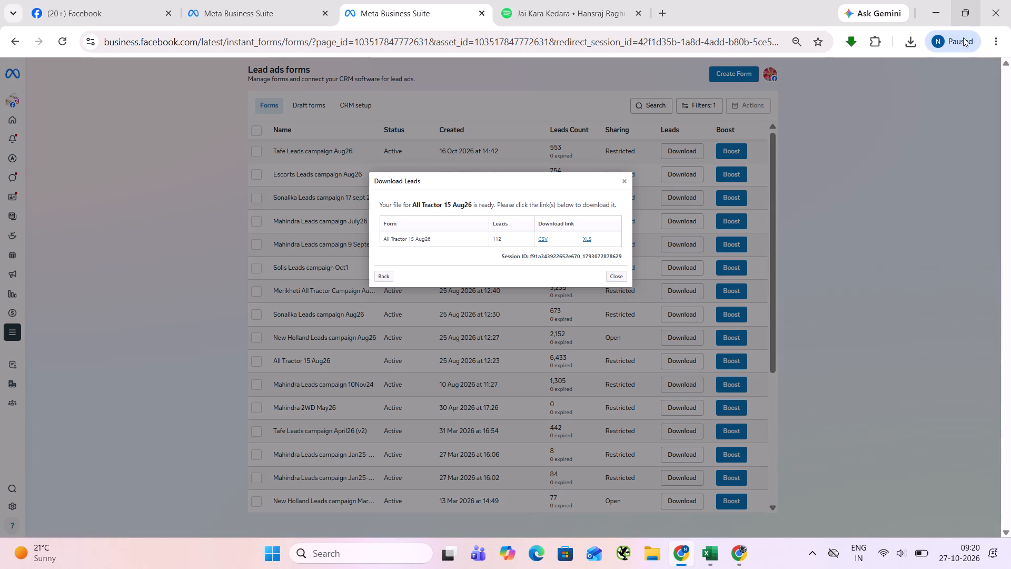
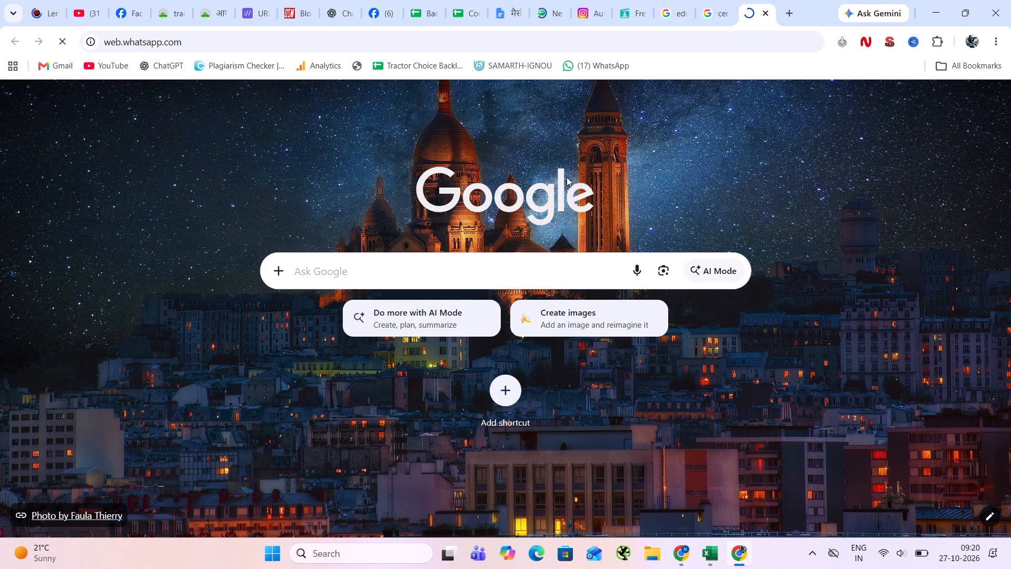
Switch back to the Sonalika Leads campaign 17 sept 2026 workbook in Excel.
key("alt+Tab")
key("alt+Tab")
key("alt+Tab")
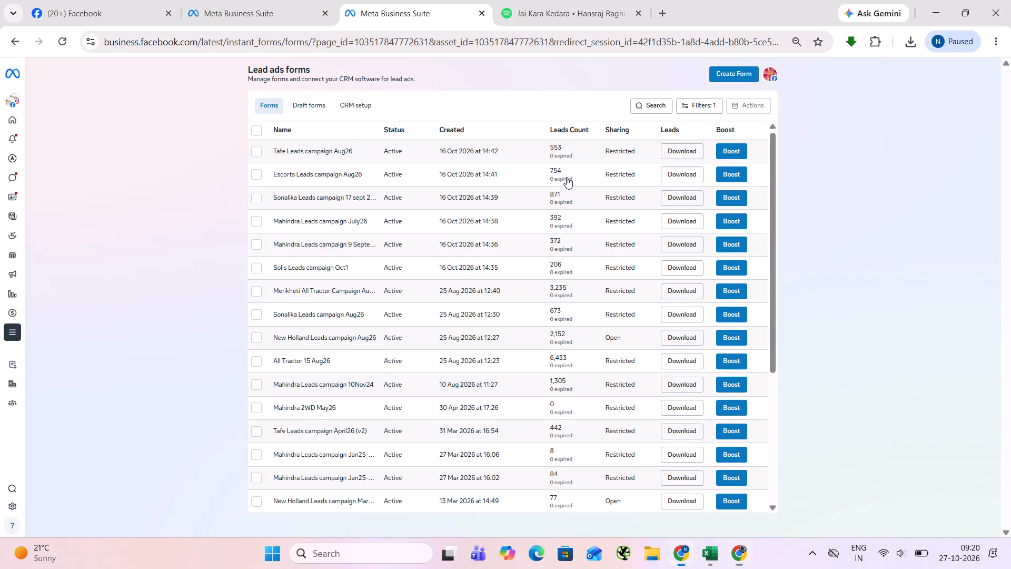
key("alt+Tab")
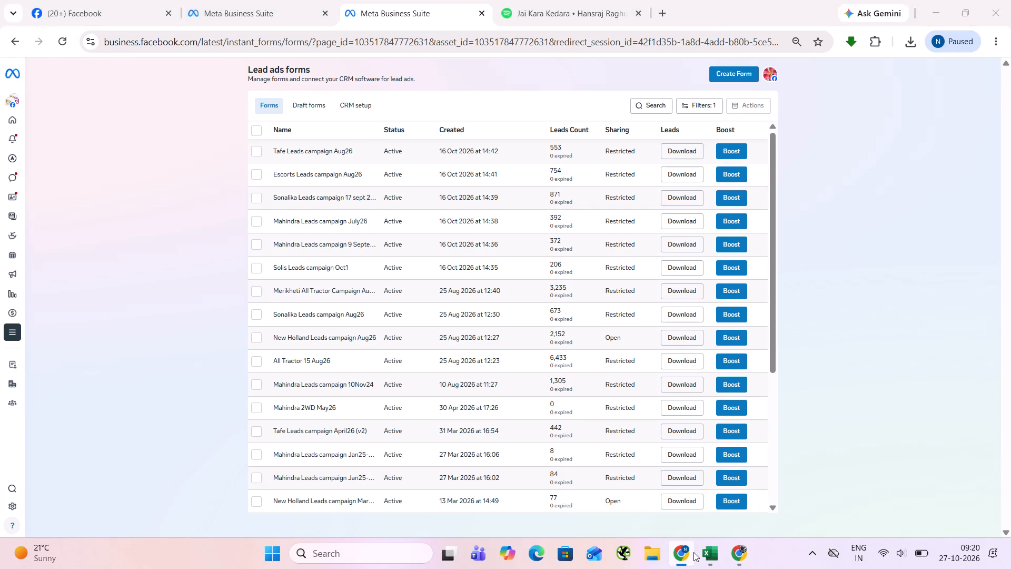
key("alt+Tab")
left_click(705, 555)
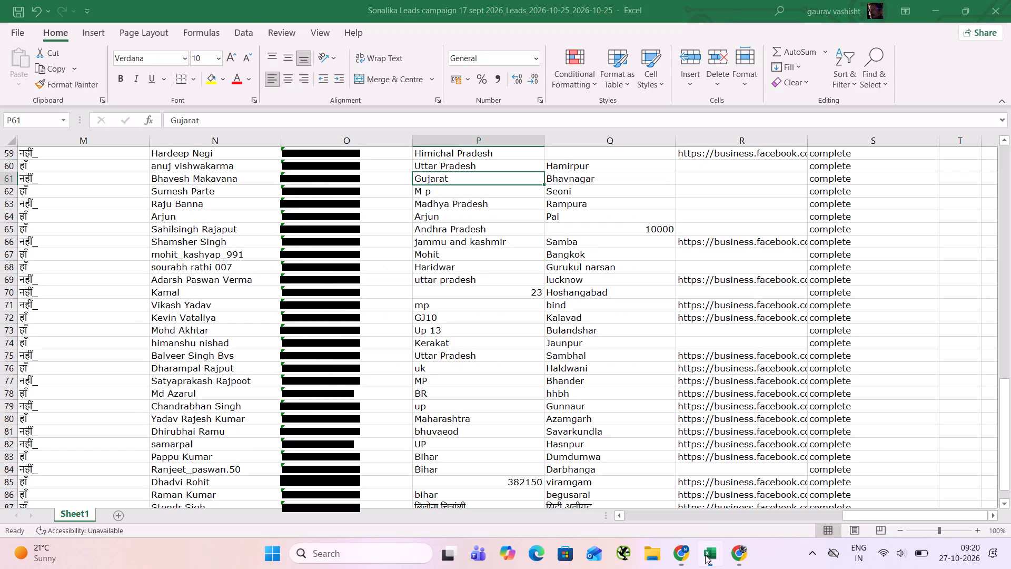
Replace the abbreviated state entry M p in P62 with Madhya Pradesh.
key("Right")
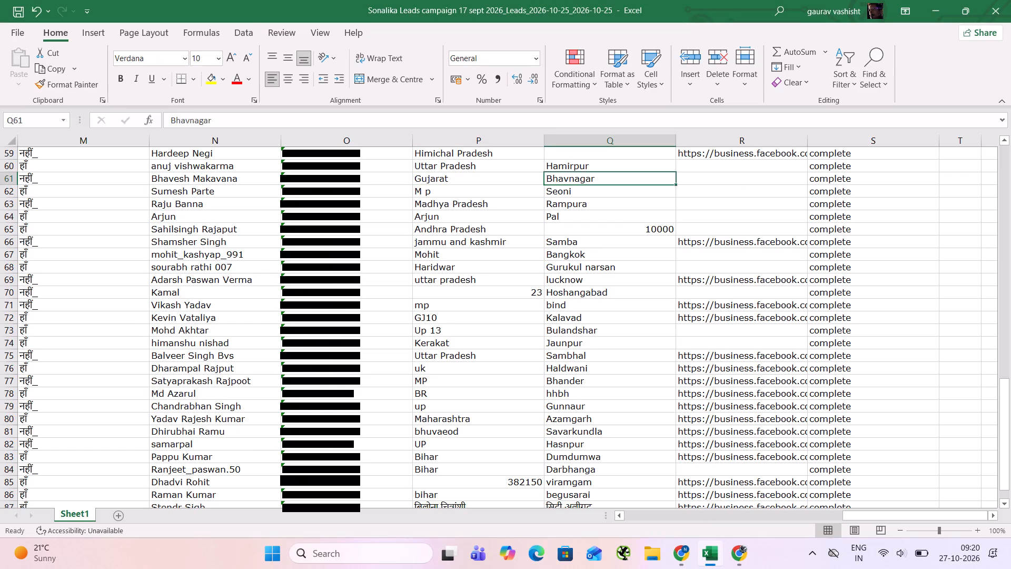
key("Down")
key("Left")
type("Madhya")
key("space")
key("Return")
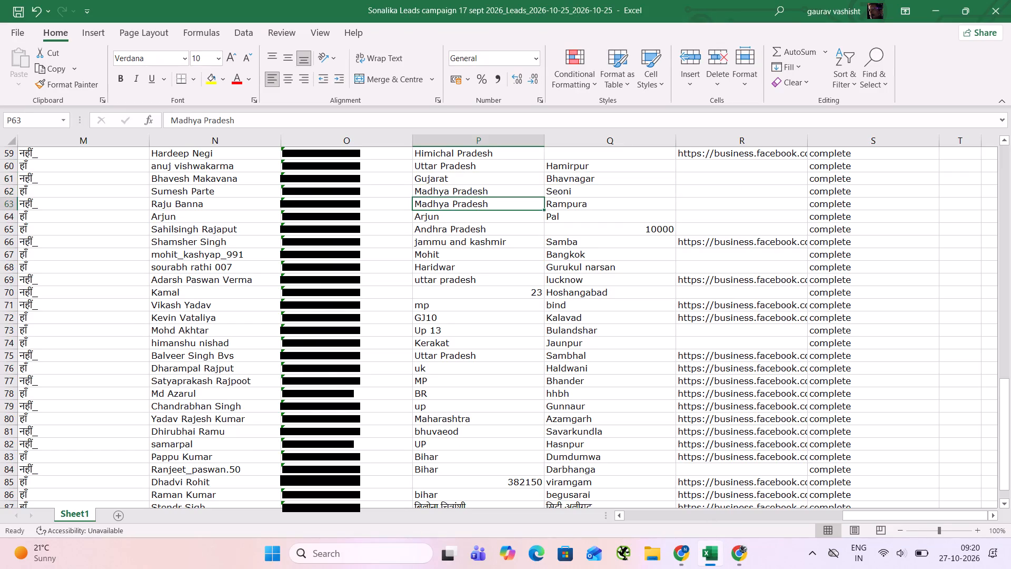
Clear the state and city entries in P64 and Q64, and the city entry 10000 in Q65.
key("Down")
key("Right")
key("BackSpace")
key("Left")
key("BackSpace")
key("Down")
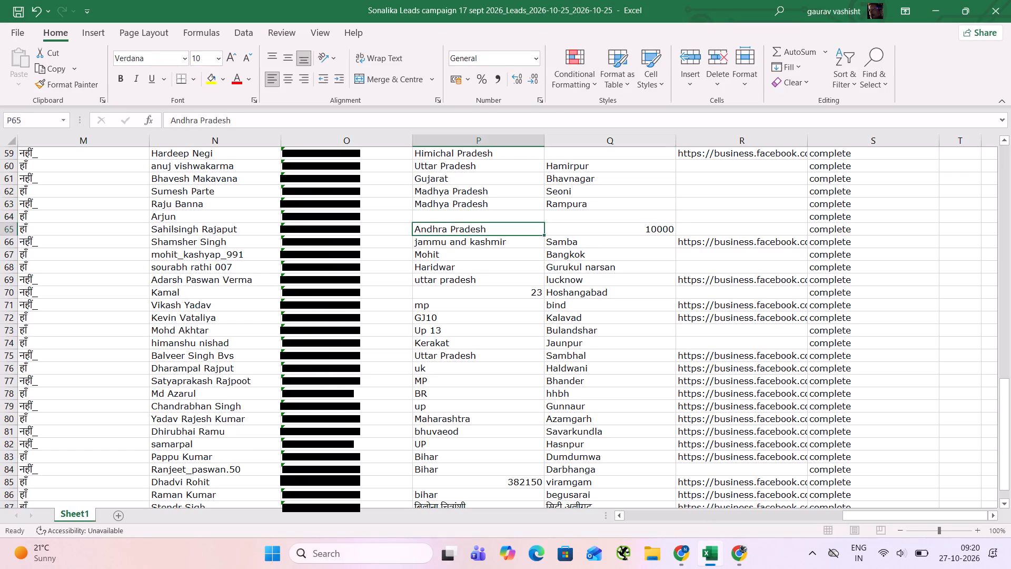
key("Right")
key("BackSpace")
Replace the state entries with Jammu and Kashmir in P66 and Uttar Pradesh in P67.
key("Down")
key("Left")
type("Jamu")
key("BackSpace")
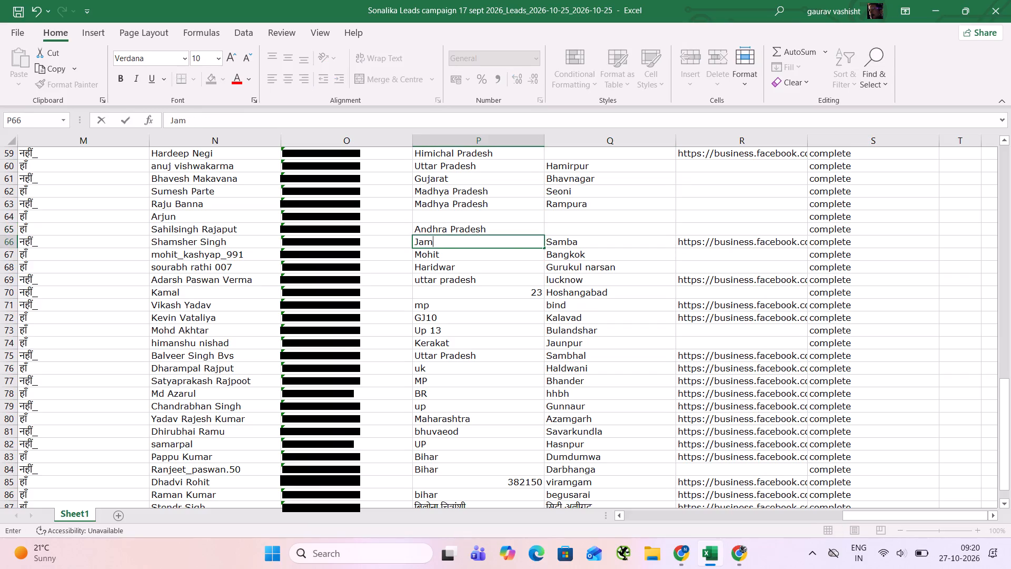
type("mu")
key("space")
key("Return")
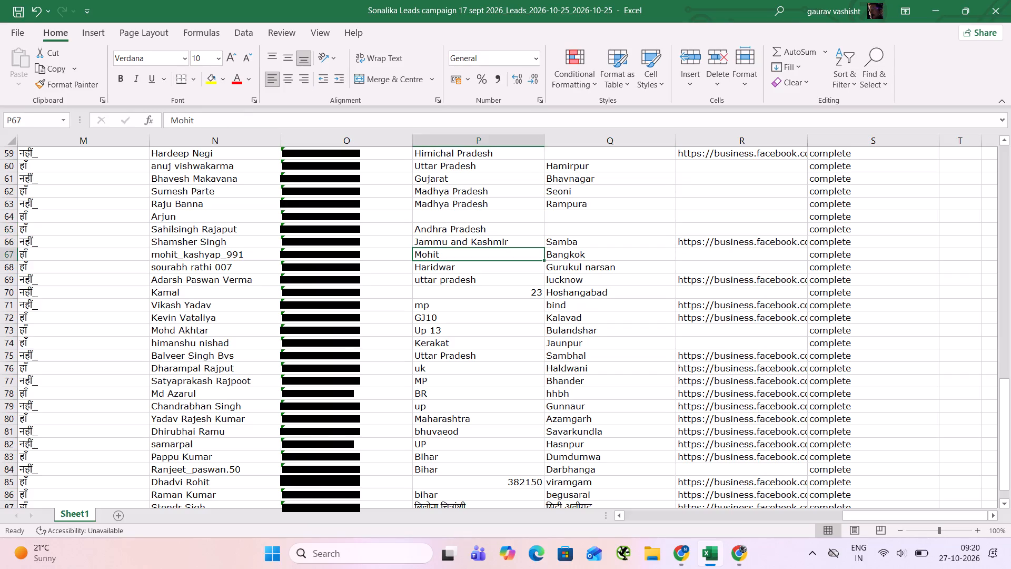
type("Uttar")
key("space")
key("Return")
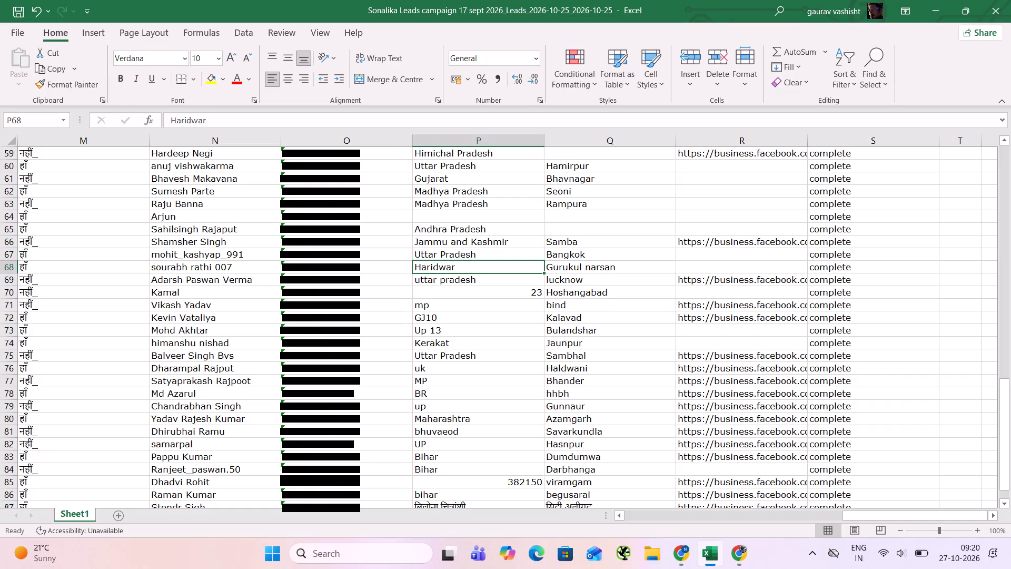
Move Haridwar from P68 into the city cell Q68 and enter Utthrakhand as the state in P68.
key("ctrl+c")
key("ctrl+x")
key("Right")
key("ctrl+v")
key("Left")
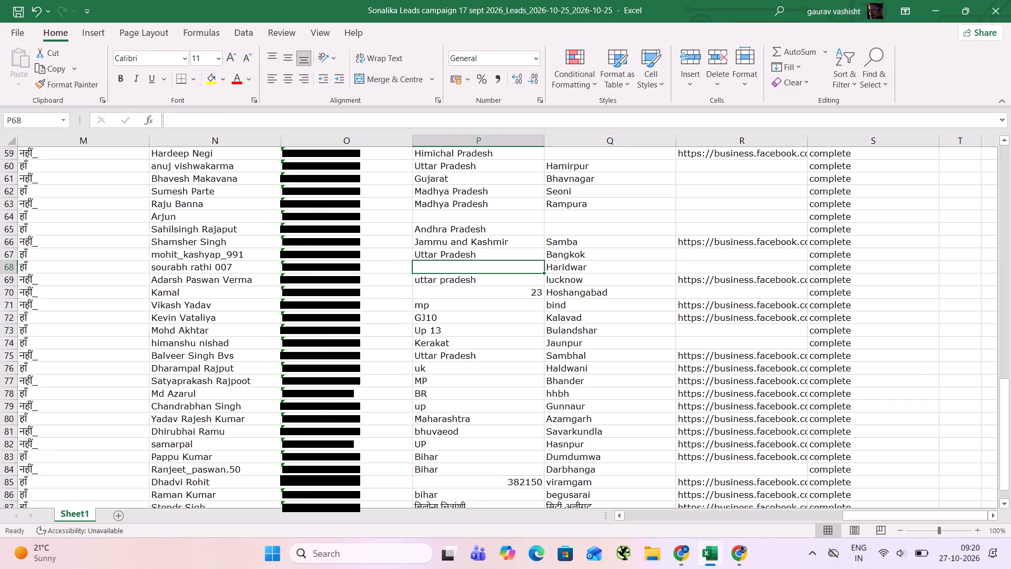
type("Utthrakhand")
key("Down")
key("Up")
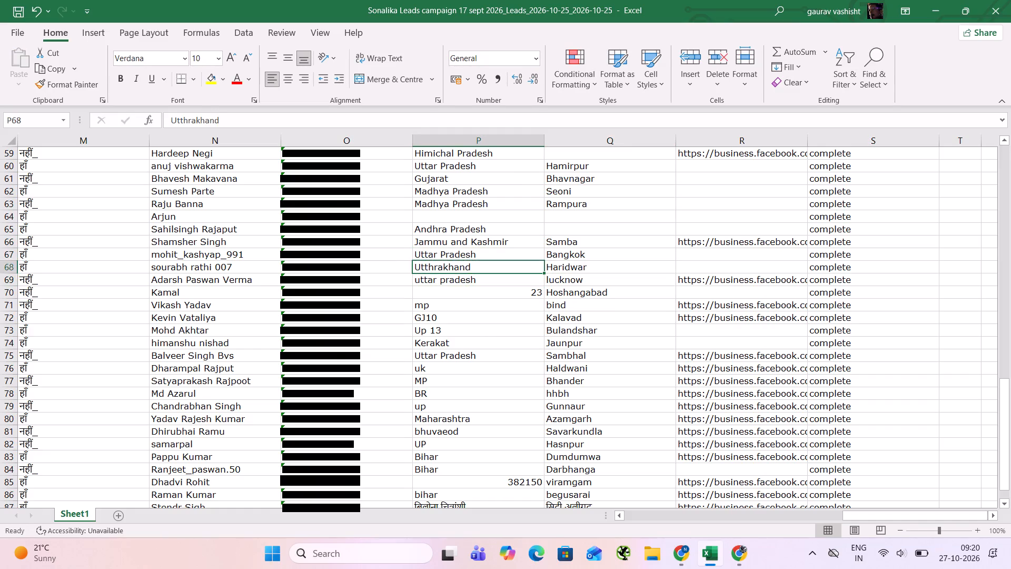
Copy Uttar Pradesh from P67 into the state cells P69 and P70.
key("Up")
key("ctrl+c")
key("Down")
key("Down")
key("ctrl+v")
key("Down")
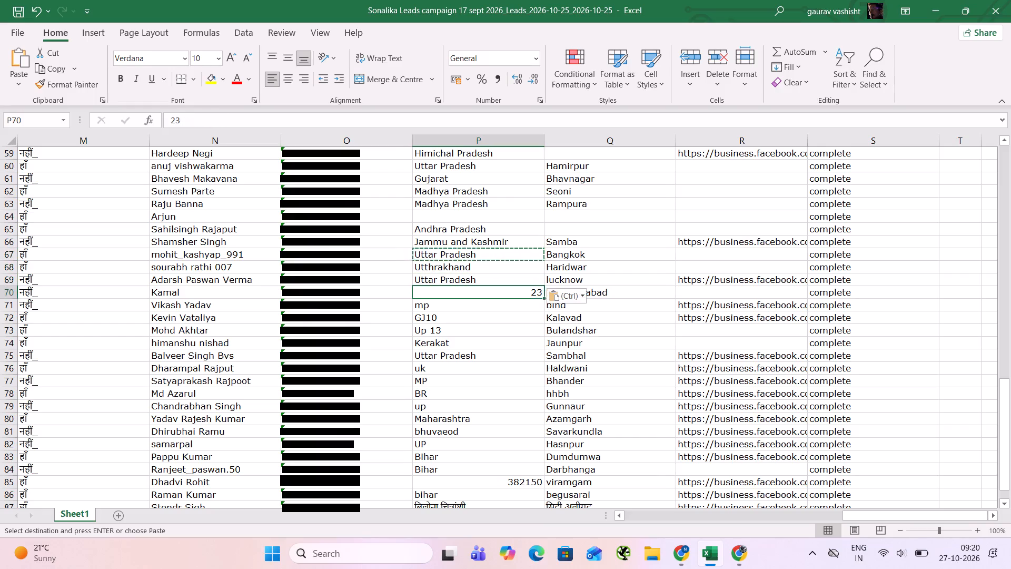
key("ctrl+v")
Replace the state mp in P71 with Madhya Pradesh and clear the city entry bind in Q71.
key("Down")
type("Madhya")
key("space")
key("Return")
key("Right")
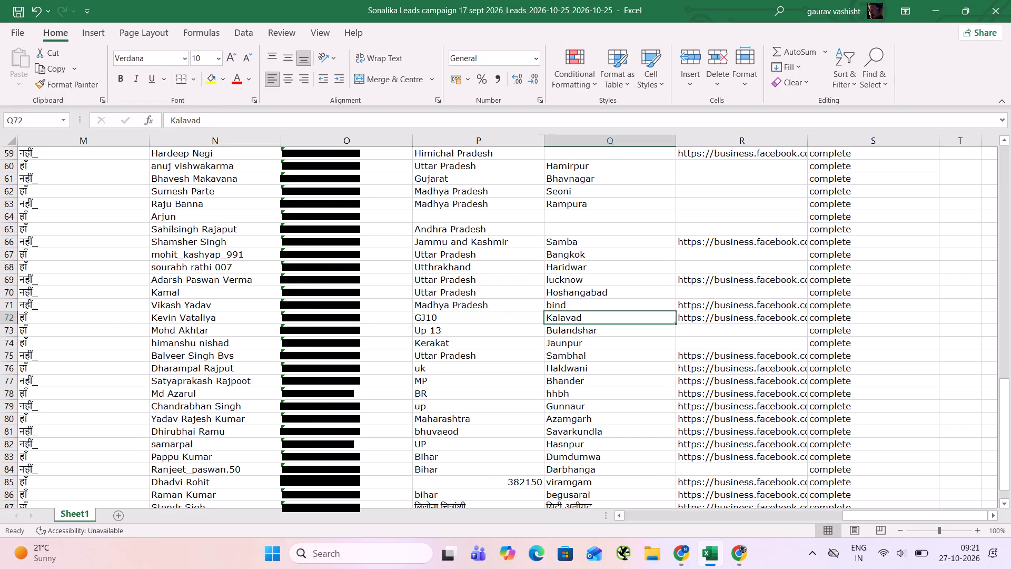
key("Up")
key("BackSpace")
Replace the state entry GJ10 in P72 with Gujarat.
key("Down")
key("Left")
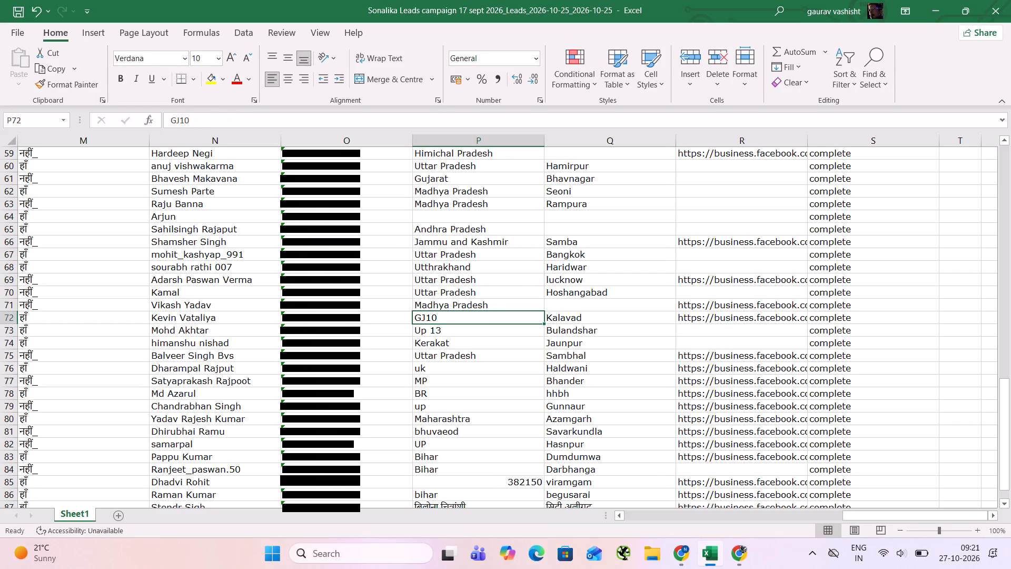
type("Gujarat")
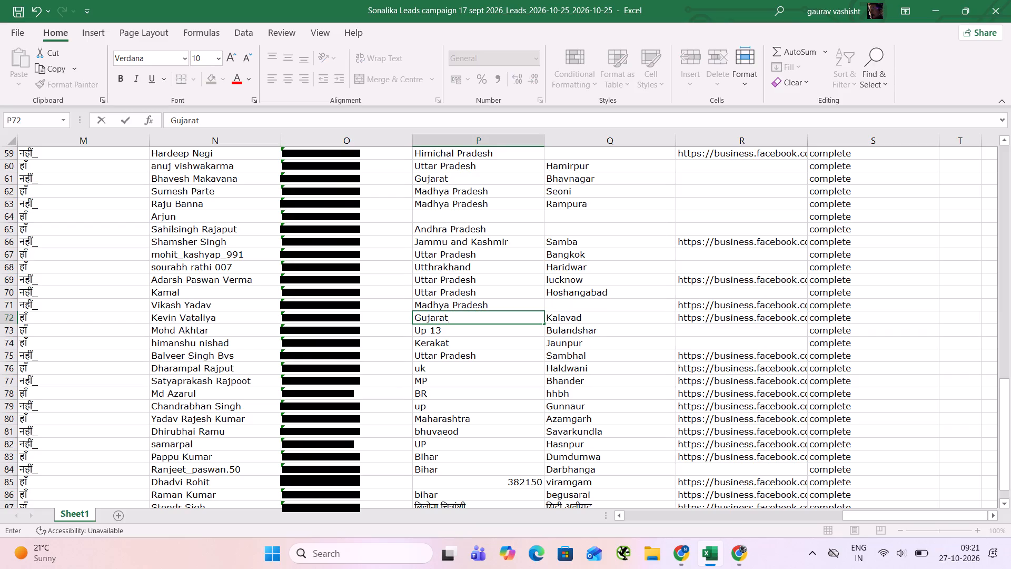
Copy Uttar Pradesh from P70 into the state cells P73, P74 and P75.
key("Up")
key("Up")
key("ctrl+c")
key("Down")
key("Down")
key("Down")
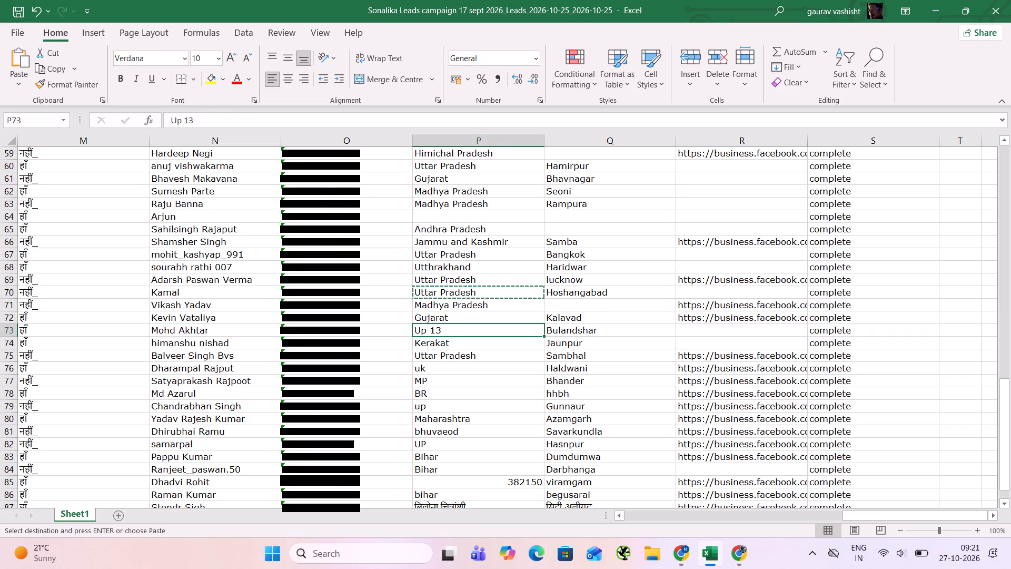
key("ctrl+v")
key("Down")
key("ctrl+v")
key("Down")
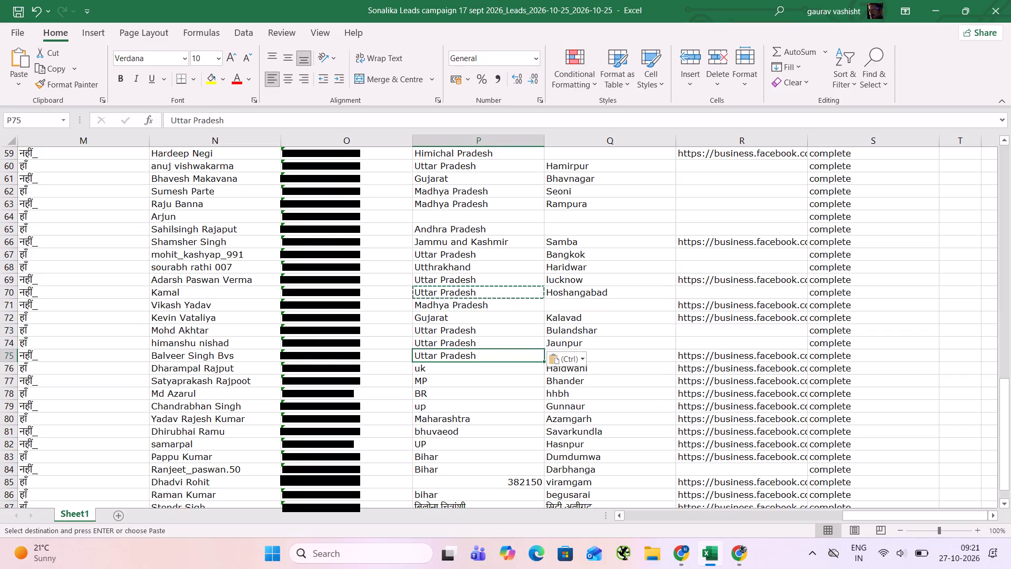
key("ctrl+v")
Replace the state abbreviation uk in P76 with Utthrakhand.
key("Down")
type("Utthrakhand")
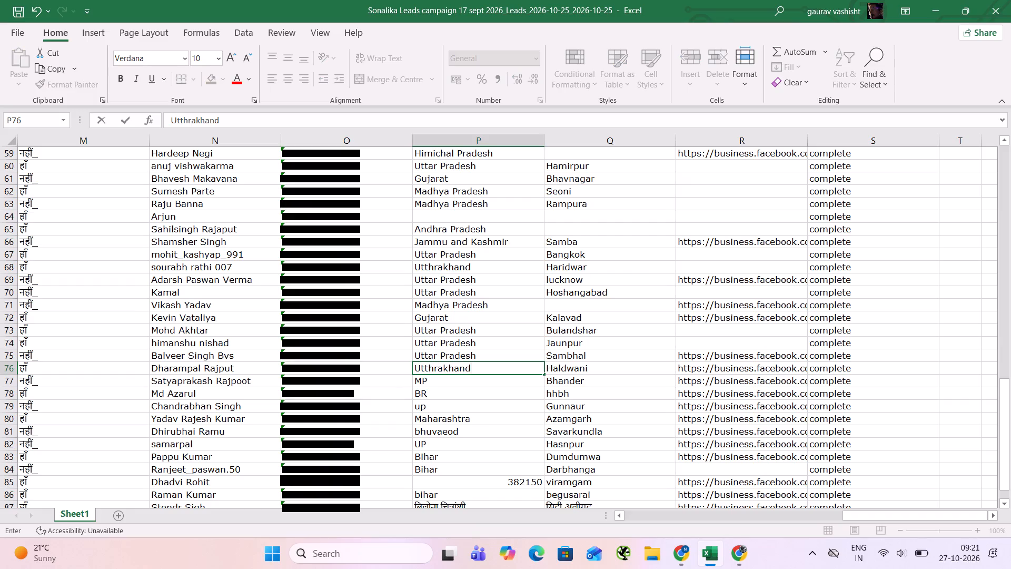
key("Right")
Replace the state abbreviation MP in P77 with Madhya Pradesh.
key("Down")
key("Left")
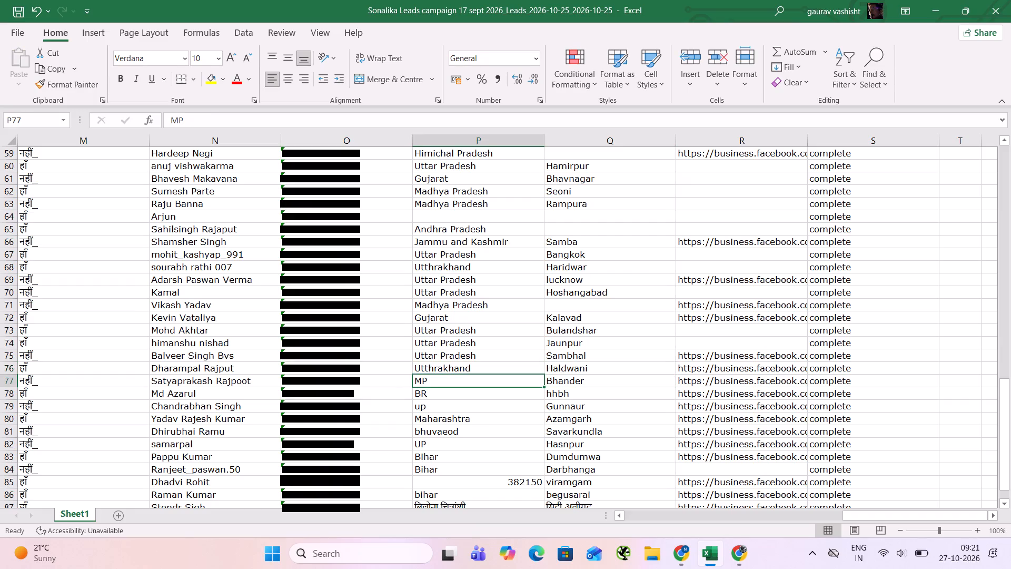
type("Madya")
key("space")
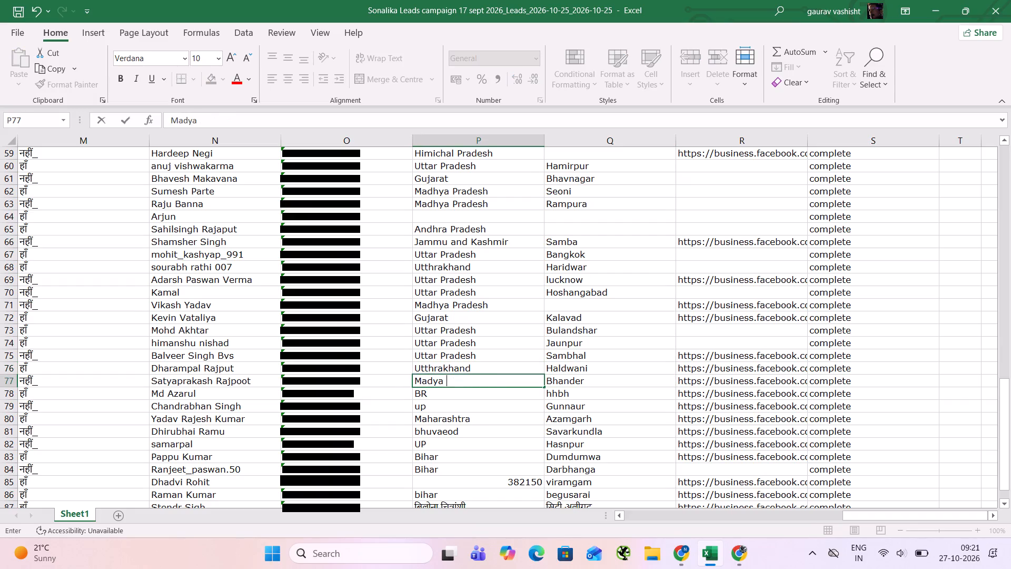
key("BackSpace")
key("BackSpace")
key("BackSpace")
type("hya")
key("space")
key("Return")
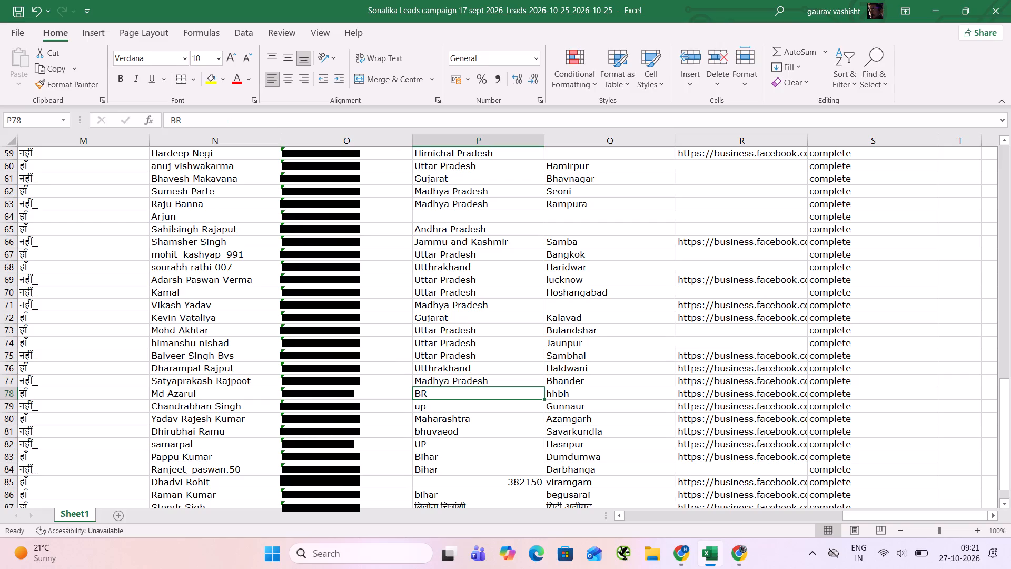
Replace the state abbreviation BR in P78 with Bihar and clear the invalid city hhbh in Q78.
type("Bihar")
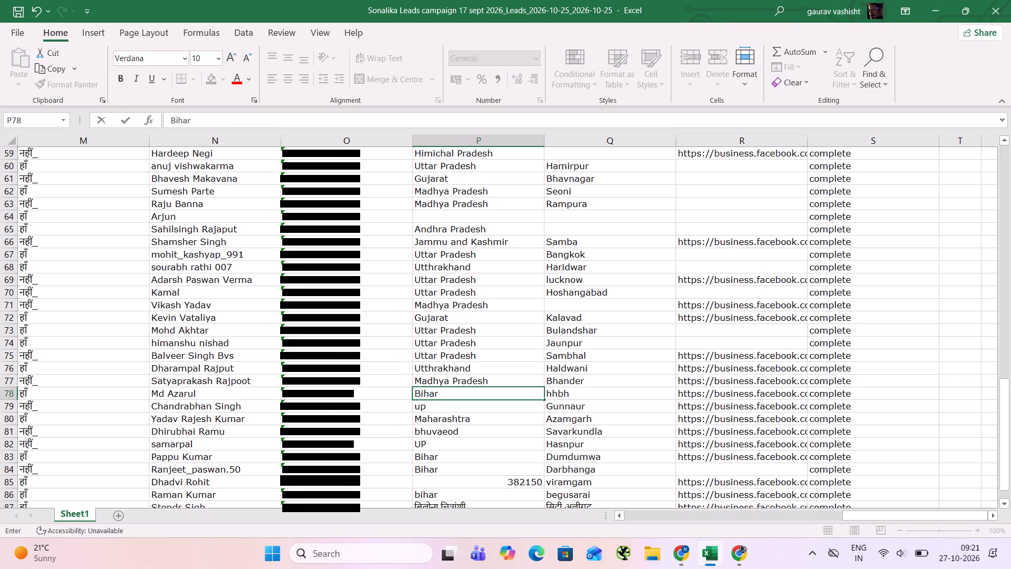
key("Right")
key("BackSpace")
Copy Uttar Pradesh from P69 into the state cells P79, P81 and P82.
key("Down")
key("Left")
key("Up")
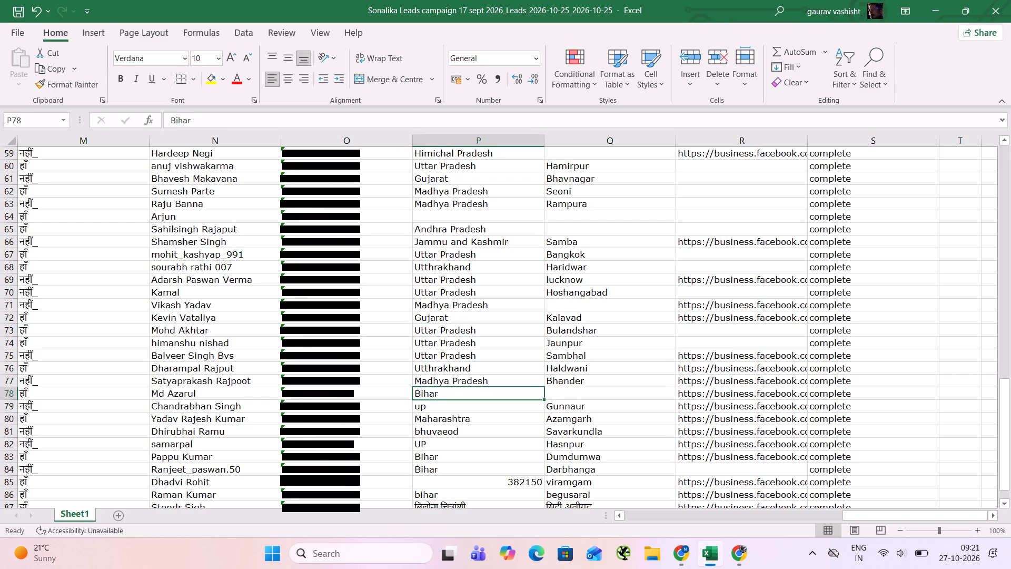
key("Up")
key("ctrl+Up")
key("Down")
key("Down")
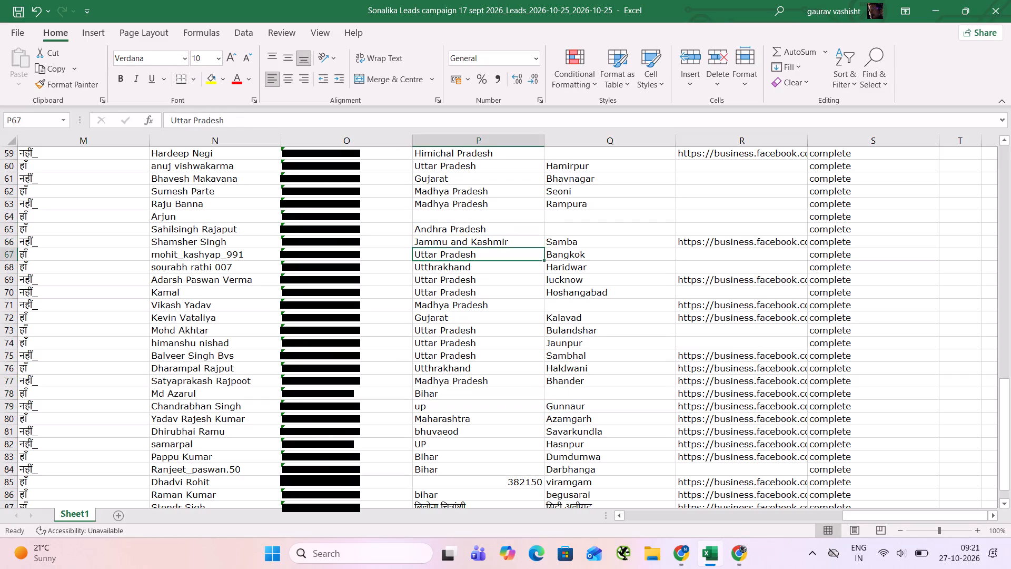
key("Down")
key("Down")
key("ctrl+c")
key("ctrl+Down")
key("Up")
key("Up")
key("Up")
key("Up")
key("Up")
key("Up")
key("Up")
key("Up")
key("Up")
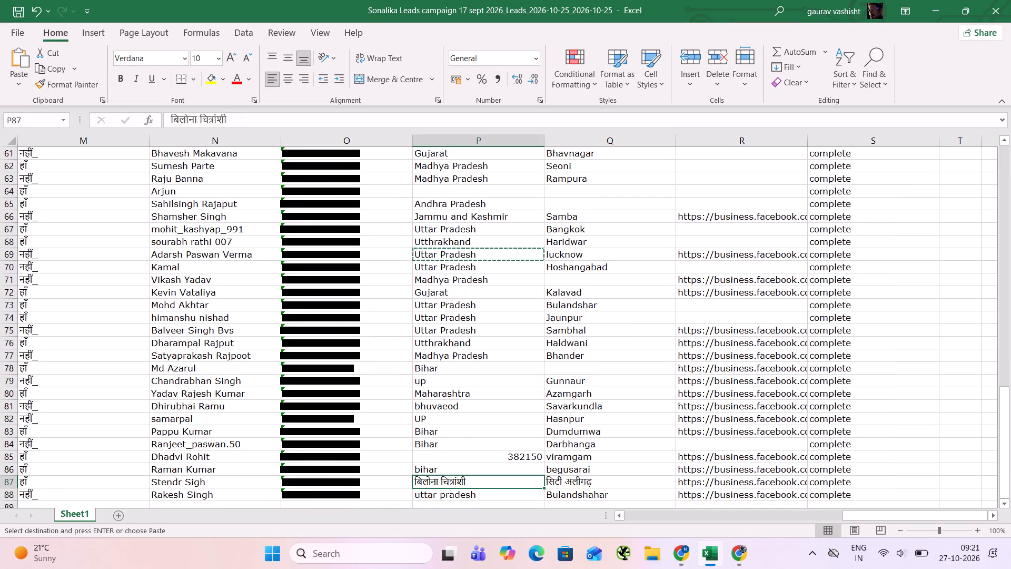
key("ctrl+v")
key("Down")
key("Down")
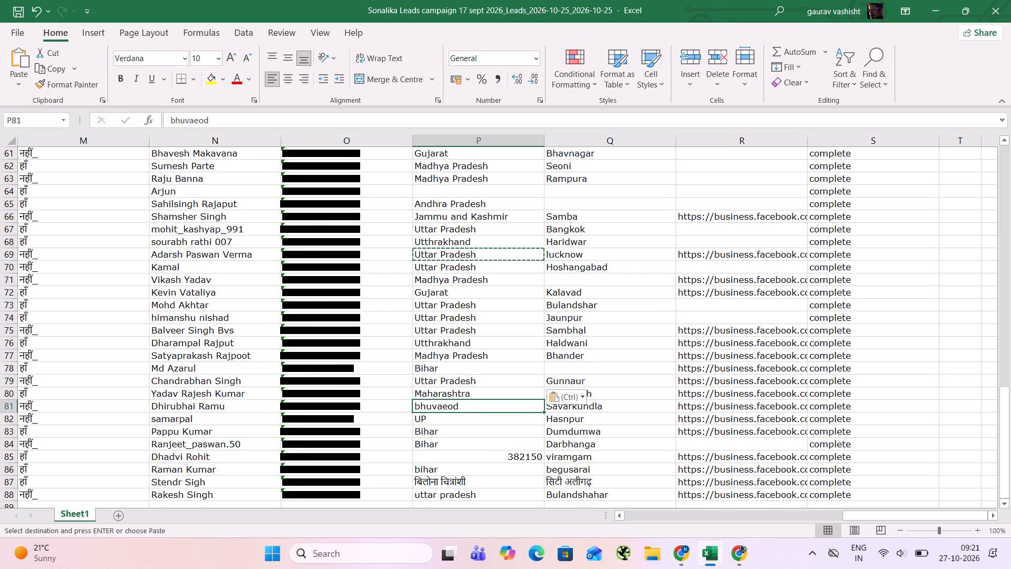
key("ctrl+v")
key("Down")
key("ctrl+v")
Replace the numeric state entry in P85 with the copied Uttar Pradesh and clear the city viramgam in Q85.
key("Down")
key("Down")
key("Down")
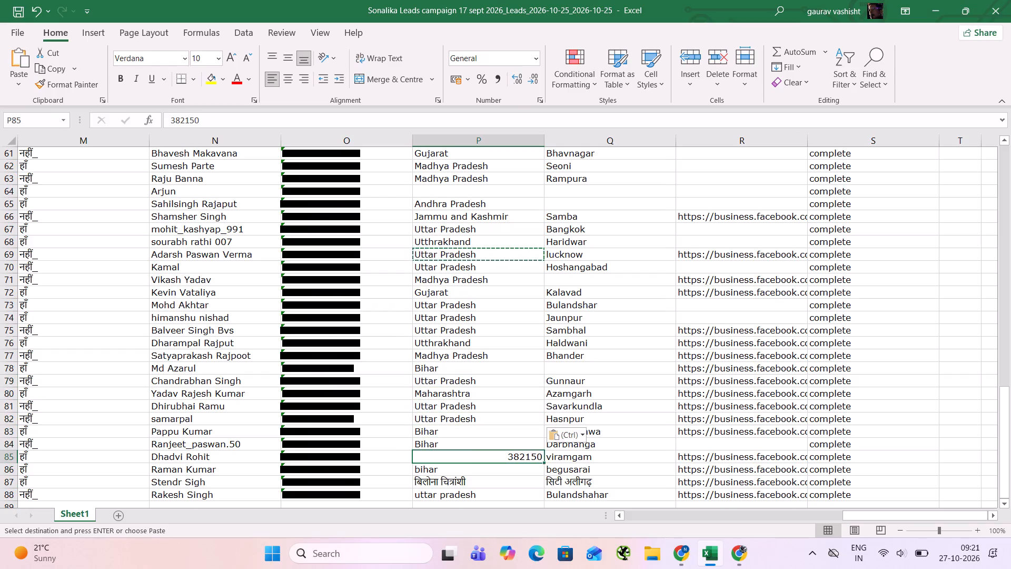
key("ctrl+v")
key("Right")
key("BackSpace")
Clear the city begusarai in Q86 and copy Bihar from P84 into the state cell P86.
key("Down")
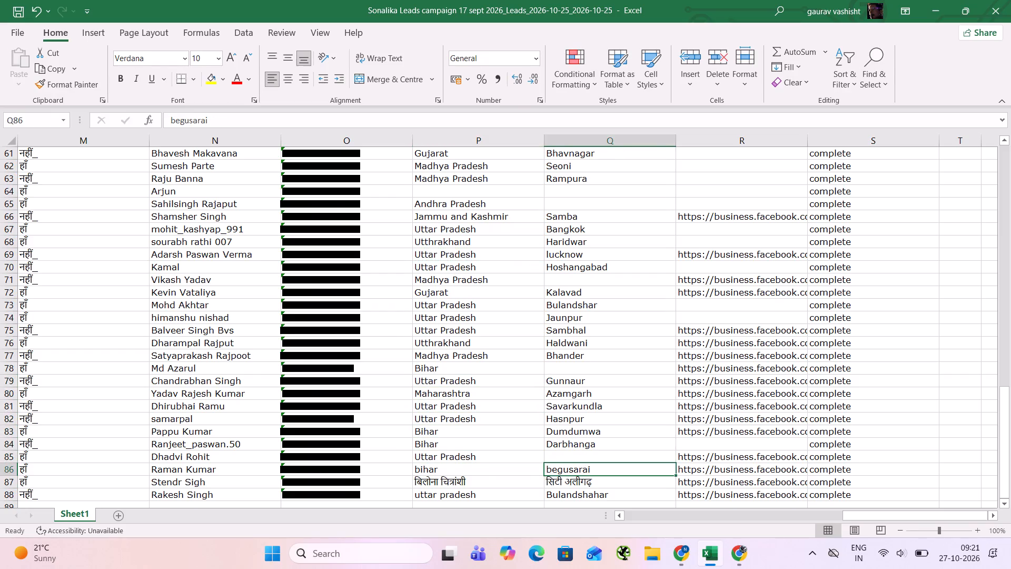
key("BackSpace")
key("Left")
key("Up")
key("Up")
key("ctrl+c")
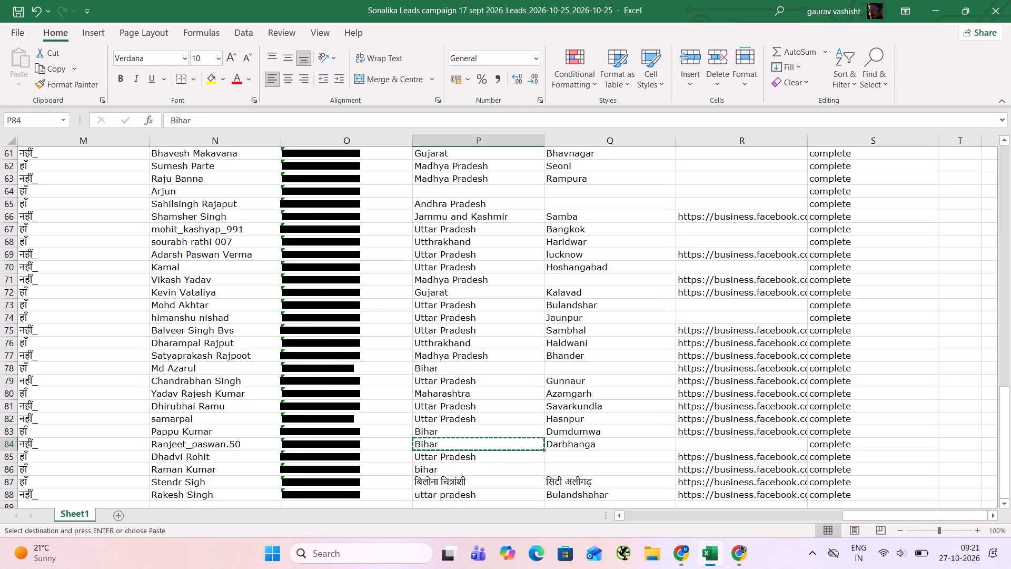
key("Down")
key("Down")
key("ctrl+v")
Copy Uttar Pradesh from P85 over the Hindi state entry in P87 and clear the Hindi city entry in Q87.
key("Up")
key("ctrl+c")
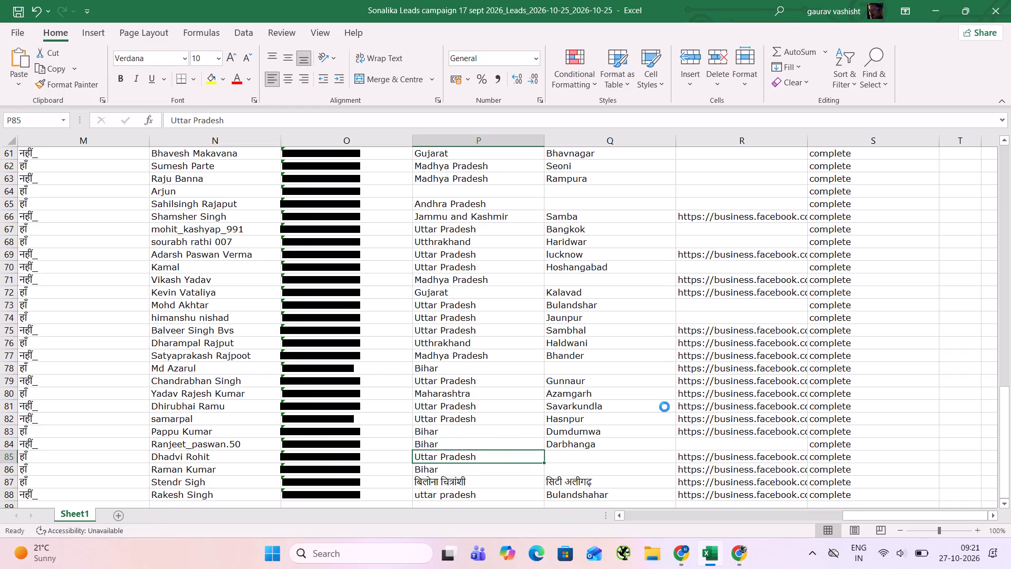
key("Down")
key("Down")
key("ctrl+v")
key("Right")
key("BackSpace")
Copy Uttar Pradesh from P87 over the lowercase state entry in P88.
key("Down")
key("Left")
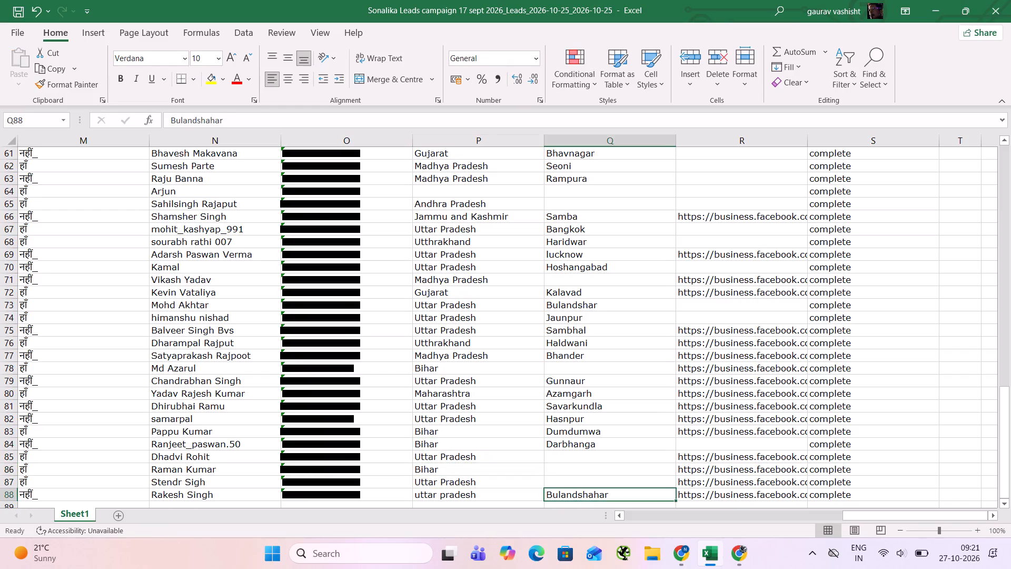
key("Up")
key("ctrl+c")
key("Down")
key("ctrl+v")
Start saving a copy of the workbook to the 26 - Oct folder under Raw Report Oct 2026.
key("Left")
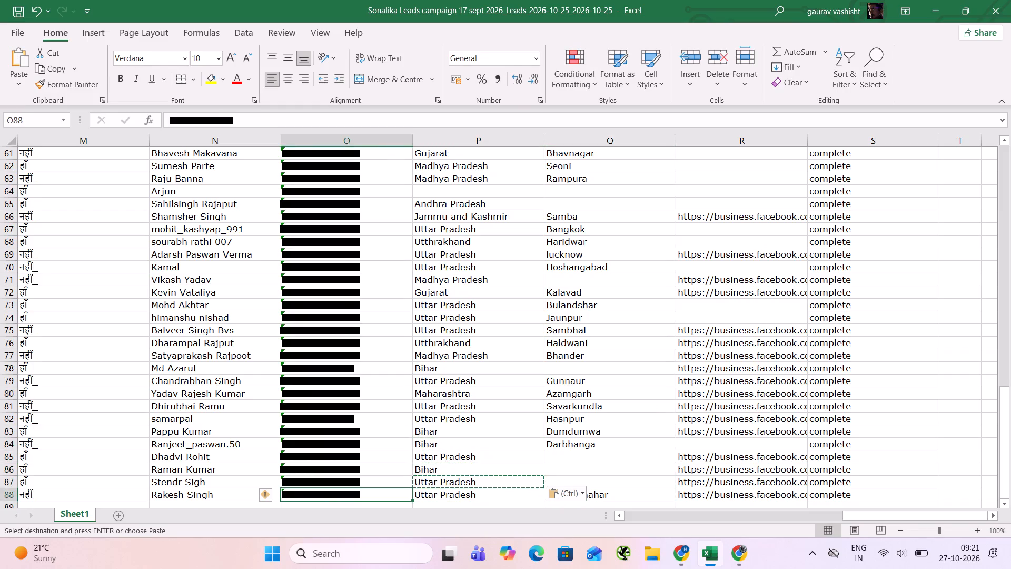
key("ctrl+Up")
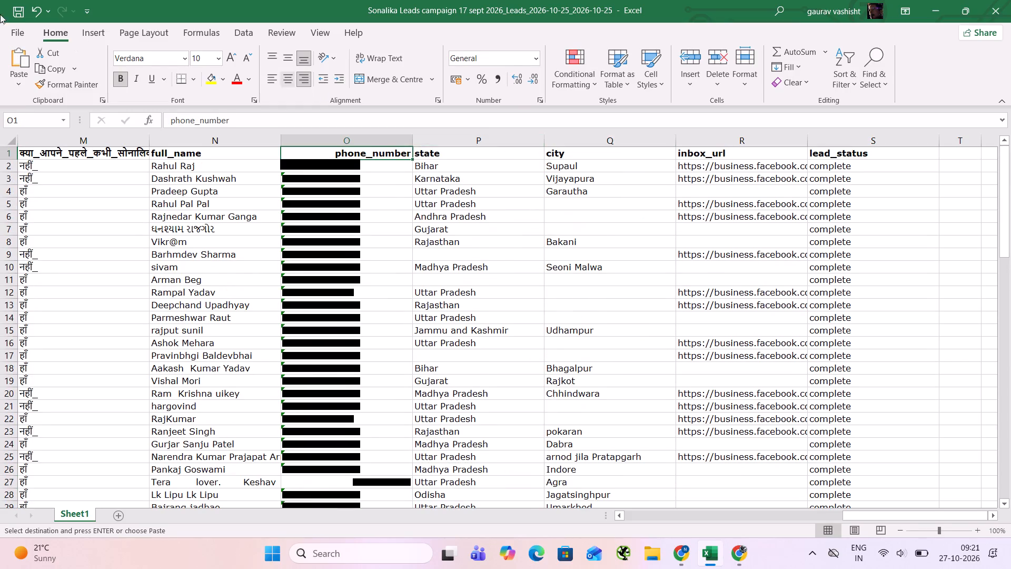
left_click(16, 32)
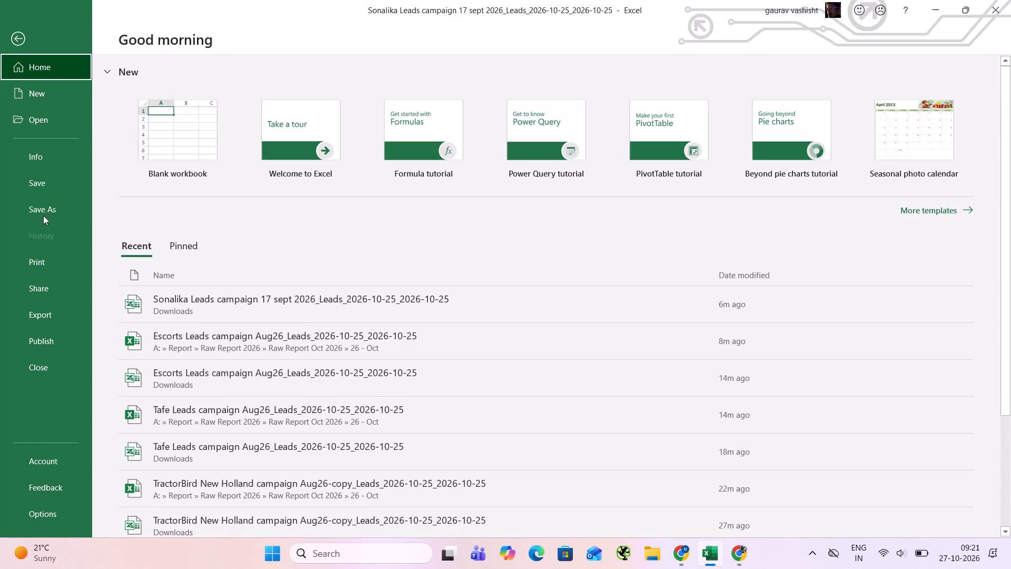
left_click(43, 215)
left_click(385, 183)
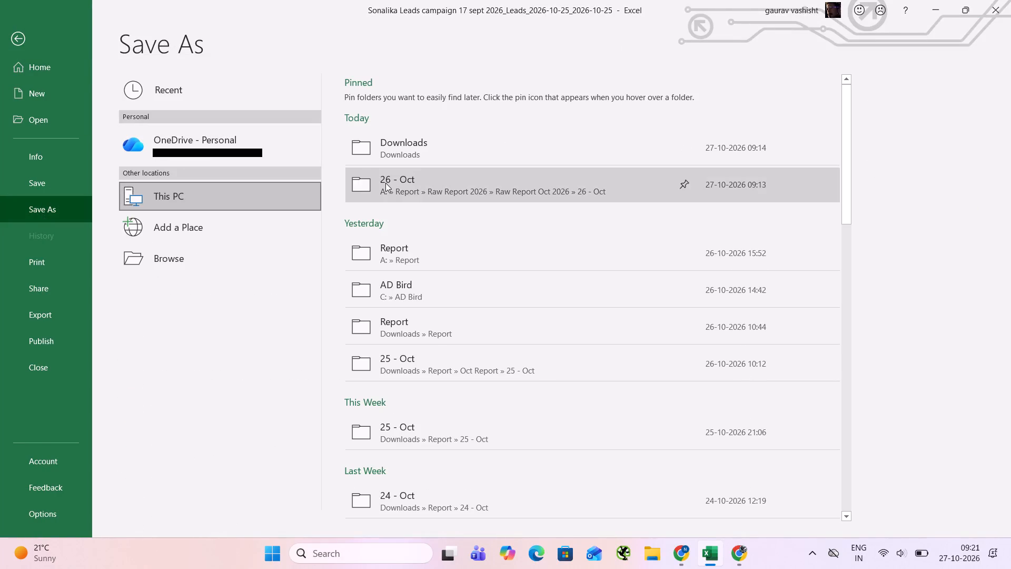
Copy the name of the Sonalika 17 sept 2026 leads file from Downloads in File Explorer and enter it as the save file name.
left_click(643, 548)
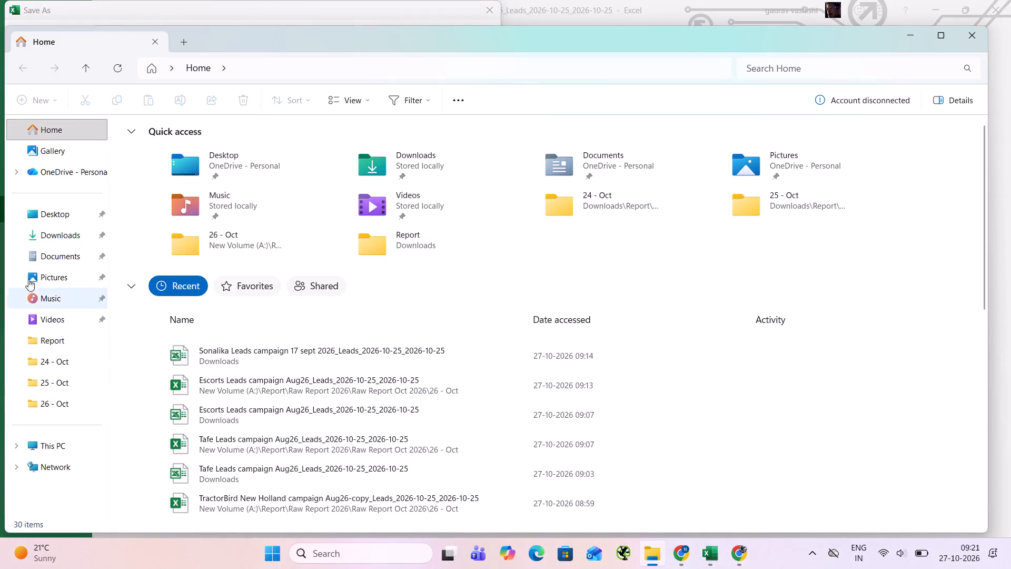
left_click(57, 237)
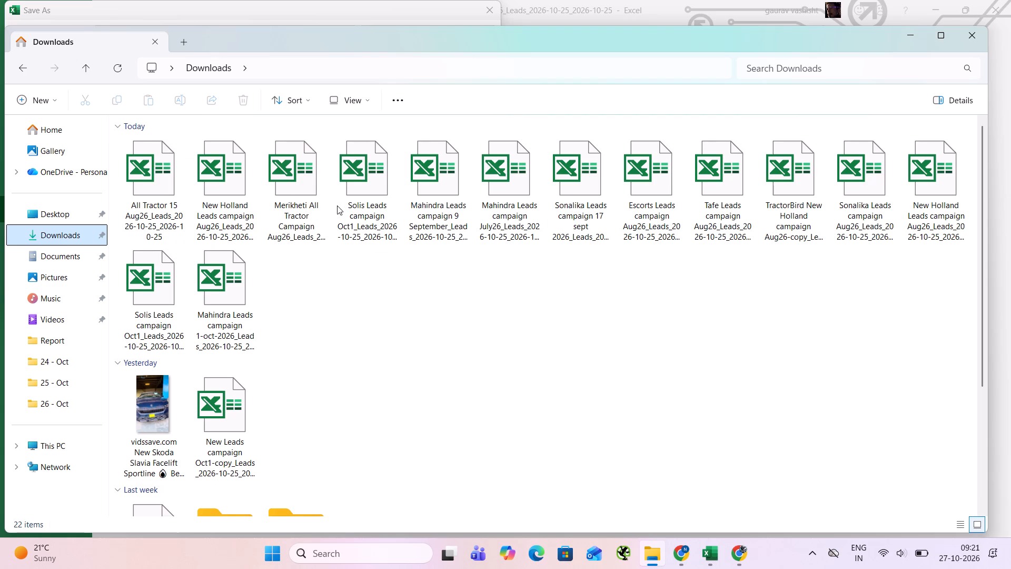
left_click(571, 192)
left_click(189, 99)
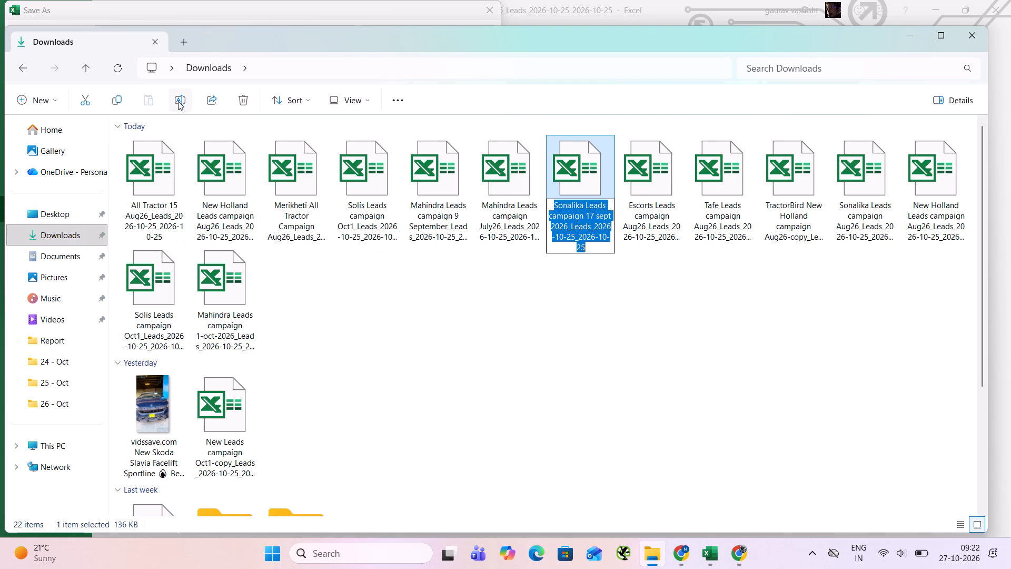
key("ctrl+c")
key("ctrl+c")
left_click(909, 19)
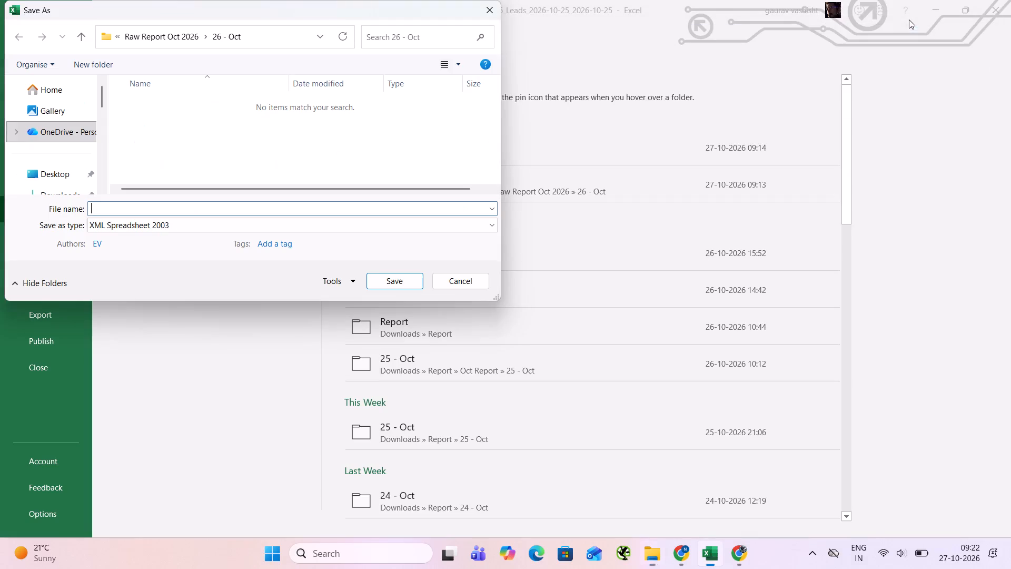
key("ctrl+v")
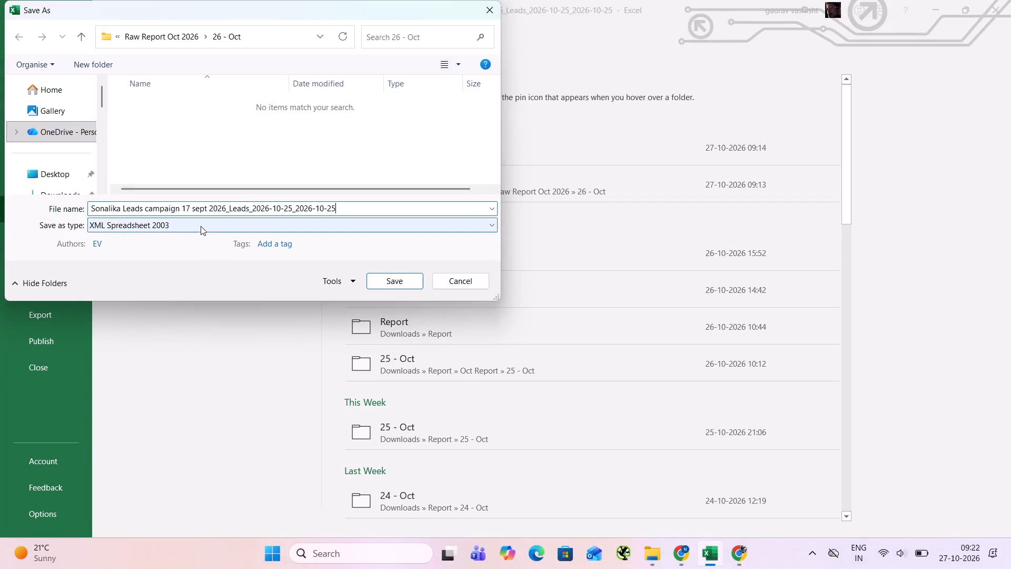
Save the Sonalika leads copy in the 26 - Oct folder as an Excel Workbook and close it.
left_click(201, 225)
left_click(202, 242)
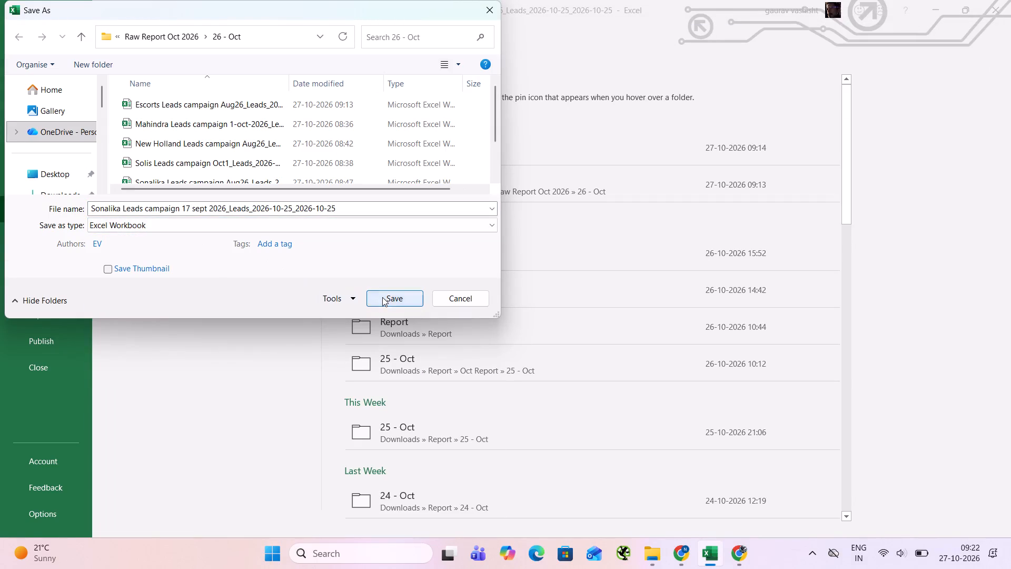
left_click(382, 297)
key("ctrl+s")
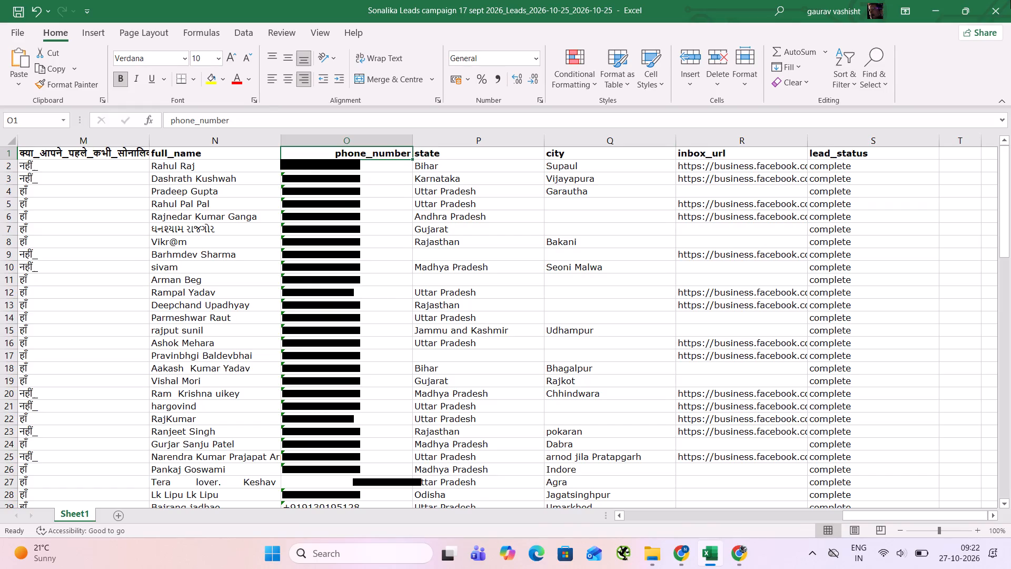
left_click(1010, 0)
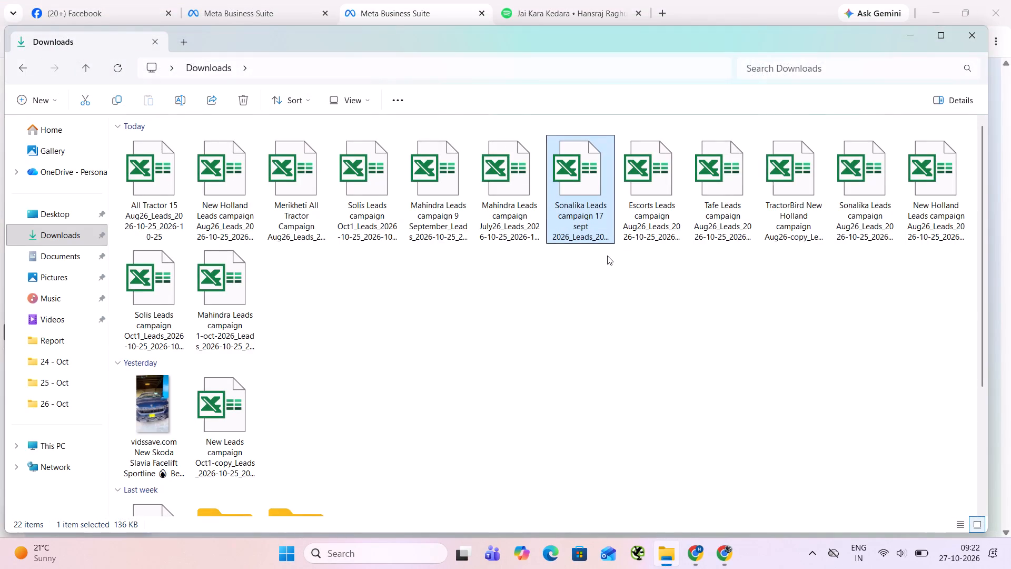
Open the Mahindra Leads campaign July26 file from Downloads despite its format mismatch and enable editing.
double_click(523, 206)
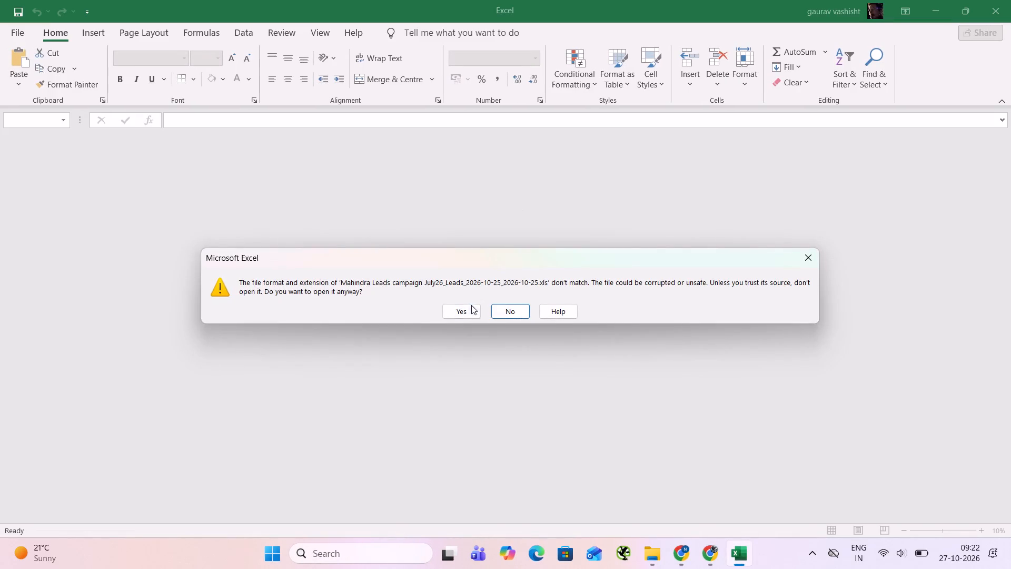
left_click(469, 306)
left_click(474, 281)
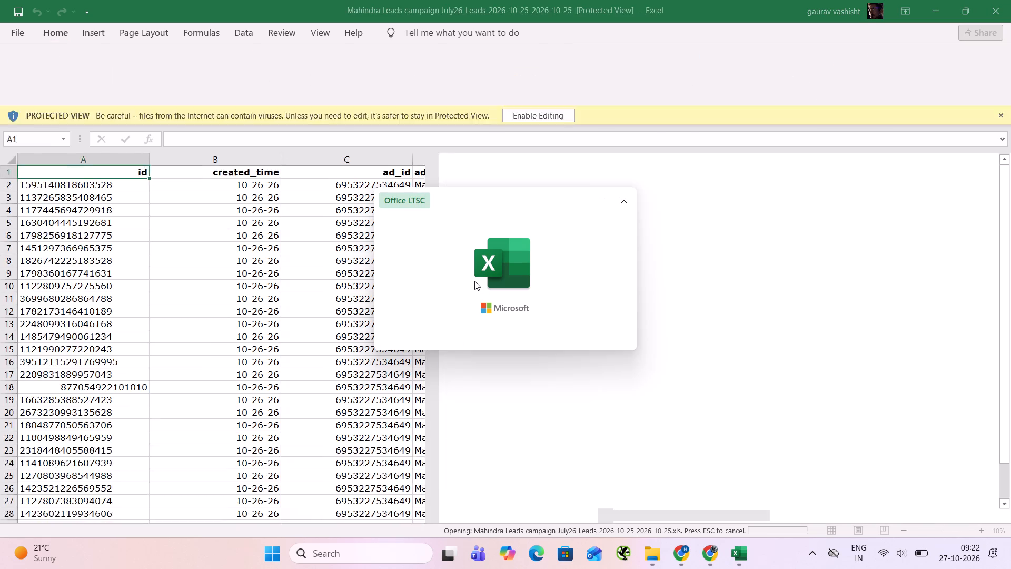
left_click(544, 50)
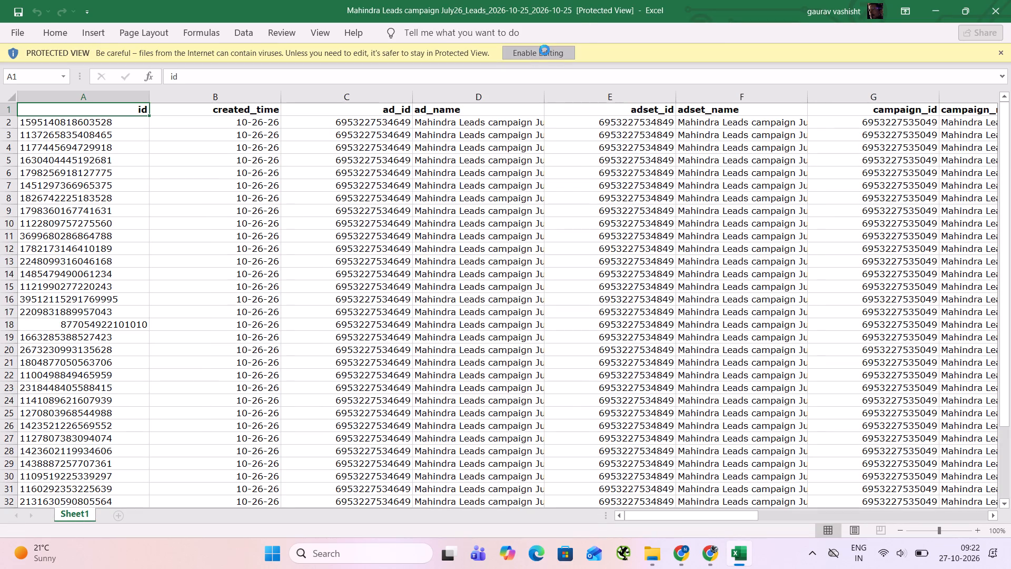
Replace the BR abbreviation in state cell Q2 with Bihar.
key("ctrl+Right")
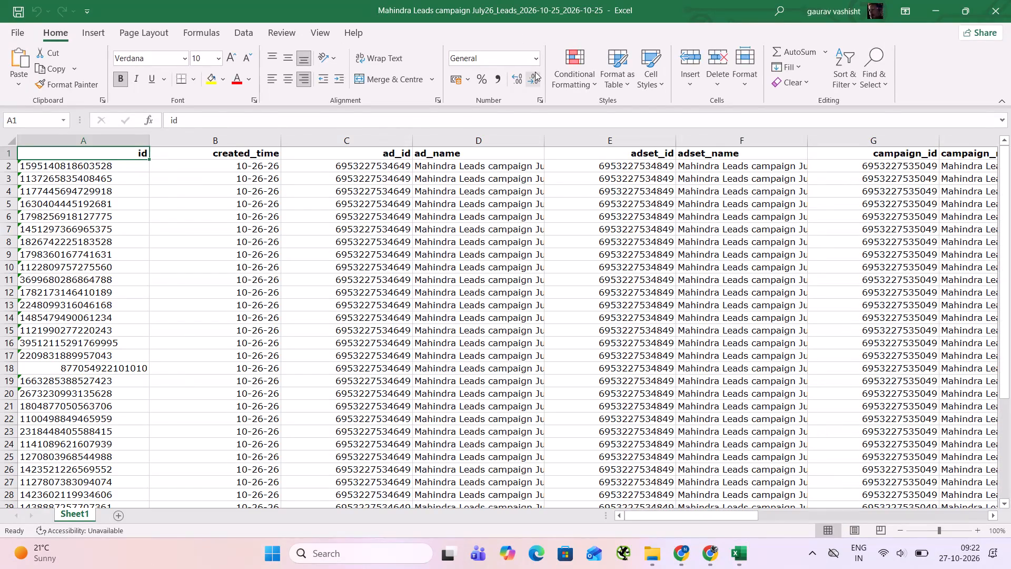
key("ctrl+Right")
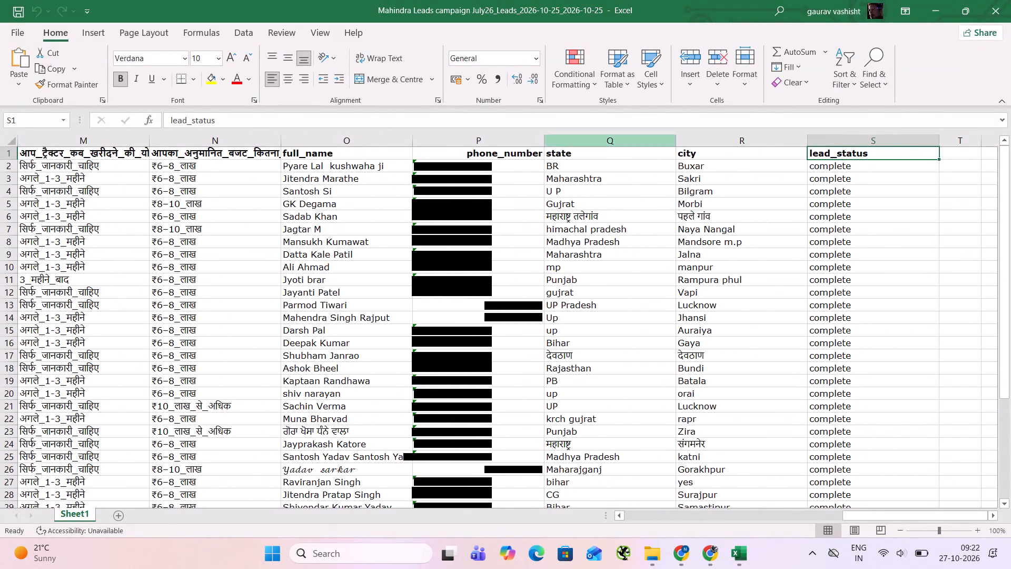
left_click(628, 160)
type("Bihar")
key("Right")
key("Up")
key("Down")
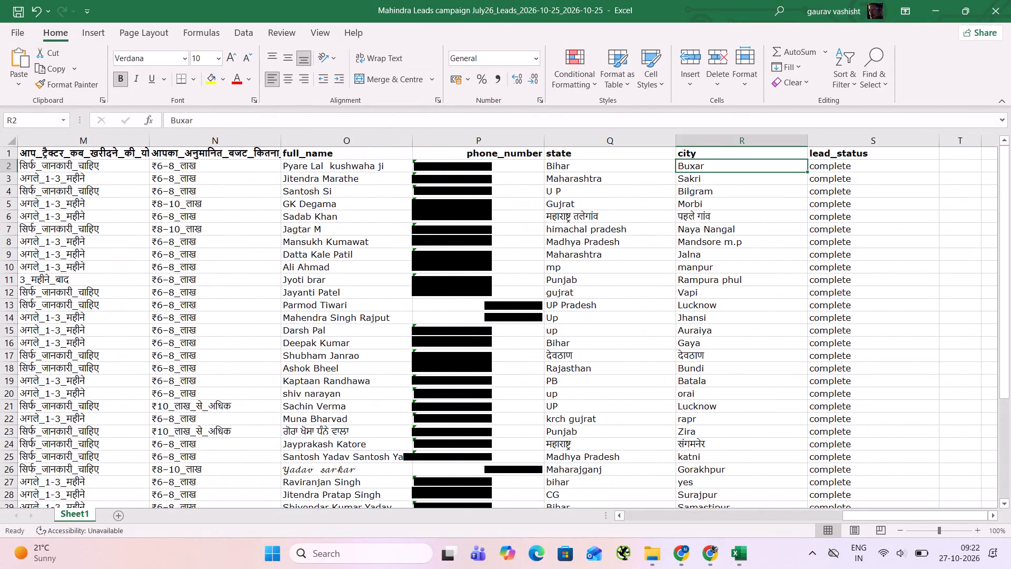
Set the state in Q4 to Uttar Pradesh and the state in Q5 to Gujarat.
key("Left")
left_click(638, 137)
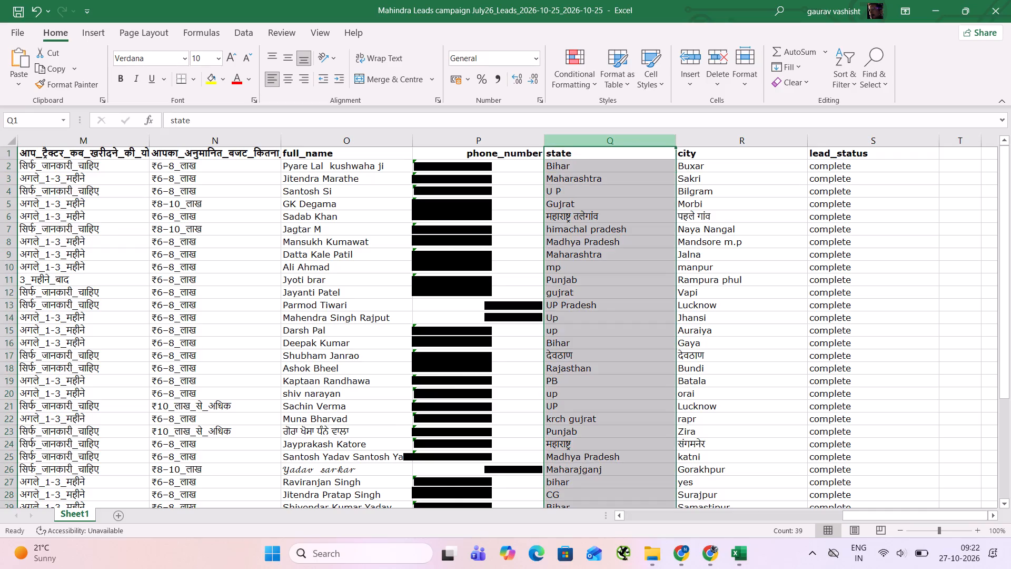
left_click(613, 178)
left_click(596, 190)
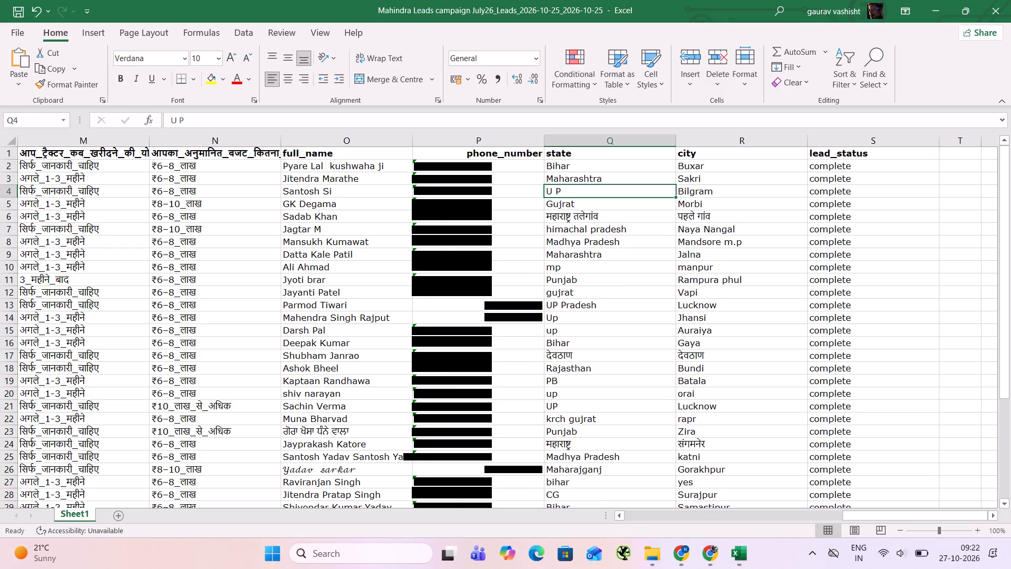
type("Uttar Prades")
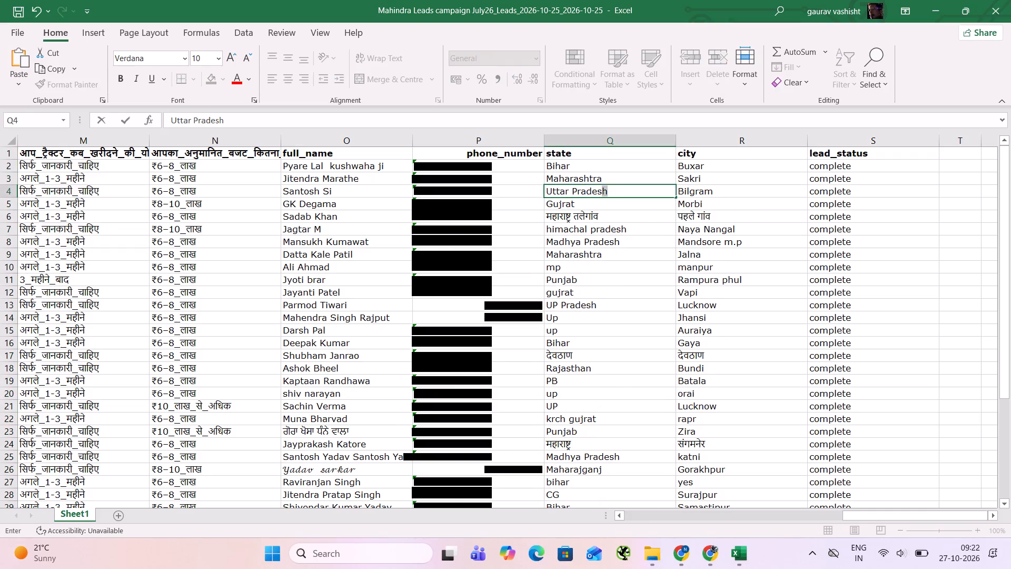
key("h")
key("Right")
key("Down")
key("Left")
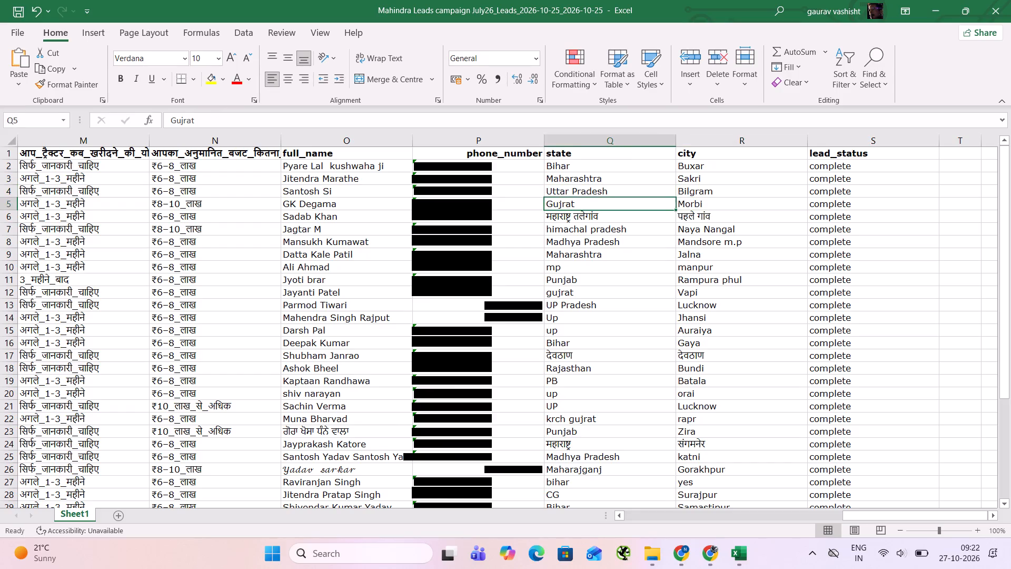
type("Gujarat")
key("Right")
Clear the Hindi city entry in R6 and copy Uttar Pradesh from Q4 over the Hindi state entry in Q6.
key("Down")
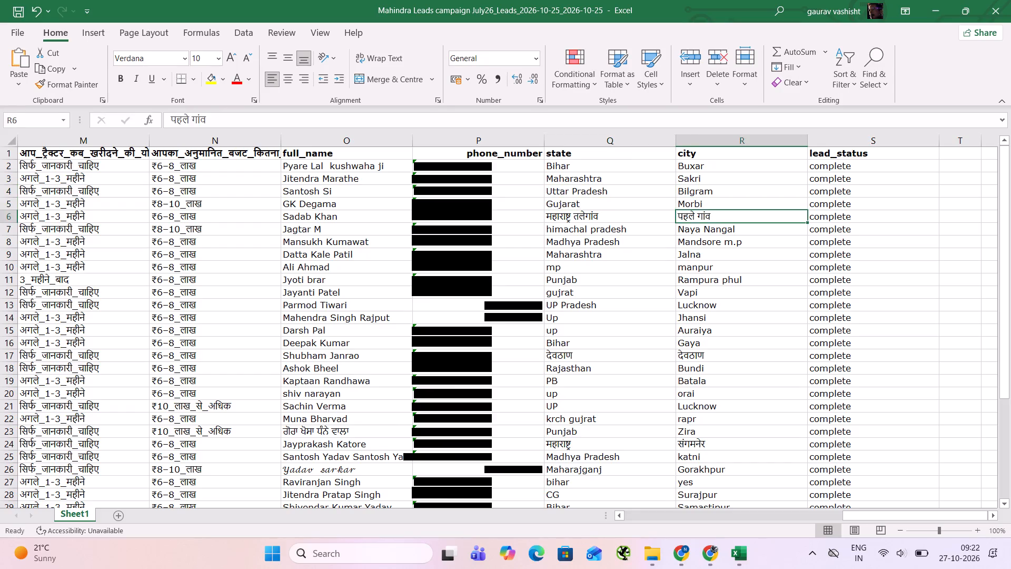
key("BackSpace")
key("Left")
key("Up")
key("Up")
key("ctrl+c")
key("Down")
key("Down")
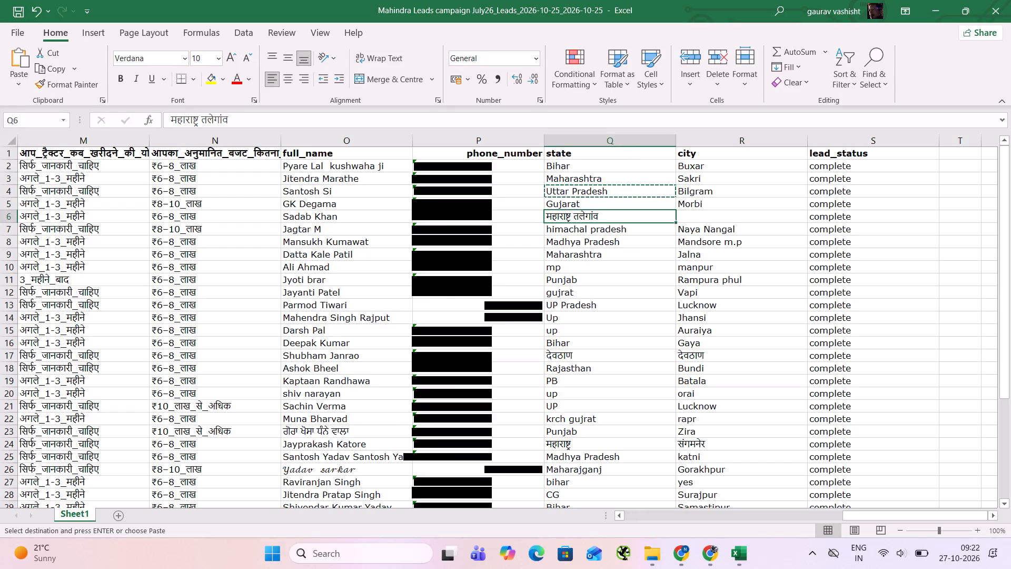
key("ctrl+v")
Set the state in Q7 to Himichal Pradesh and the city in R8 to Mandsore.
key("Down")
type("Himichal Pradesh")
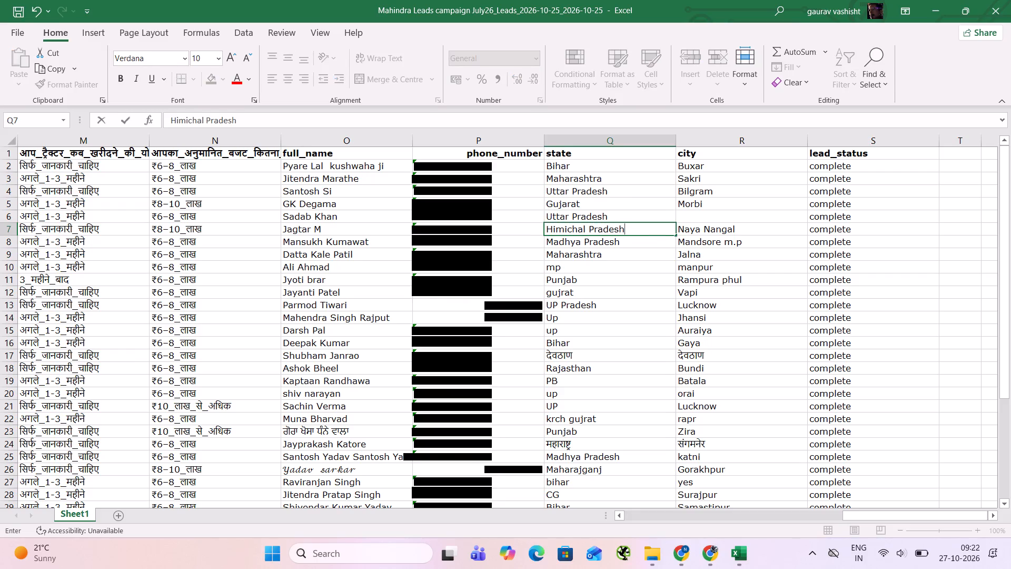
key("Right")
key("Down")
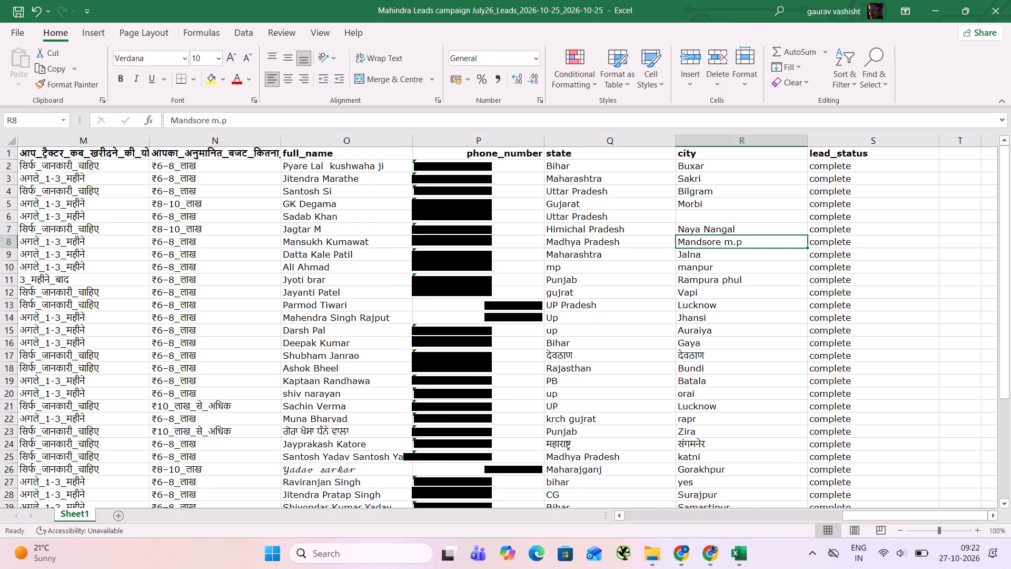
type("Mandsore")
key("Down")
Copy Madhya Pradesh from Q8 over the state in Q10 and set the state in Q12 to Gujarat.
key("Left")
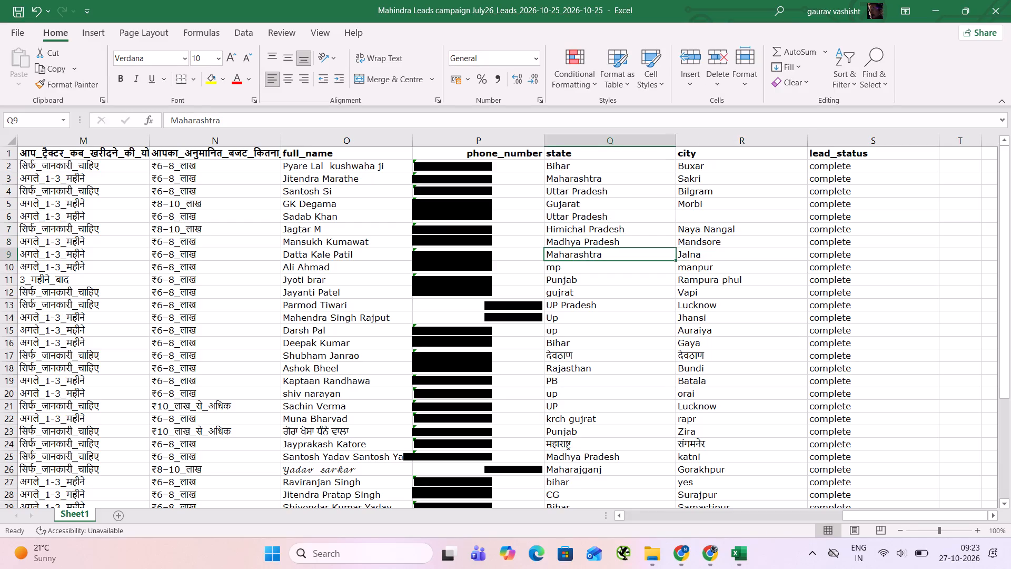
key("Up")
key("ctrl+c")
key("Down")
key("Down")
key("ctrl+v")
key("Down")
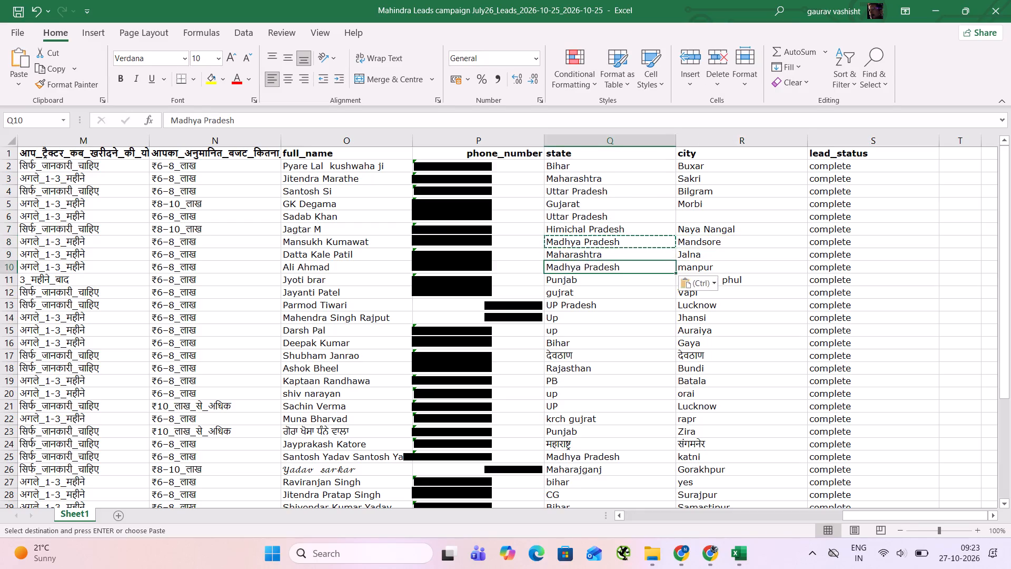
key("Down")
type("Gujarat")
Copy Uttar Pradesh from Q6 over the abbreviated state entries in Q13, Q14 and Q15.
key("Up")
key("Up")
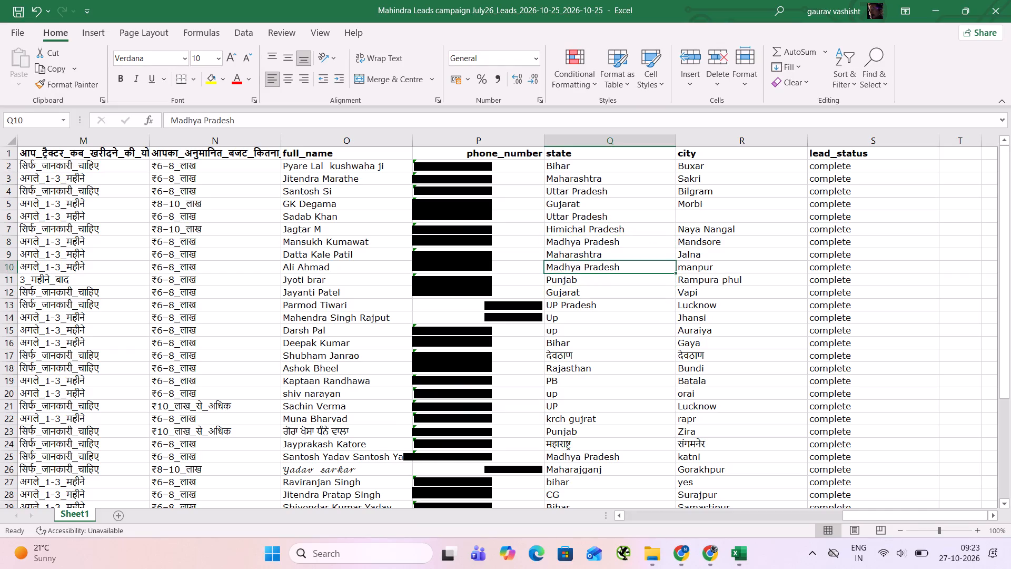
key("Up")
key("Up")
key("Up")
key("Up")
key("ctrl+c")
key("Down")
key("Down")
key("Down")
key("Down")
key("Down")
key("Down")
key("Down")
key("Down")
key("Down")
key("Down")
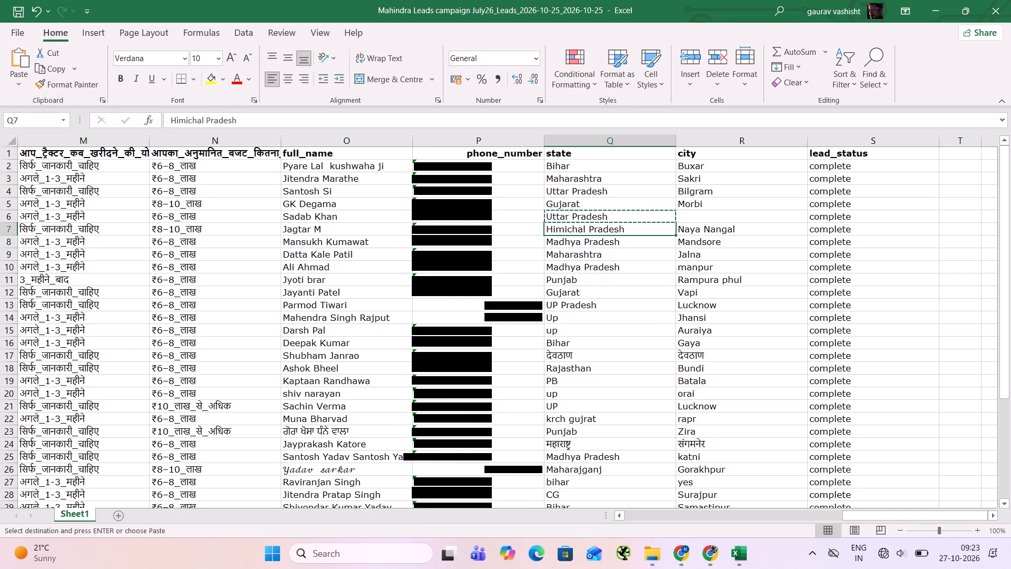
key("Up")
key("Up")
key("Up")
key("ctrl+v")
key("Down")
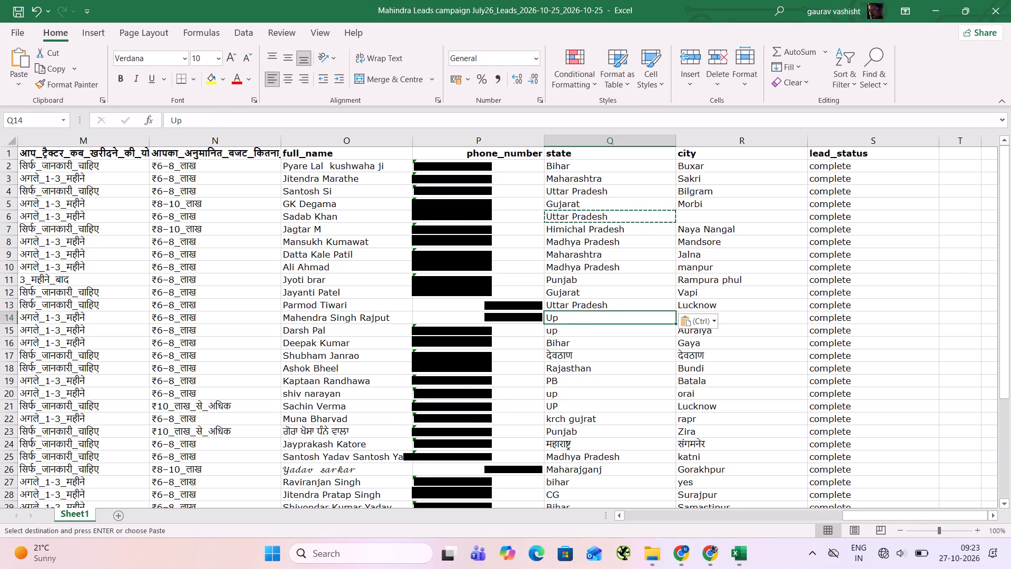
key("ctrl+v")
key("Down")
key("ctrl+v")
Paste the copied Uttar Pradesh over the Hindi state entry in Q17 and clear the Hindi city entry in R17.
key("Down")
key("Down")
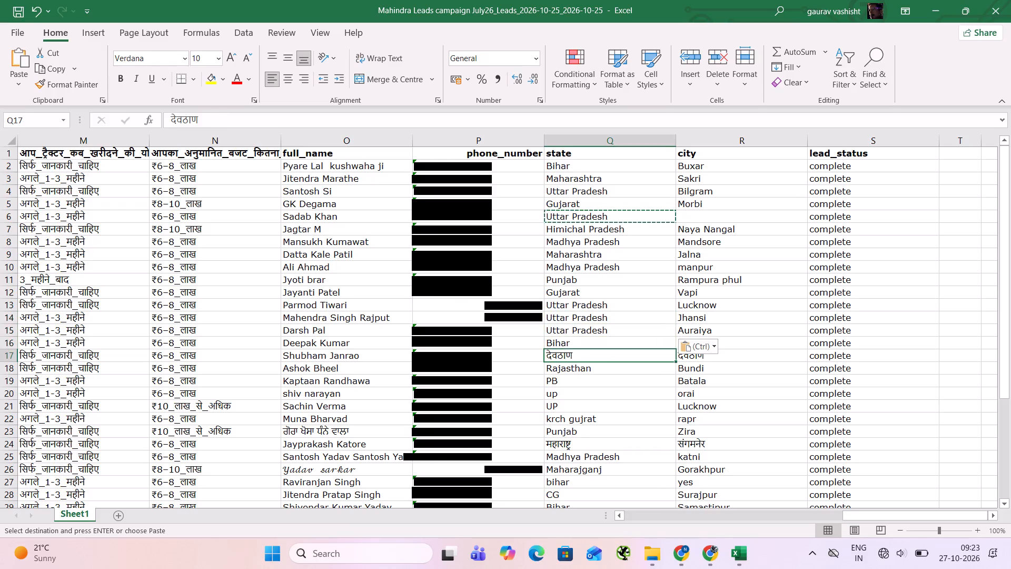
key("ctrl+v")
key("Right")
key("BackSpace")
Replace the PB abbreviation in state cell Q19 with Punjab.
key("Down")
key("Left")
key("Down")
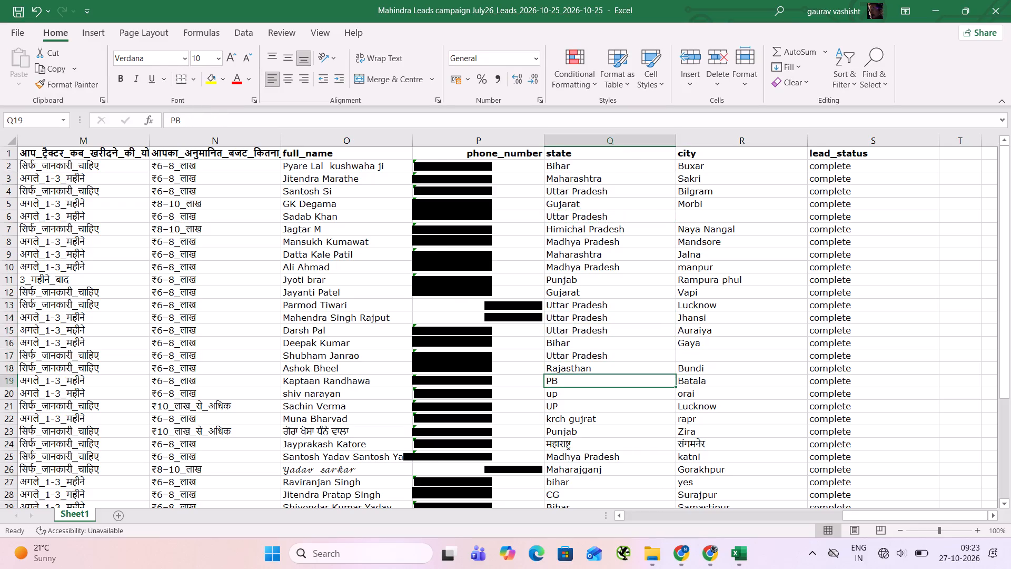
type("Punjab")
Copy Uttar Pradesh from Q17 over the states in Q20 and Q21 and clear the city entry in R20.
key("Up")
key("Up")
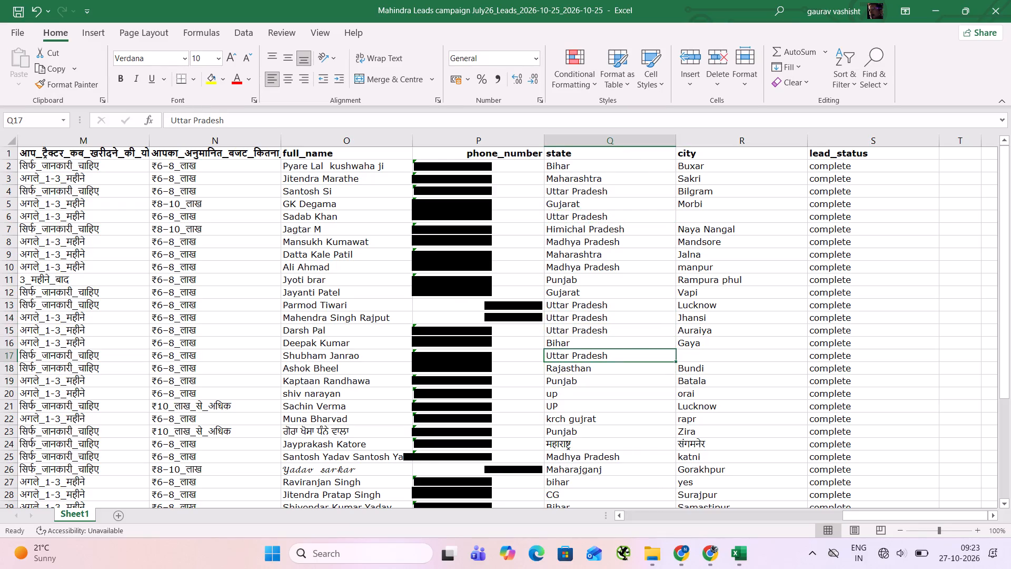
key("ctrl+c")
key("Down")
key("Down")
key("Down")
key("ctrl+v")
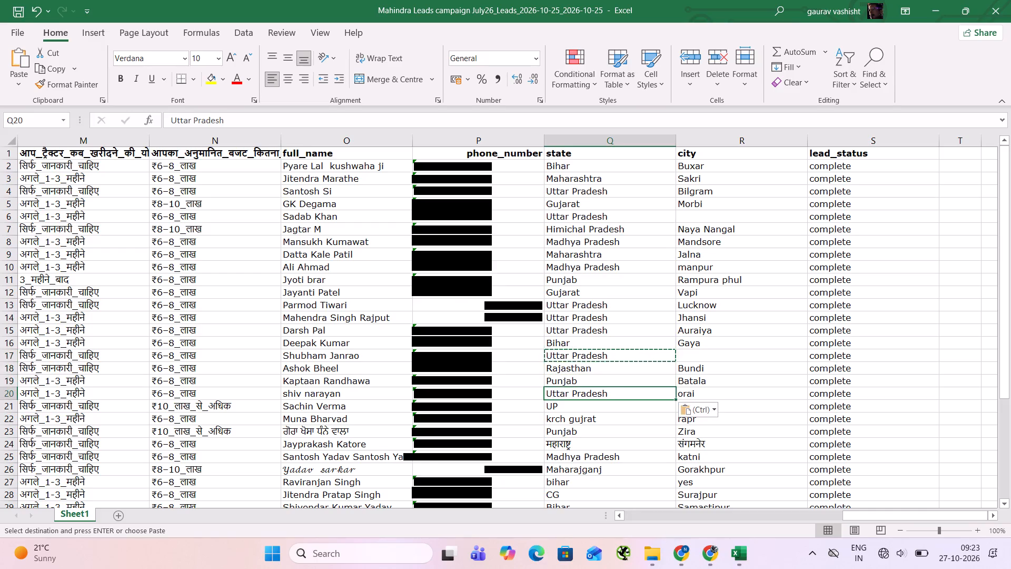
key("Down")
key("ctrl+v")
key("Right")
key("Up")
key("BackSpace")
Clear the city entry in R22 and set the state in Q22 to Gujarat.
key("Down")
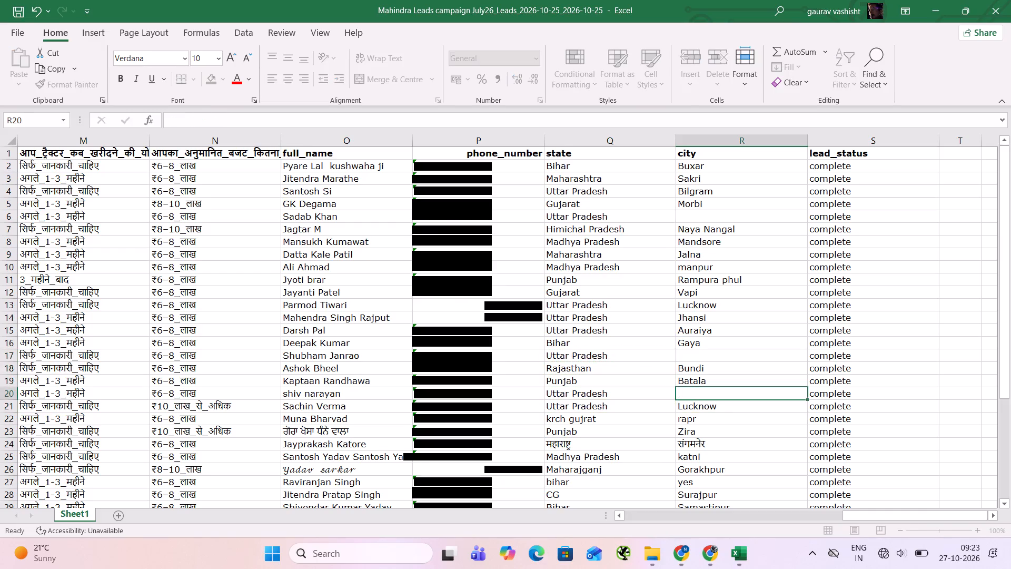
key("Down")
key("BackSpace")
key("Left")
type("Gujarat")
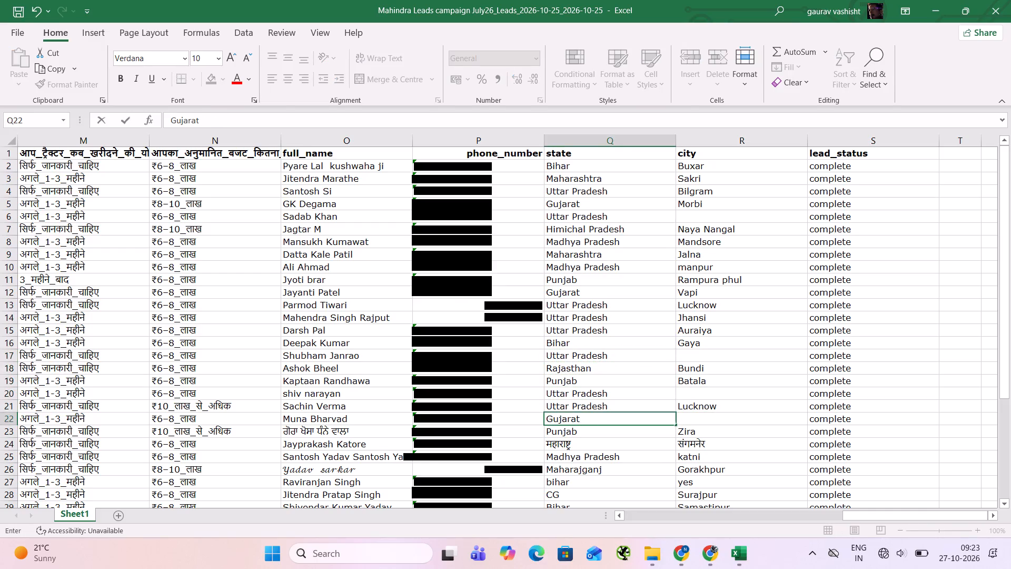
Set the state in Q24 to Maharashtra and clear the city entries in R24 and R25.
key("Down")
key("Down")
type("Maharashtra")
key("Down")
key("Right")
key("Up")
key("BackSpace")
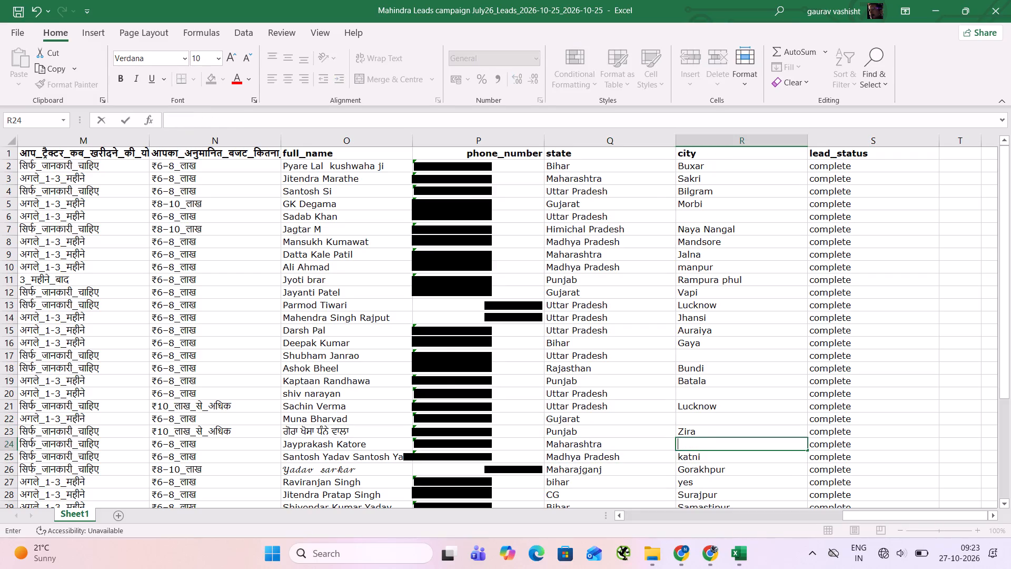
key("Down")
key("BackSpace")
Copy Uttar Pradesh from Q20 over the Maharajganj state entry in Q26.
key("Left")
key("Down")
key("Up")
key("Up")
key("Up")
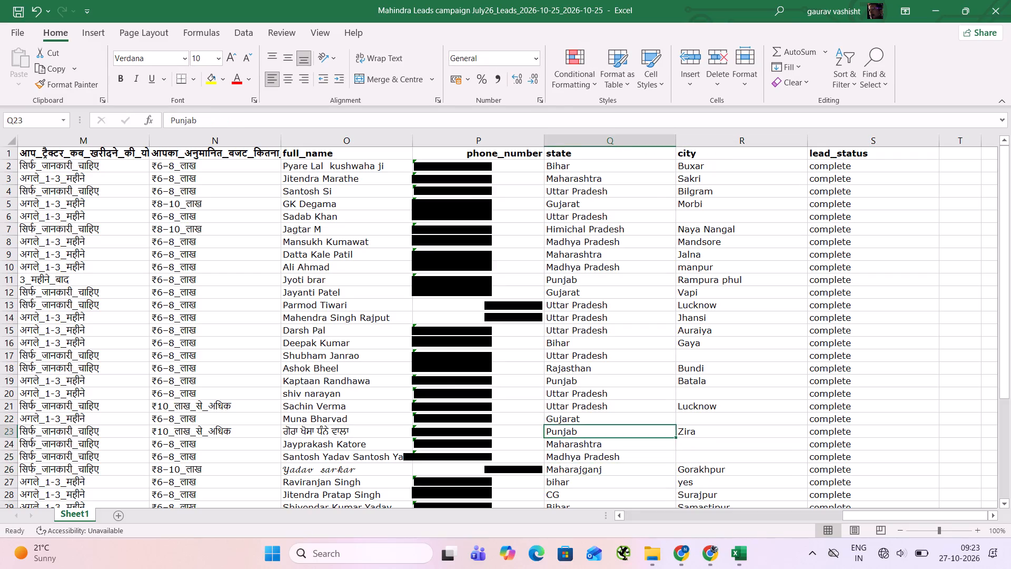
key("Up")
key("Up")
key("Up")
key("ctrl+c")
key("Down")
key("Down")
key("Down")
key("Down")
key("Down")
key("Down")
key("Down")
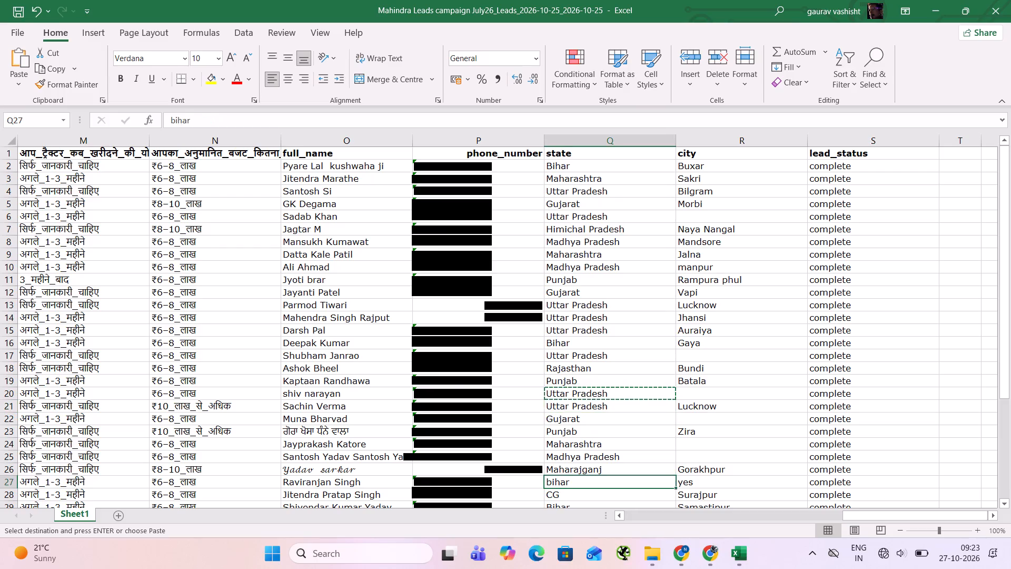
key("Up")
key("ctrl+v")
Set the state in Q27 to Bihar and clear the invalid city entry in R27.
key("Down")
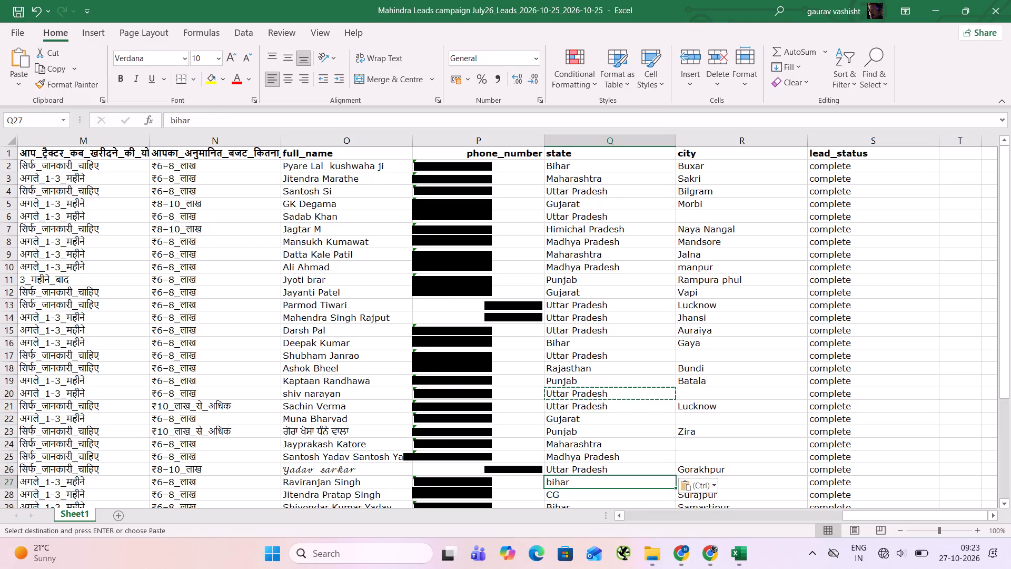
type("Bu")
key("BackSpace")
type("ihar")
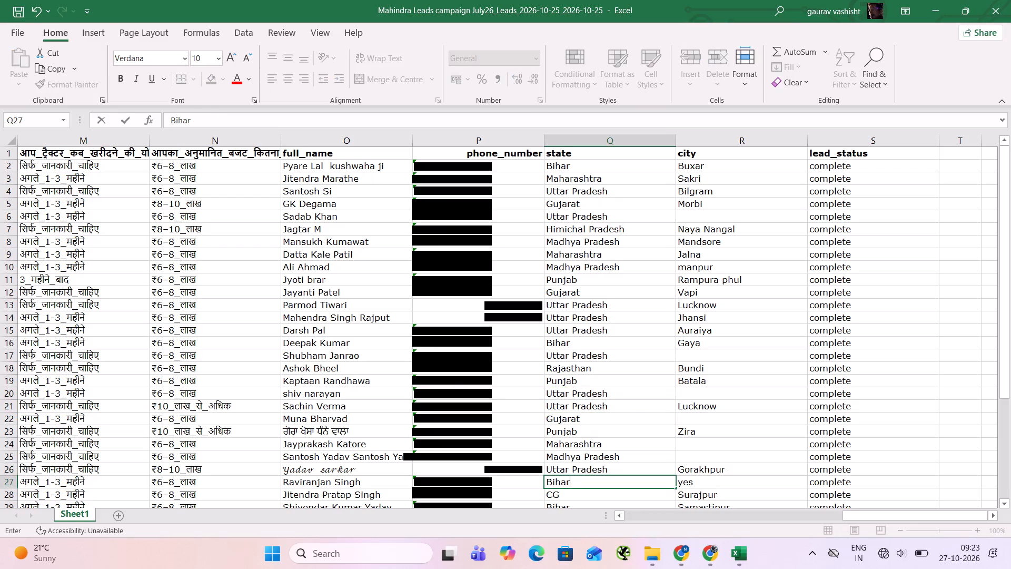
key("Right")
key("BackSpace")
Set the state in Q28, beside the city Surajpur, to Chattisgarh.
key("Down")
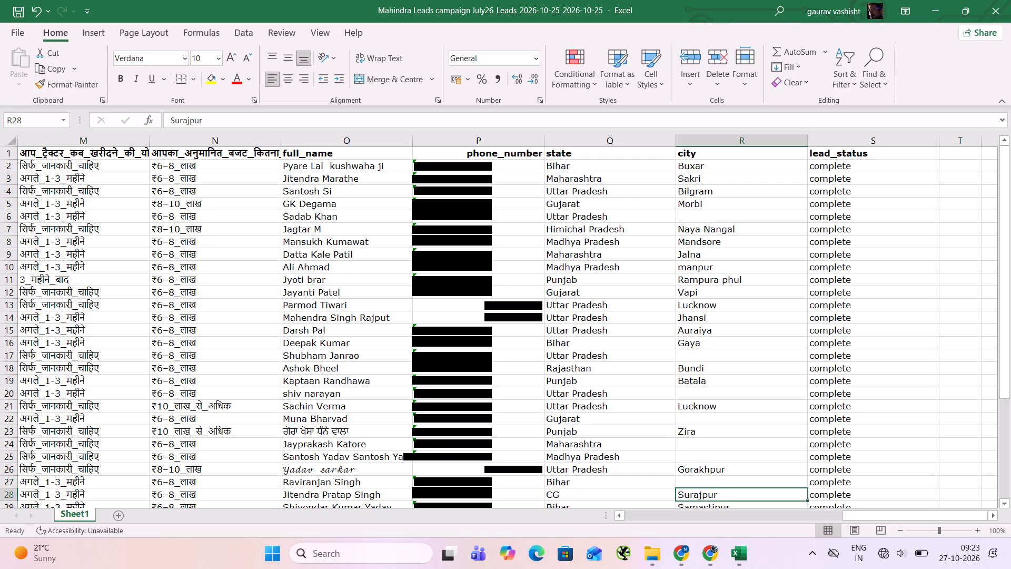
key("Left")
type("Chattisgarj")
key("BackSpace")
key("h")
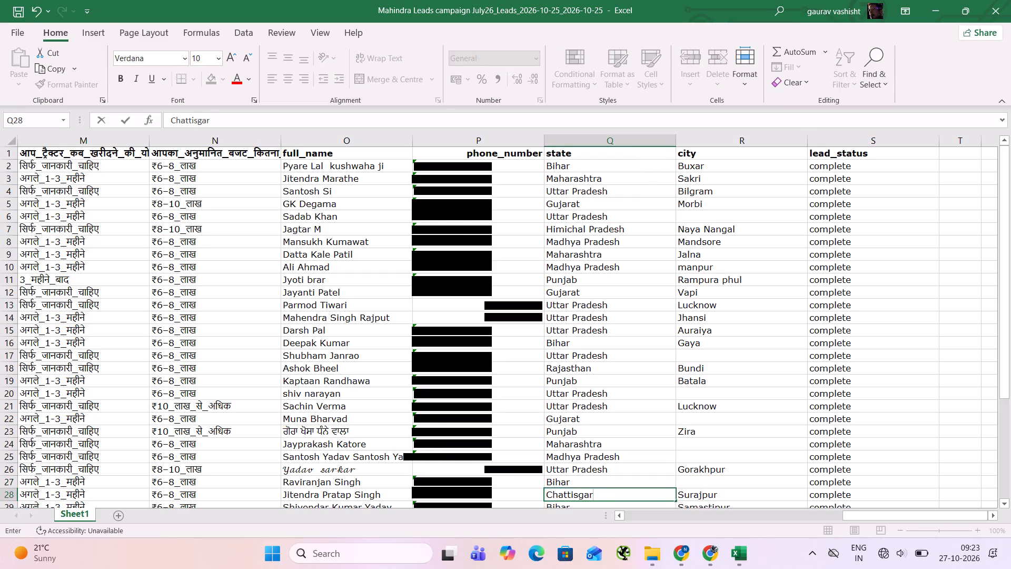
key("Right")
Set the state in Q31, beside the city Kota, to Rajasthan.
key("Down")
key("Left")
key("Down")
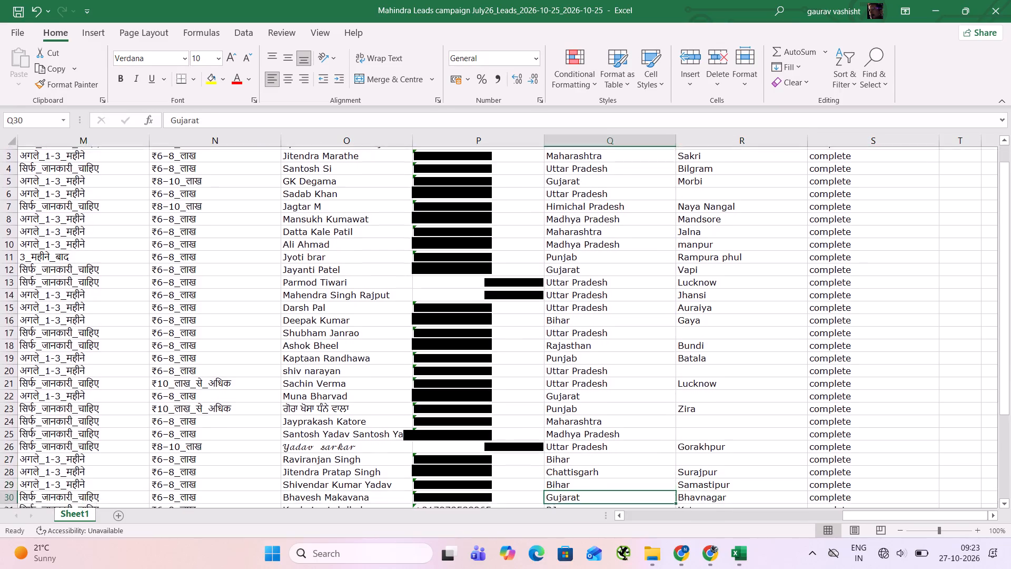
key("Right")
key("Down")
key("Left")
type("Rakjasthan")
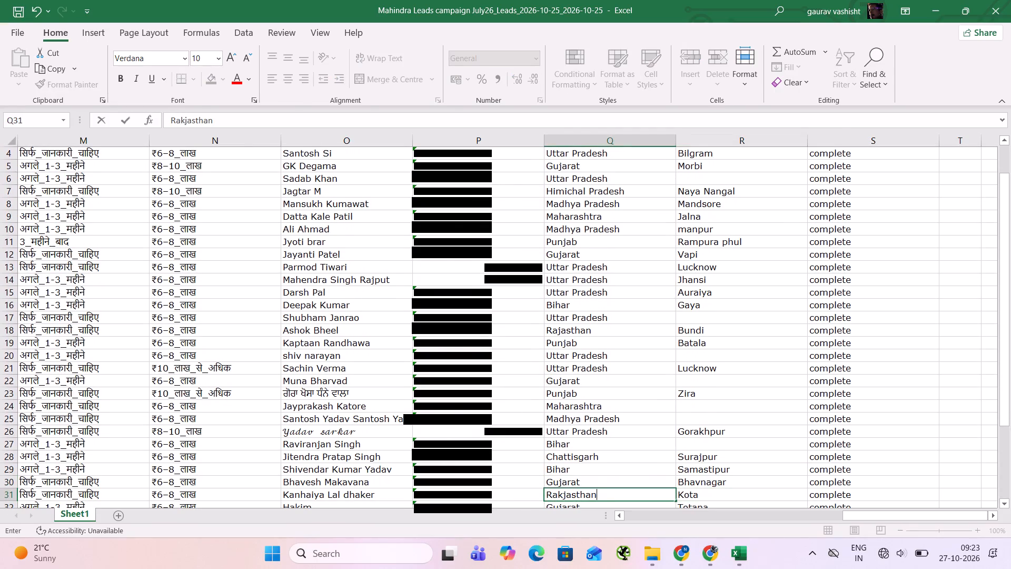
key("BackSpace")
key("BackSpace")
key("BackSpace")
key("BackSpace")
key("BackSpace")
key("BackSpace")
key("BackSpace")
key("BackSpace")
key("BackSpace")
key("BackSpace")
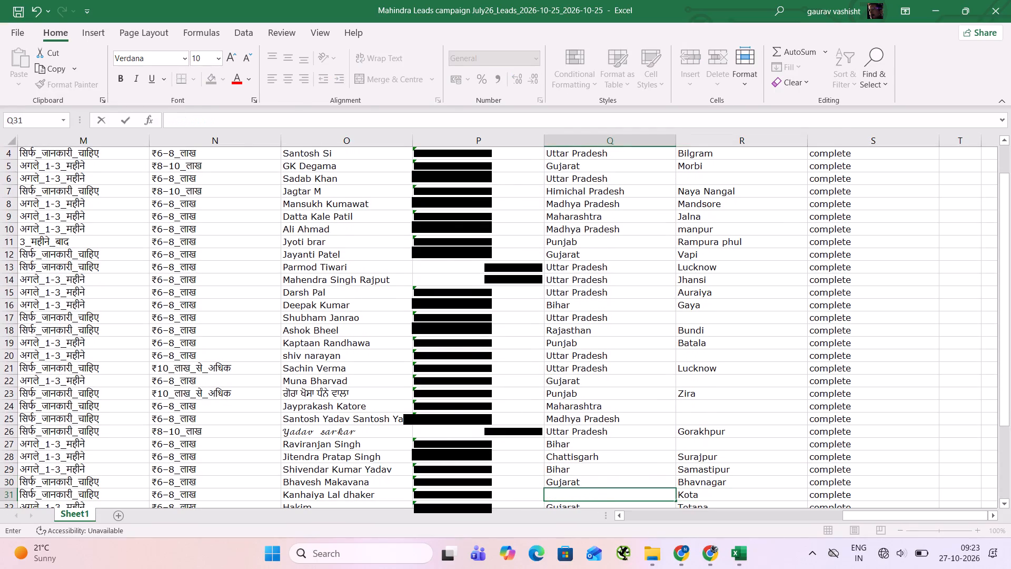
type("Rajasthan")
key("Right")
Review the remaining state entries to the end of the list and set the state in Q33 to Chattisgarh.
key("Down")
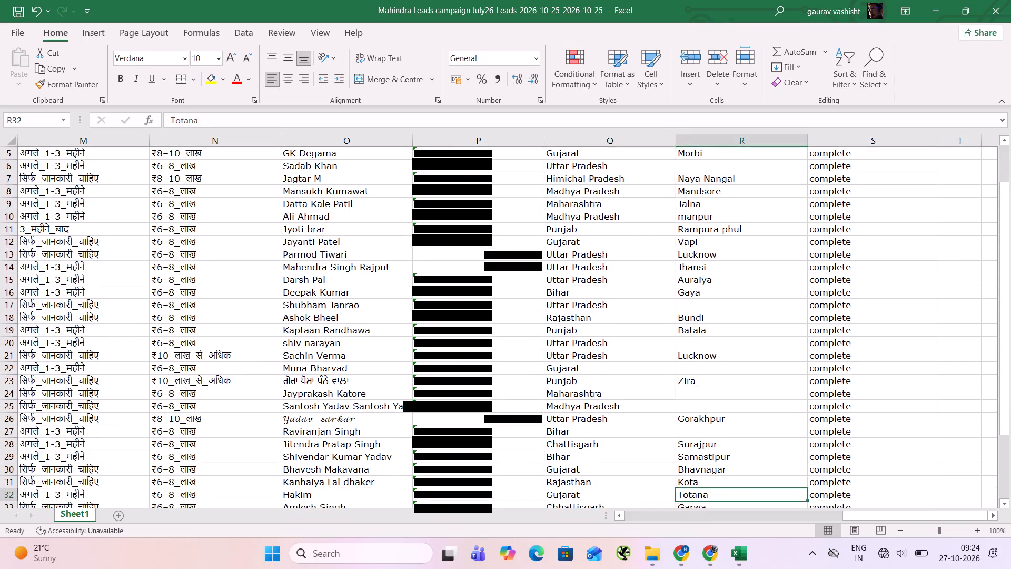
key("Left")
key("Down")
key("Down")
key("Down")
key("Down")
key("Down")
key("Down")
key("Down")
key("Down")
key("Down")
key("Down")
key("Down")
key("Down")
key("Down")
key("Down")
key("Down")
key("Down")
key("Down")
key("Down")
key("Down")
key("Up")
key("Up")
key("Up")
key("Up")
key("Up")
key("Up")
key("Up")
key("Up")
key("Up")
key("Up")
key("Up")
key("Up")
key("Up")
key("Up")
key("Up")
key("Up")
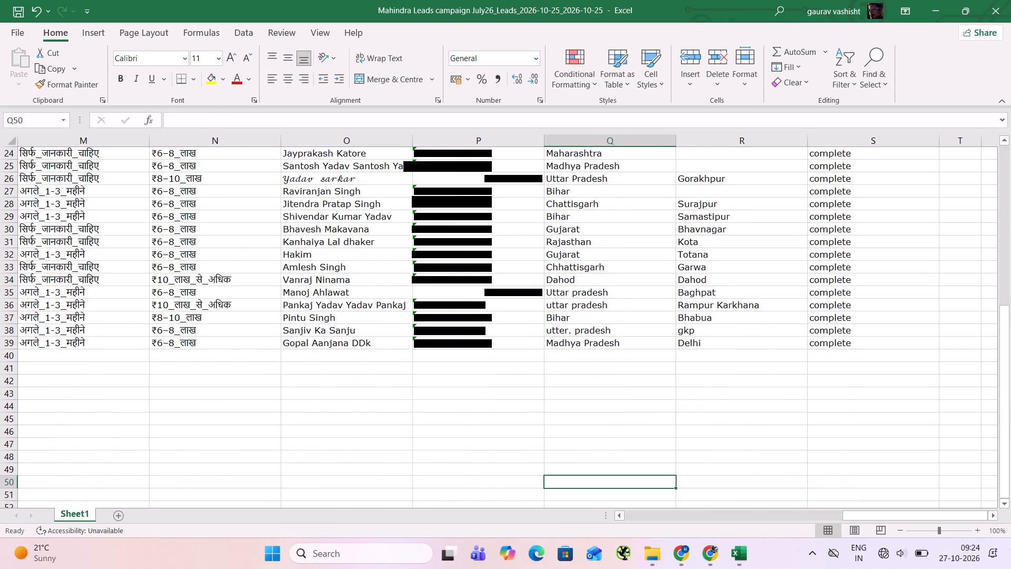
key("Up")
key("Up")
type("Chatt")
key("Return")
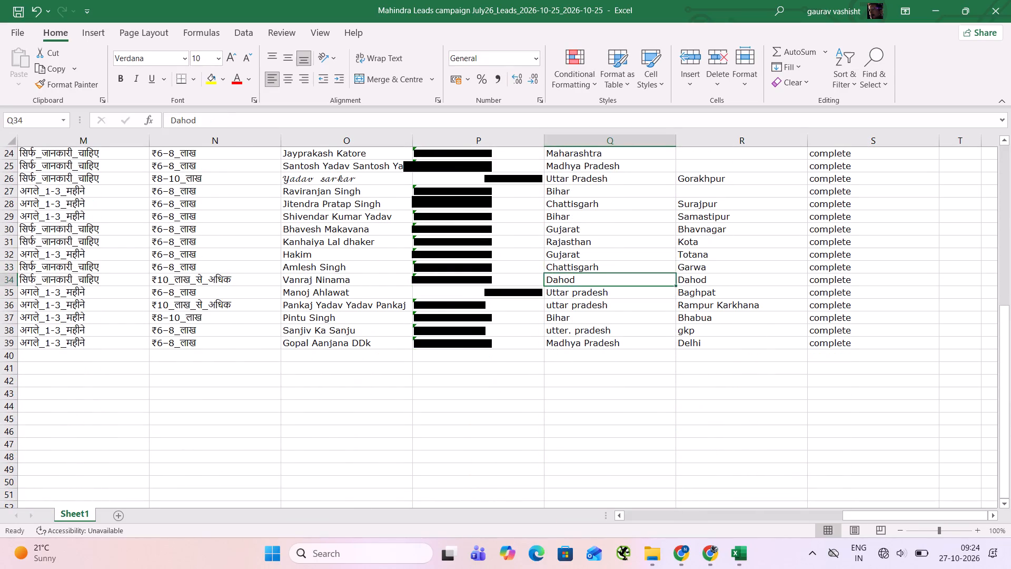
Replace the Dahod state entry in Q34 with Gujarat.
key("Right")
key("Left")
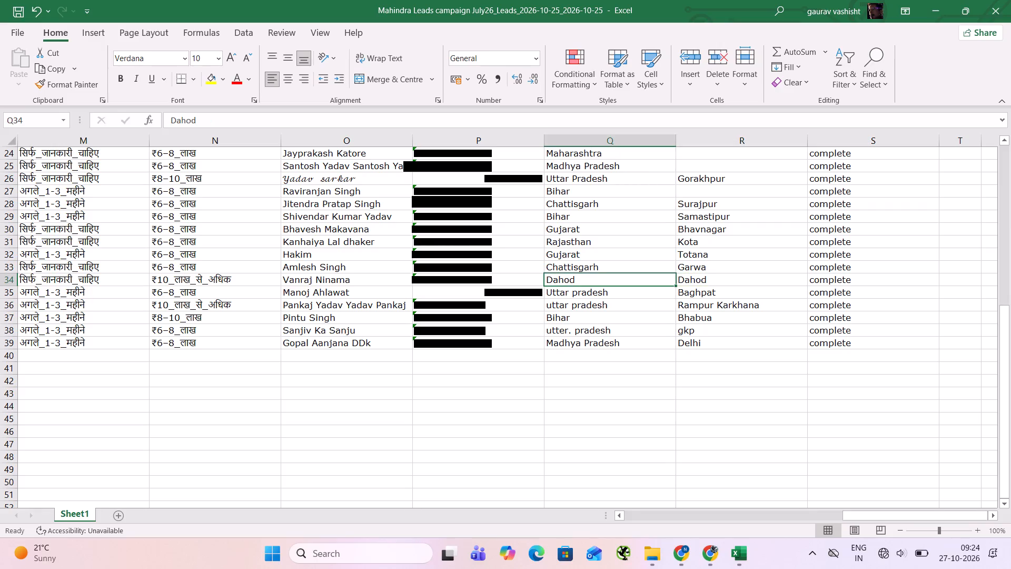
type("Gujarat")
key("Down")
Set the state in Q35 to Uttar Pradesh and fill it down into Q36.
type("Uttar")
key("space")
key("Return")
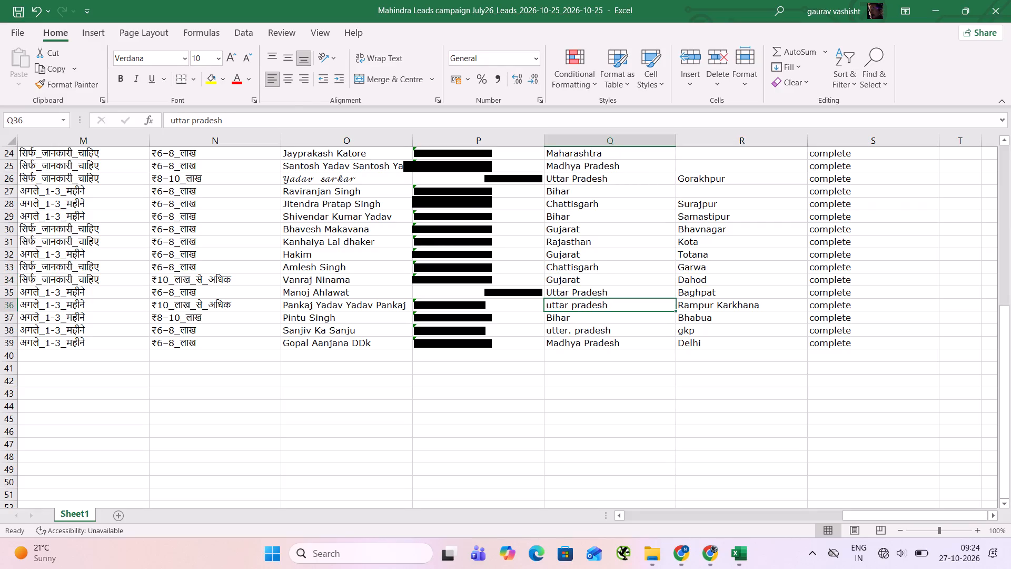
key("ctrl+d")
key("Down")
Clear the gkp city entry in R38 and copy Uttar Pradesh from Q36 into the state cell Q38.
key("Right")
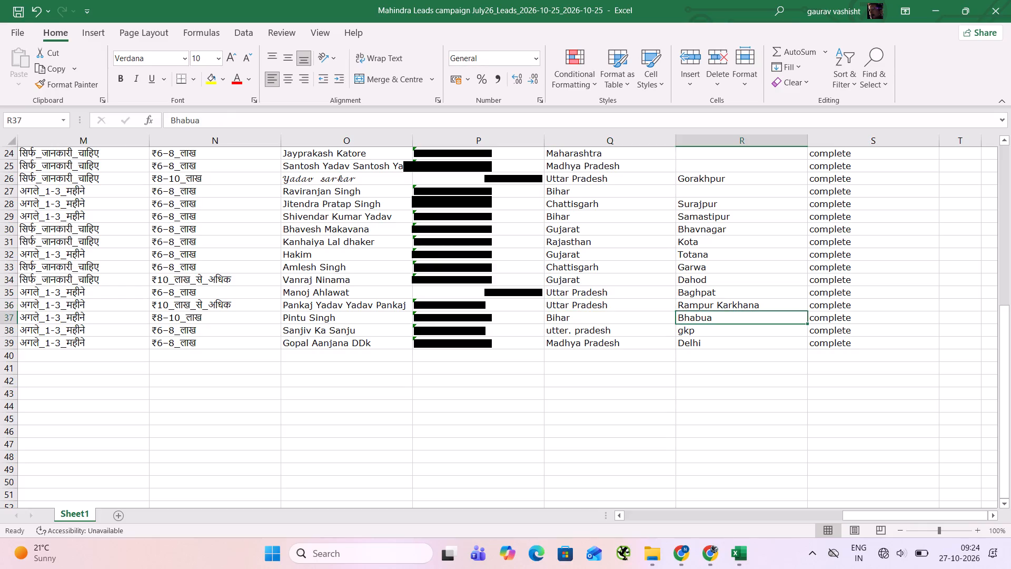
key("Down")
key("BackSpace")
key("Left")
key("Up")
key("Up")
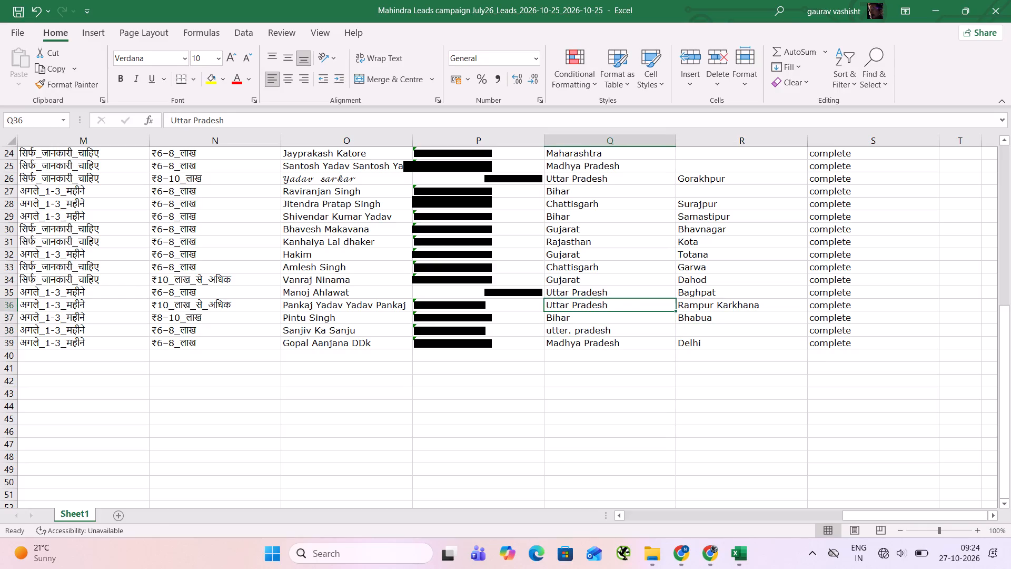
key("ctrl+c")
key("ctrl+Down")
key("Down")
key("Up")
key("Down")
key("Up")
key("Up")
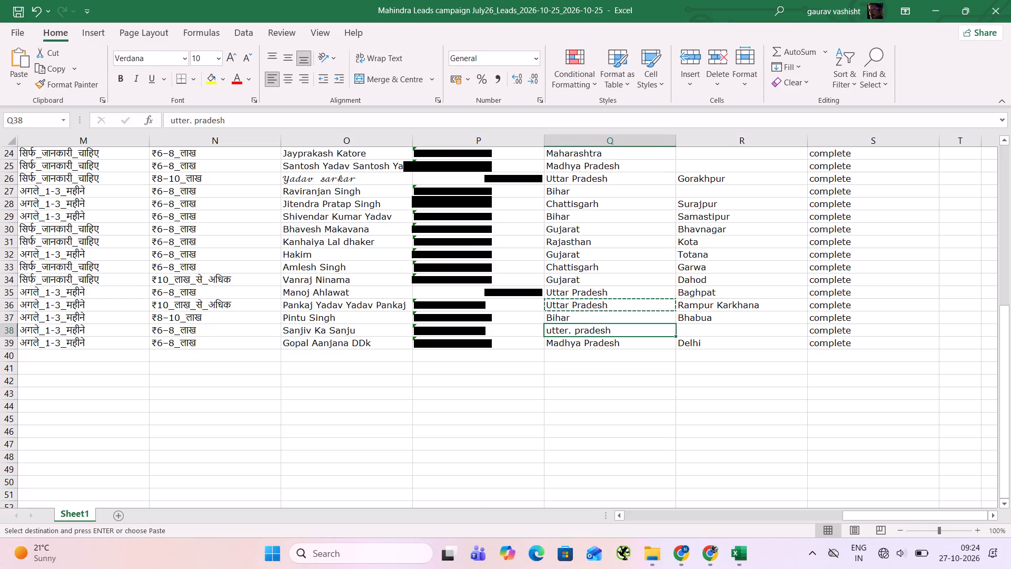
key("ctrl+v")
Clear the Delhi city entry in R39, the last lead row, and return to the header row.
key("Down")
key("Right")
key("BackSpace")
key("Left")
key("Left")
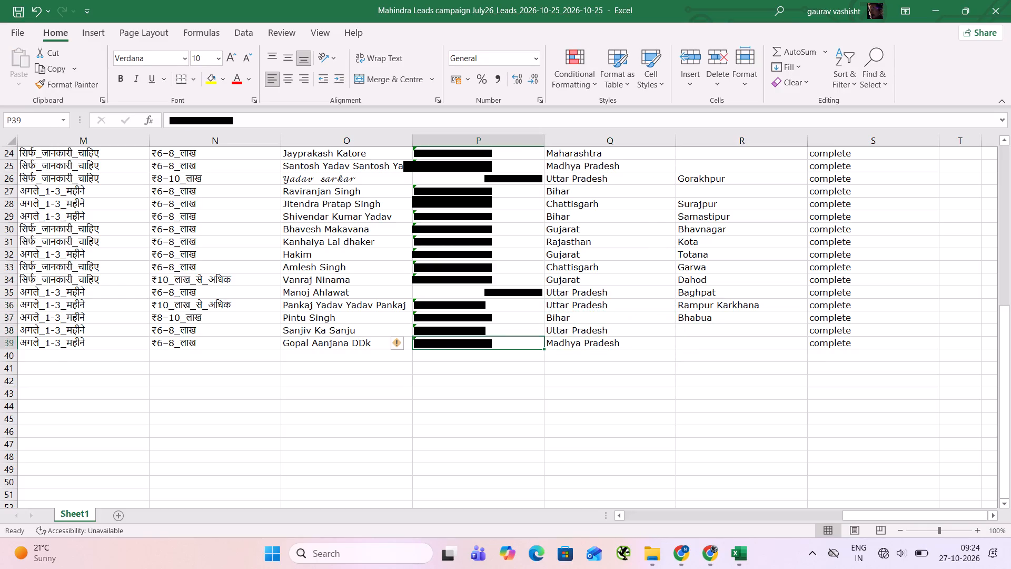
key("ctrl+Up")
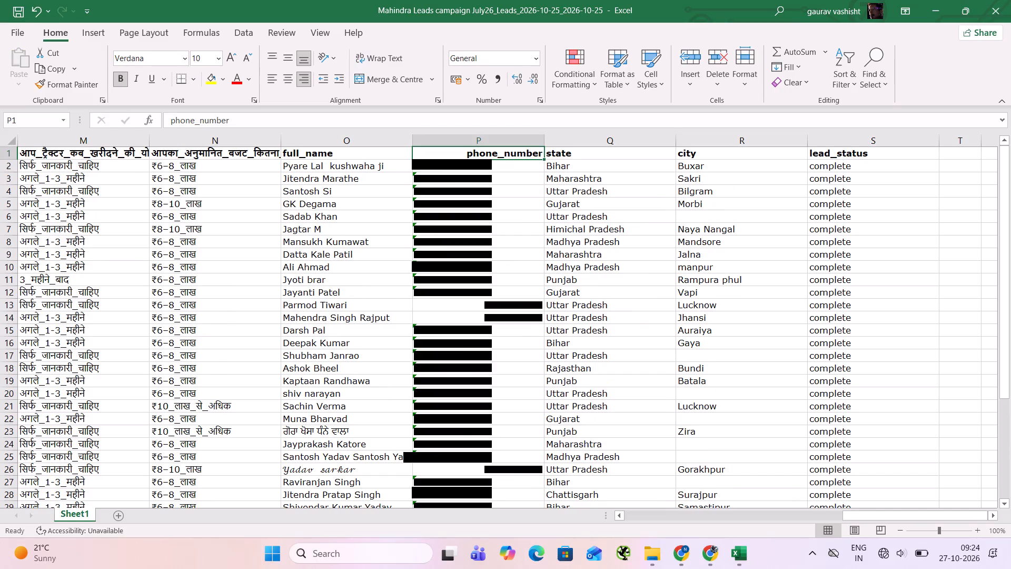
Copy the file name of the Mahindra Leads campaign July26 file from the Downloads folder in File Explorer.
left_click(651, 568)
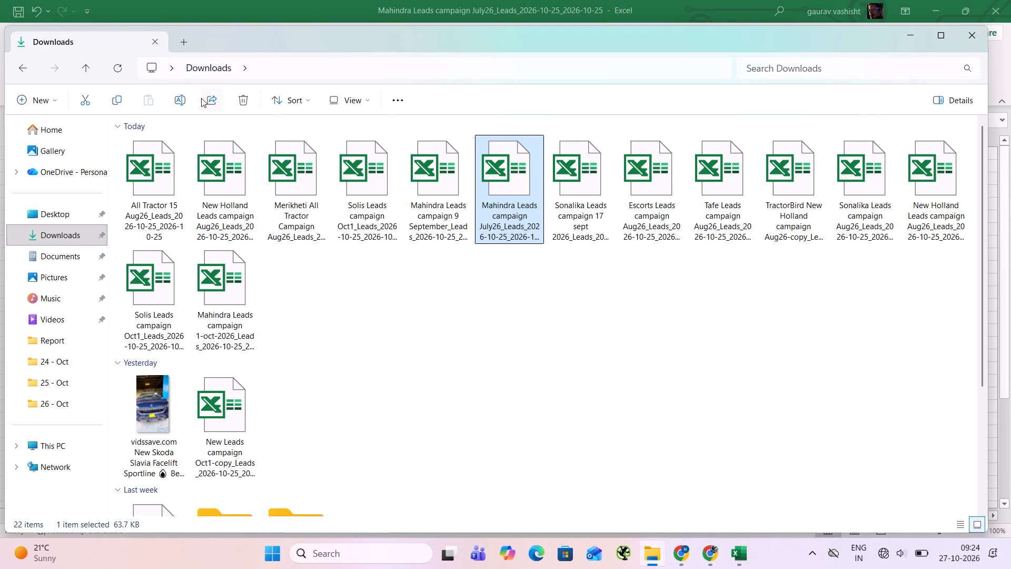
left_click(187, 99)
key("ctrl+c")
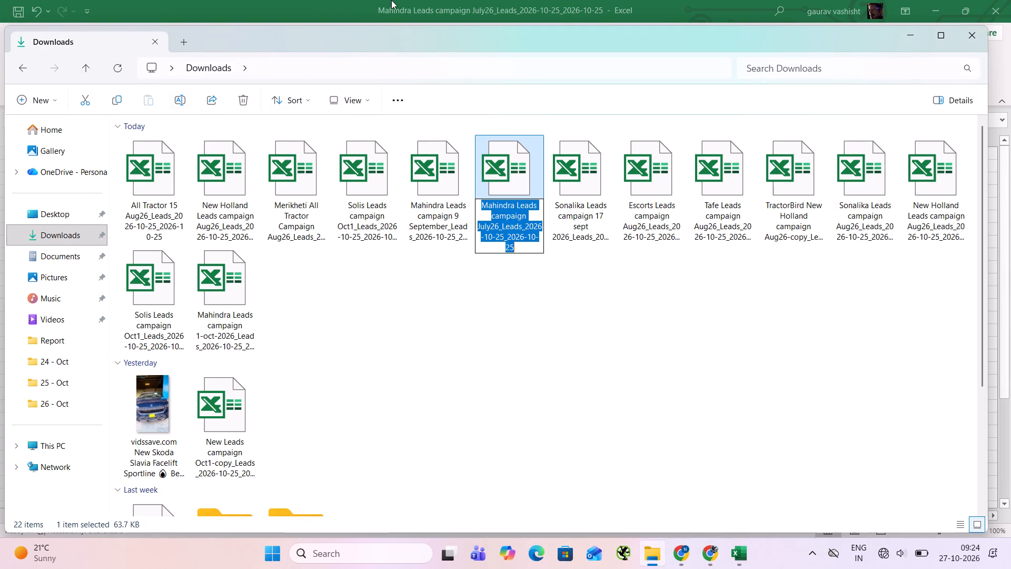
left_click(965, 32)
Save the sheet in the 26 - Oct folder as an Excel workbook named Mahindra Leads campaign July26_Leads_2026-10-25_2026-10-25.
left_click(19, 33)
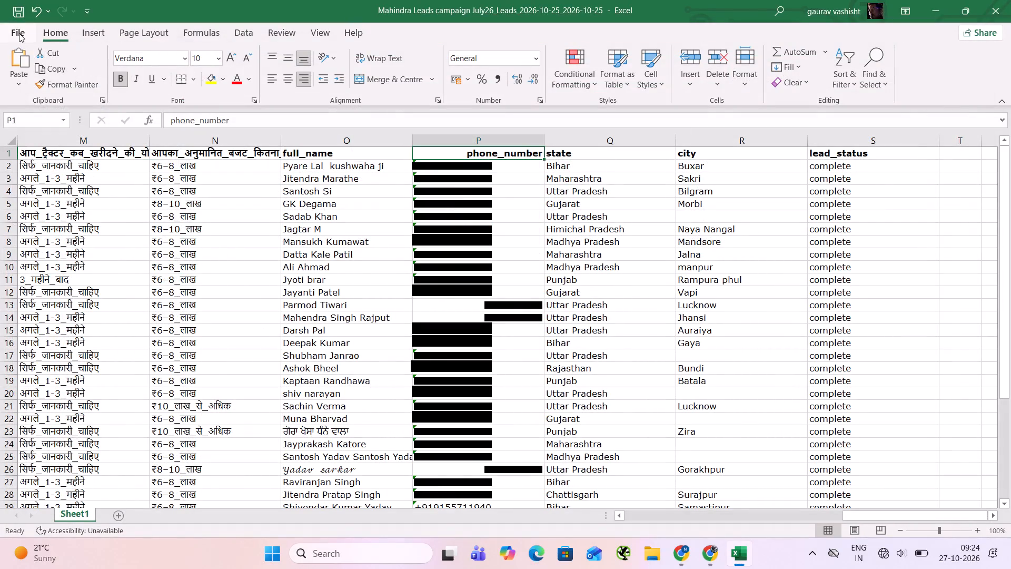
left_click(18, 36)
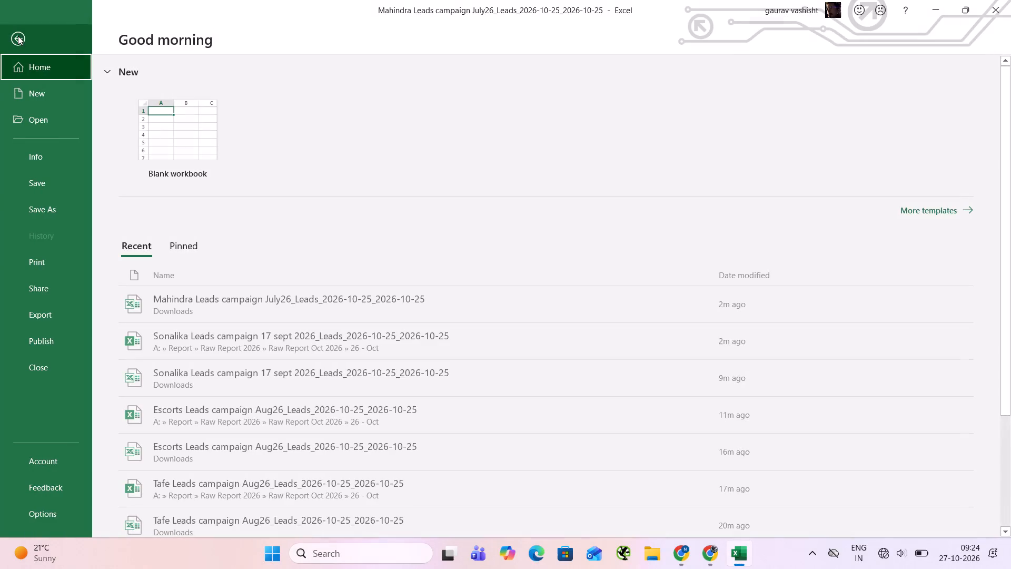
left_click(26, 211)
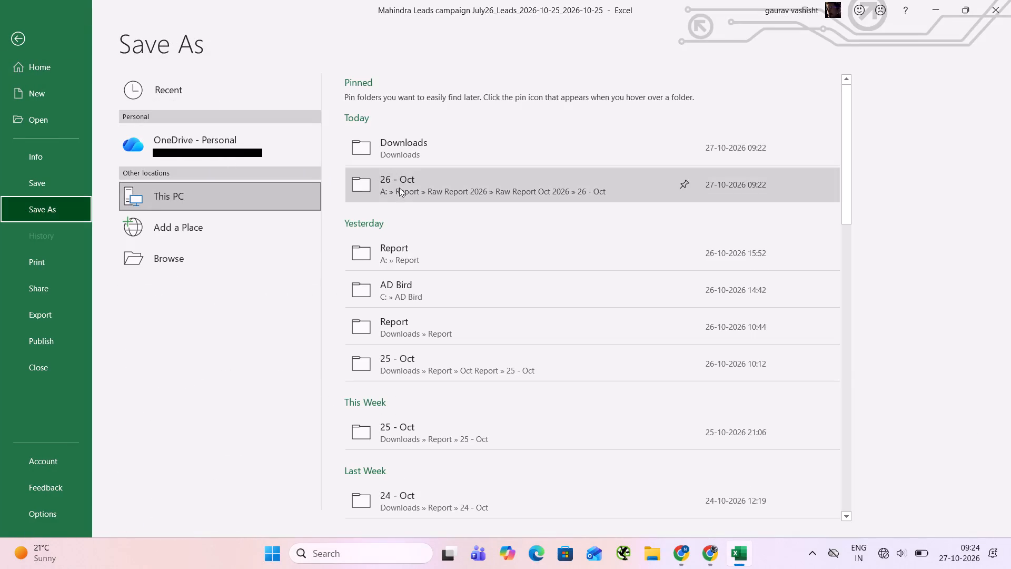
left_click(404, 197)
key("ctrl+v")
left_click_drag(404, 197, 391, 203, "ctrl")
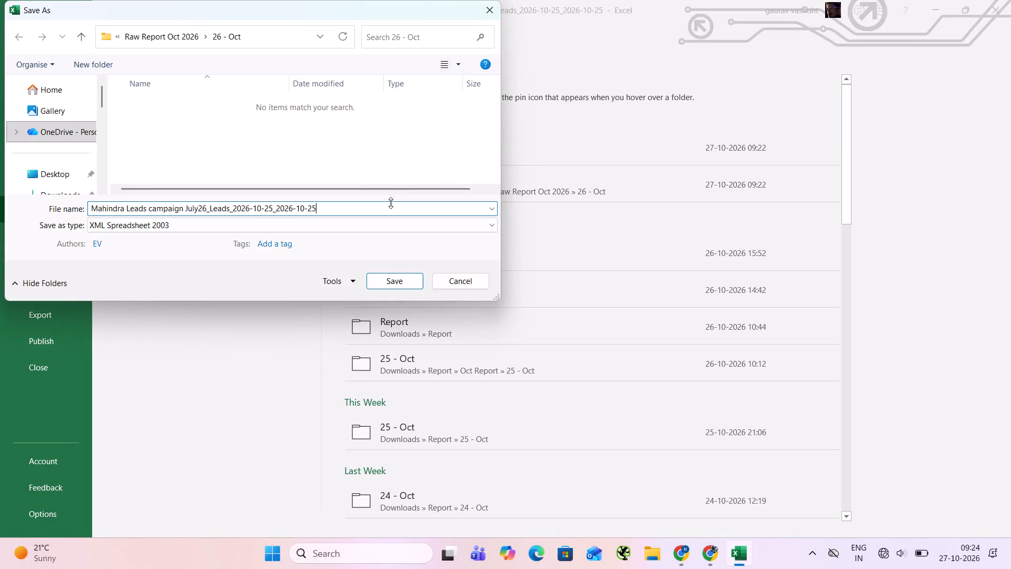
left_click_drag(391, 203, 358, 226, "ctrl")
left_click(358, 226)
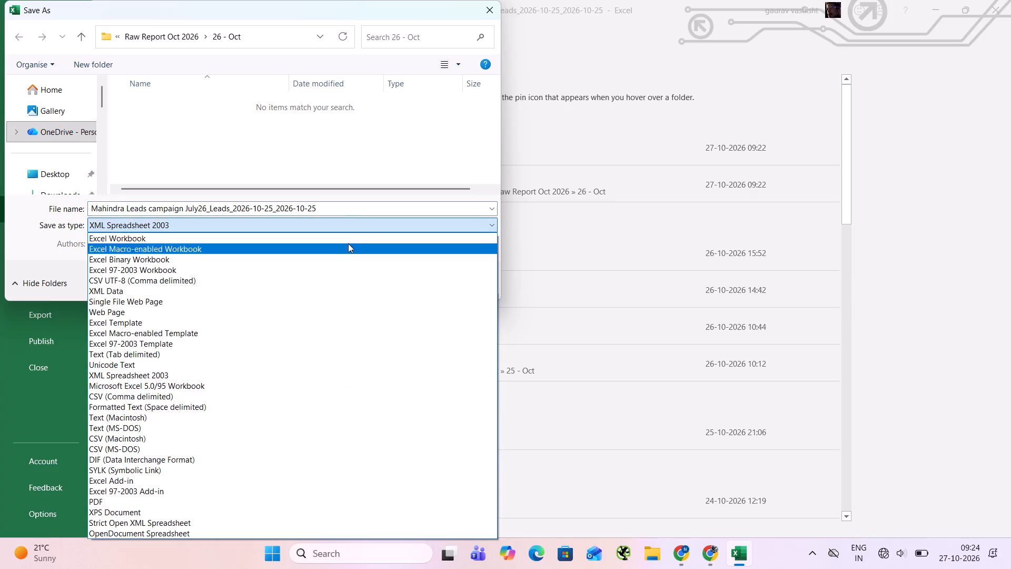
left_click(348, 243)
left_click(355, 220)
left_click(355, 234)
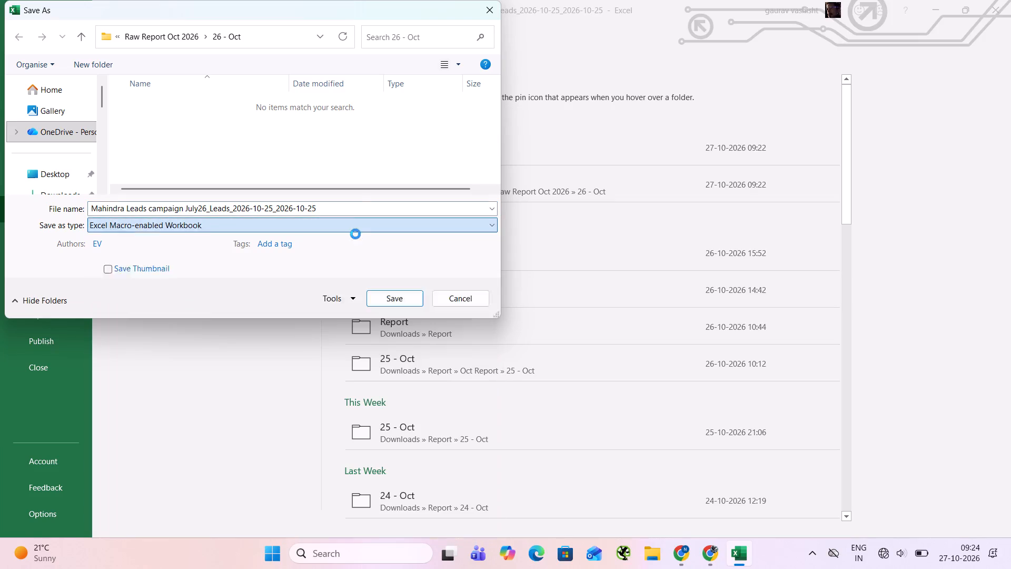
left_click(398, 297)
key("ctrl+s")
key("ctrl+s")
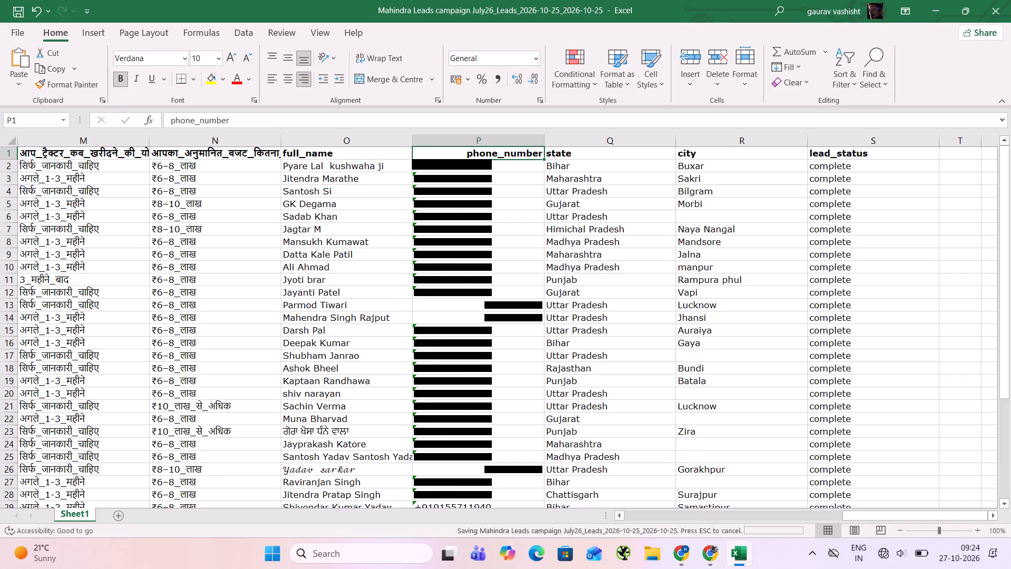
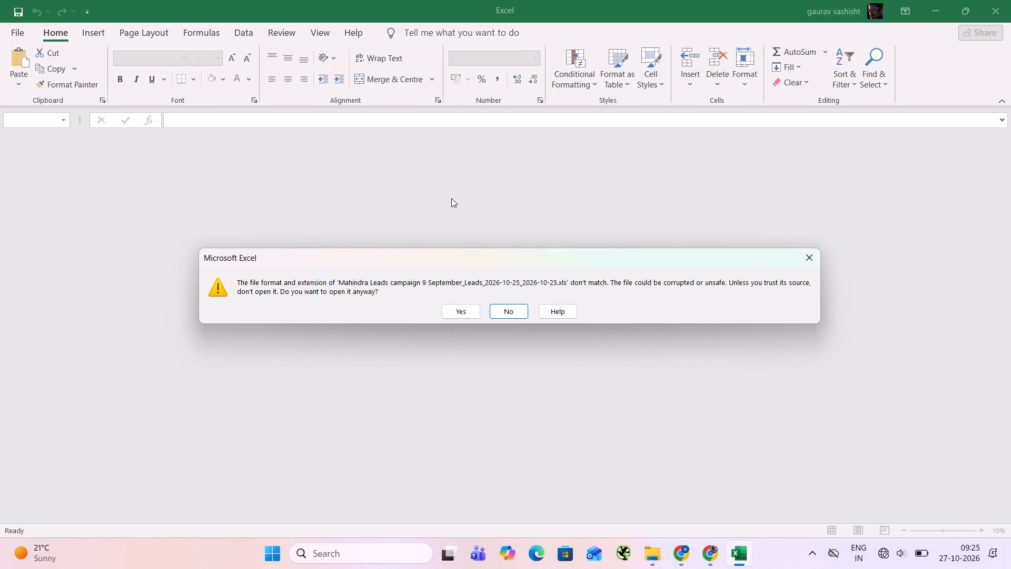
Open the Mahindra Leads campaign 9 September leads file despite the format mismatch and enable editing.
left_click(455, 311)
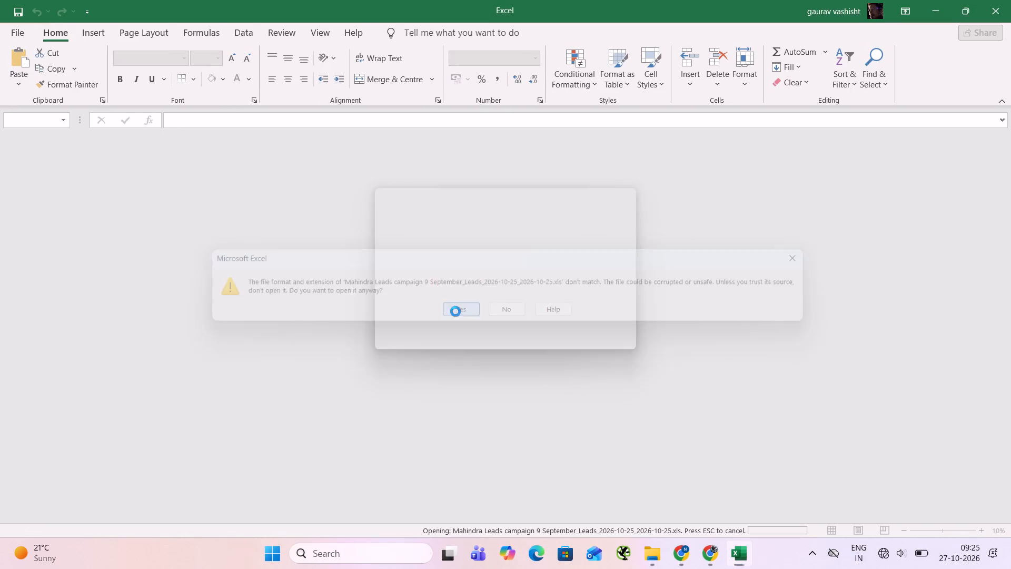
left_click_drag(455, 311, 522, 162)
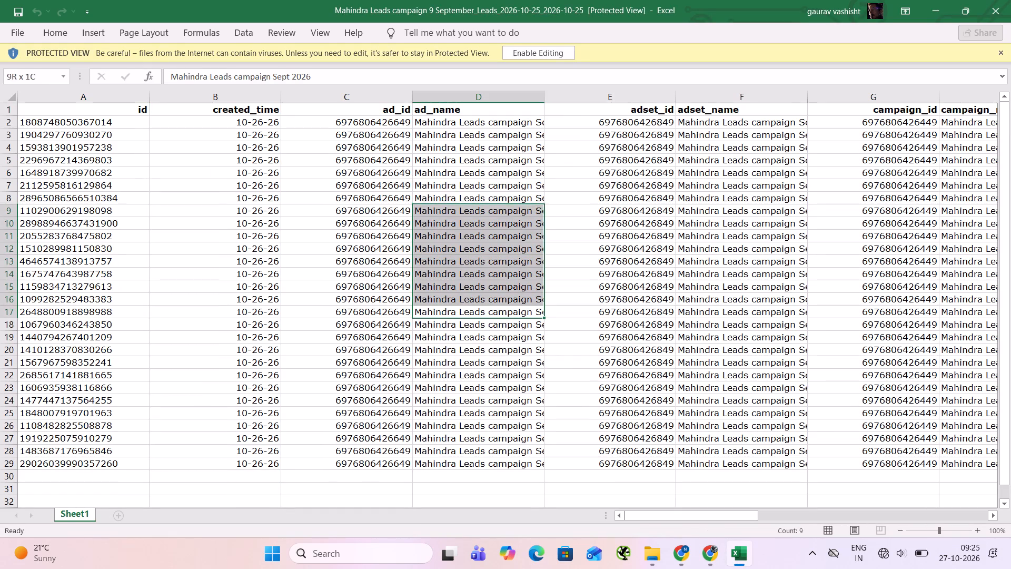
left_click_drag(522, 162, 557, 105)
left_click(559, 51)
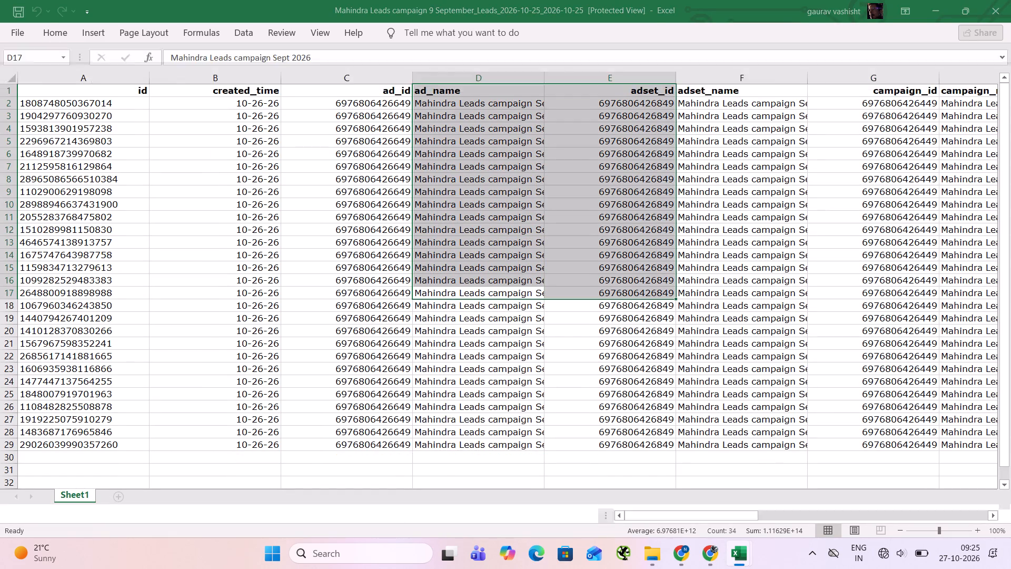
In the state column, set Q2 to Haryana and Q3 to Uttar Pradesh.
left_click(448, 193)
key("ctrl+Right")
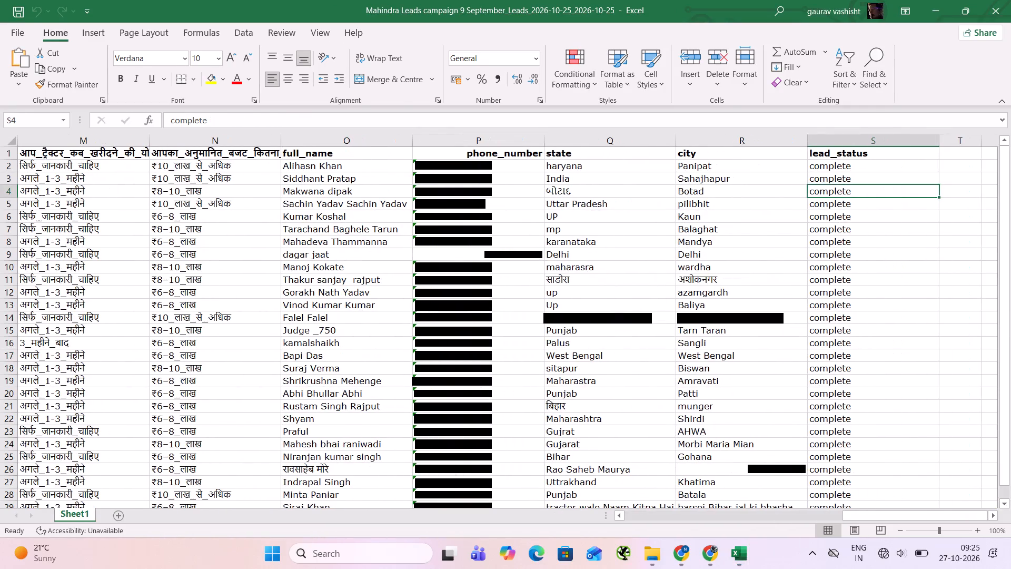
left_click(588, 160)
type("Haryana")
key("Down")
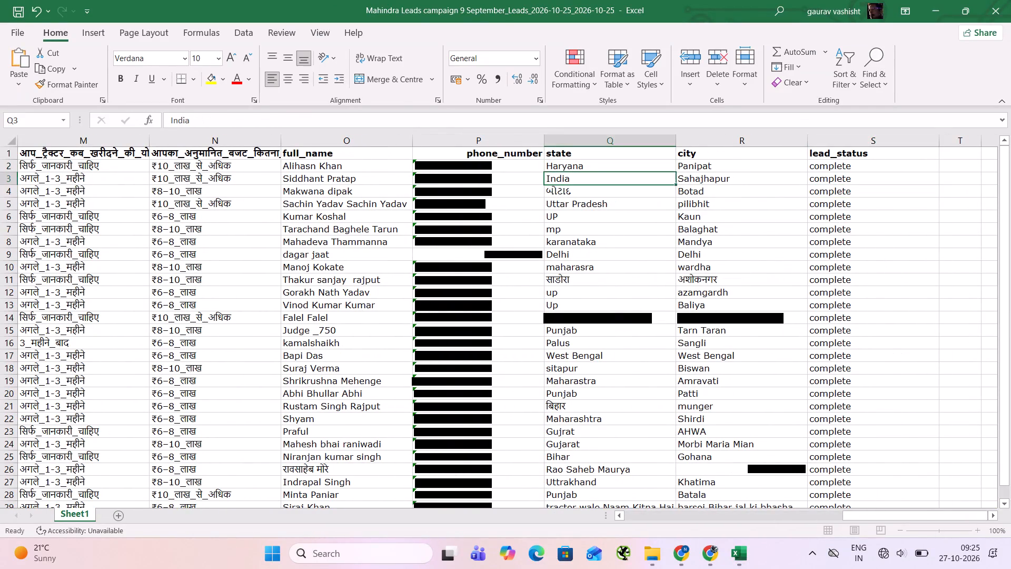
key("ctrl+shift+Down")
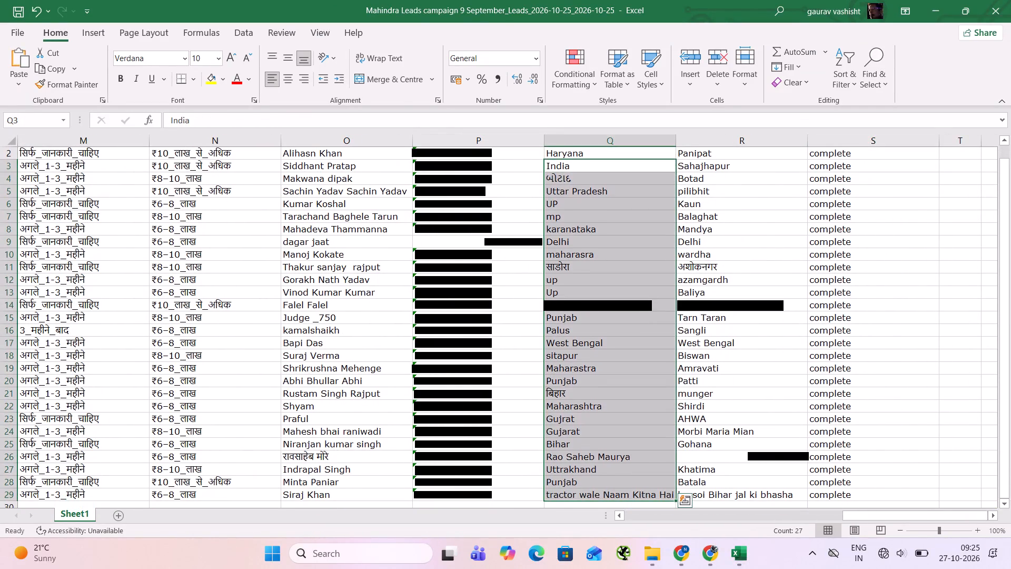
key("Up")
key("Down")
key("BackSpace")
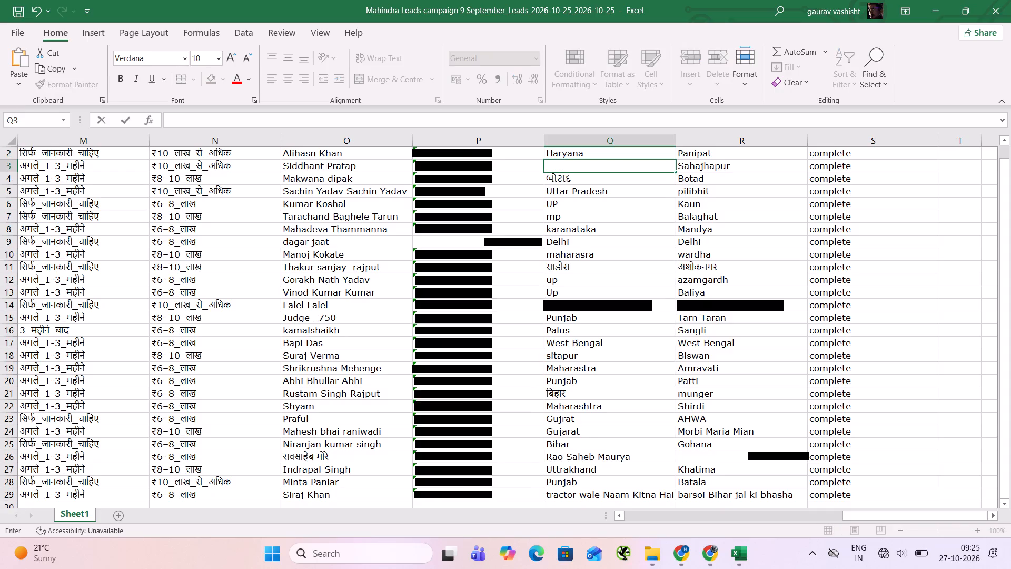
type("Uttar")
key("space")
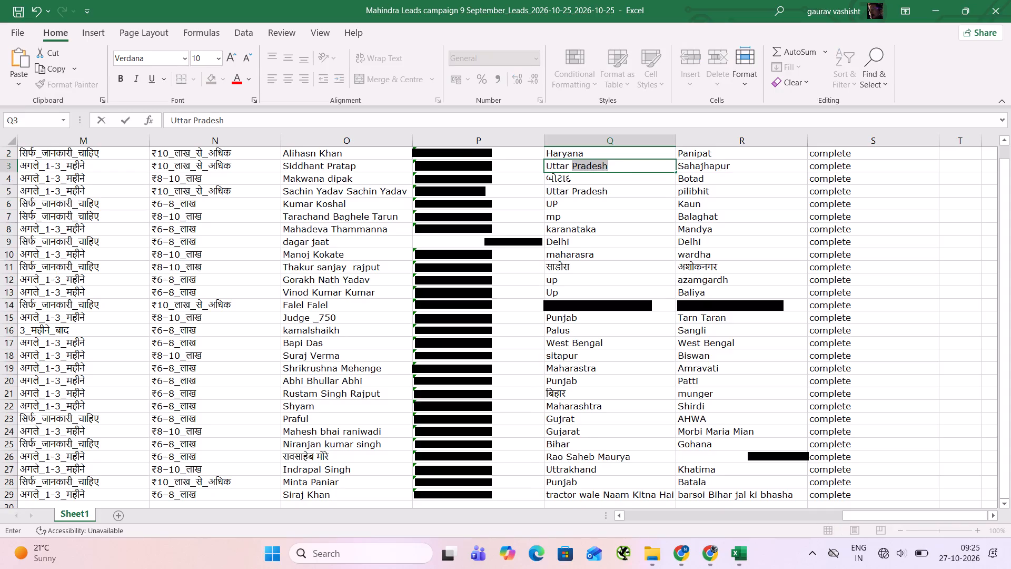
key("Return")
Replace the Gujarati-script state entry in Q4, the Botad lead, with Gujarat.
key("shift+f")
key("BackSpace")
key("BackSpace")
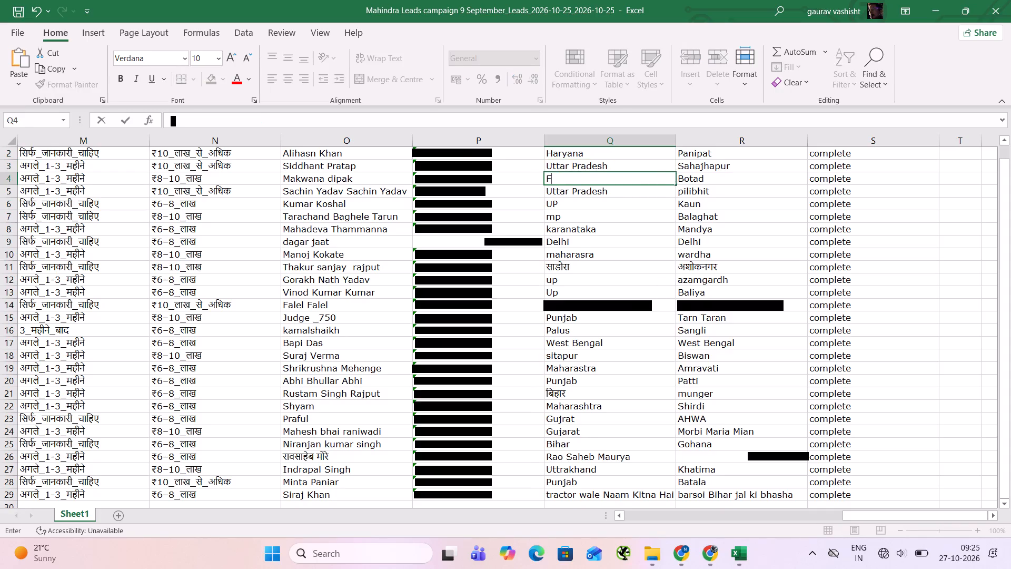
key("shift+h")
key("BackSpace")
key("BackSpace")
type("Gujarat")
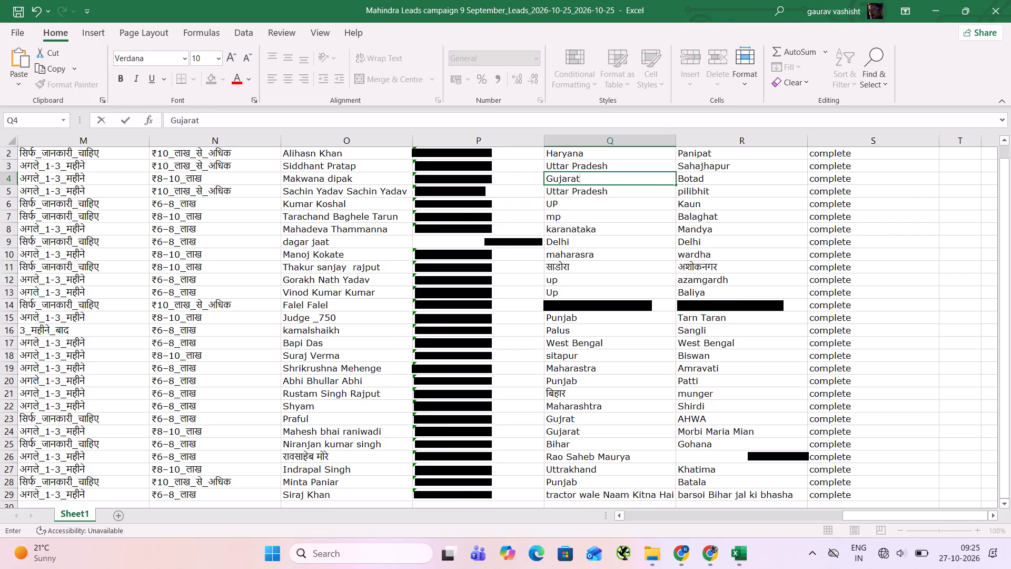
key("Right")
Fill Uttar Pradesh from Q5 down into state cell Q6 and set the city in R5 to Pilbhit.
key("Down")
key("Left")
key("Down")
key("ctrl+d")
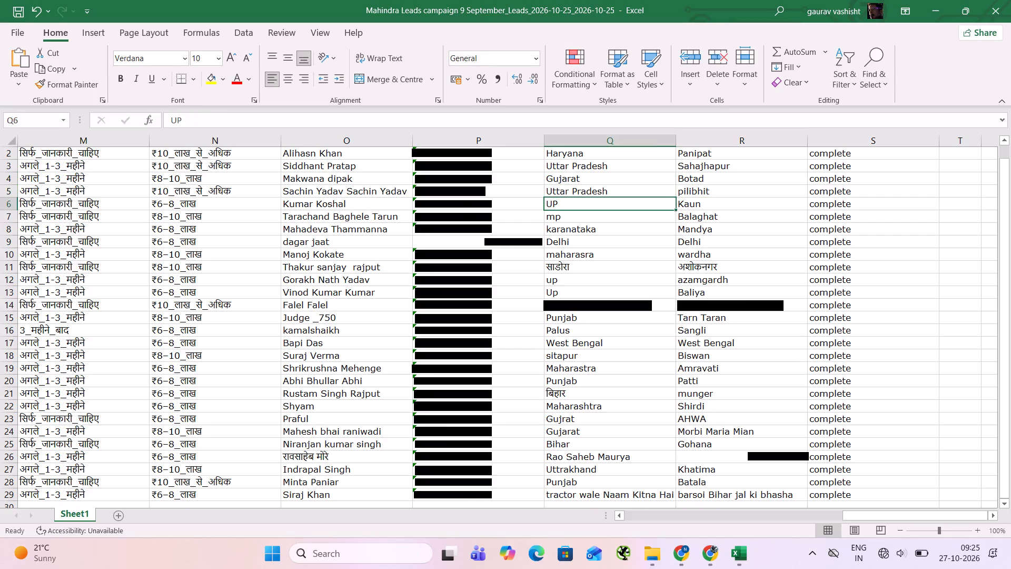
key("Right")
key("Up")
type("Pilbhit")
key("Return")
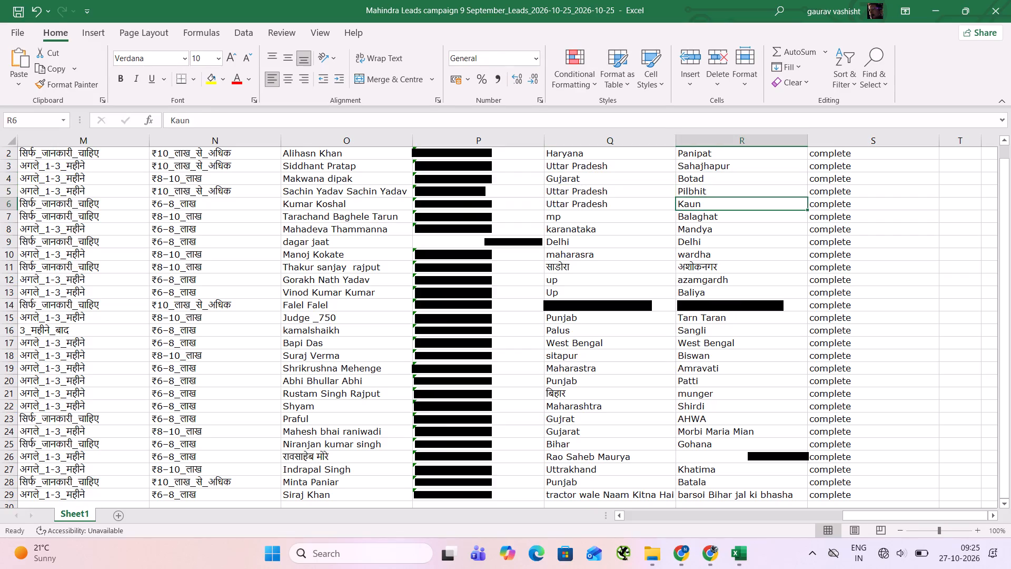
Set the state in Q7, the Balaghat lead, to Madhya Pradesh.
key("Left")
key("Down")
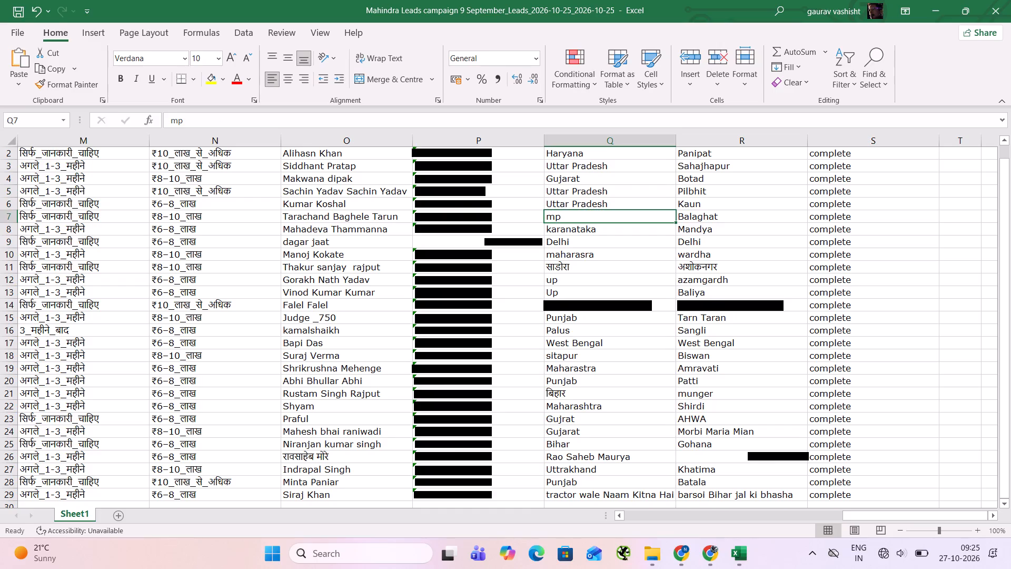
type("Madhya Pradesg")
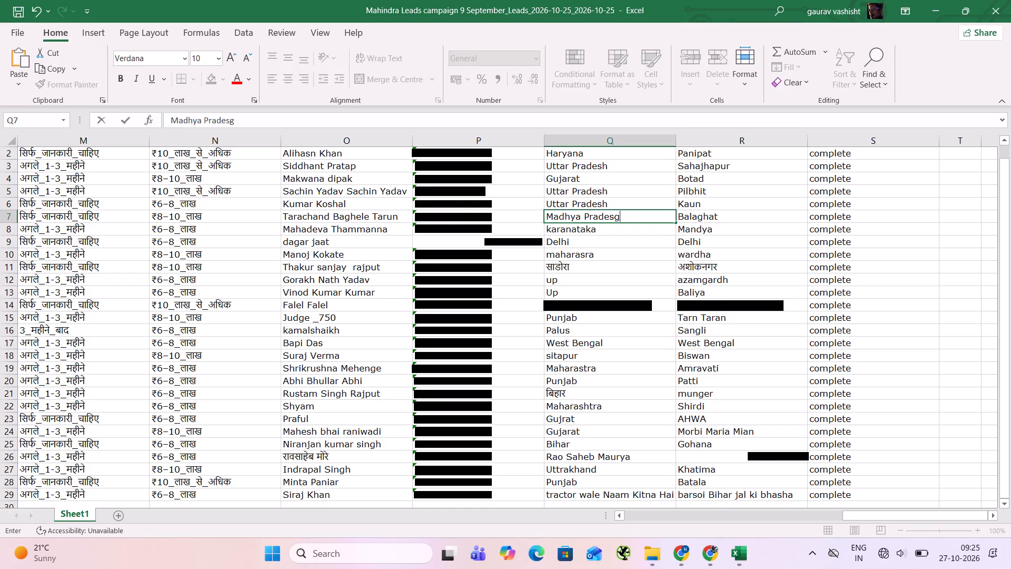
key("BackSpace")
key("h")
key("Return")
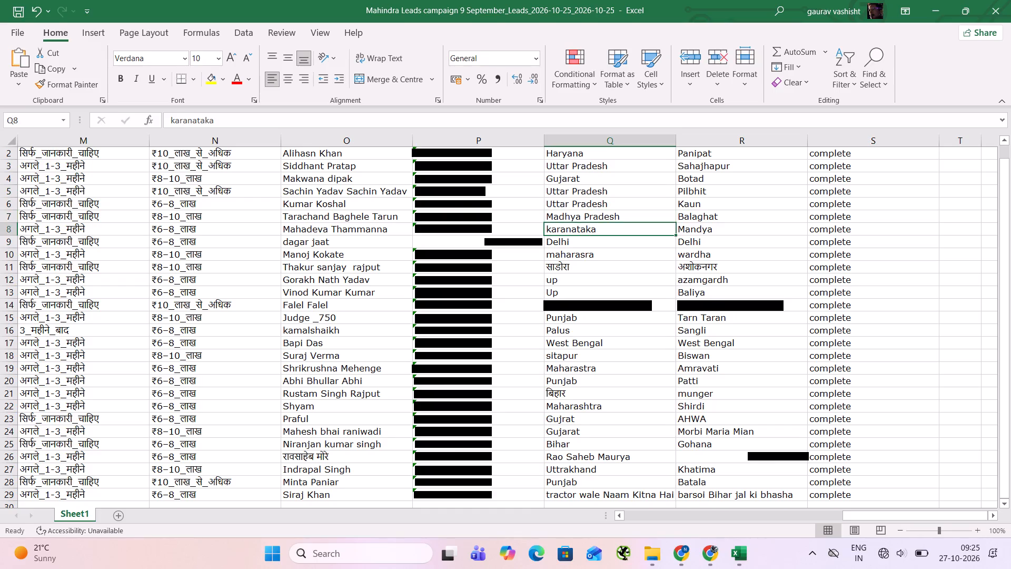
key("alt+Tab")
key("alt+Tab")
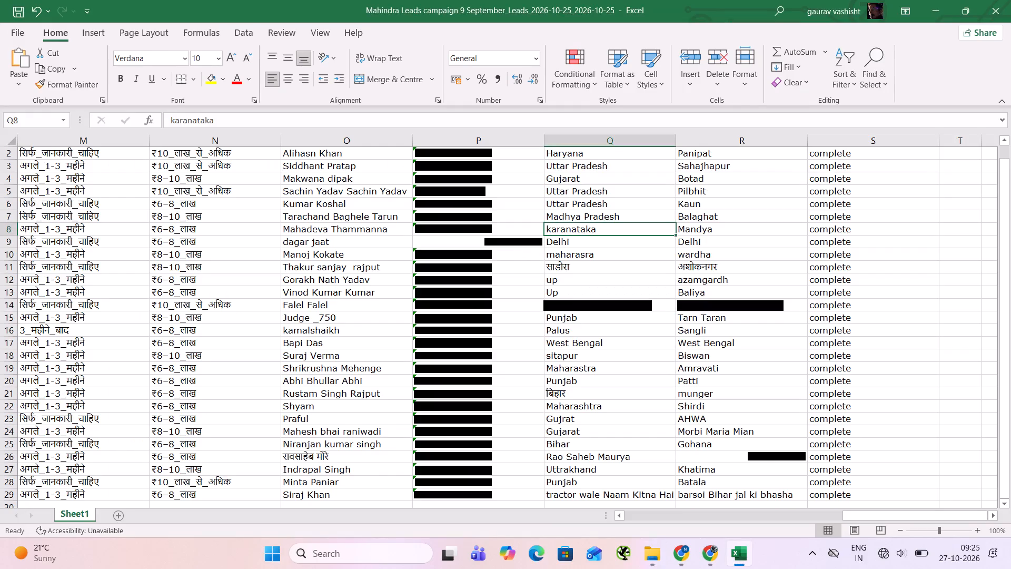
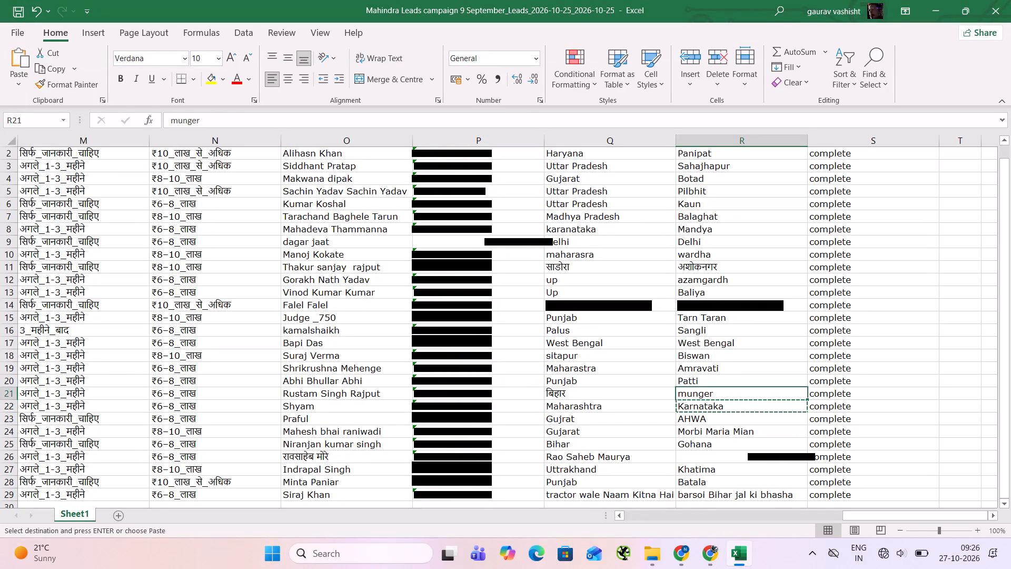
Move the Karnataka entry from R22 into state cell Q8, the Mandya lead.
key("Left")
key("Up")
key("ctrl+v")
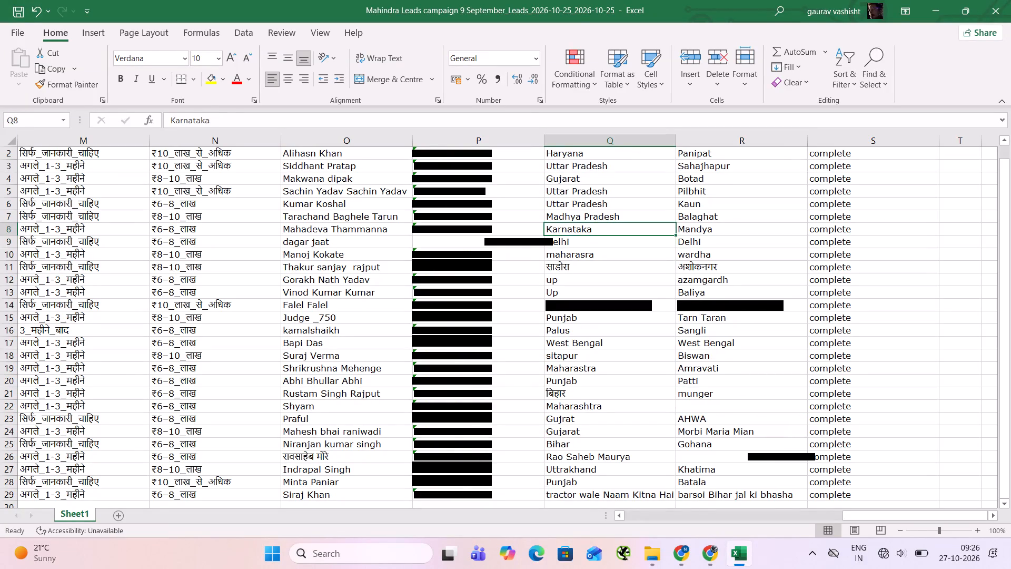
Clear the city in R9, the lead whose state is Delhi.
key("Down")
key("Right")
key("BackSpace")
Set the state in Q10, the Wardha lead, to Maharashtra and clear its city in R10.
key("Down")
key("Left")
key("Up")
key("Up")
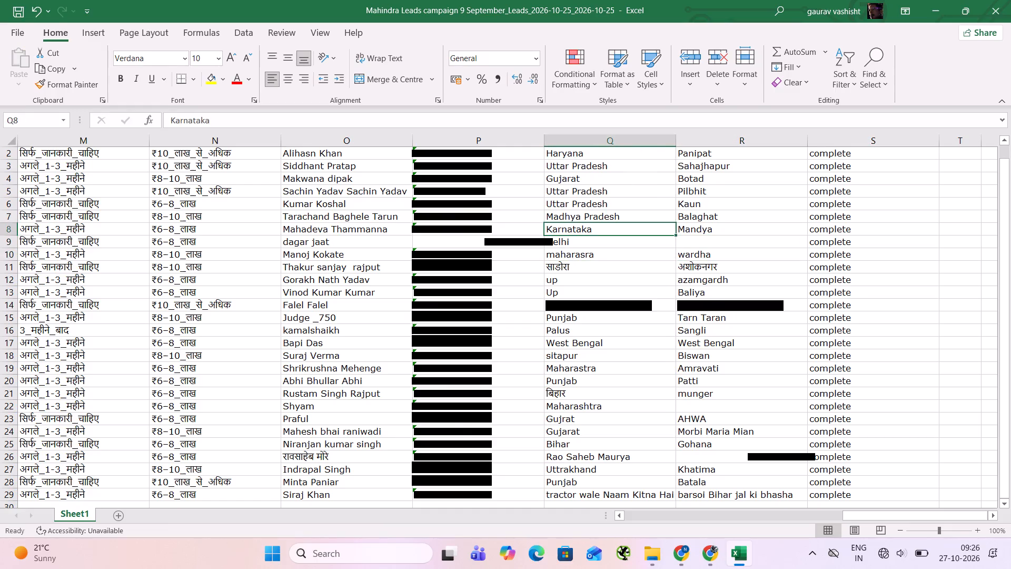
key("Up")
key("Up")
key("ctrl+c")
key("Down")
key("Down")
key("Down")
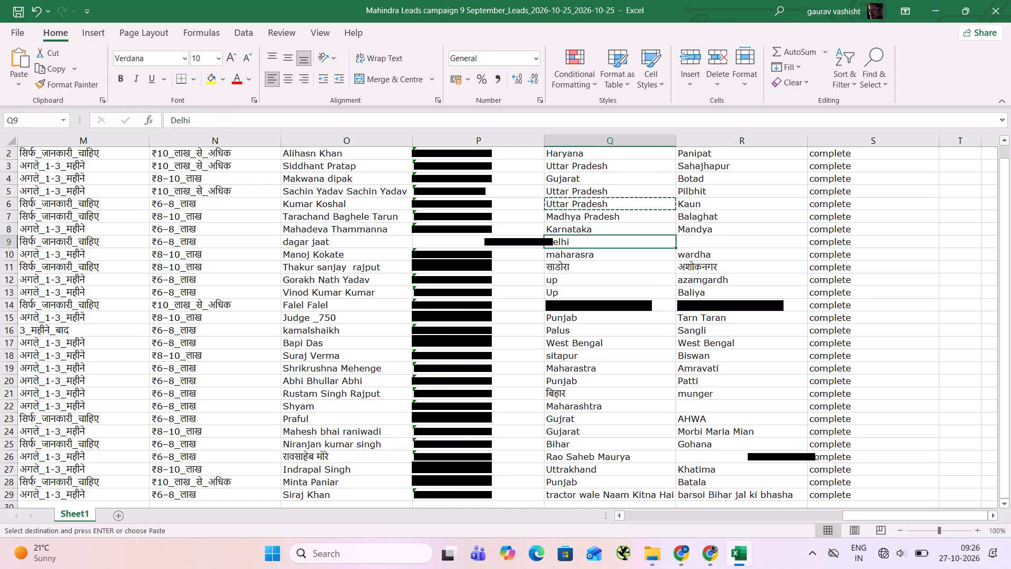
key("Down")
key("ctrl+v")
type("Maharashtra")
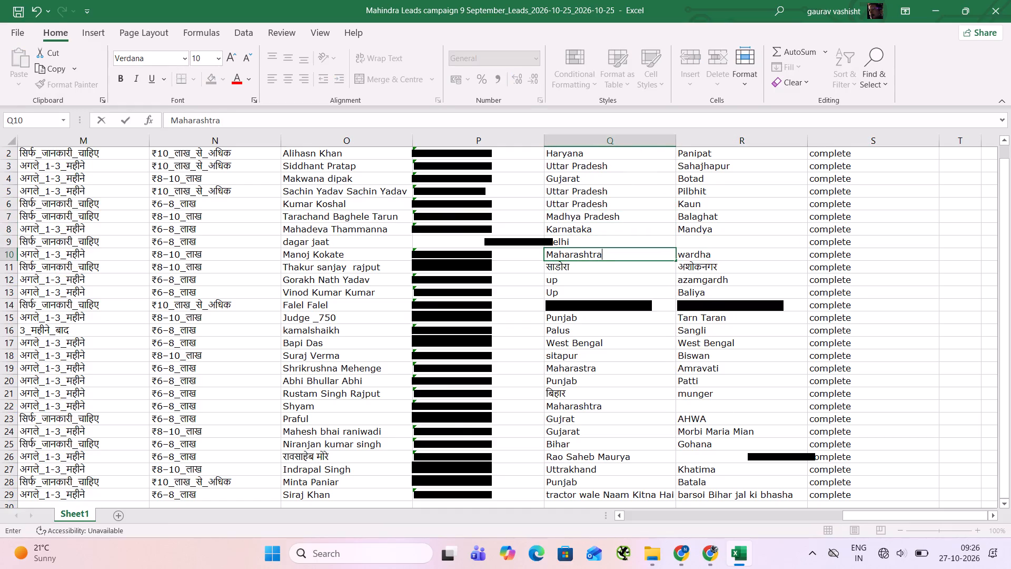
key("Down")
key("Right")
key("Up")
key("BackSpace")
For the Hindi-script lead in row 11, clear city R11 and set state Q11 to Madhya Pradesh.
key("Down")
key("BackSpace")
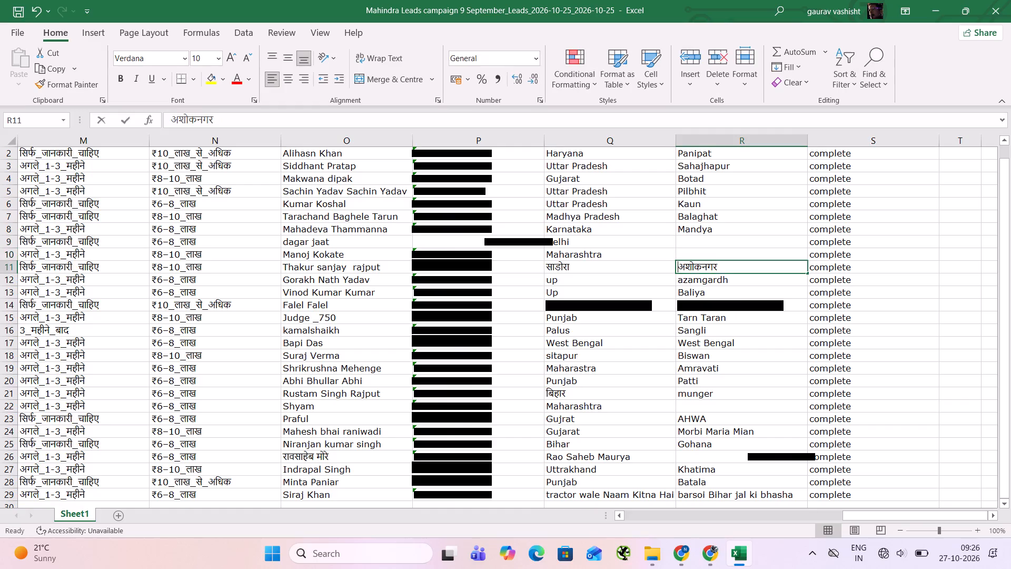
key("Left")
type("Madhya")
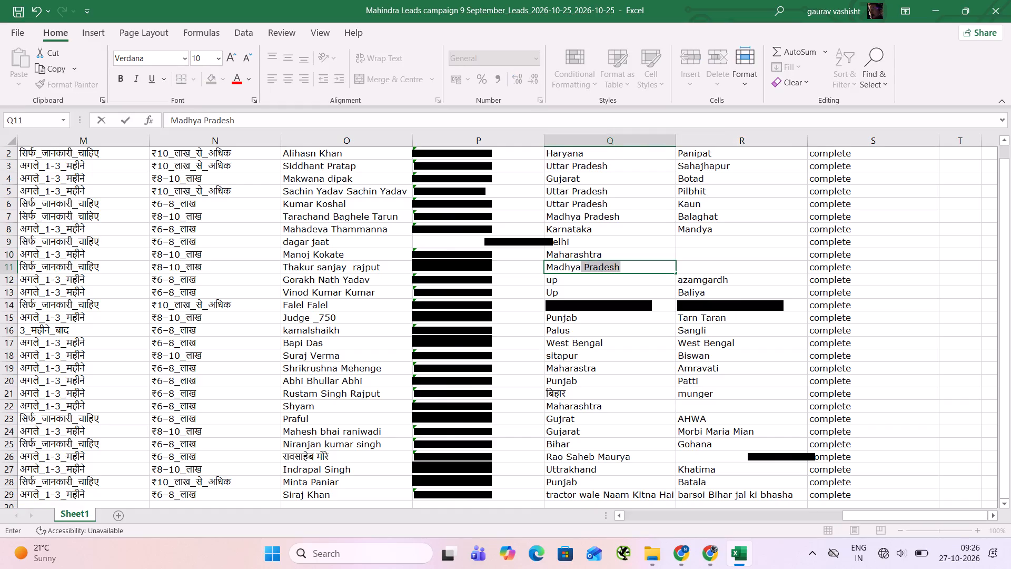
key("space")
key("Return")
Set the state in Q12 to Uttar Pradesh and fill it down into Q13 and Q14.
type("Uttar")
key("space")
key("Return")
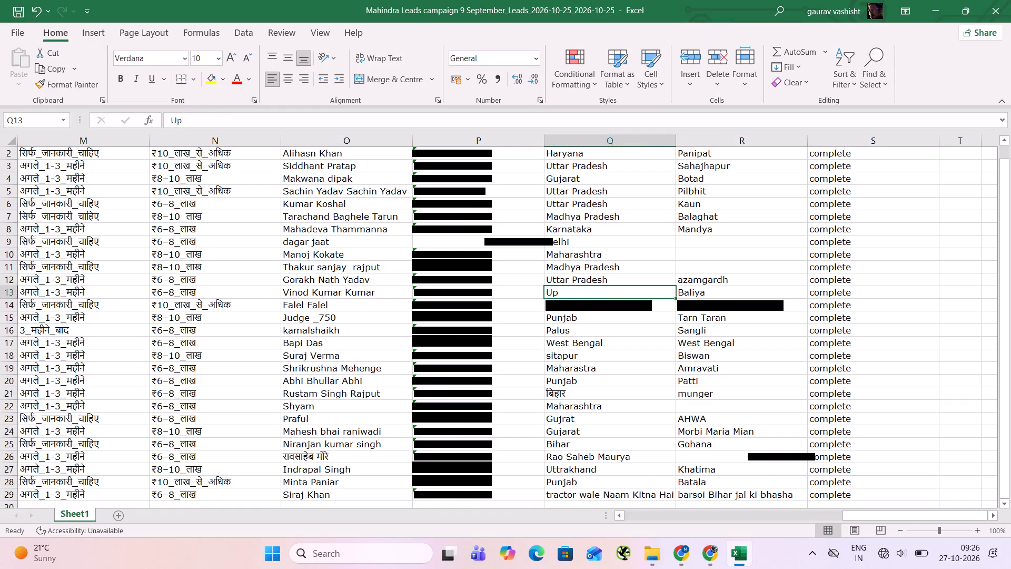
key("ctrl+d")
key("Down")
key("ctrl+d")
Clear the invalid city entry in R14 and correct the city in R12 to Azamgarh.
key("Right")
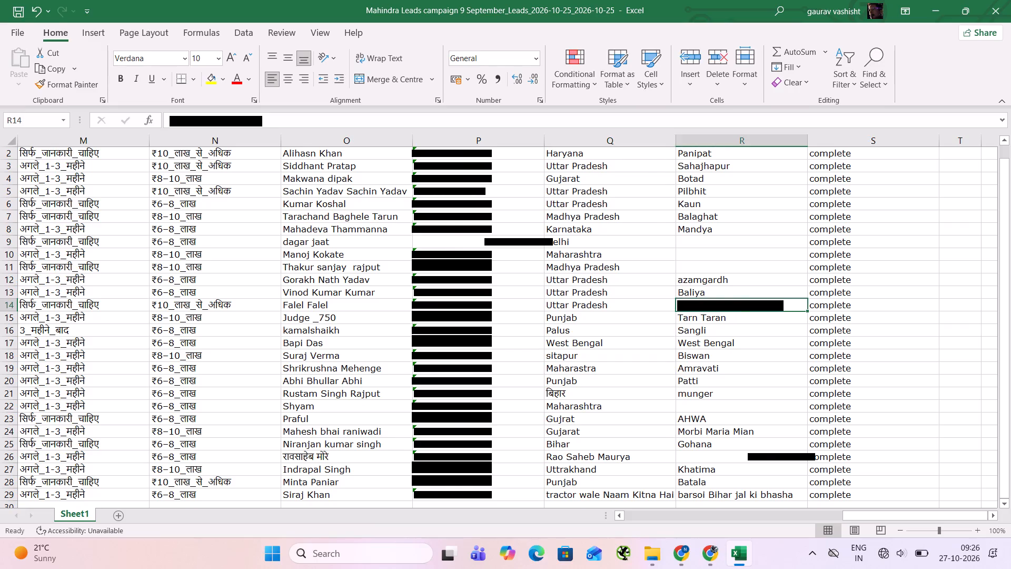
key("BackSpace")
key("Up")
key("Up")
type("Ax")
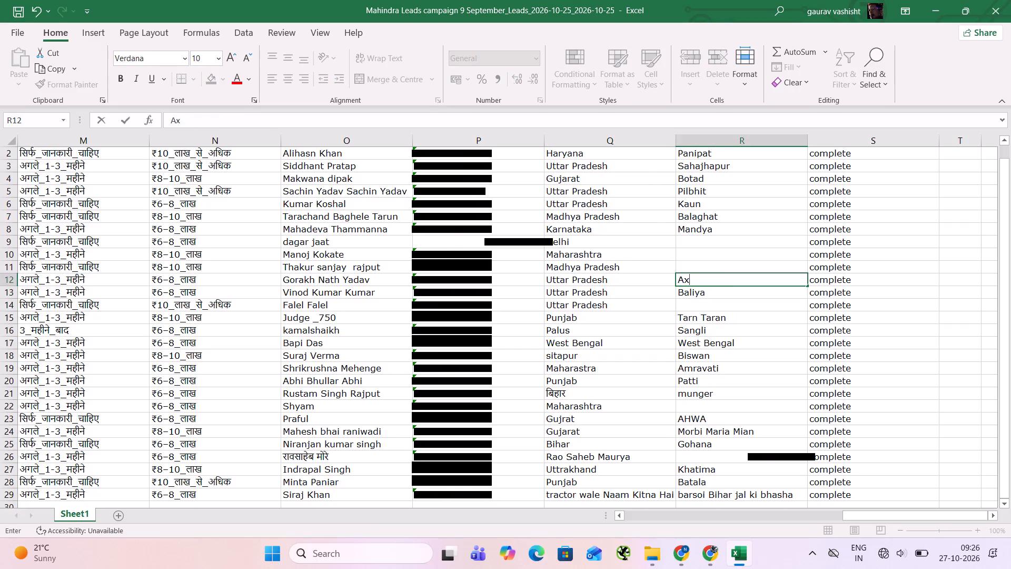
key("BackSpace")
type("zamgarh")
key("Return")
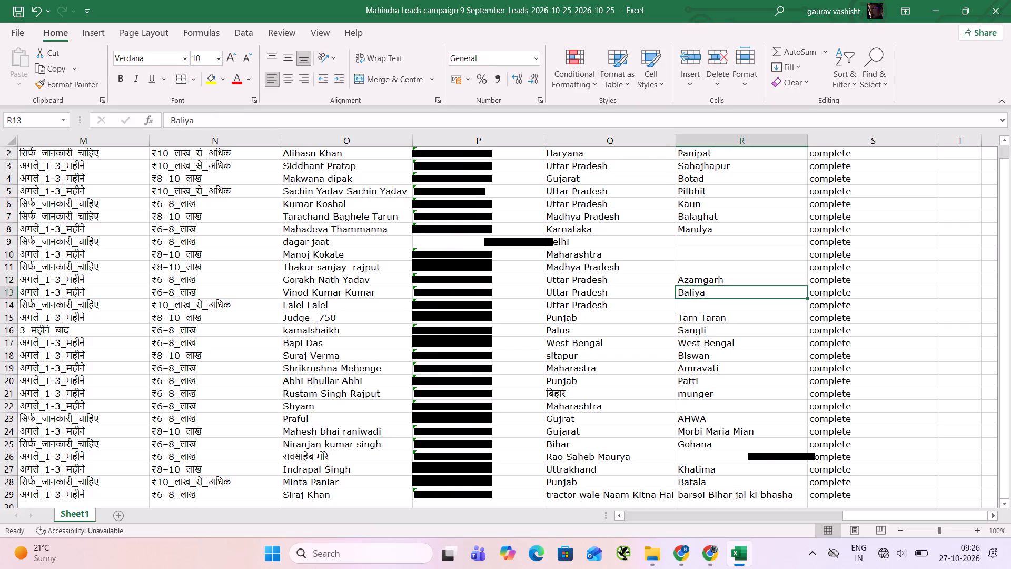
Copy Uttar Pradesh from Q14 into state cell Q16, the Sangli lead, replacing Palus.
key("Down")
key("Down")
key("Left")
key("Up")
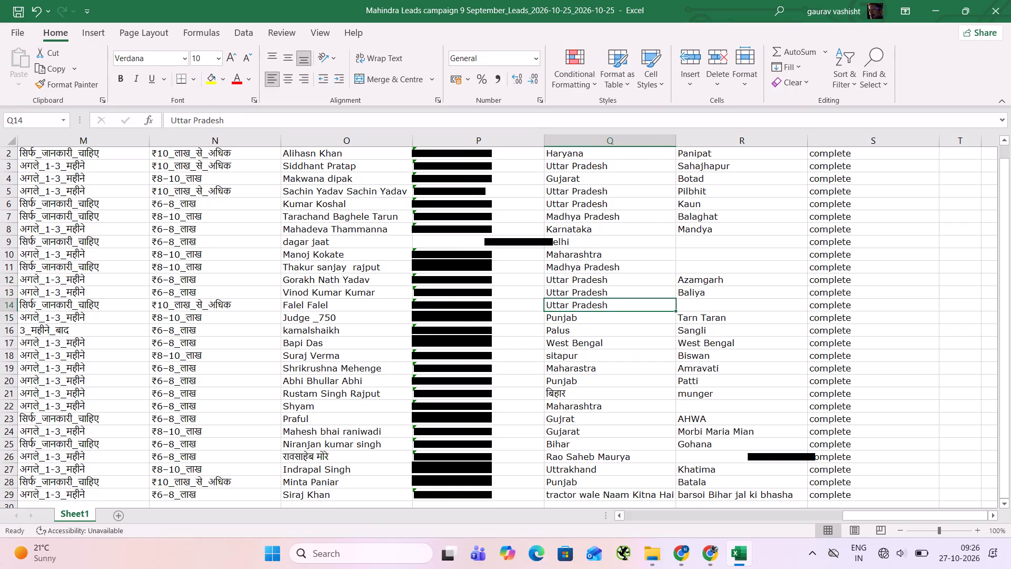
key("ctrl+c")
key("Down")
key("Down")
key("ctrl+v")
Clear the city in R17, the West Bengal lead.
key("Down")
key("Right")
key("BackSpace")
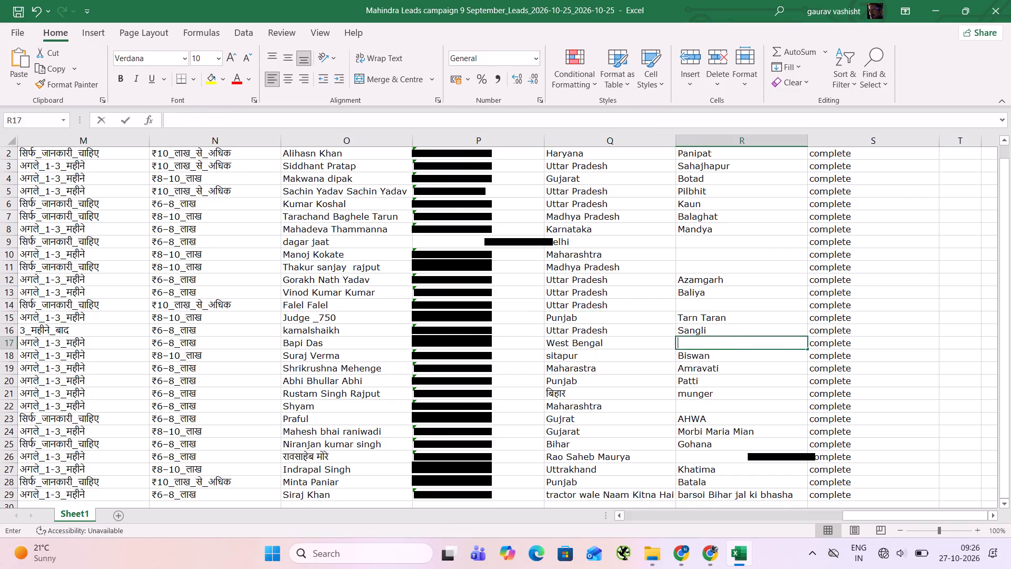
Copy Uttar Pradesh from Q16 into state cell Q18, the Biswan lead, replacing sitapur.
key("Down")
key("Left")
key("Up")
key("Up")
key("ctrl+c")
key("Down")
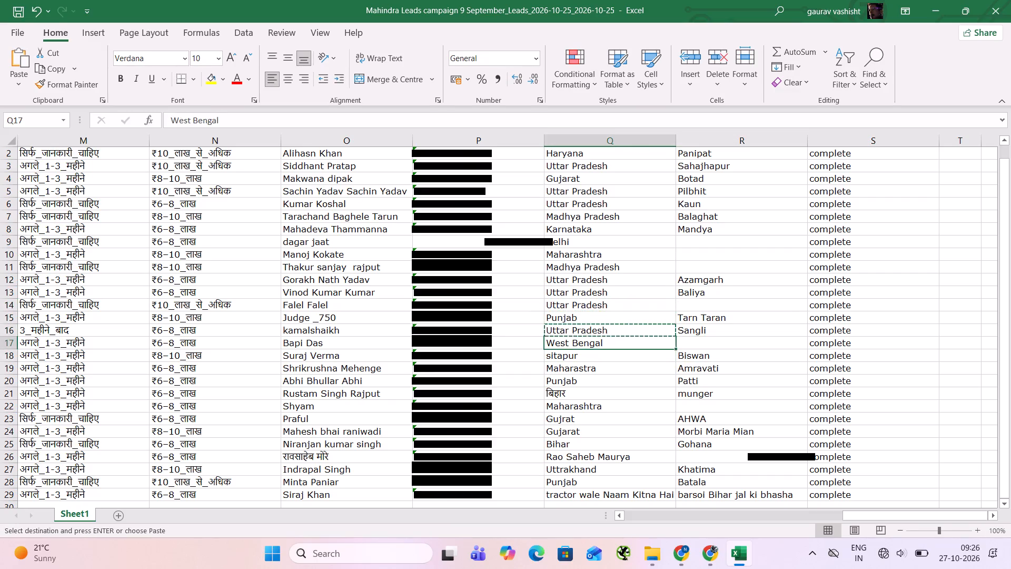
key("Down")
key("ctrl+v")
In row 21, clear the city munger and replace the Hindi-script state with Bihar.
key("Down")
key("Right")
key("Down")
key("Left")
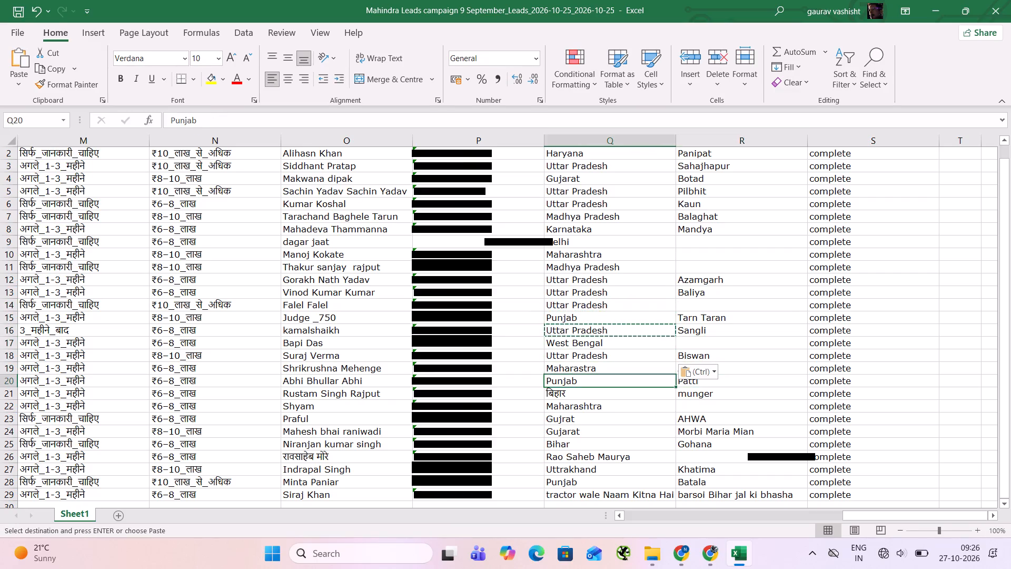
key("Right")
key("Down")
key("BackSpace")
key("Left")
type("Bihar")
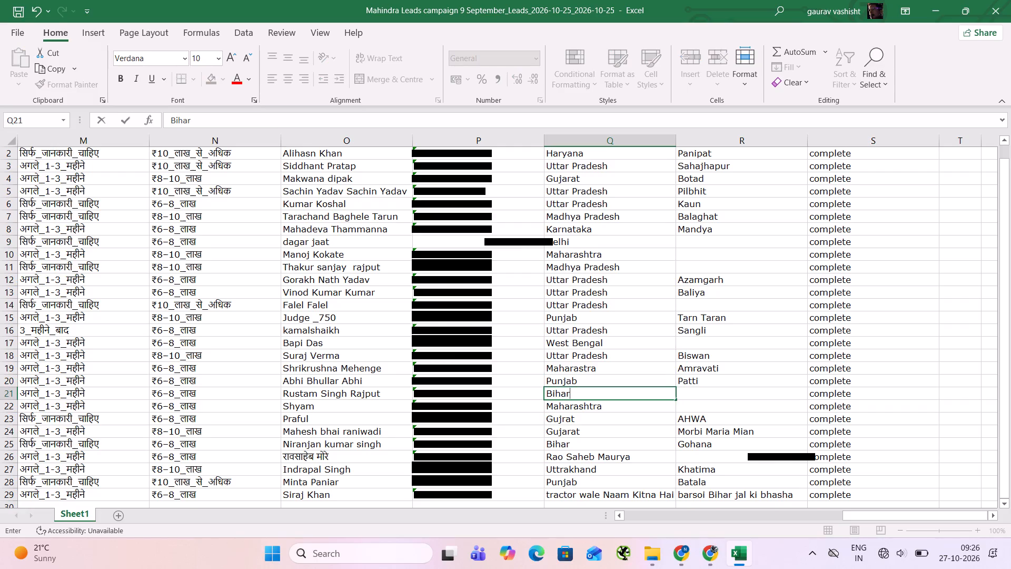
key("Down")
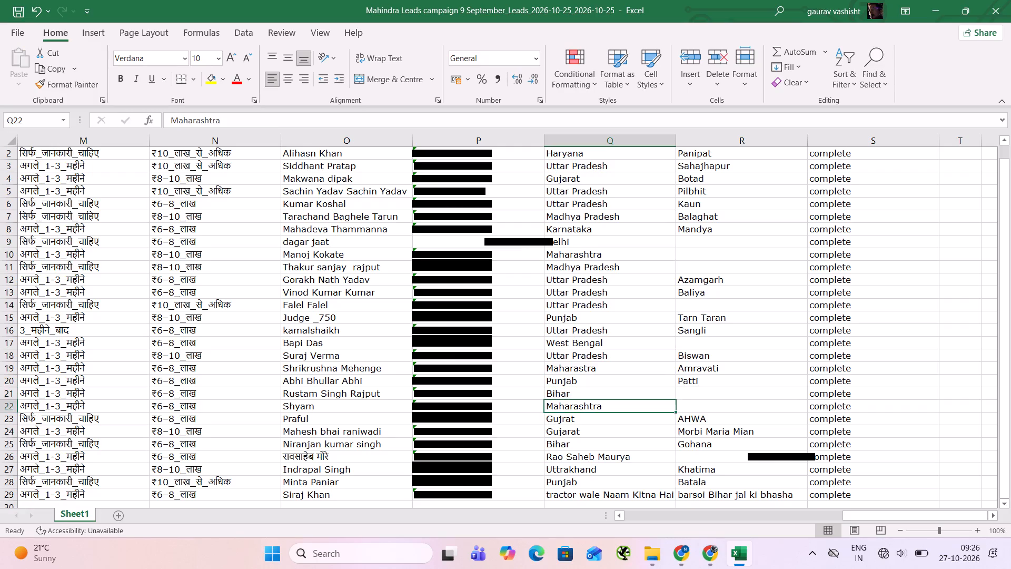
Copy Gujarat from Q24 over the misspelled state in Q23 and clear the city AHWA in R23.
key("Down")
key("Right")
key("Down")
key("Left")
key("ctrl+c")
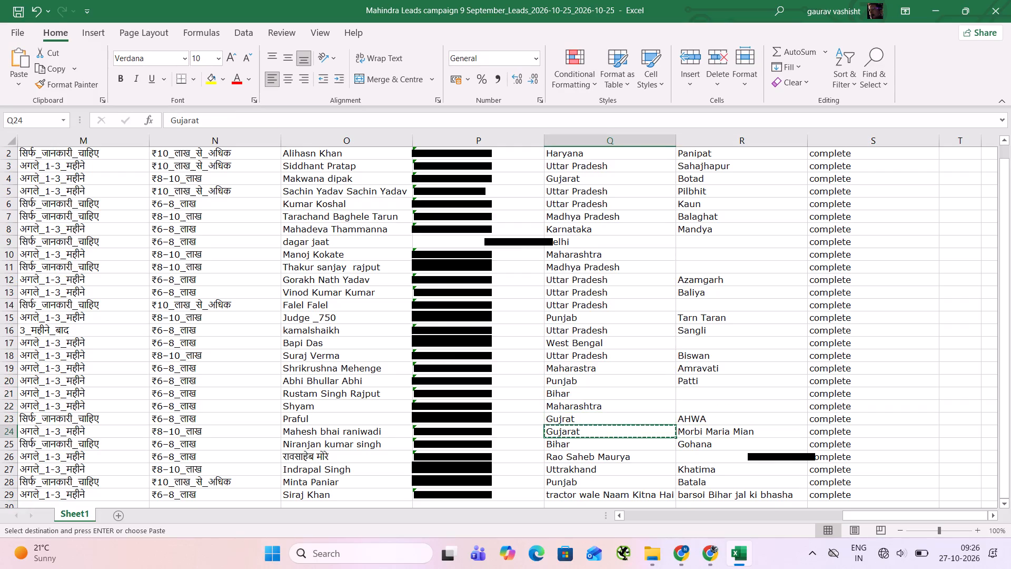
key("Up")
key("ctrl+v")
key("Right")
key("BackSpace")
Clear the invalid state and city entries in Q26 and R26.
key("Down")
key("Down")
key("Left")
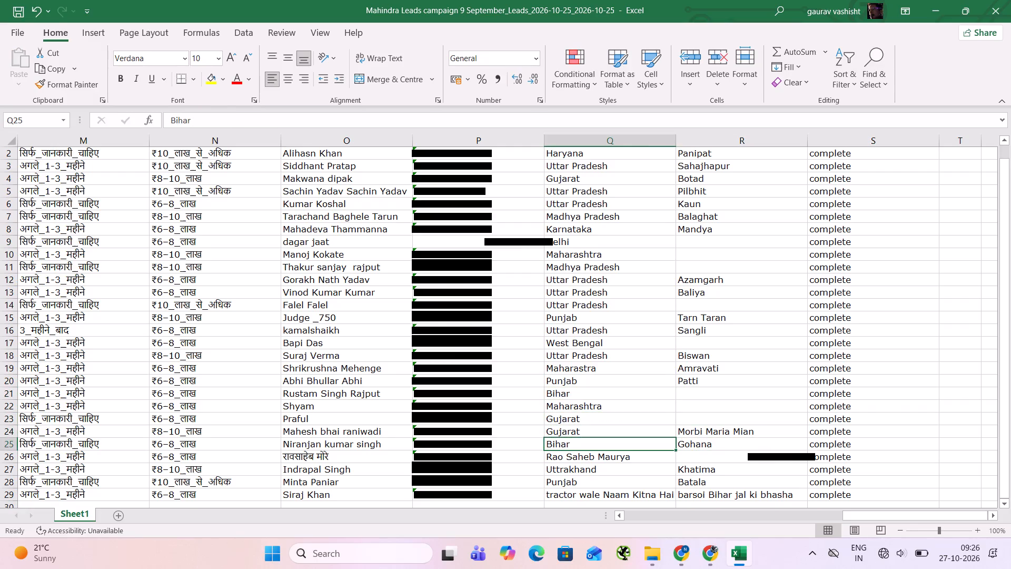
key("Down")
key("Right")
key("BackSpace")
key("Left")
key("BackSpace")
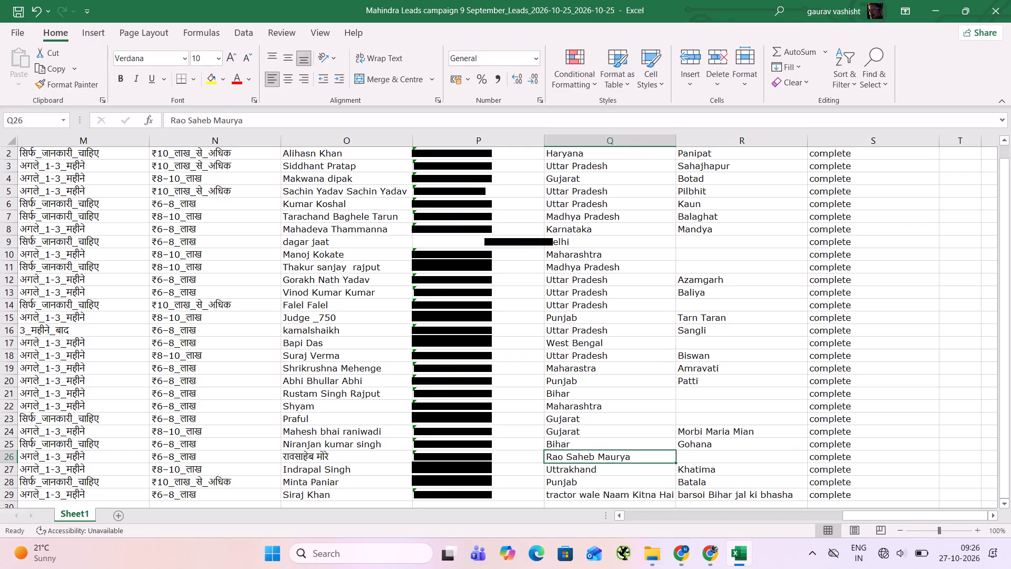
Clear the invalid sentence-like state and city entries in Q29 and R29.
key("Down")
key("Right")
key("Down")
key("Down")
key("Left")
key("BackSpace")
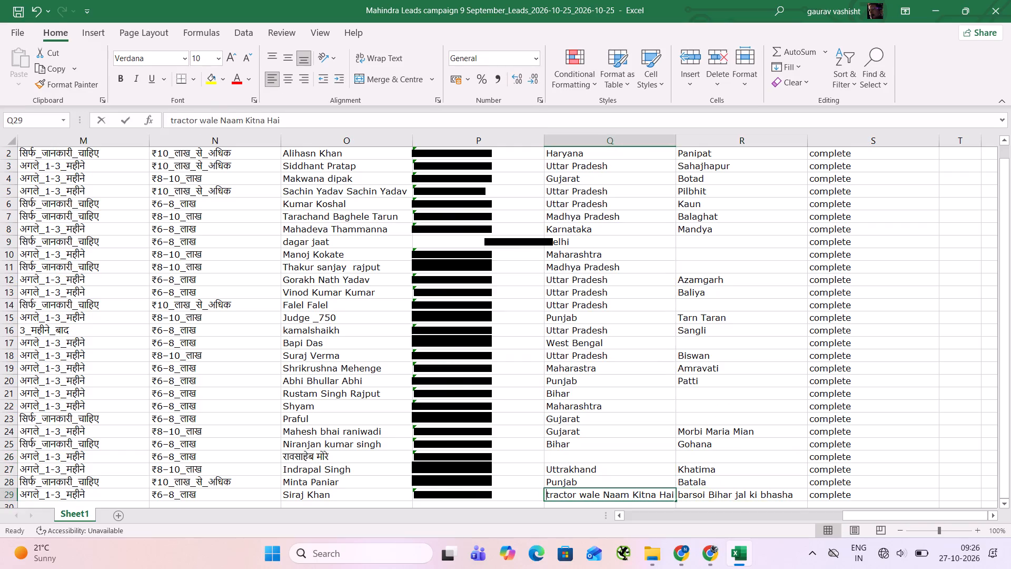
key("Right")
key("BackSpace")
key("Left")
Review the state column from row 29 back up to its header in Q1.
key("Down")
key("Up")
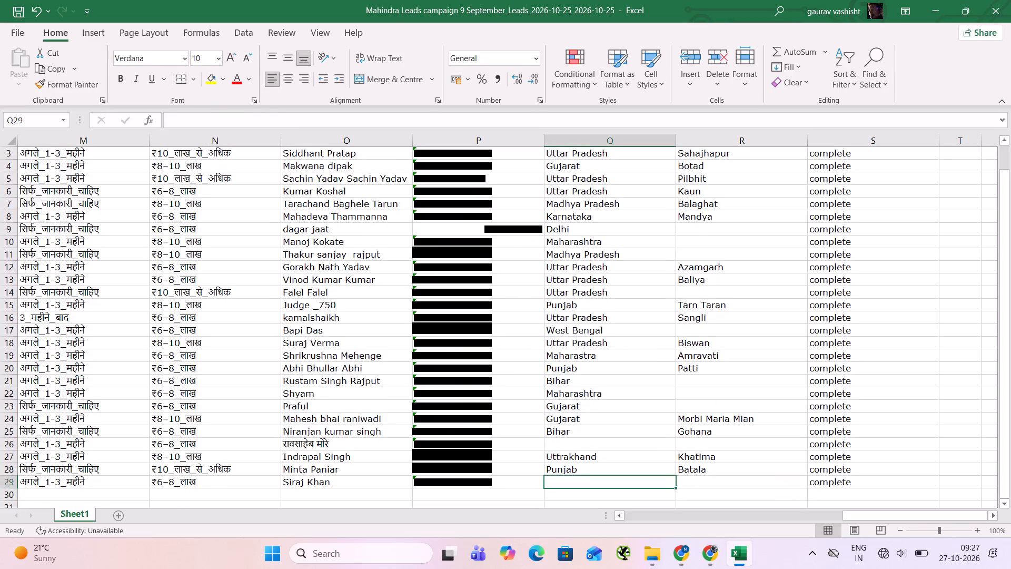
key("Up")
key("Up")
key("Up")
key("Up")
key("Up")
key("Up")
key("Up")
key("Up")
key("Up")
key("Up")
key("Up")
key("Up")
key("Up")
key("Up")
key("Up")
key("Up")
key("Up")
key("Up")
key("Up")
key("Up")
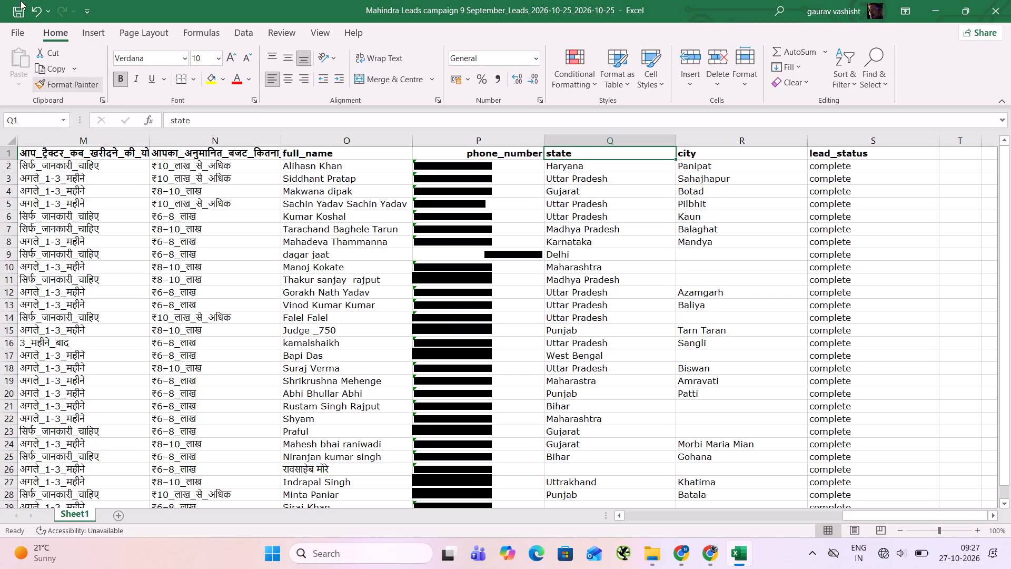
Save the file in 26 - Oct as an Excel Workbook, reusing its name "Mahindra Leads campaign 9 September_Leads_2026-10-25_2026-10-25" from Downloads, and close it.
left_click(13, 28)
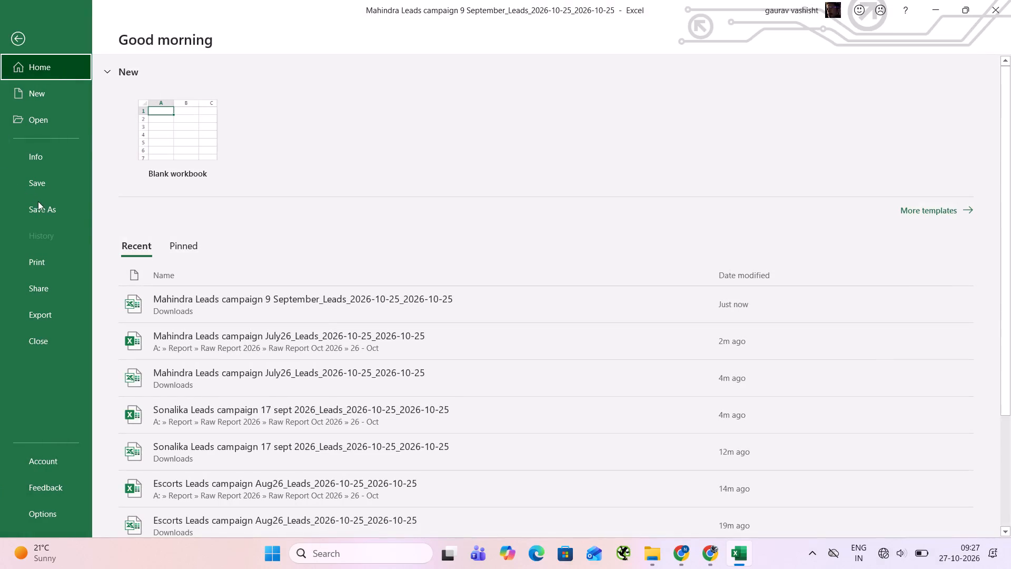
left_click(38, 203)
left_click(425, 184)
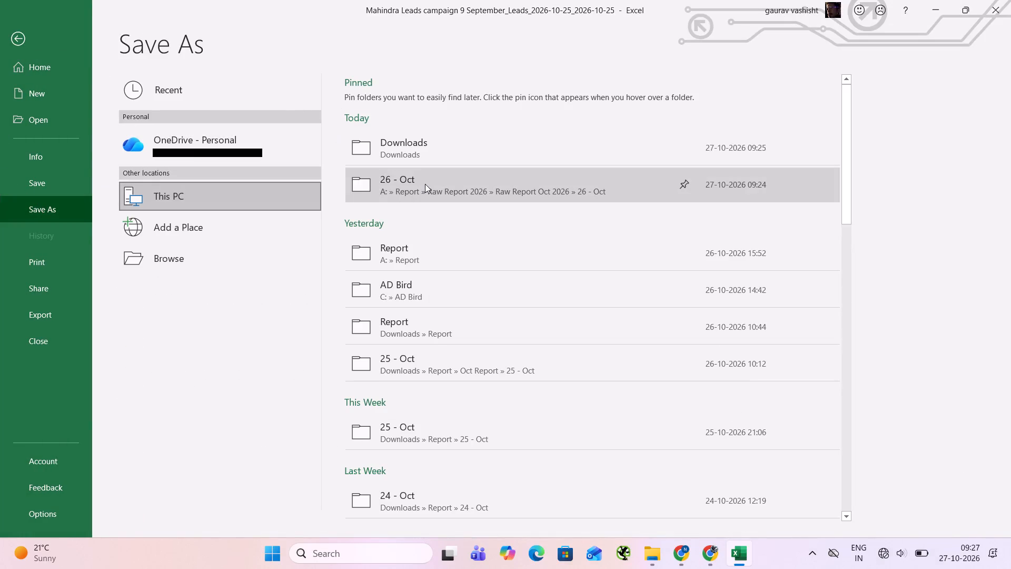
left_click(643, 559)
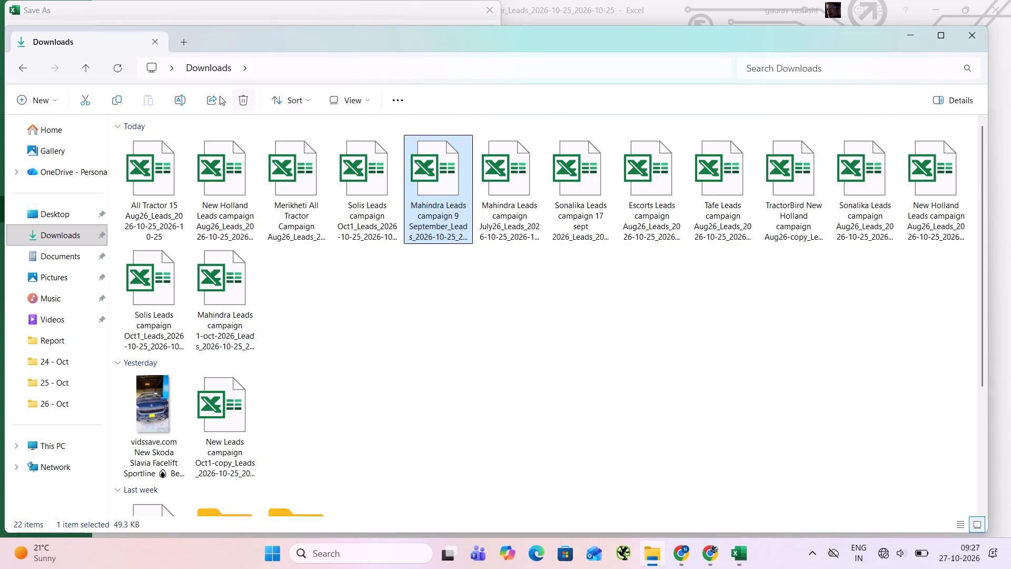
left_click(176, 94)
key("ctrl+v")
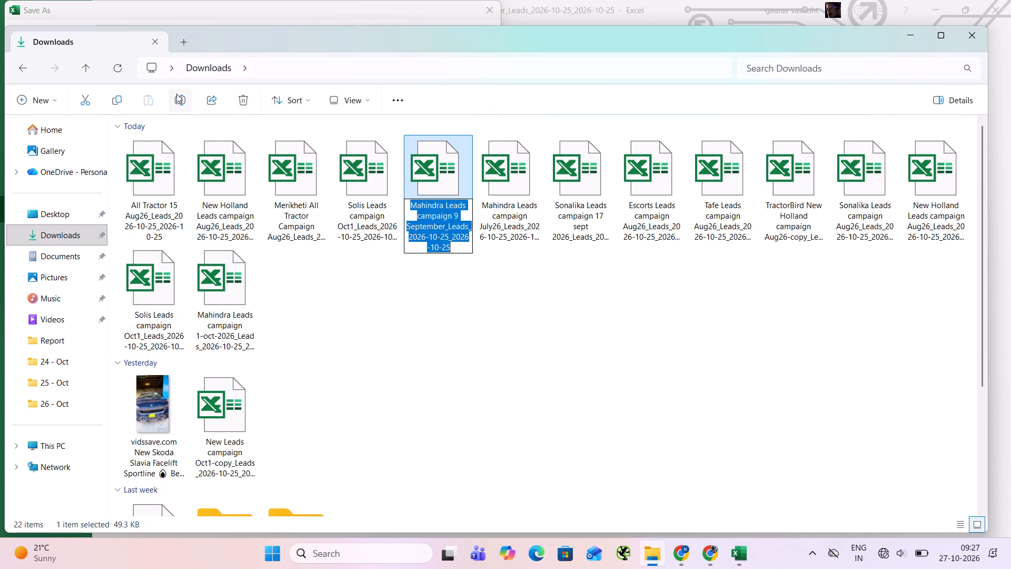
key("ctrl+c")
key("ctrl+c")
key("alt+Tab")
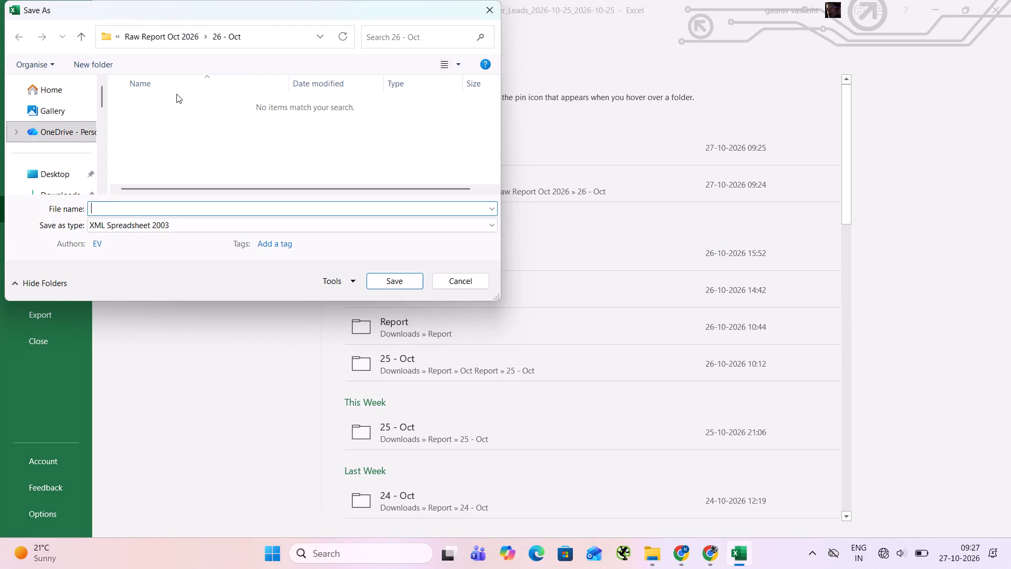
key("ctrl+v")
left_click(222, 227)
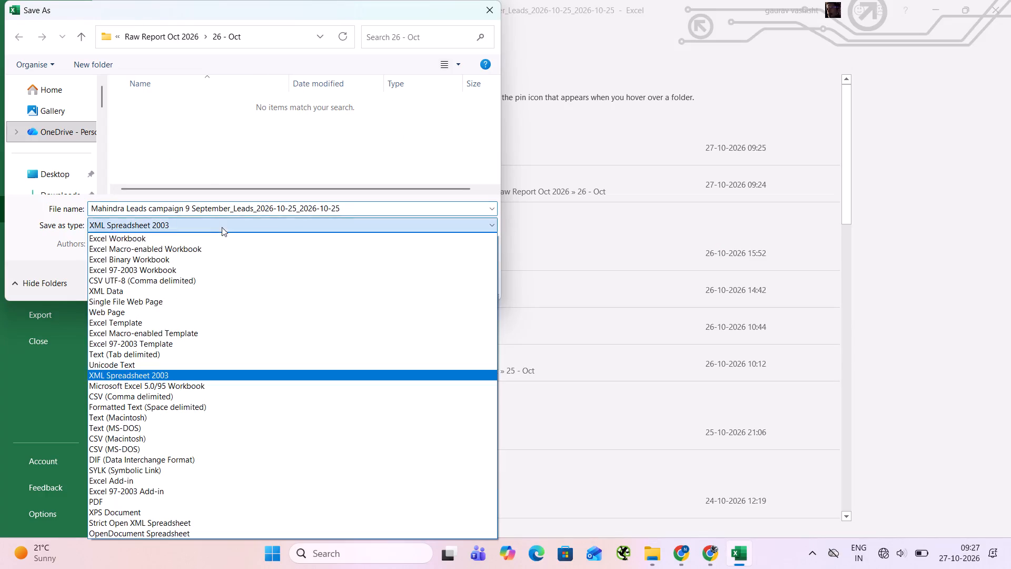
left_click(205, 241)
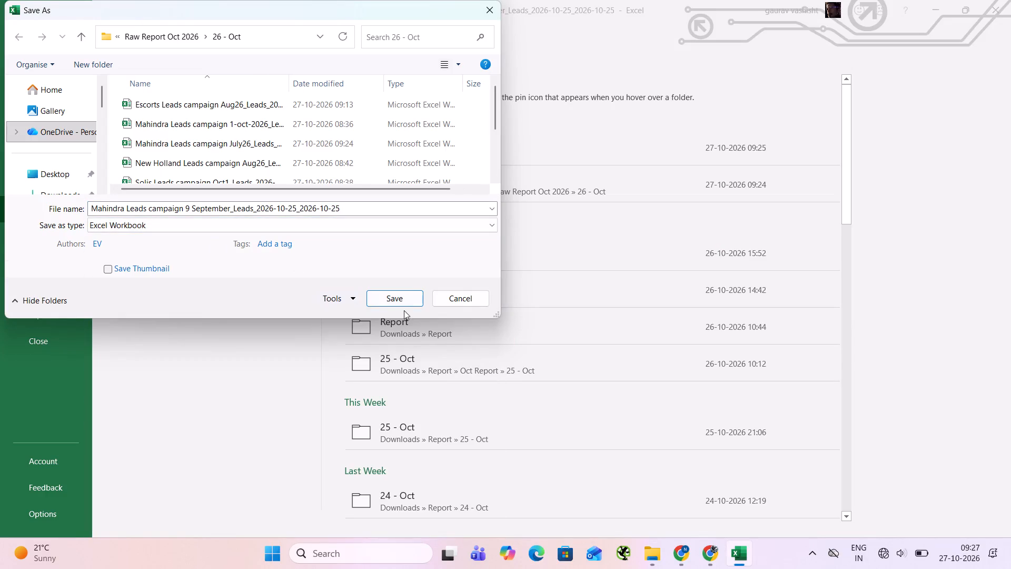
left_click(405, 309)
left_click(401, 302)
key("ctrl+s")
key("ctrl+s")
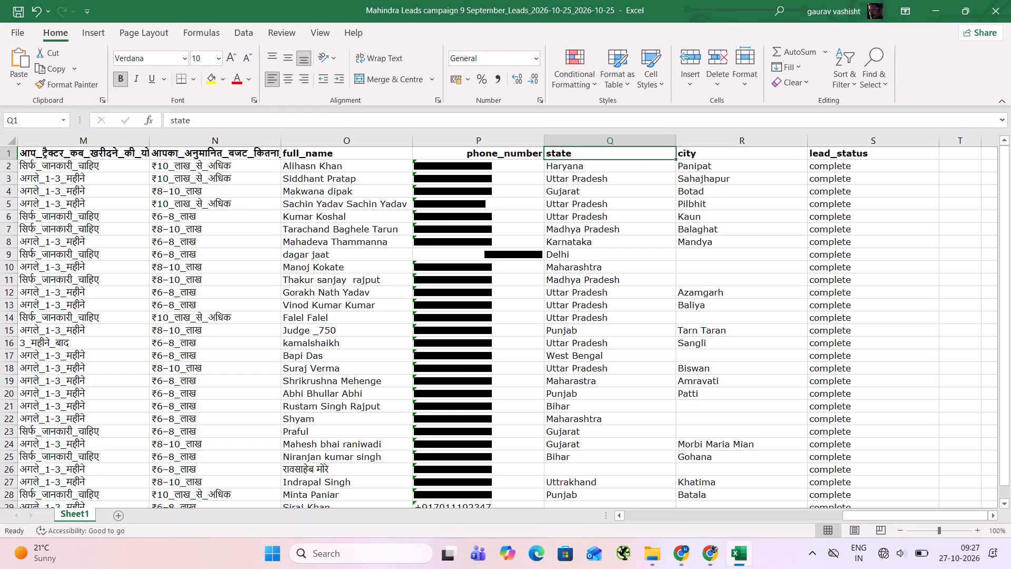
left_click(1010, 0)
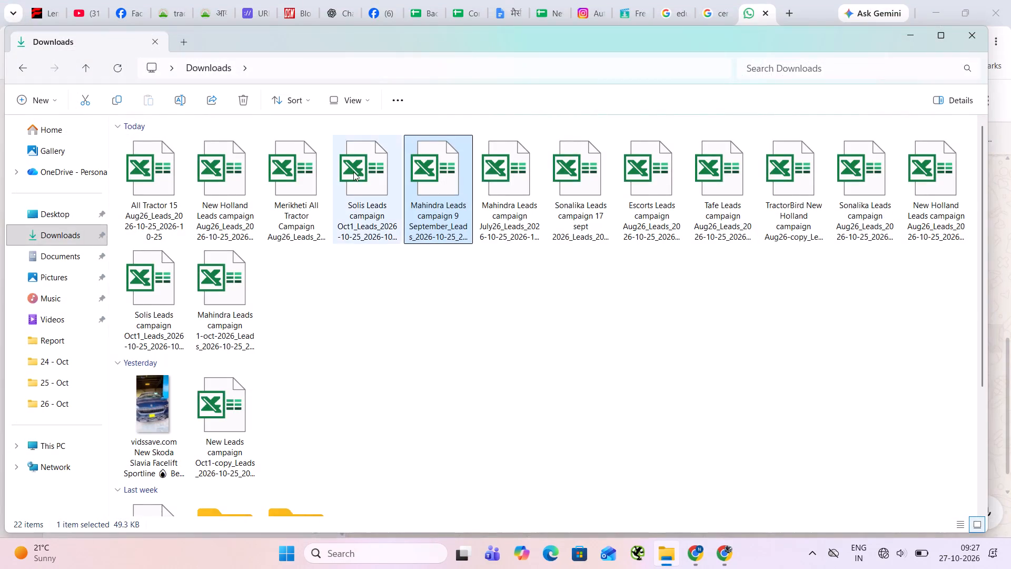
Open the newer Solis Leads campaign Oct1 file from Downloads, enable editing, and go to its first state entry, R2.
left_click(354, 174)
double_click(354, 174)
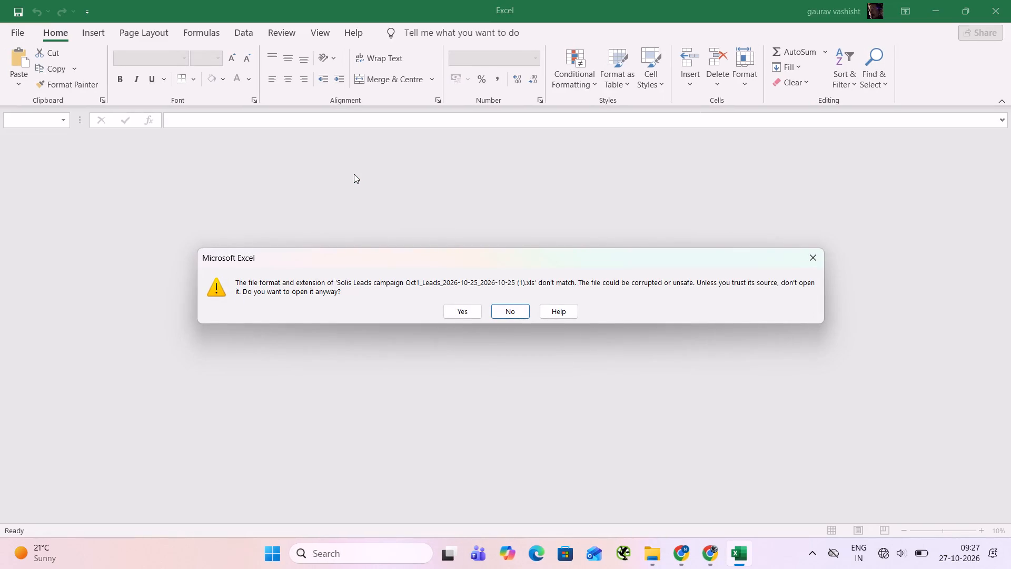
left_click(454, 305)
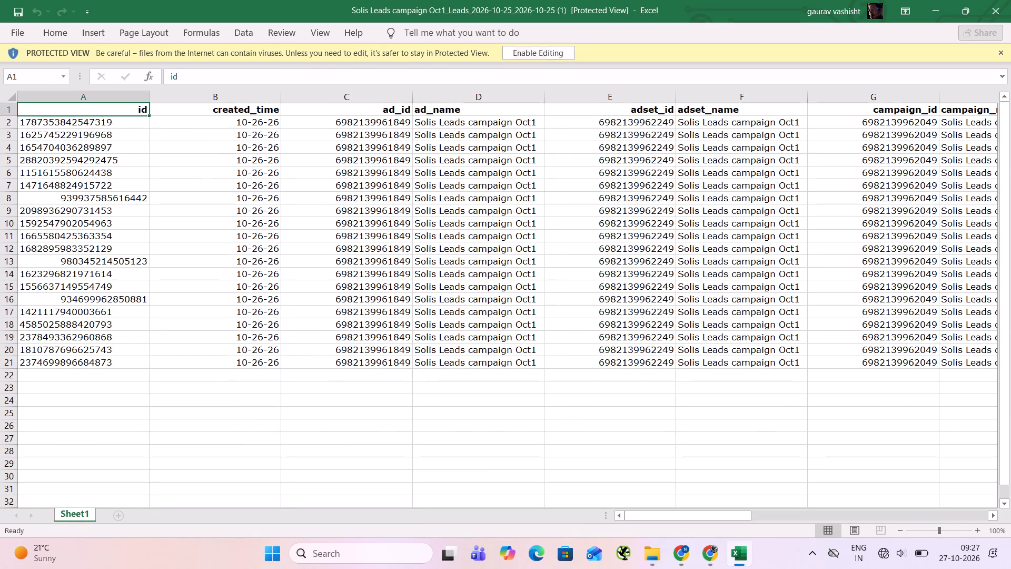
left_click(552, 51)
key("ctrl+Right")
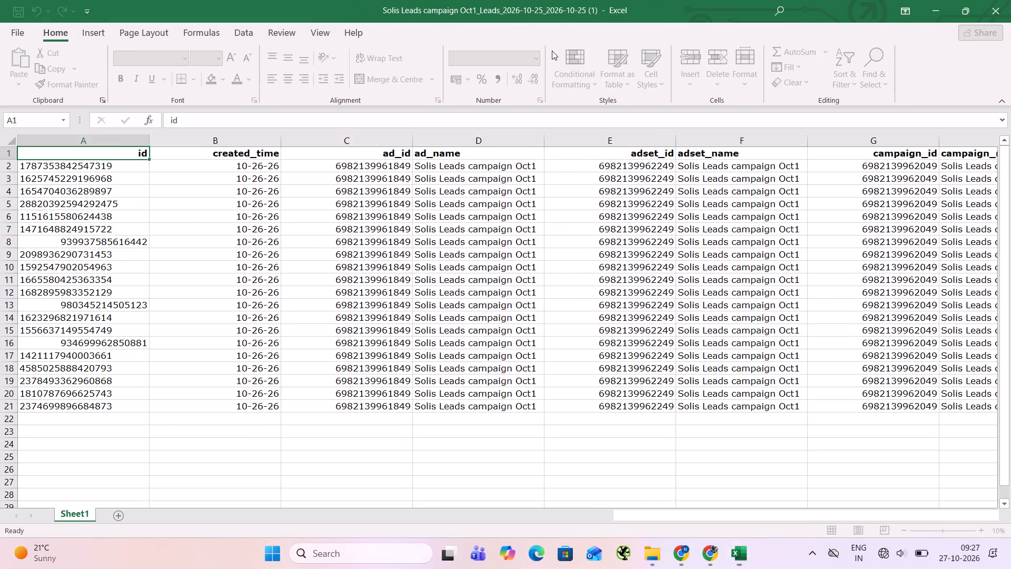
left_click(566, 168)
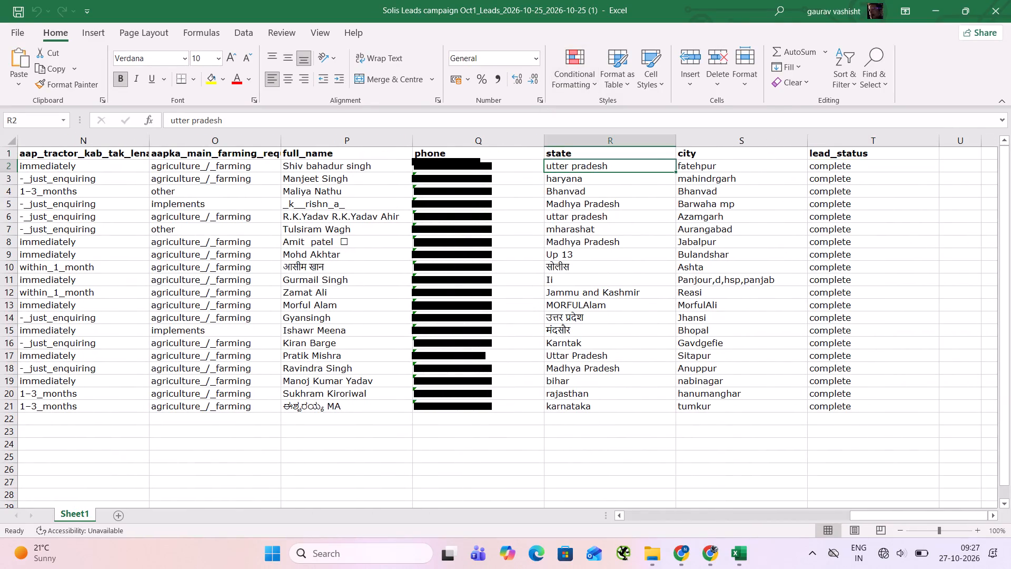
Correct the state in R2 to "Uttar Pradesh" and clear the city in S2.
type("Uttar")
key("space")
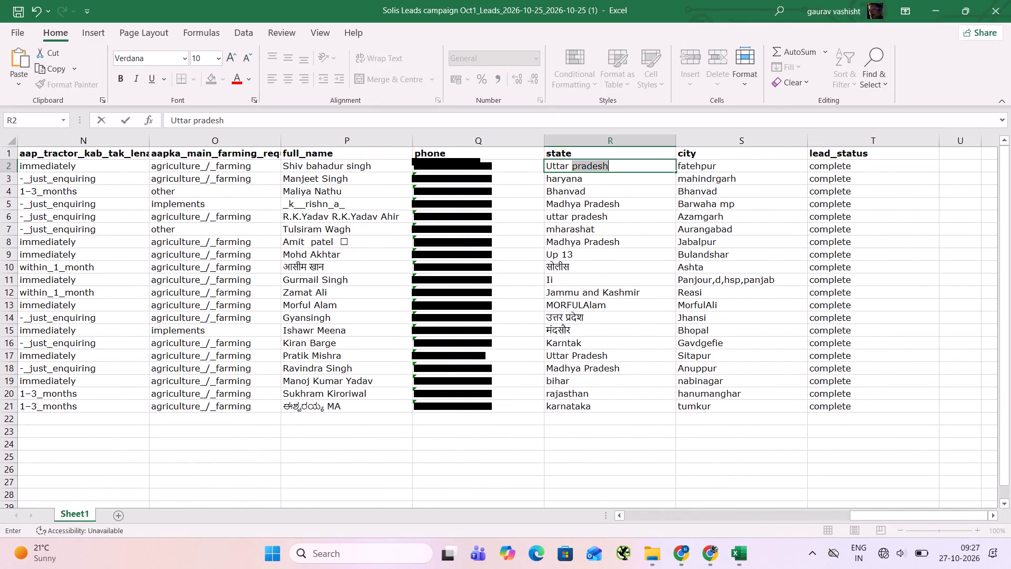
type("Pradesh")
key("Right")
key("BackSpace")
key("Down")
key("Left")
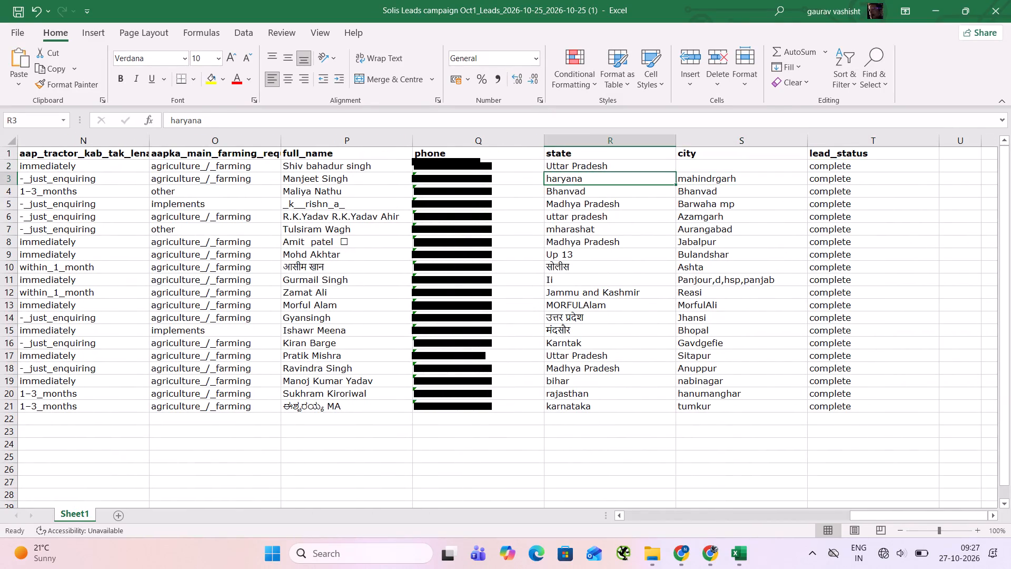
Capitalise the state in R3 as "Haryana" and clear the city in S3.
type("Haryana")
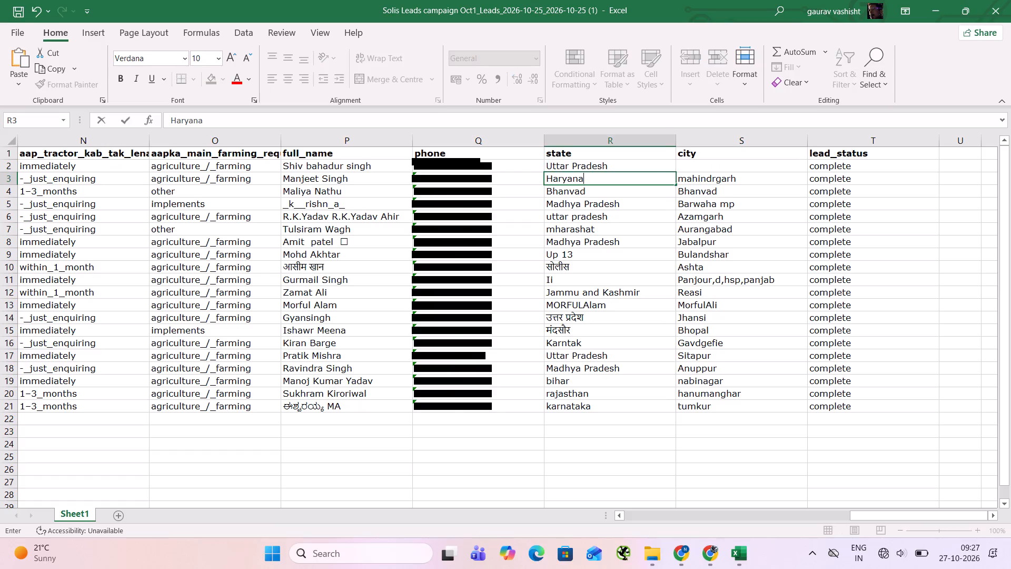
key("Right")
key("BackSpace")
key("Down")
key("Left")
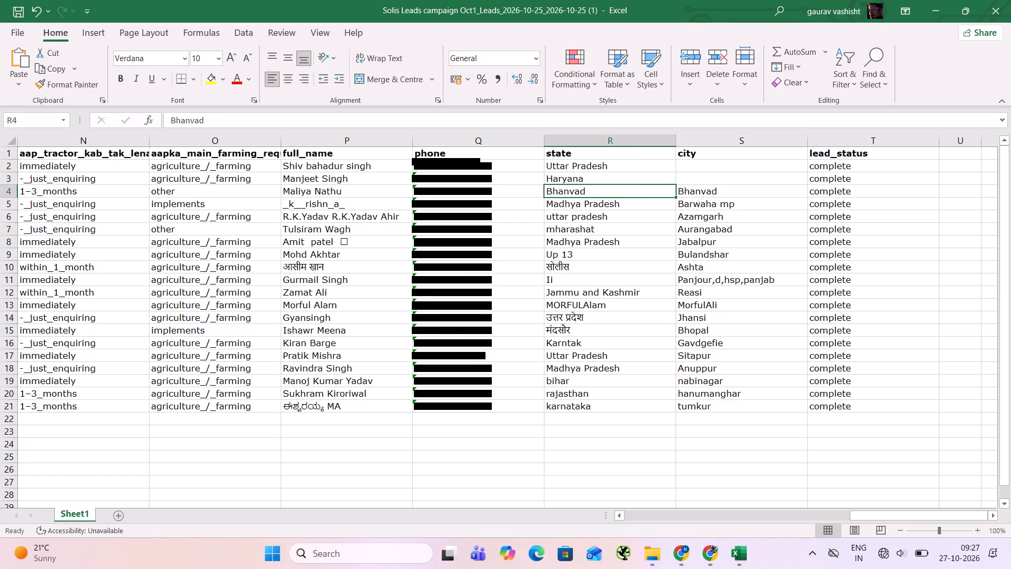
Replace the state in R4 with "Madhya Pradesh" and clear the city in S5.
type("Madhya")
key("space")
key("Return")
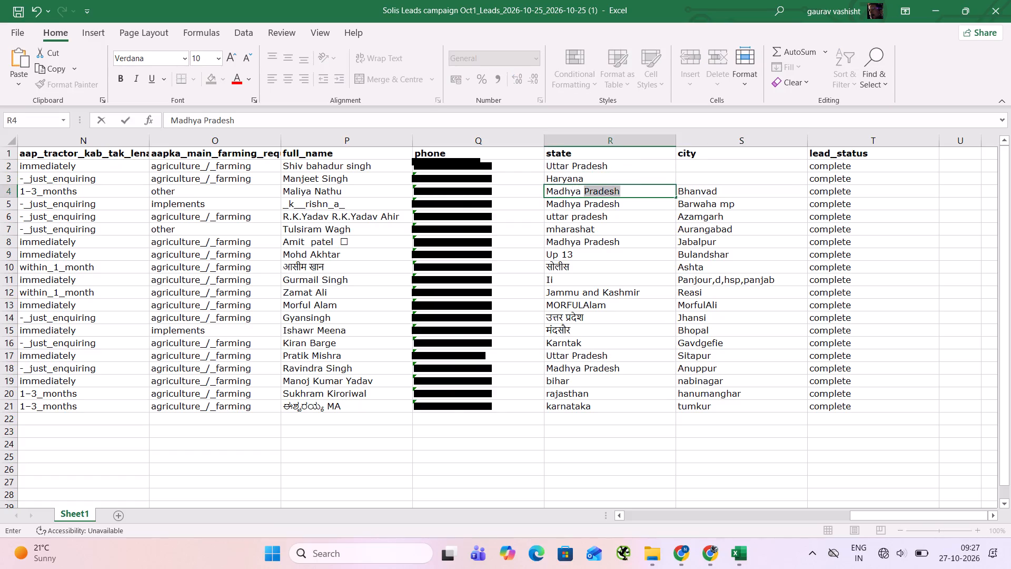
key("Right")
key("BackSpace")
key("Down")
key("Left")
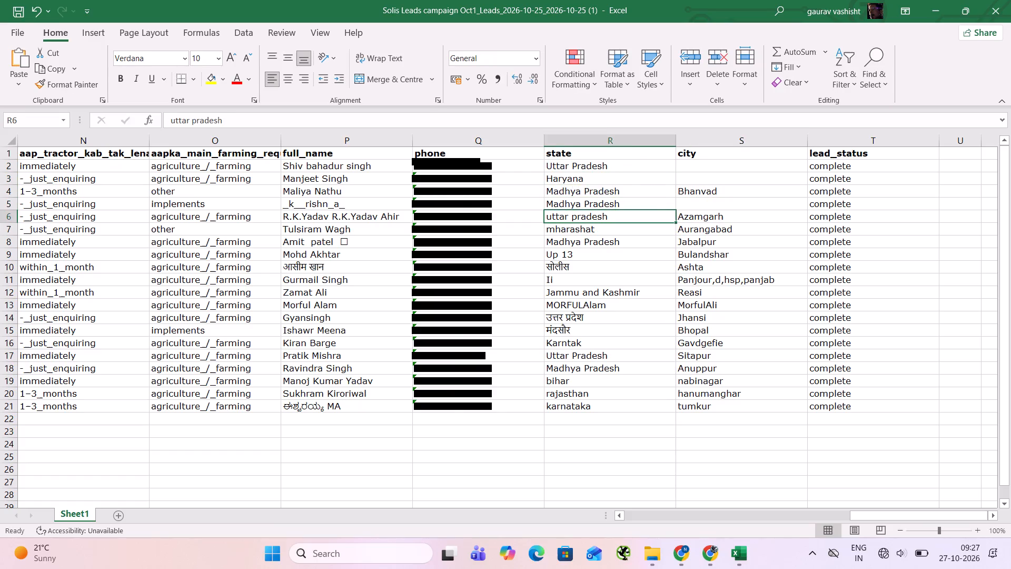
Correct the state entries in R6 to "Uttar Pradesh" and R7 to "Maharashtra".
type("Uttar")
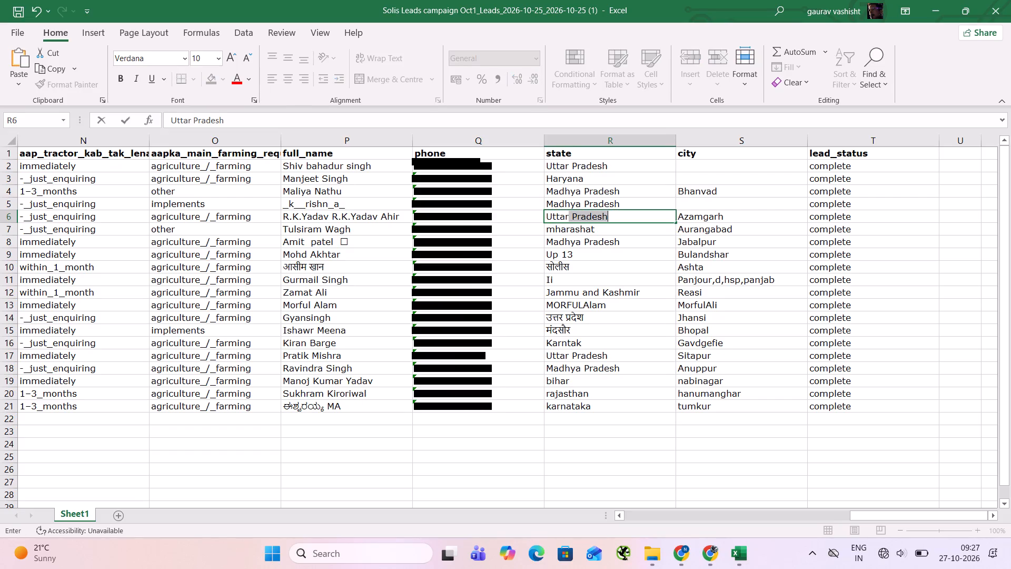
key("space")
key("Return")
type("Maharashtra")
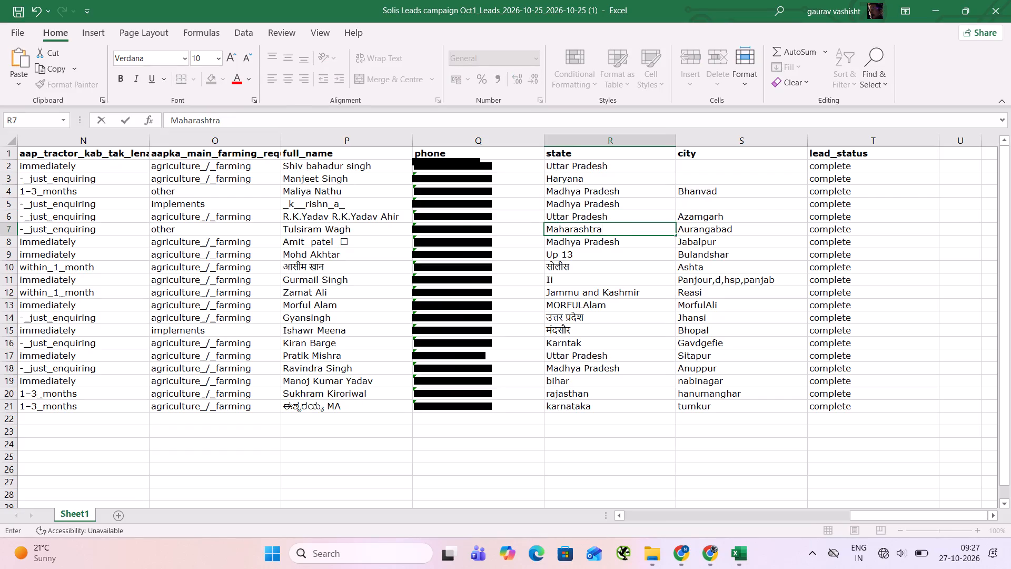
key("Down")
key("Right")
key("Down")
key("Left")
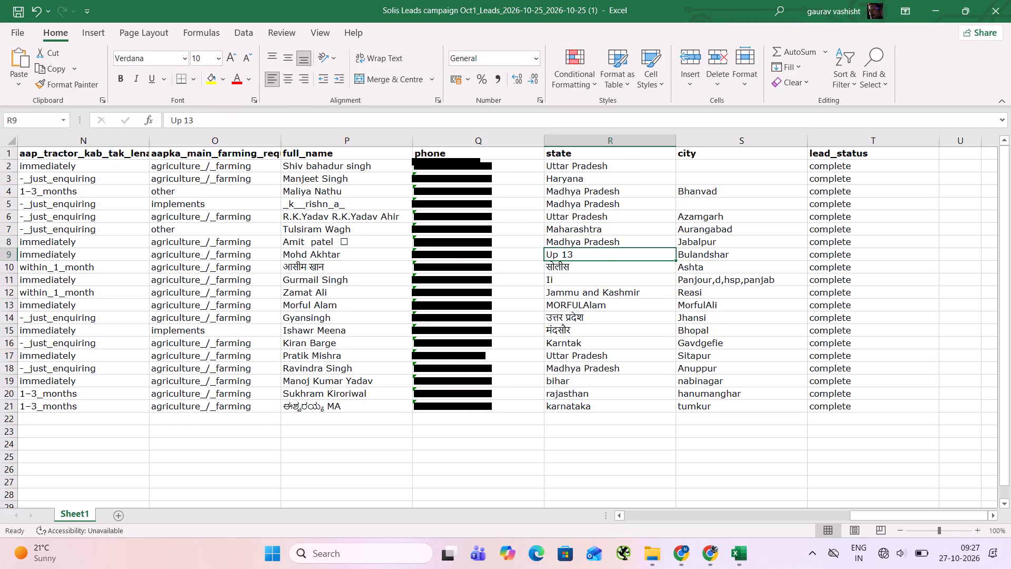
Set the state in R9 to "Uttar Pradesh", fill it down into R10, and clear the city in S10.
type("Uttar")
key("space")
key("Return")
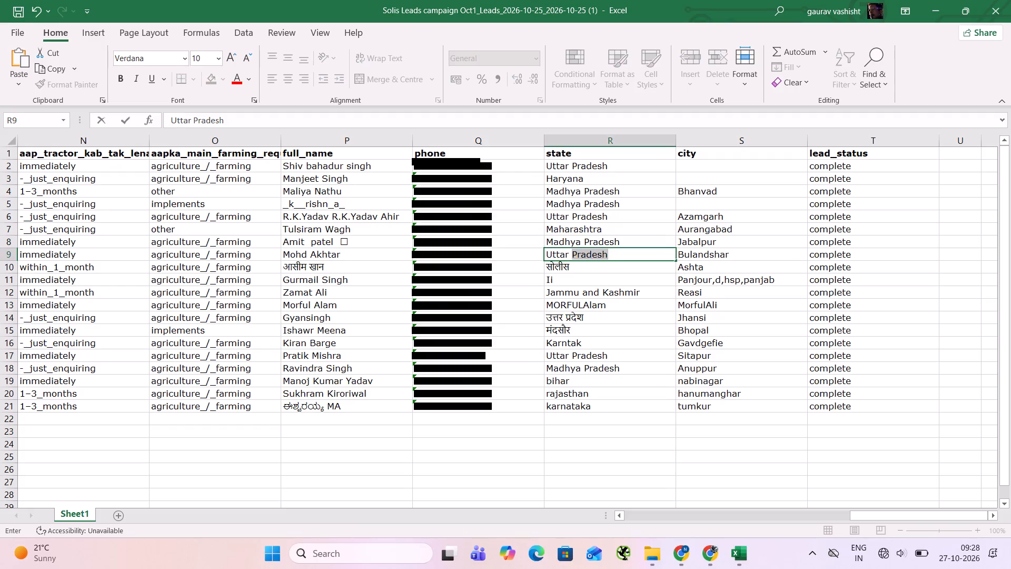
key("ctrl+d")
key("Right")
key("BackSpace")
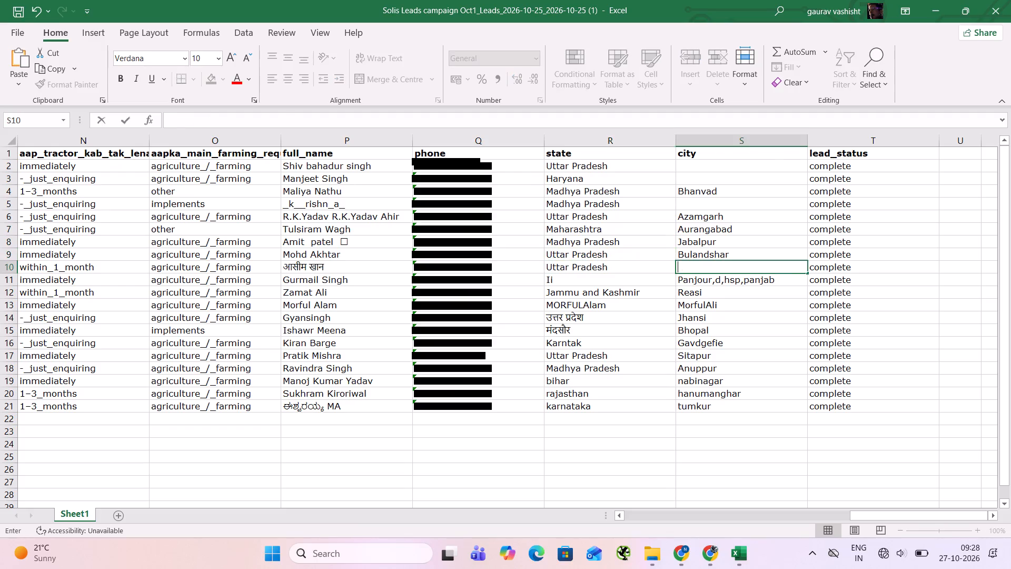
Clear the garbled city in S11 and set the state in R11 to "Punjab".
key("Down")
key("BackSpace")
key("Left")
type("Punjab")
key("Left")
key("Down")
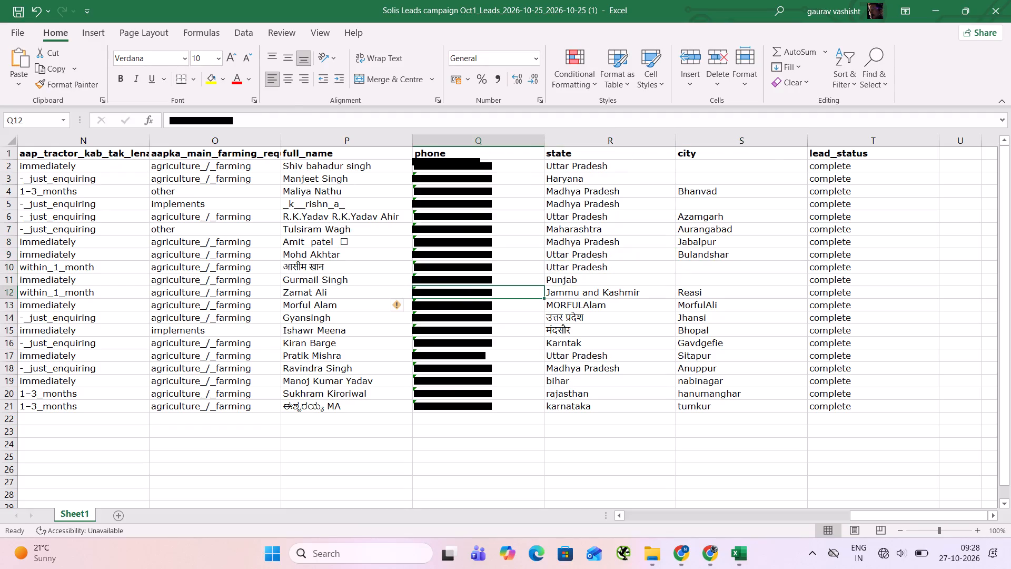
Clear the invalid state and city entries in R13 and S13.
key("Down")
key("Right")
key("BackSpace")
key("Right")
key("BackSpace")
key("Down")
key("Left")
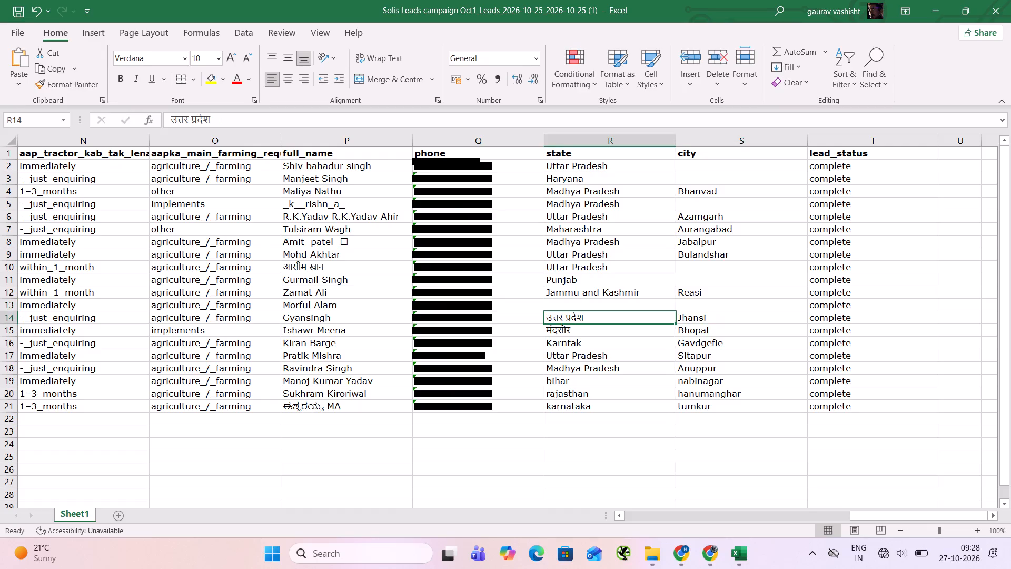
Replace the Hindi state entry in R14 with "Uttar Pradesh" and fill it down into R15.
key("shift+m")
key("BackSpace")
type("Uttar")
key("space")
key("Return")
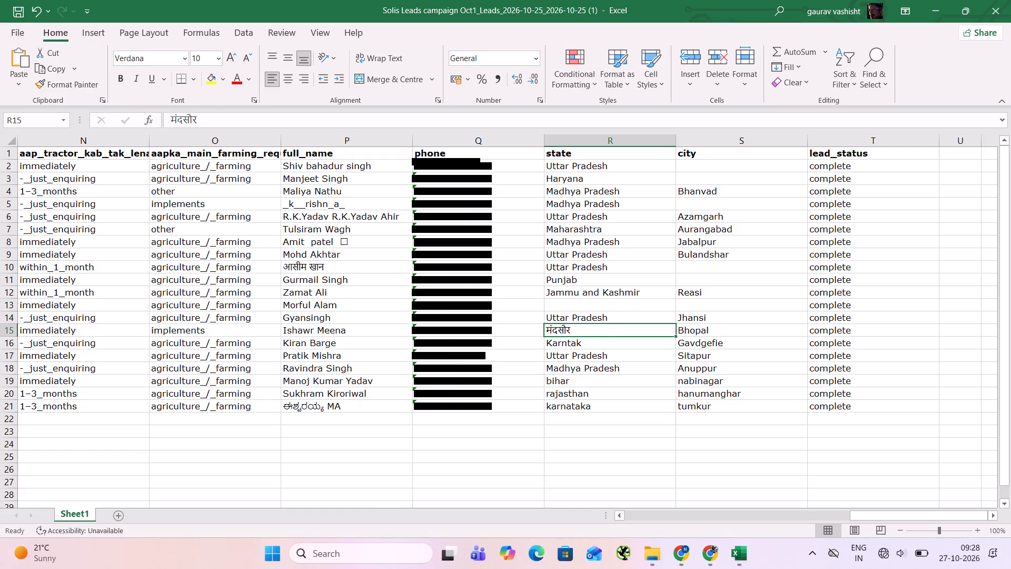
key("ctrl+d")
Clear the city in S16 and correct the state in R16 to "Karnataka".
key("Right")
key("Down")
key("BackSpace")
key("Left")
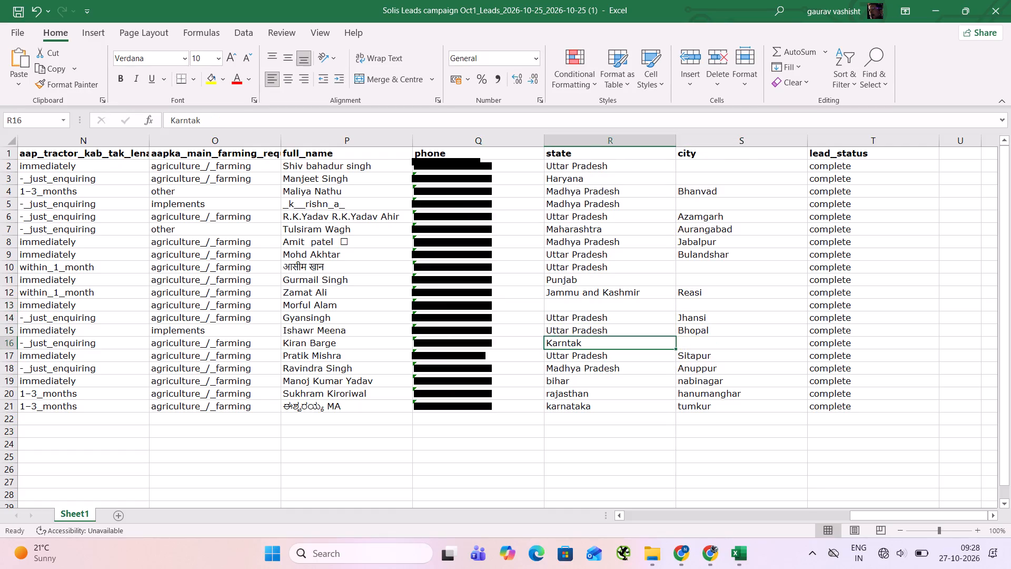
type("Kartnta\\")
key("BackSpace")
key("BackSpace")
key("BackSpace")
key("BackSpace")
key("BackSpace")
key("BackSpace")
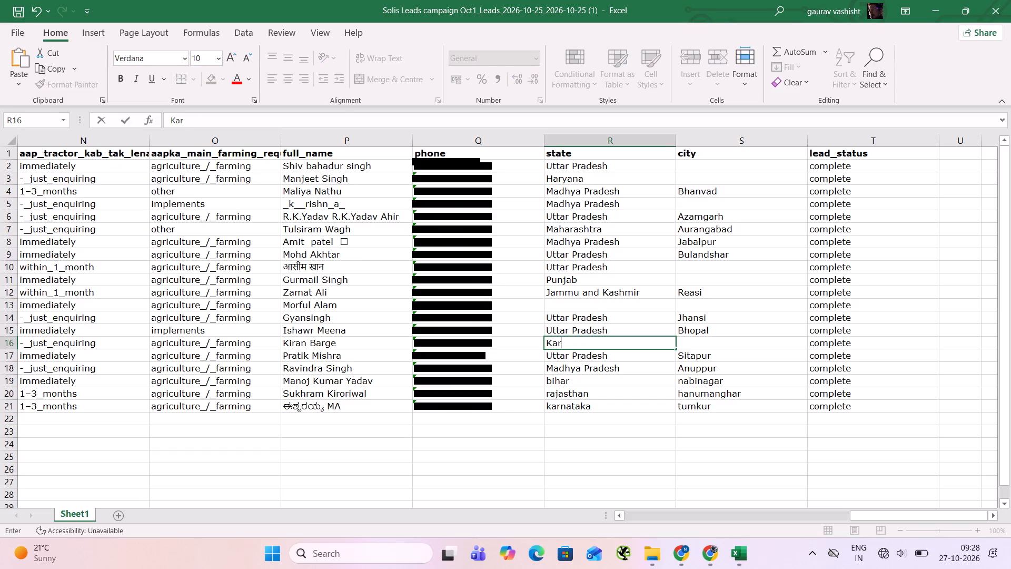
type("rnataka")
key("Right")
key("Down")
key("Left")
key("Up")
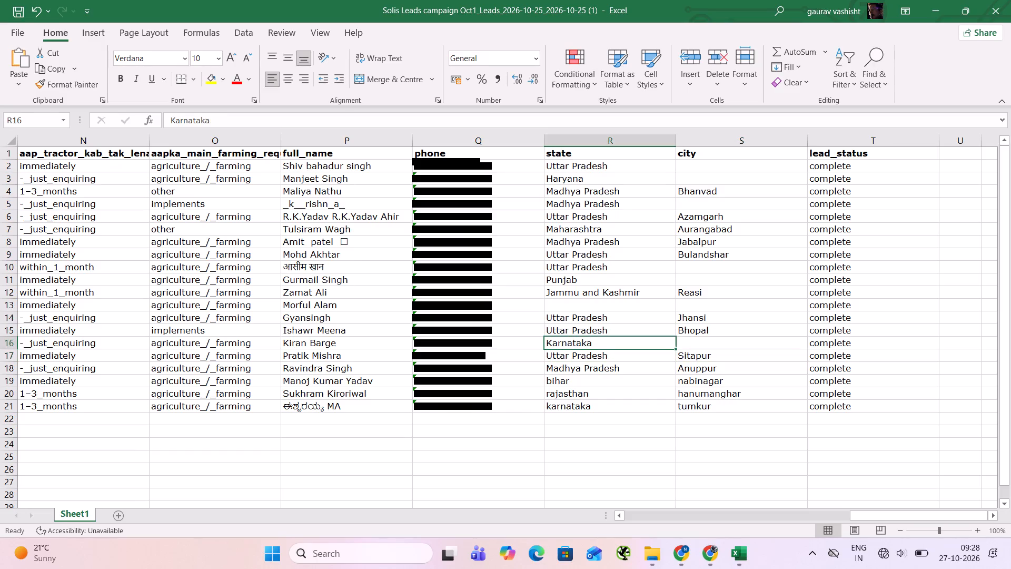
Clear the city in S19 and capitalise the state in R19 as "Bihar".
key("Down")
key("Down")
key("Right")
key("Down")
key("BackSpace")
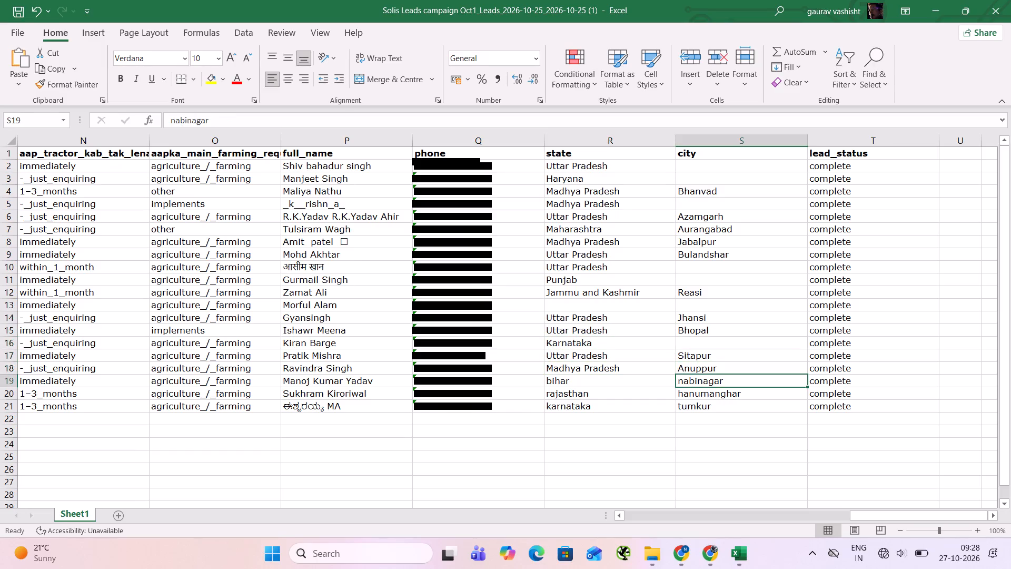
key("Left")
key("shift+n")
key("BackSpace")
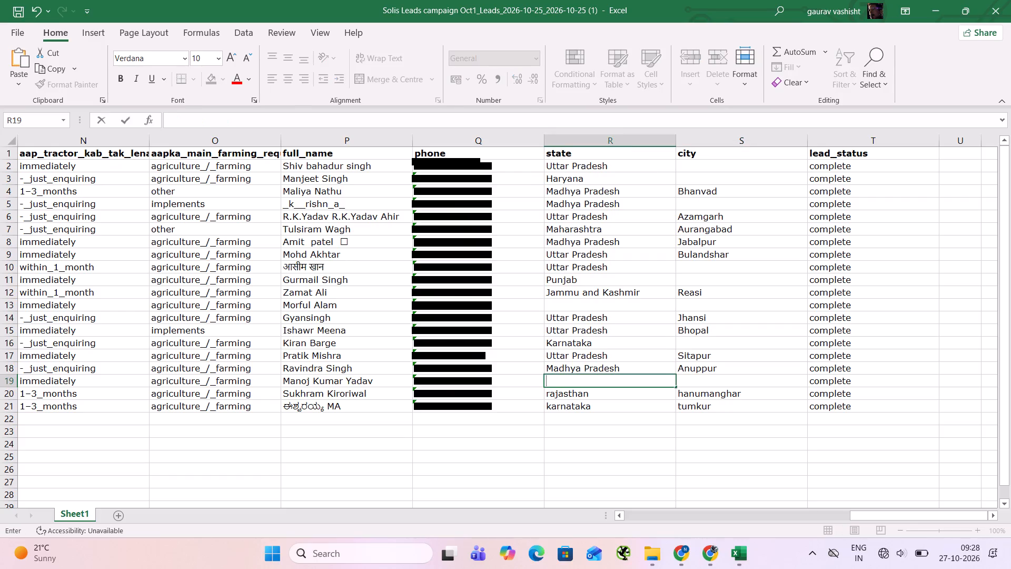
type("Bihar")
key("Down")
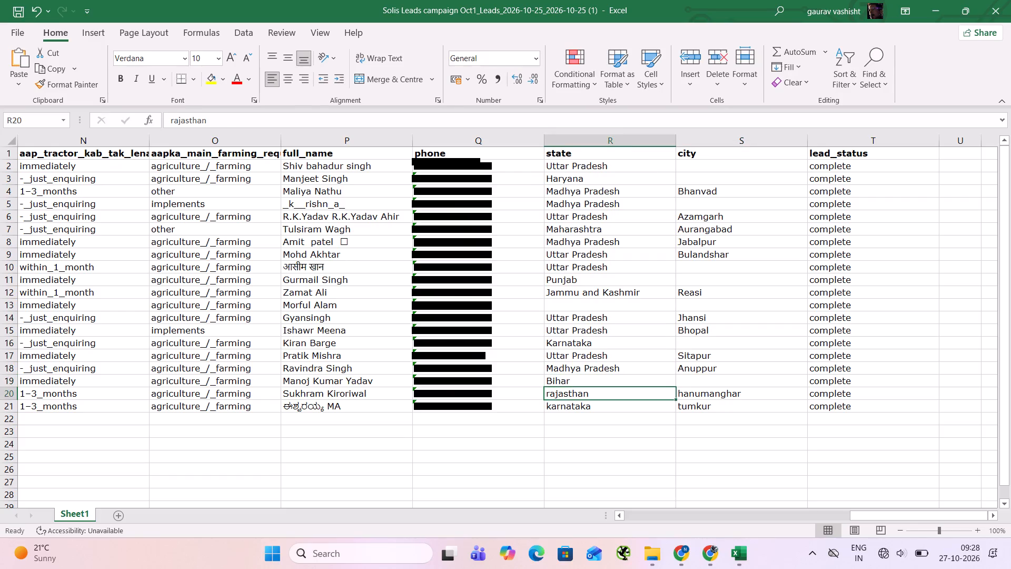
Capitalise the state in R20 as "Rajasthan" and clear the city in S20.
type("Rajasthabn")
key("BackSpace")
key("BackSpace")
key("n")
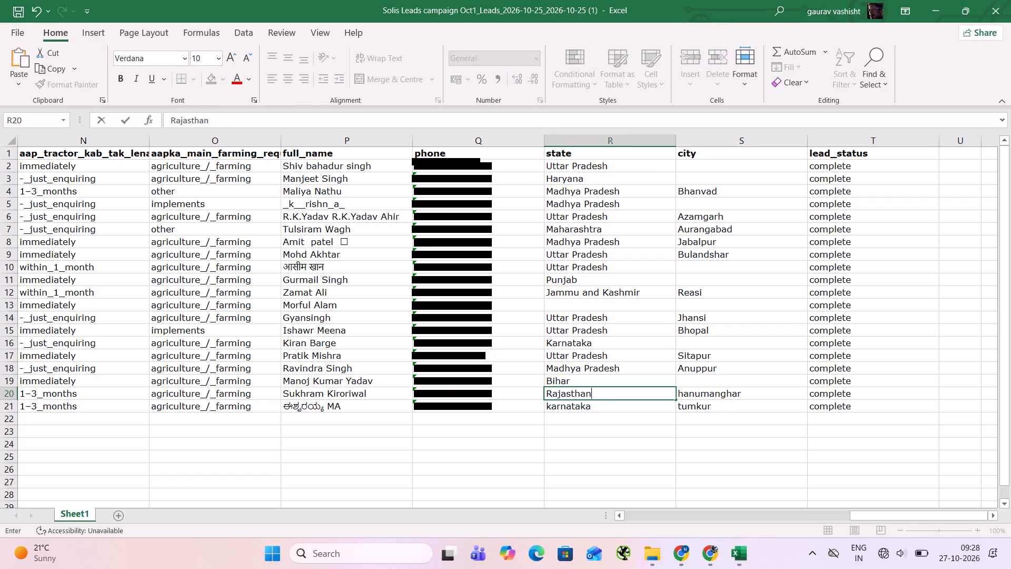
key("Down")
key("Right")
key("Up")
key("BackSpace")
Clear the city in S21 and capitalise the state in R21 as "Karnataka".
key("Down")
key("BackSpace")
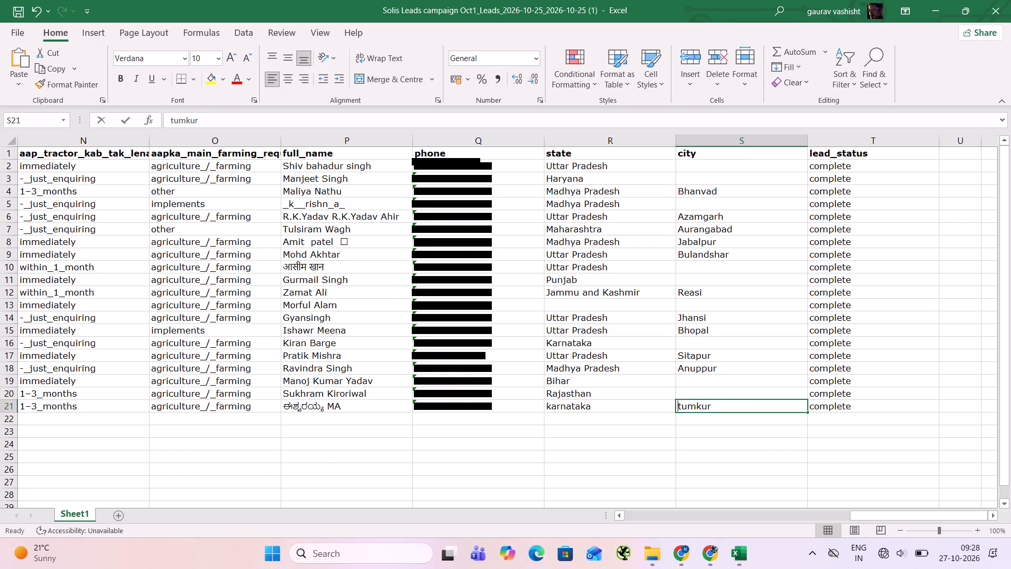
key("Left")
type("Karnataka")
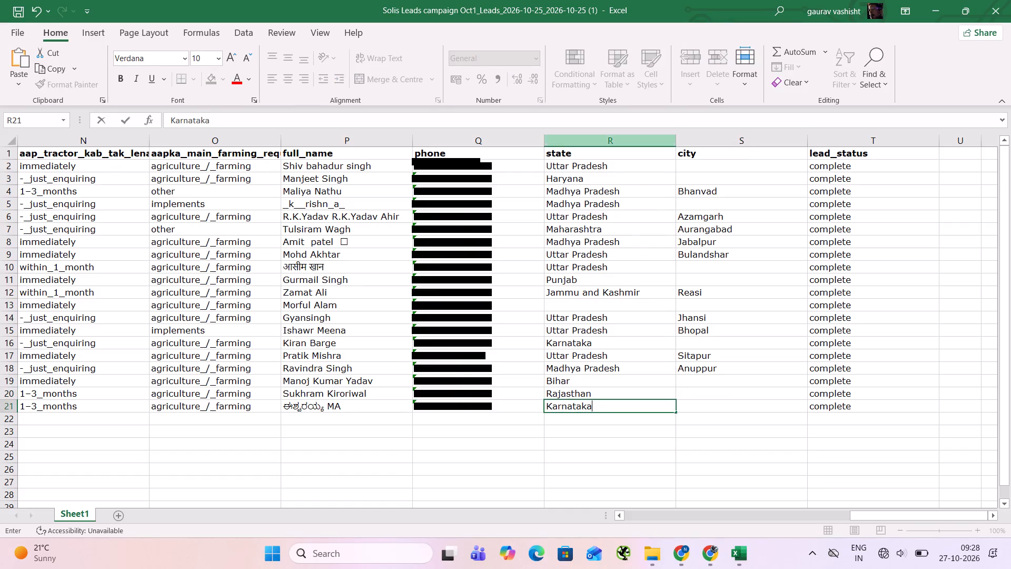
left_click(553, 190)
Save the file in 26 - Oct as an Excel Workbook, reusing its name "Solis Leads campaign Oct1_Leads_2026-10-25_2026-10-25 (1)" from Downloads, and close it.
left_click(7, 27)
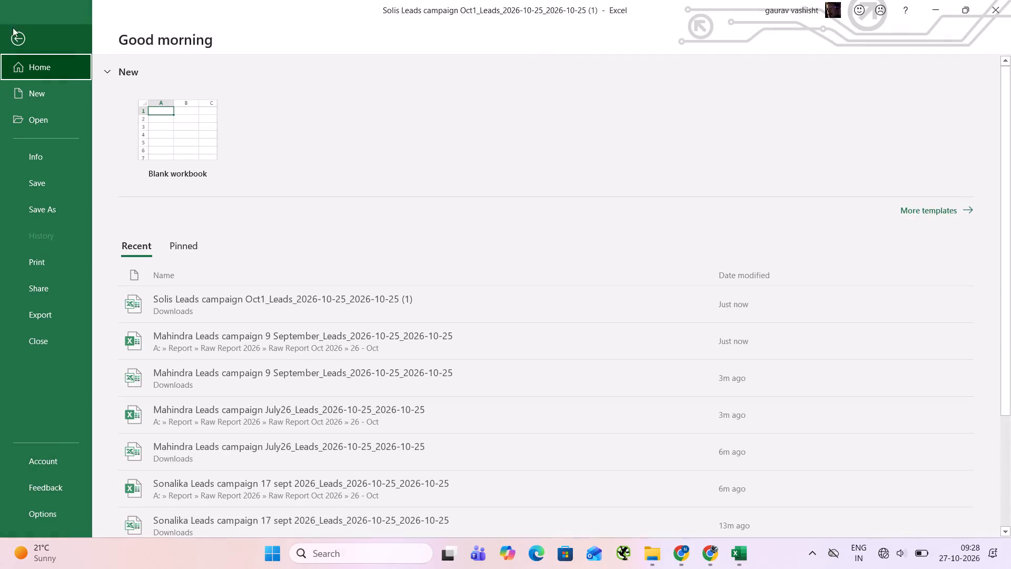
left_click(23, 207)
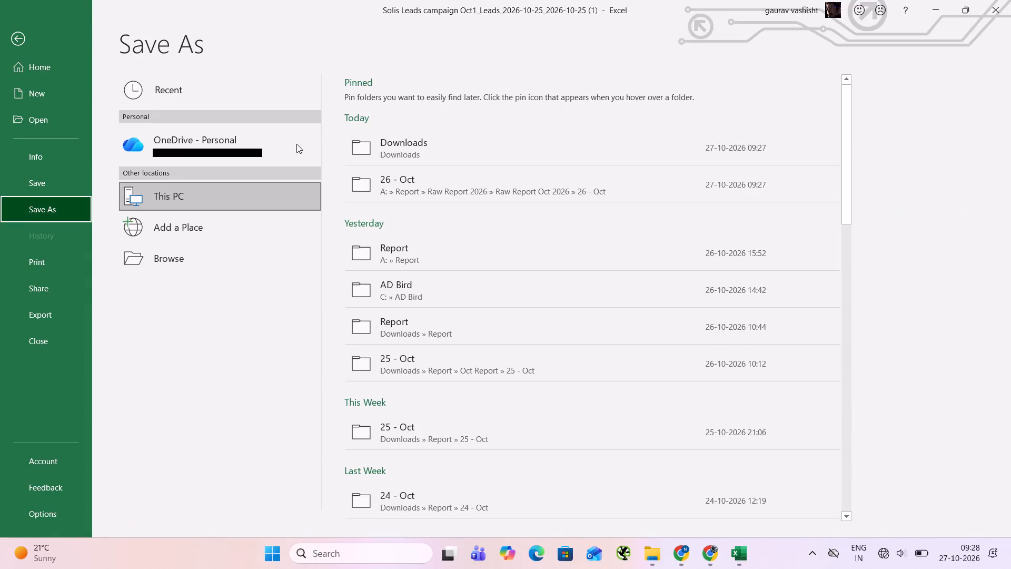
left_click(395, 187)
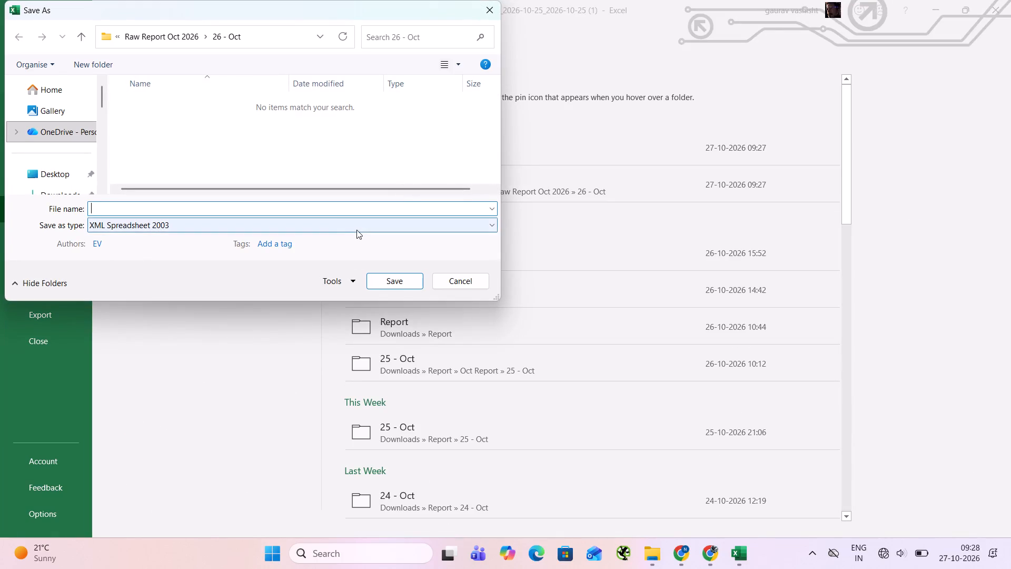
left_click(359, 229)
left_click(360, 236)
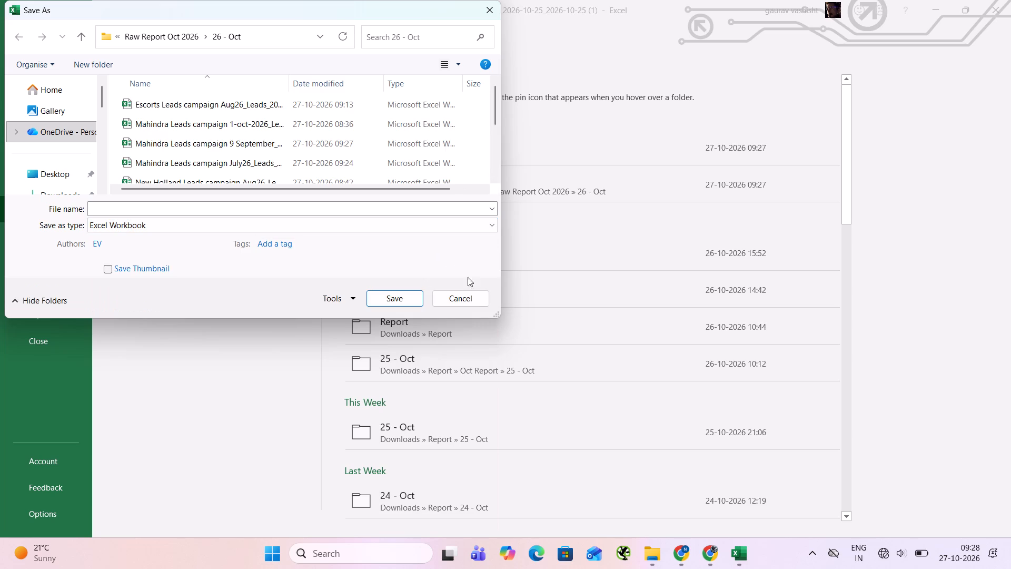
left_click(650, 566)
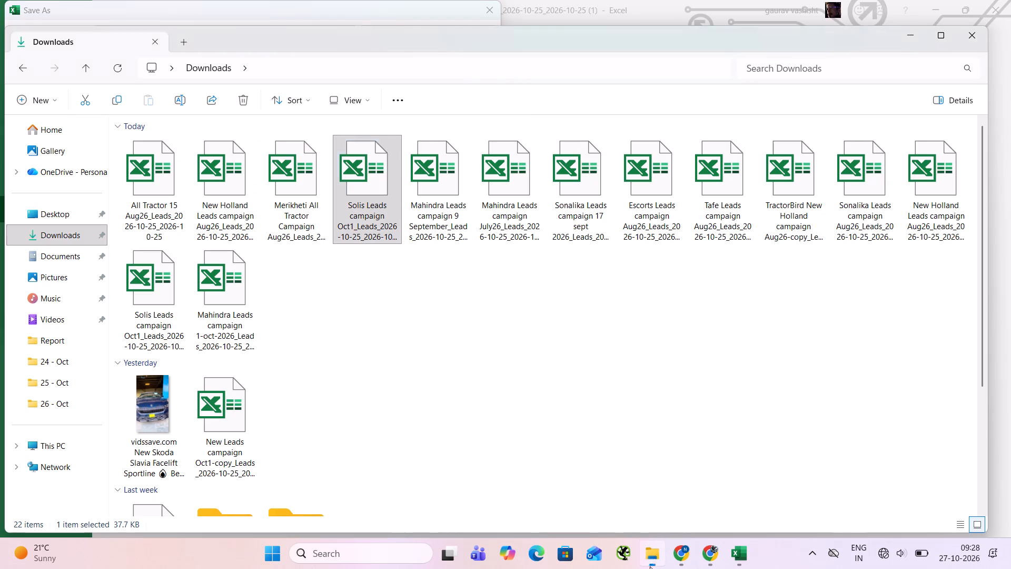
left_click(186, 99)
key("ctrl+c")
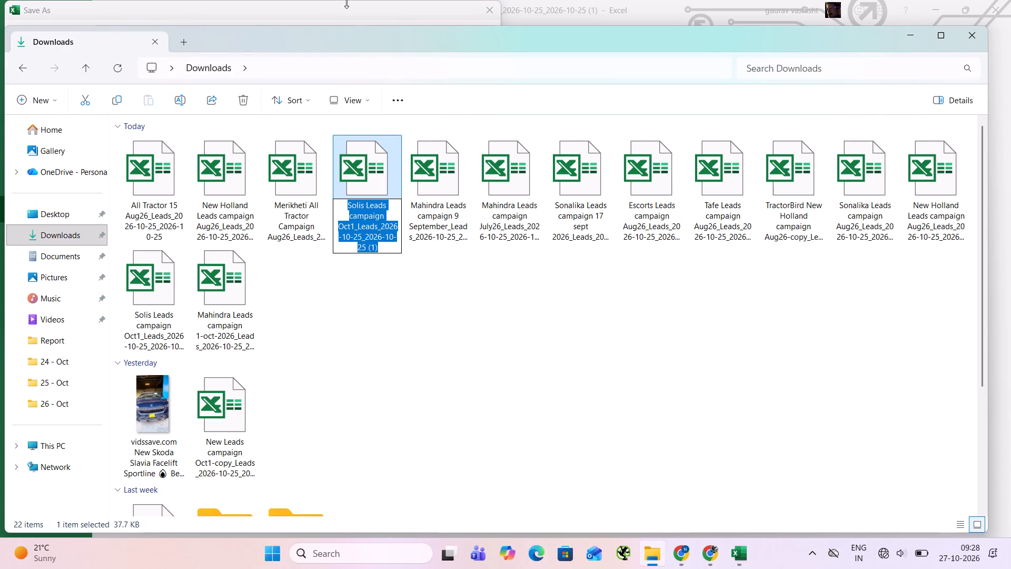
left_click(344, 3)
left_click(242, 206)
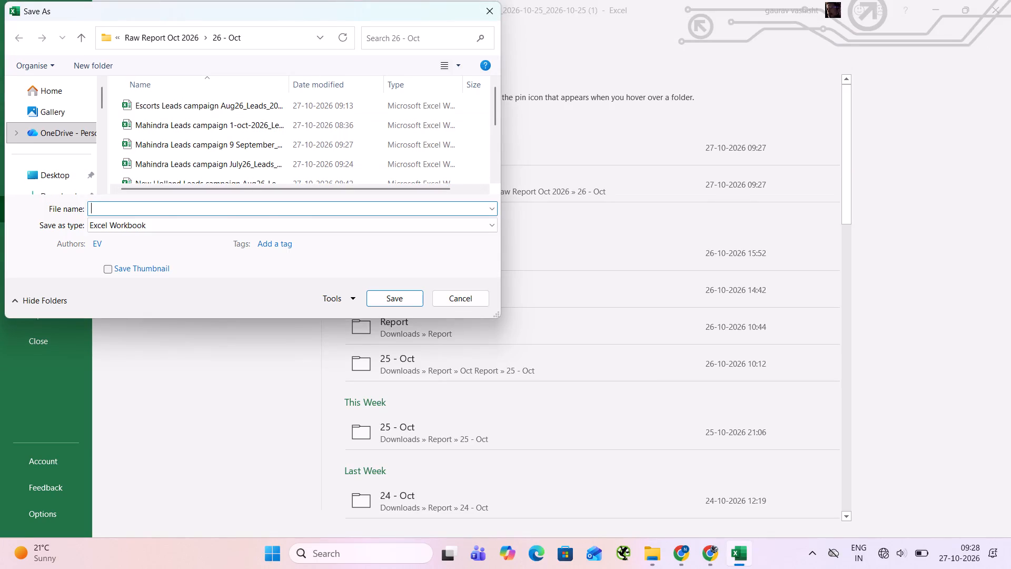
key("ctrl+v")
left_click(375, 295)
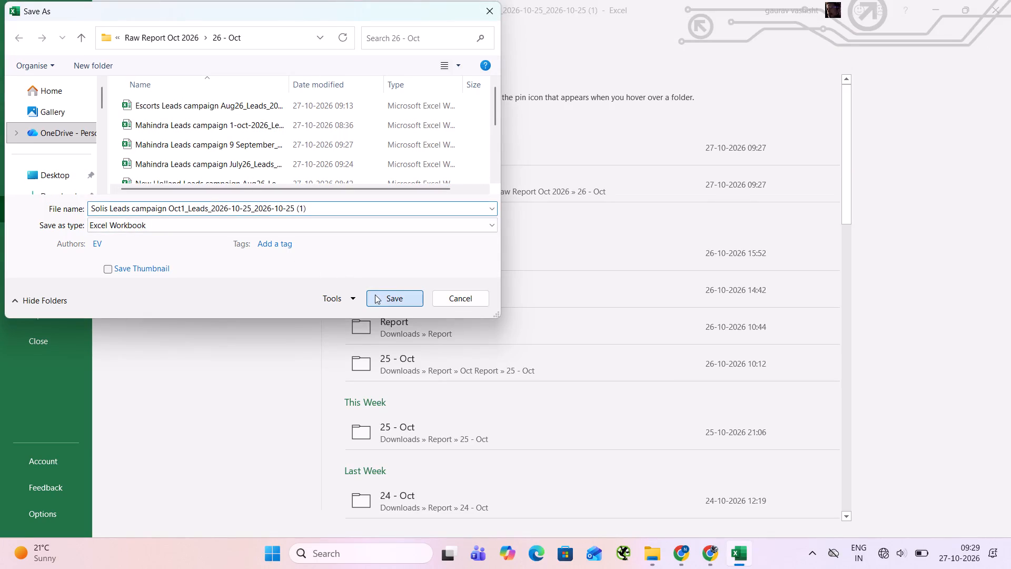
key("ctrl+s")
key("ctrl+s")
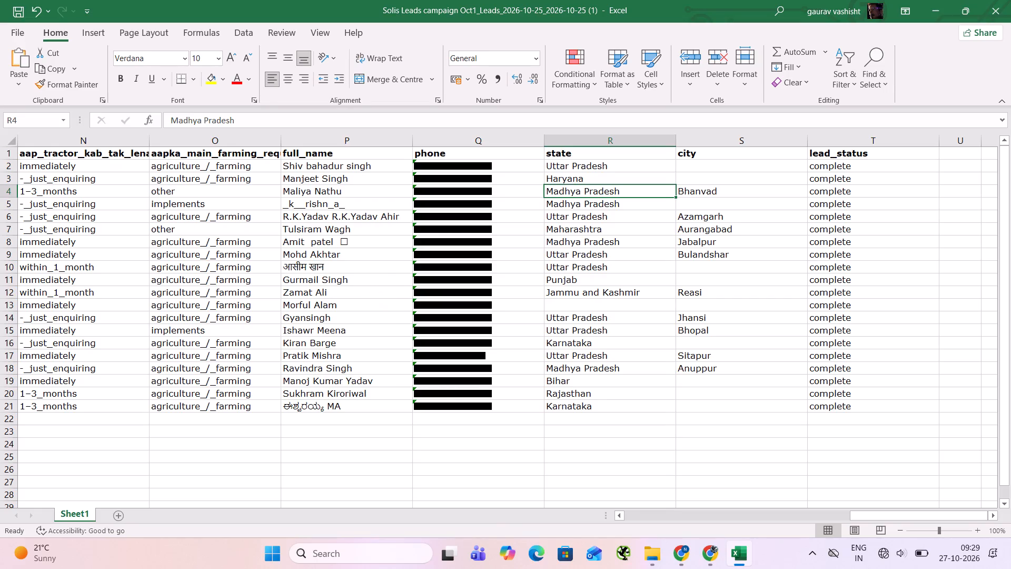
left_click(1010, 0)
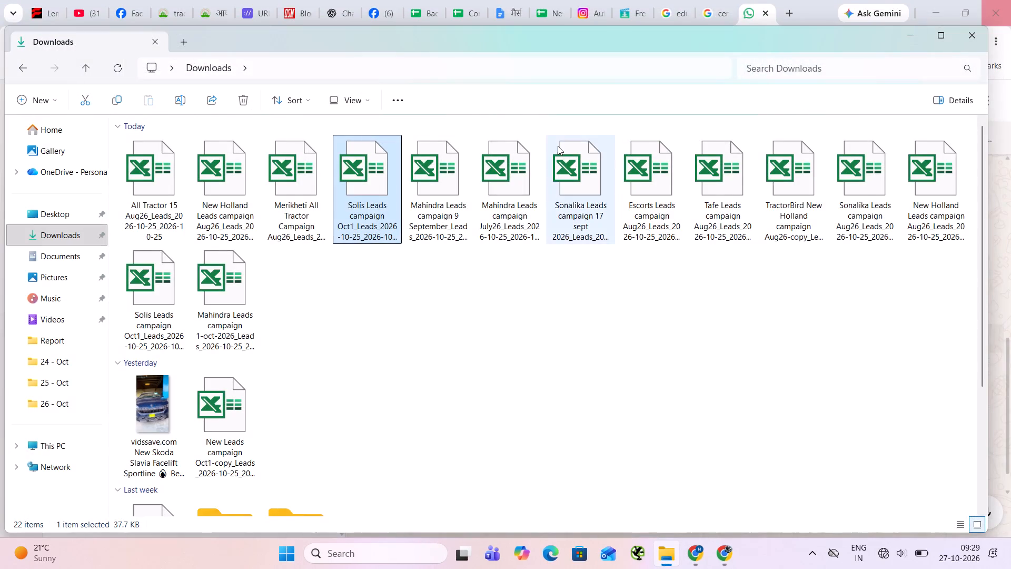
Open the "Merikheti All Tractor Campaign Aug26" leads file from Downloads, accepting the file format mismatch.
left_click(256, 187)
double_click(305, 177)
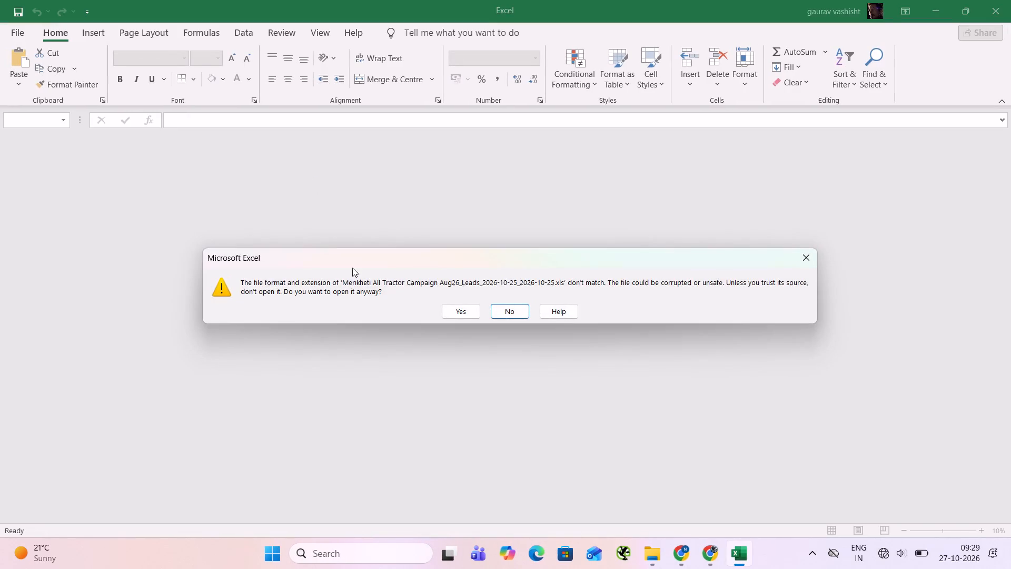
left_click(461, 307)
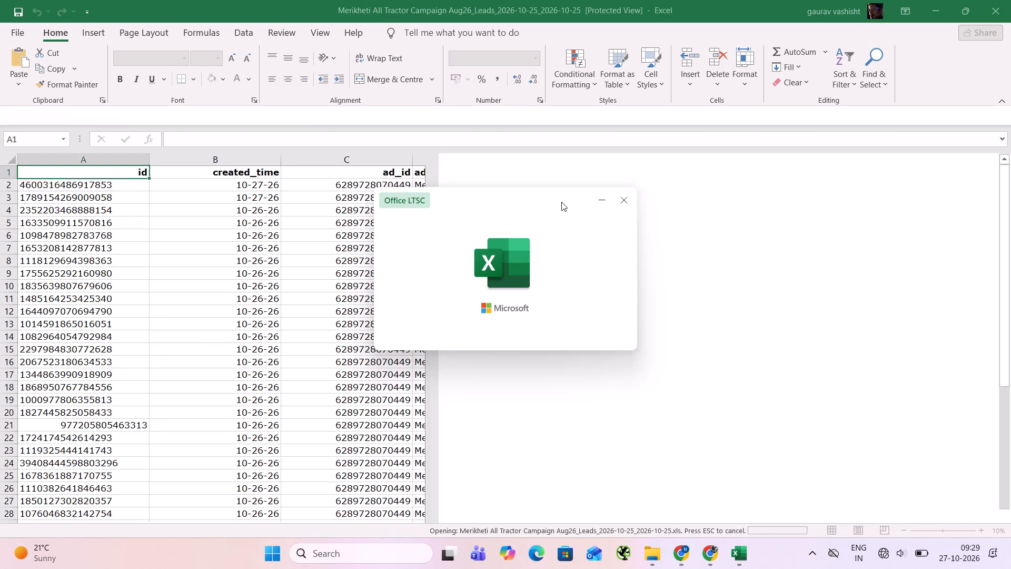
Enable editing of the protected Merikheti All Tractor Campaign Aug26 leads workbook.
left_click(548, 44)
left_click(547, 52)
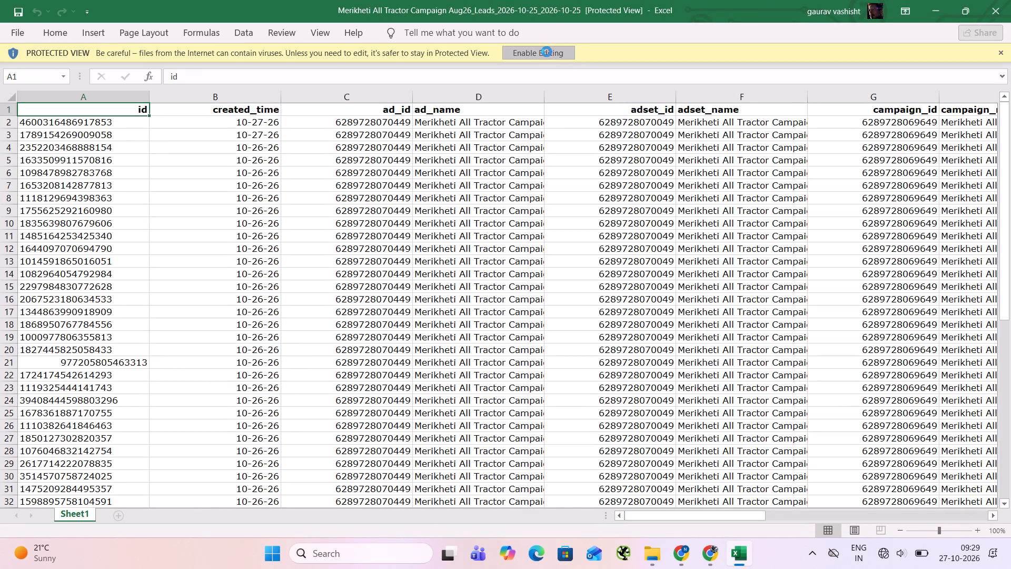
Clear the city in Q2 and replace the state in P2 with "Uttar Pradesh".
key("ctrl+Right")
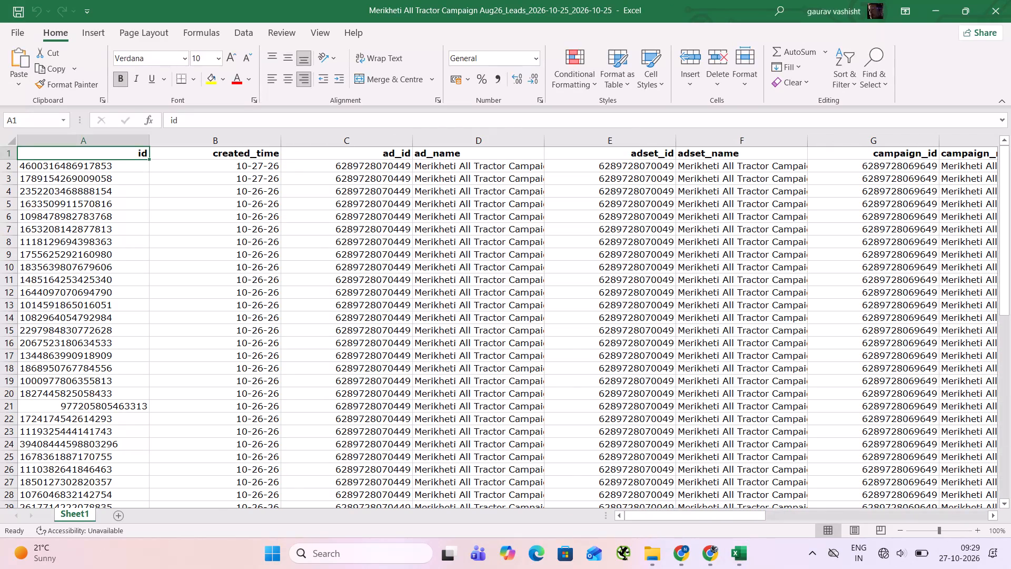
left_click(600, 142)
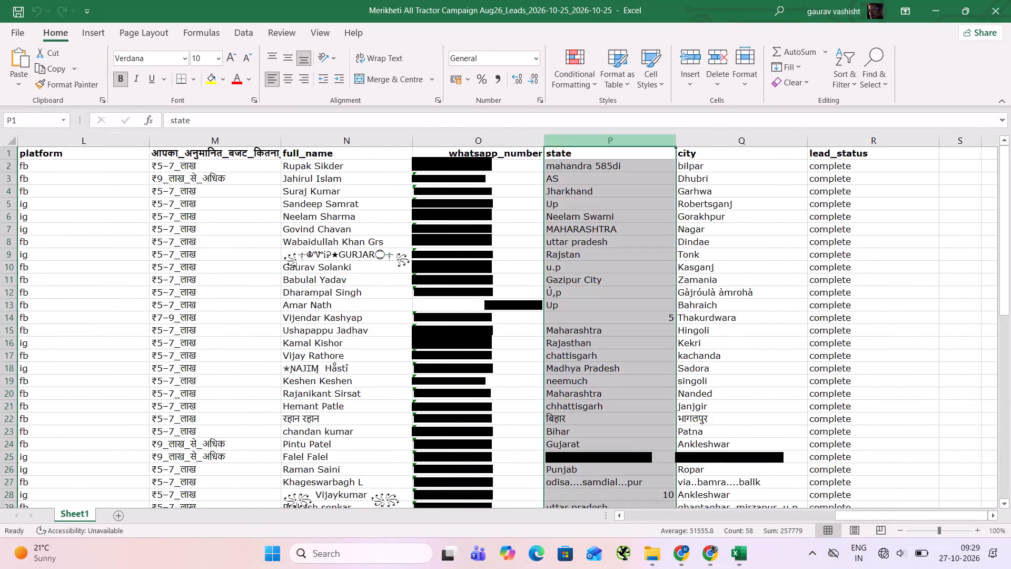
left_click(596, 163)
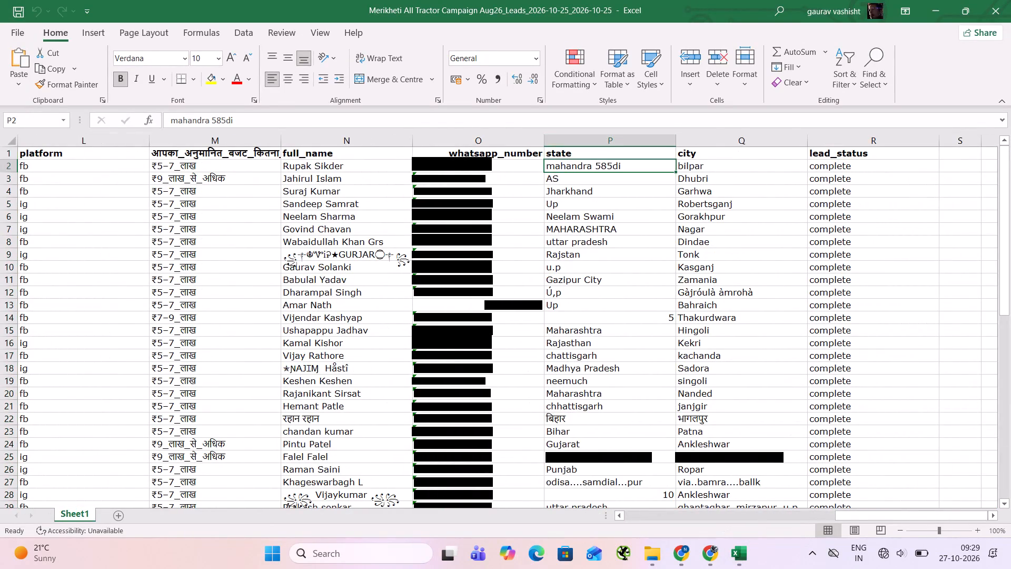
key("BackSpace")
key("Right")
key("BackSpace")
key("Left")
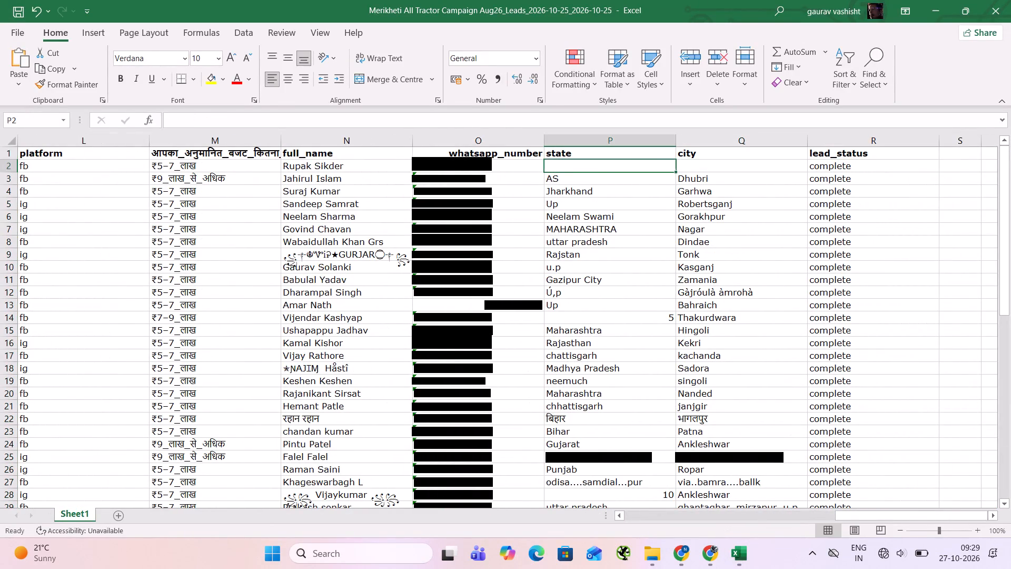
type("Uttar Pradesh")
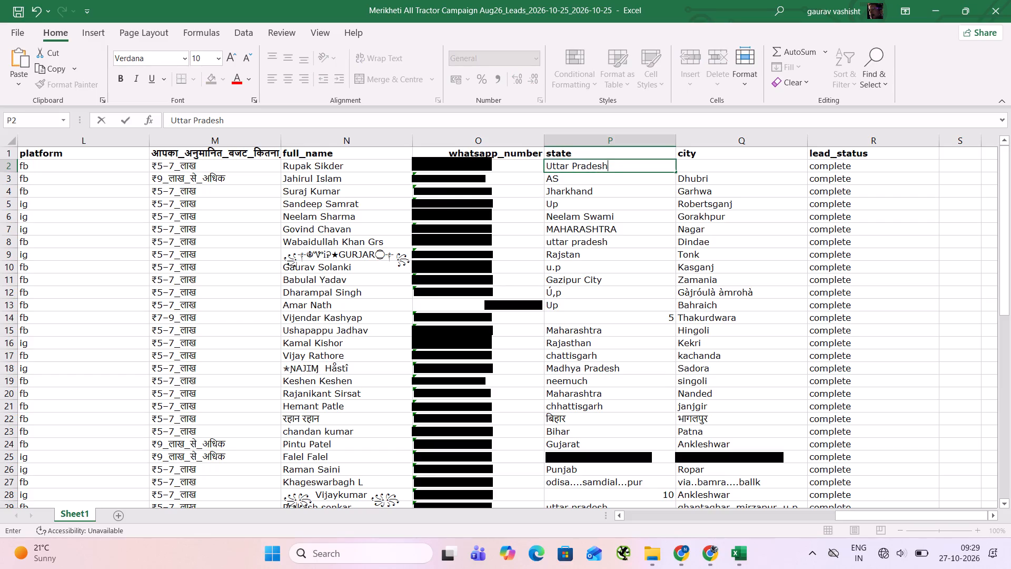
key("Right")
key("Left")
Replace the state abbreviation in P3 with "Assam".
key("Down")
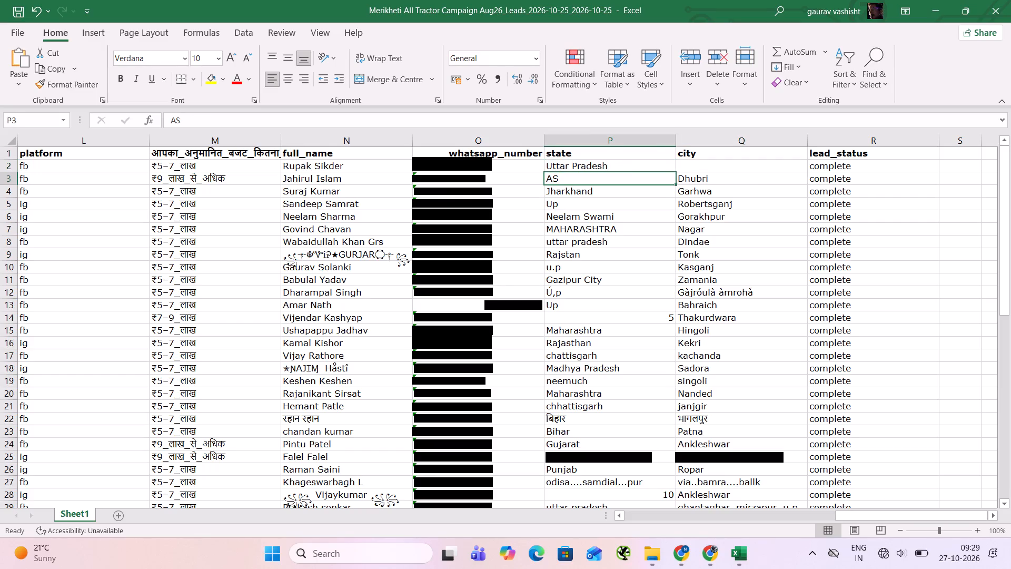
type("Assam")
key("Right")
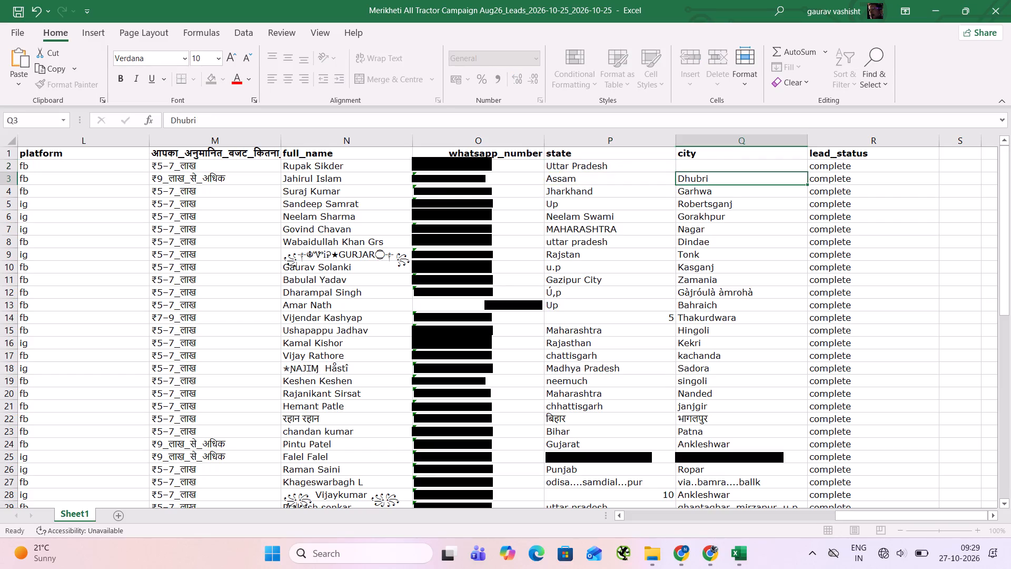
Copy "Uttar Pradesh" from P2 into the state cells P5 and P6.
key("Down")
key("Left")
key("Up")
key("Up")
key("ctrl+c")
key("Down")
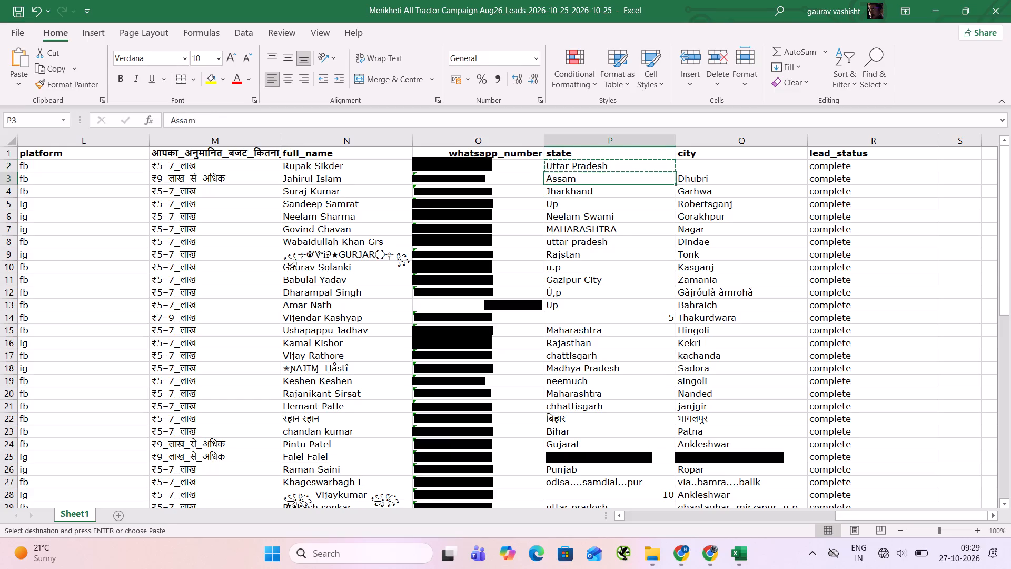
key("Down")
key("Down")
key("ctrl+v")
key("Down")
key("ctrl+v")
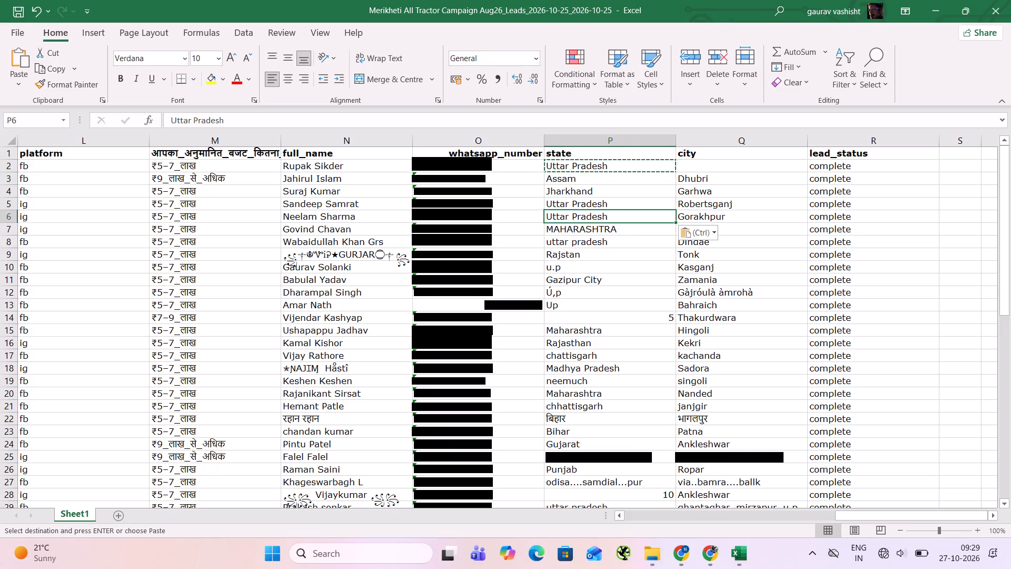
Rewrite the all-capitals state in P7 as "Maharashtra".
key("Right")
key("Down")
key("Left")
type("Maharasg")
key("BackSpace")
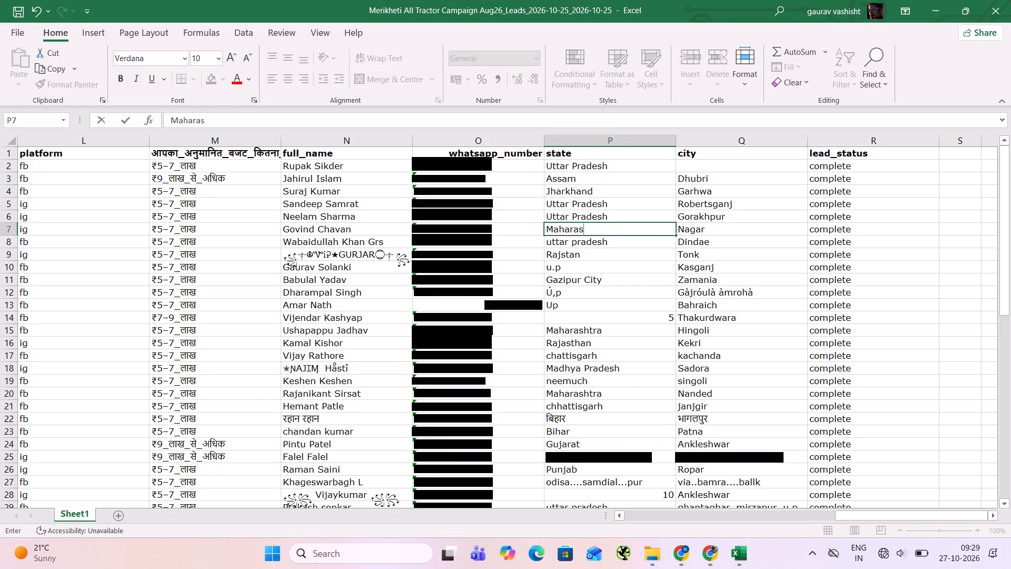
Finish entering the state in P7 as "Maharashtra".
type("htra")
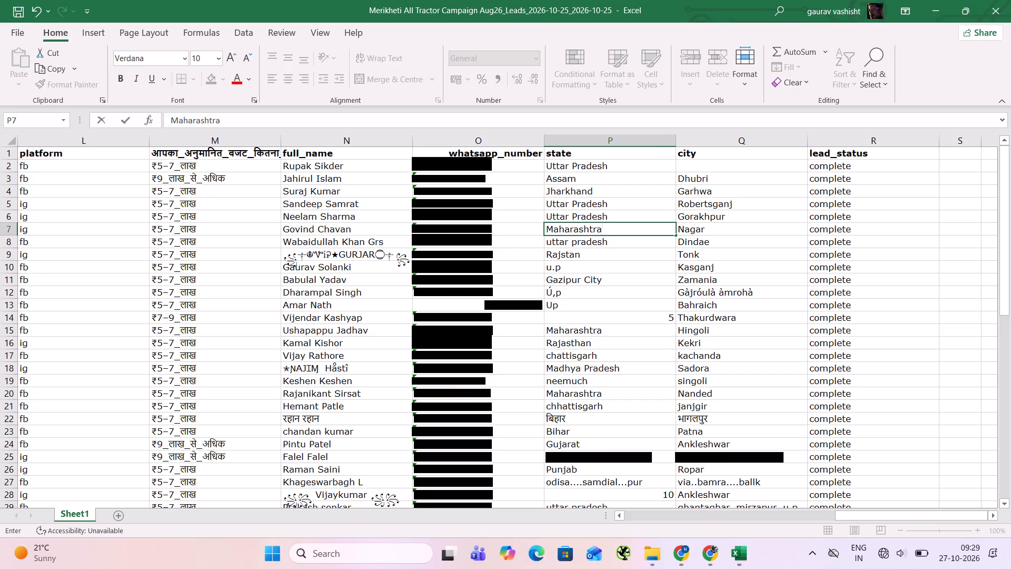
key("Right")
Copy "Uttar Pradesh" from P6 into the state cells P8 and P10.
key("Down")
key("Left")
key("Up")
key("Up")
key("ctrl+c")
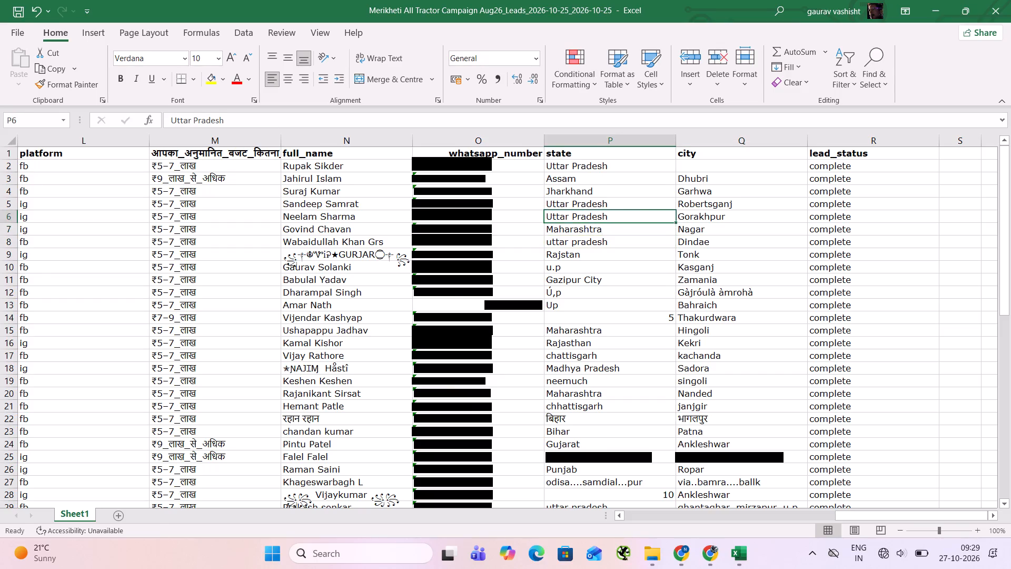
key("Down")
key("Down")
key("ctrl+v")
key("Down")
key("Down")
key("ctrl+v")
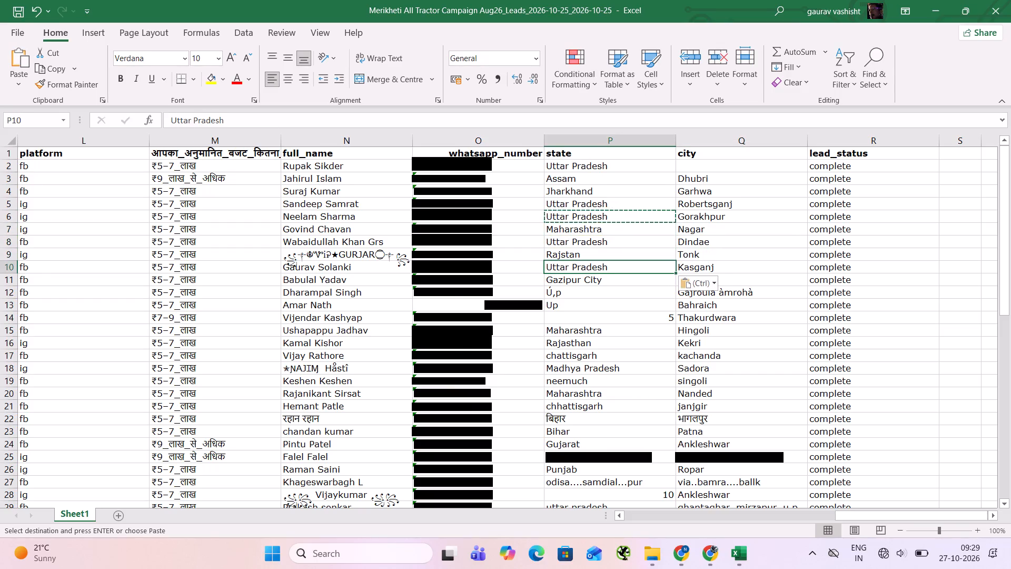
Enter "Rajasthan" as the state in P9 and P11.
key("Up")
type("Rajasthan")
key("Right")
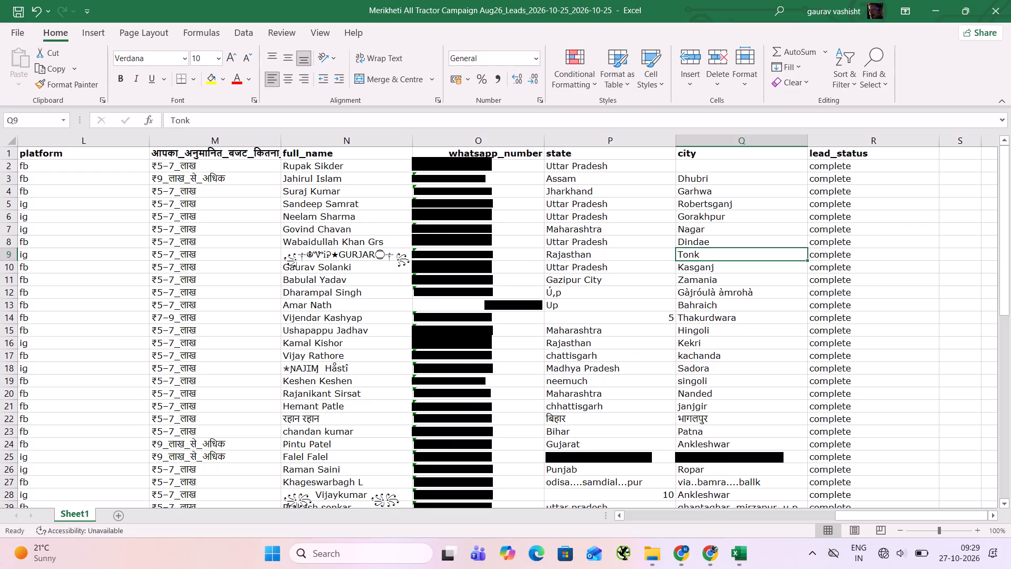
key("Down")
key("Down")
key("Left")
key("ctrl+d")
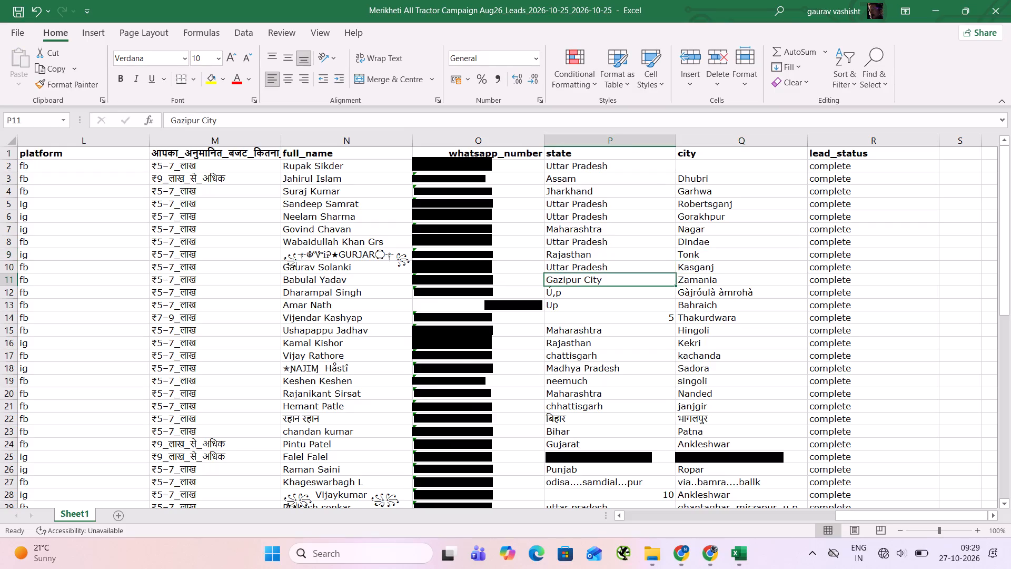
type("Rajasthan")
Fill the state cells P12, P13 and P14 with "Uttar Pradesh" from P10 and clear the city in Q12.
key("Up")
key("ctrl+c")
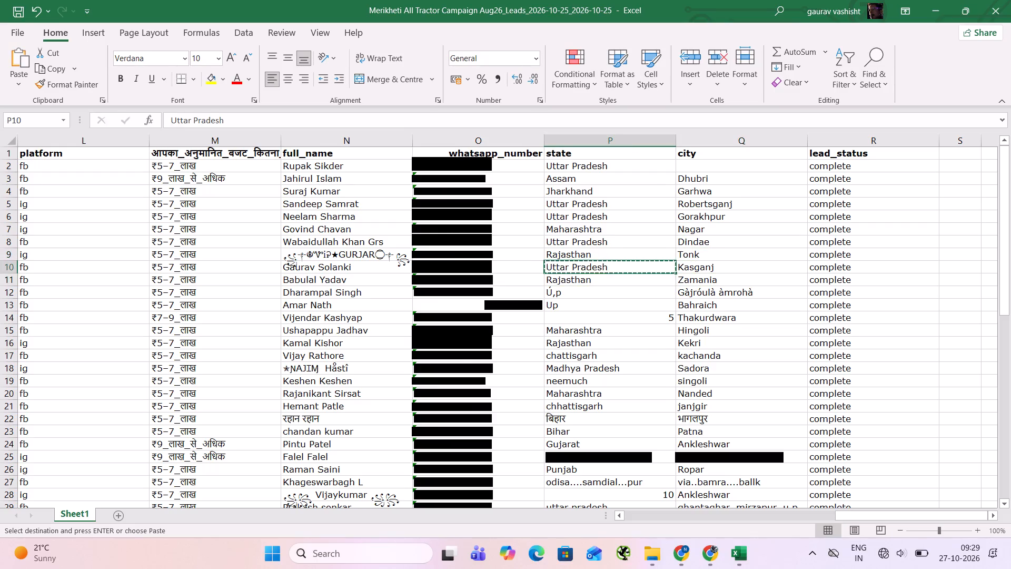
key("Down")
key("Down")
key("ctrl+v")
key("Down")
key("ctrl+v")
key("Right")
key("Up")
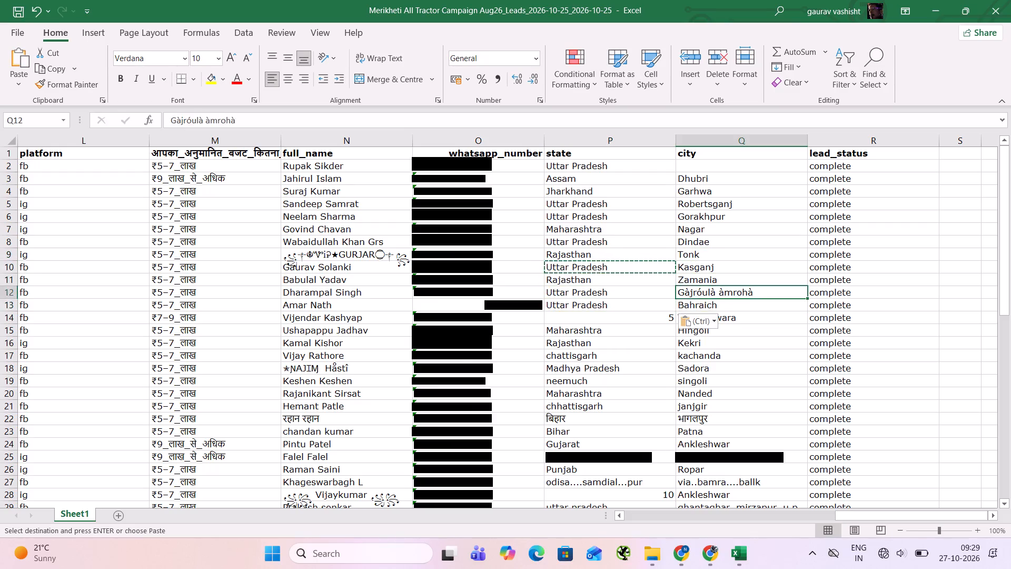
key("BackSpace")
key("Down")
key("Down")
key("Left")
key("ctrl+d")
Capitalise the state in P17 as "Chattisgarh".
key("Down")
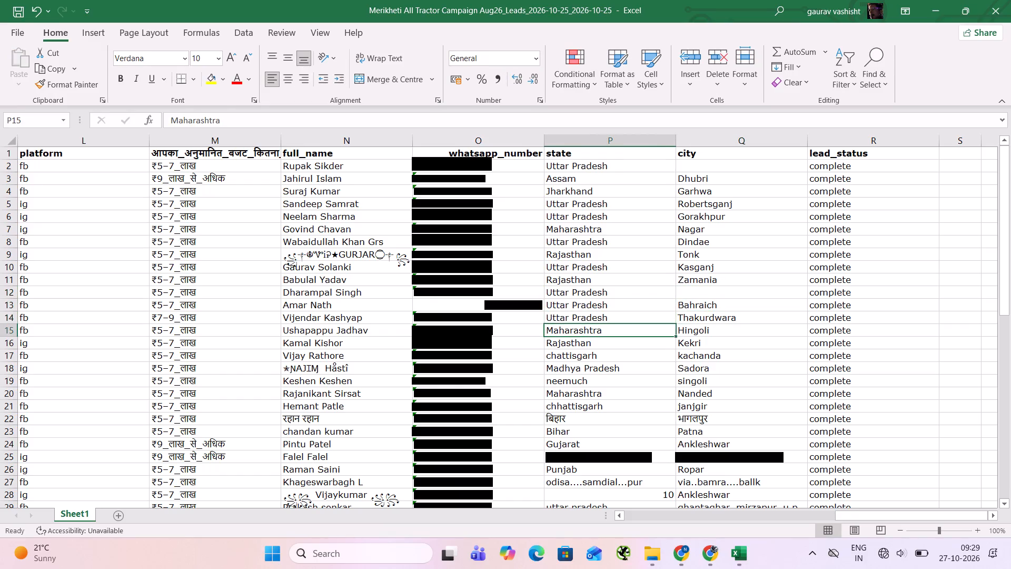
key("Right")
key("Down")
key("Left")
key("Down")
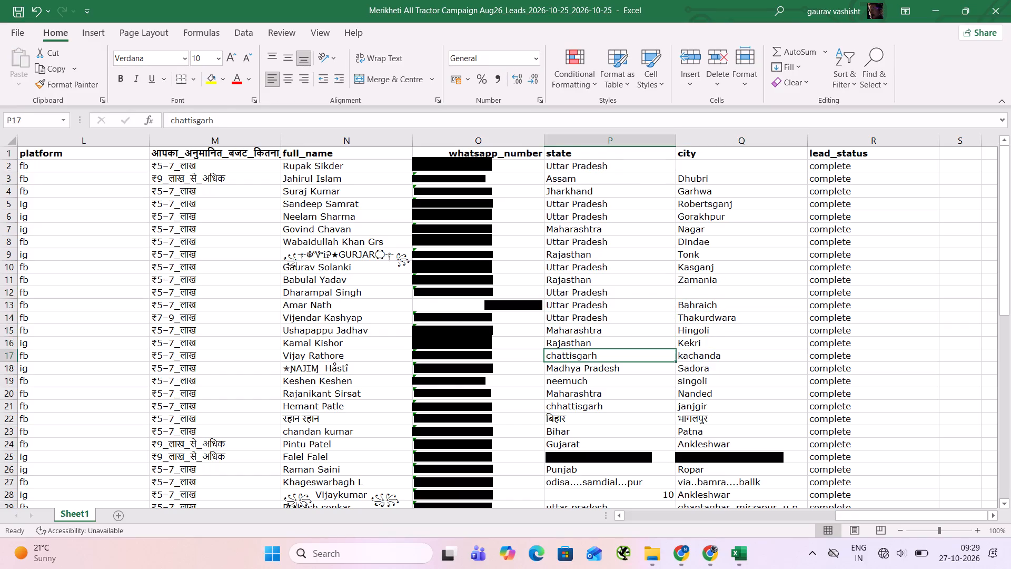
type("Chattisgarh")
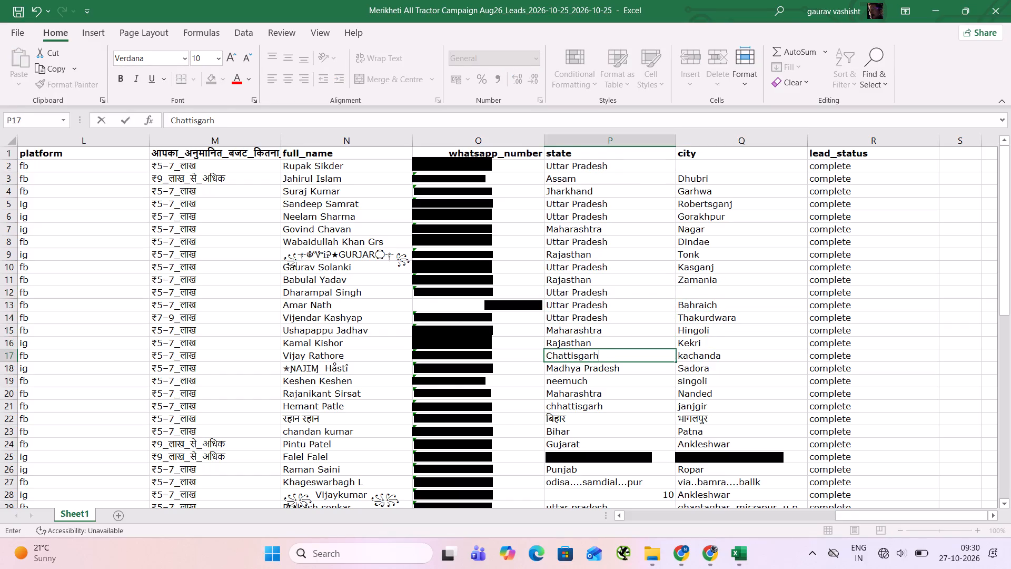
Set the state in P19 to "Bihar" and clear the city in Q19.
key("Right")
key("Down")
key("Left")
key("Down")
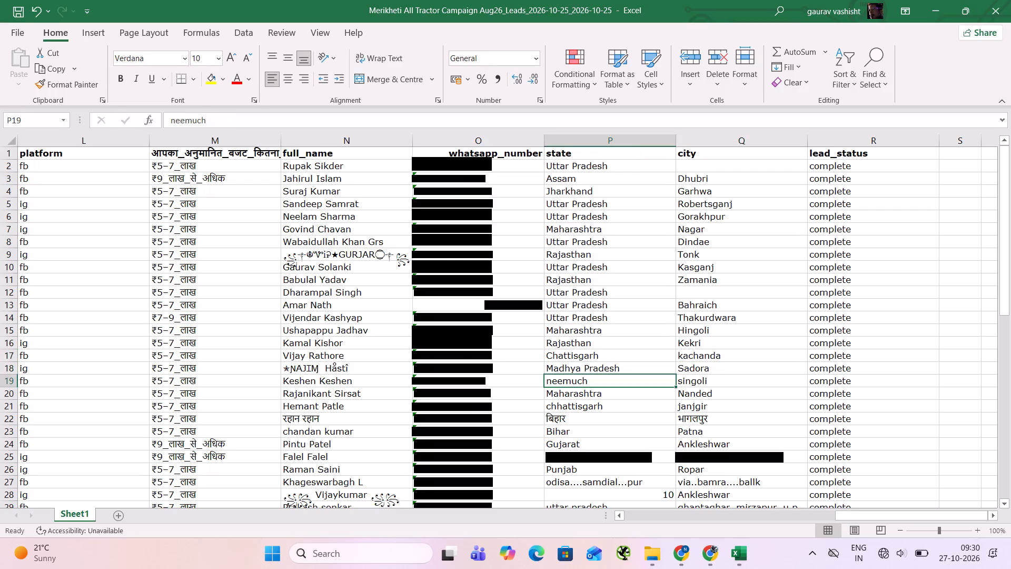
type("Bihar")
key("Right")
key("BackSpace")
Set the state in P21 to "Chattisgarh" and clear the city in Q21.
key("Down")
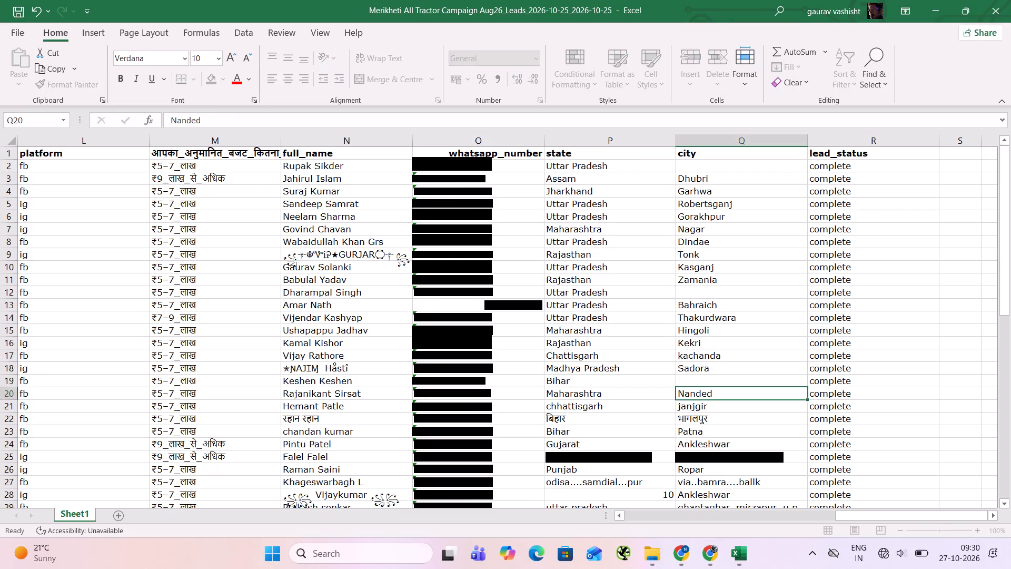
key("Left")
key("Down")
type("Chatt")
key("Return")
key("Right")
key("Right")
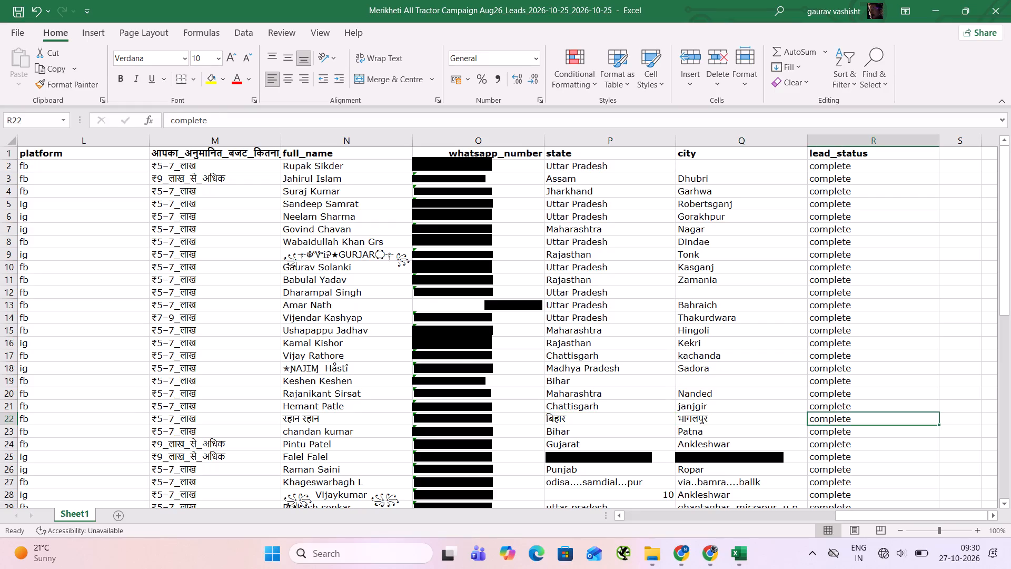
key("Up")
key("Left")
key("BackSpace")
Clear the city in Q22 and replace the Hindi state in P22 with "Bihar".
key("Down")
key("BackSpace")
key("Left")
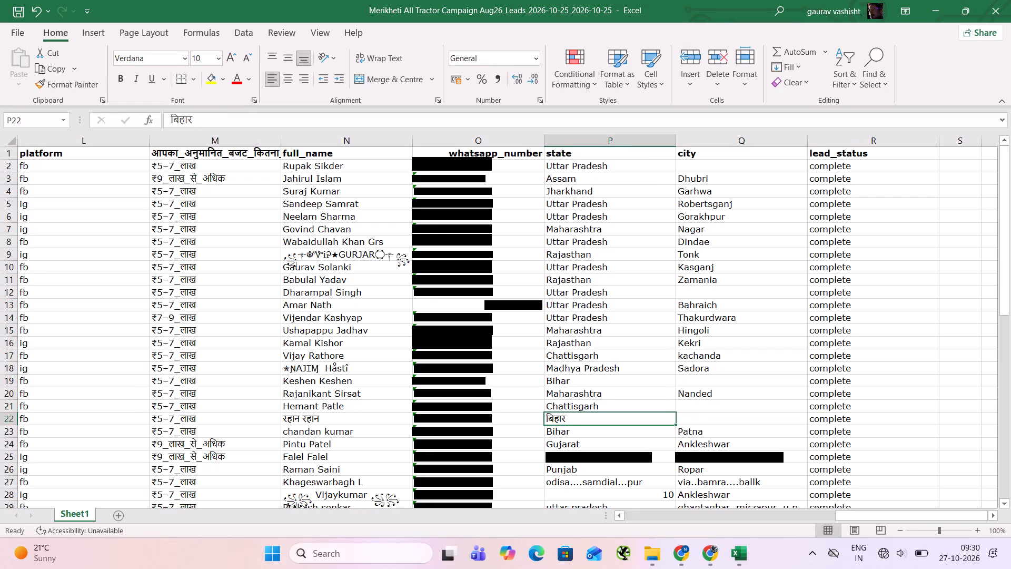
type("Bihar")
key("Down")
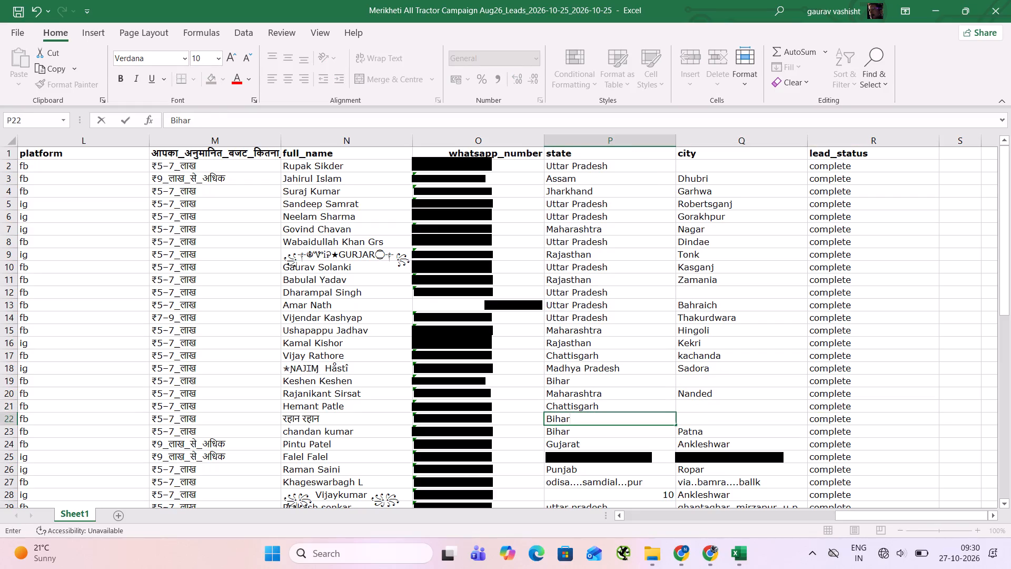
Clear the city in Q25 and the state in P25.
key("Down")
key("Right")
key("Down")
key("BackSpace")
key("Left")
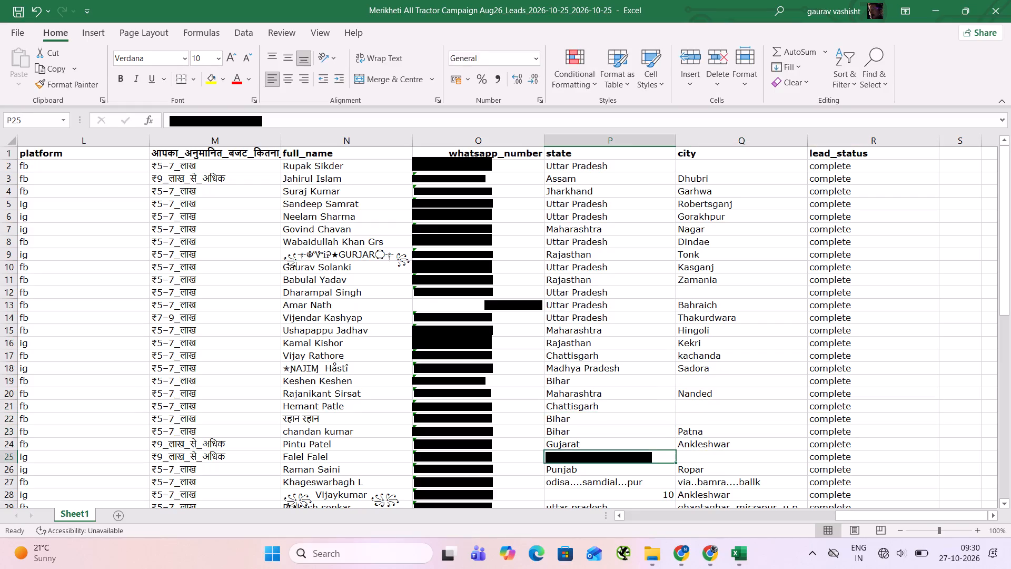
key("BackSpace")
Clear the city in Q27 and set the state in P27 to "Odisha".
key("Down")
key("Right")
key("Down")
key("BackSpace")
key("Left")
key("BackSpace")
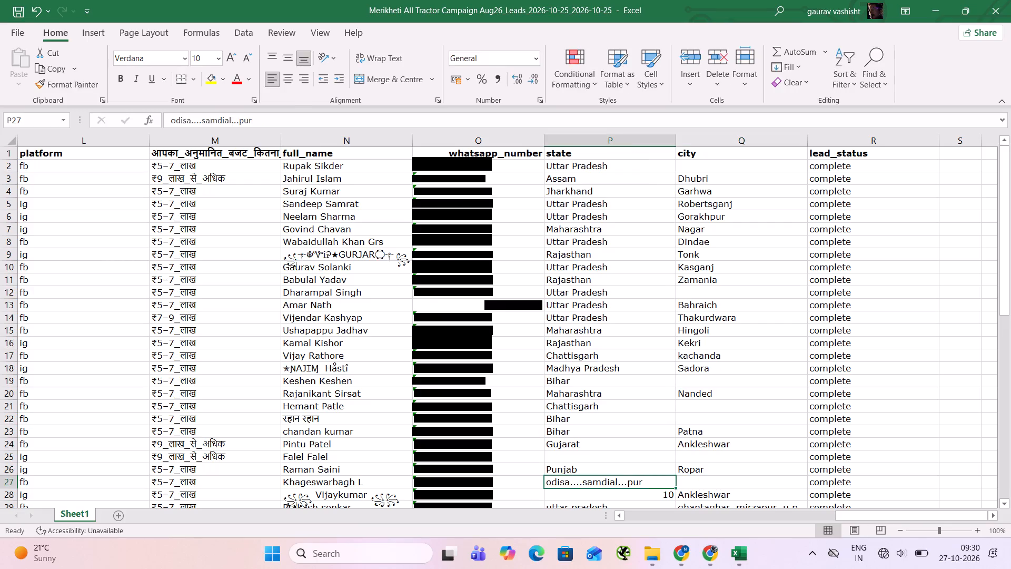
type("Odisg")
key("BackSpace")
type("ha")
key("Right")
Set the state in P28 to "Uttar Pradesh", fill it down into P29, and clear the city in Q29.
key("Down")
key("Left")
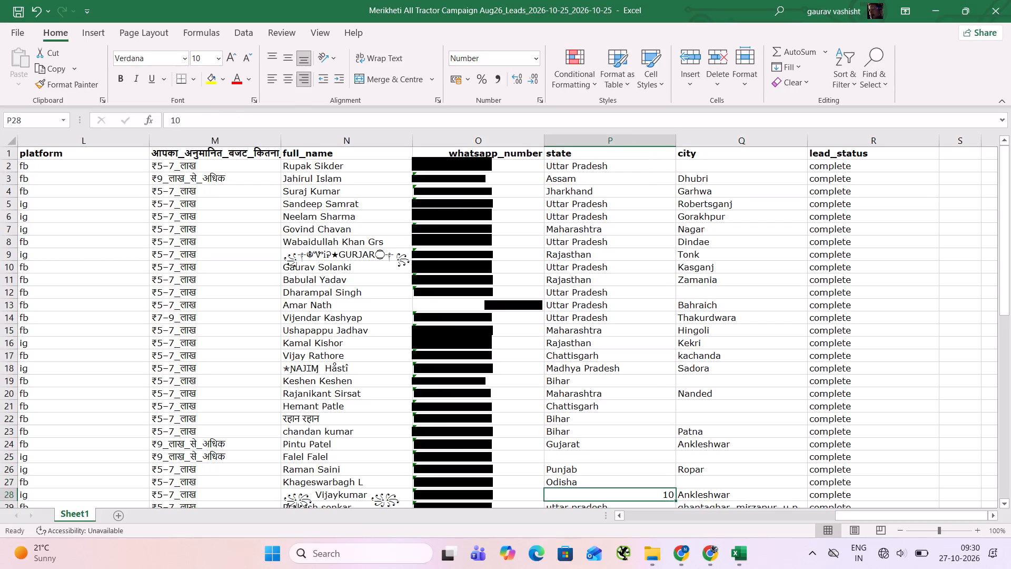
type("Uttar")
key("space")
key("Return")
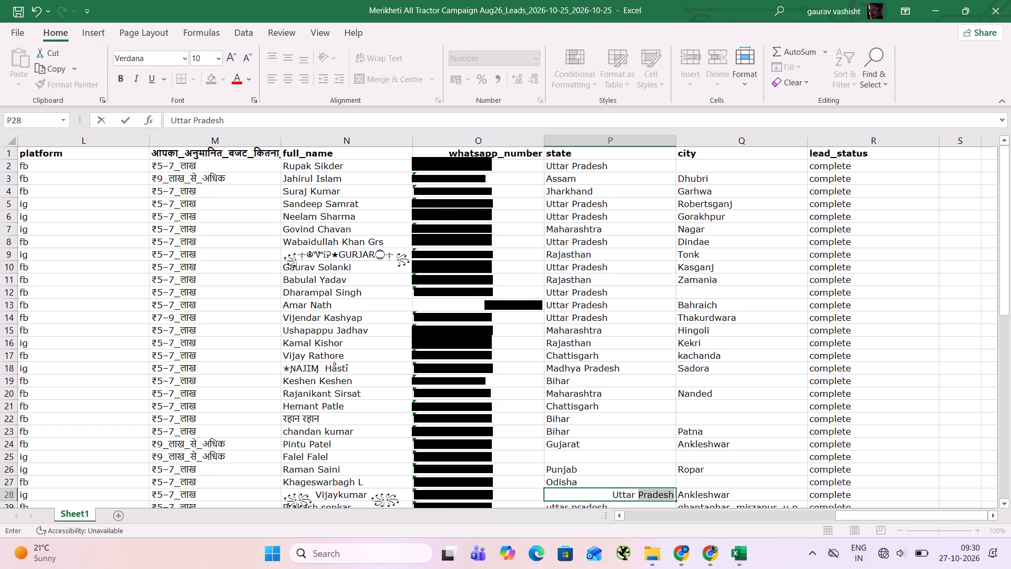
key("ctrl+d")
key("Right")
key("BackSpace")
Clear the city in Q30 and the state in P30.
key("Down")
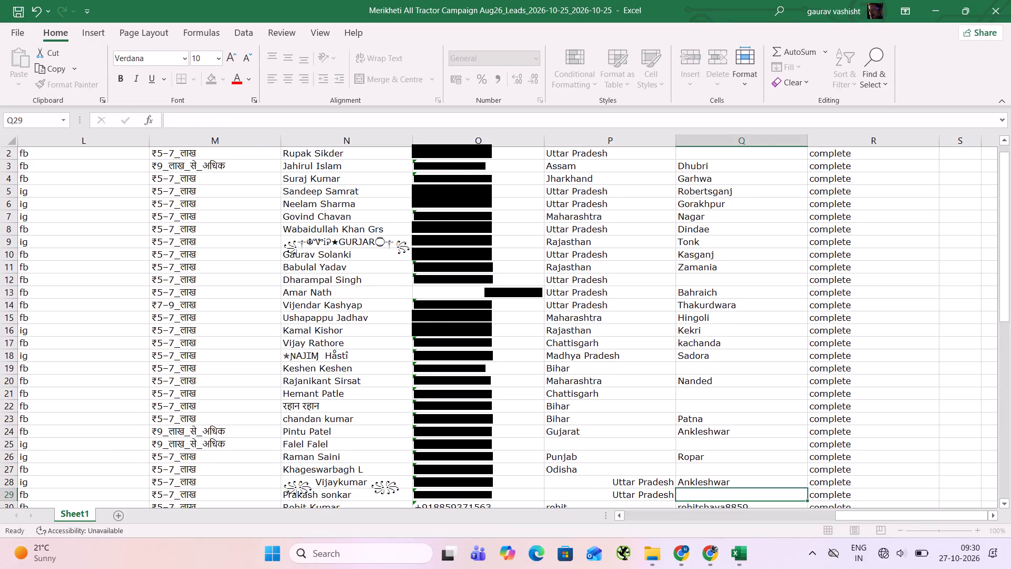
key("BackSpace")
key("Left")
key("BackSpace")
Spell out the state in P31 as "West Bengal".
key("Down")
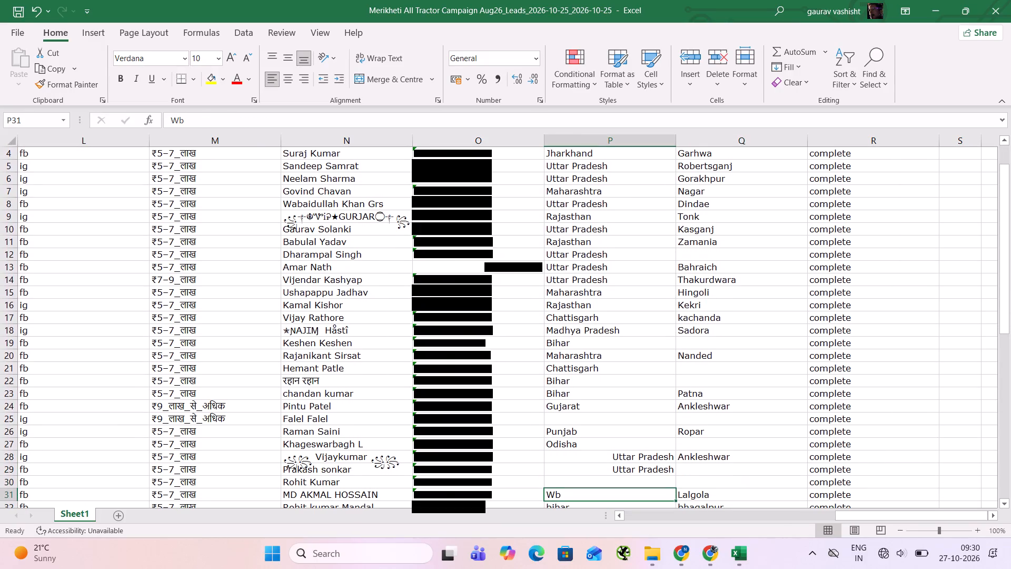
type("West Bengal")
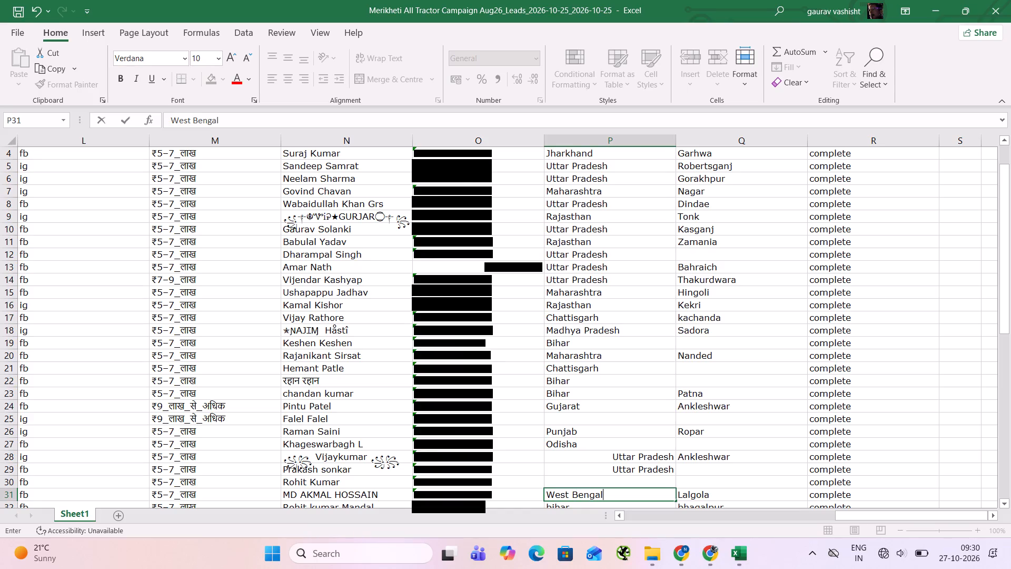
key("Down")
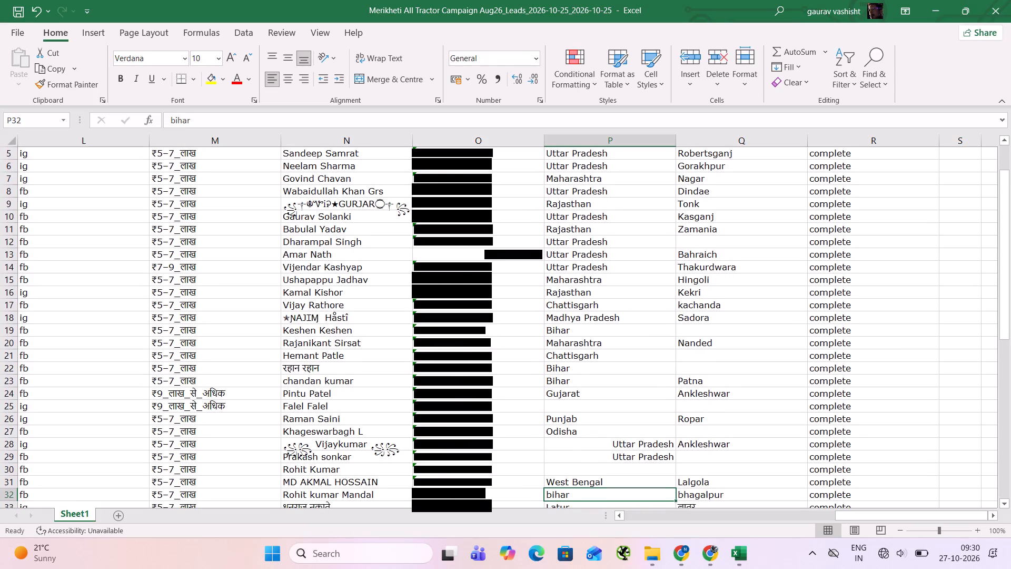
Set the state in P32 to "Bihar" and the city in Q32 to "Bahaglpur".
type("Bihar")
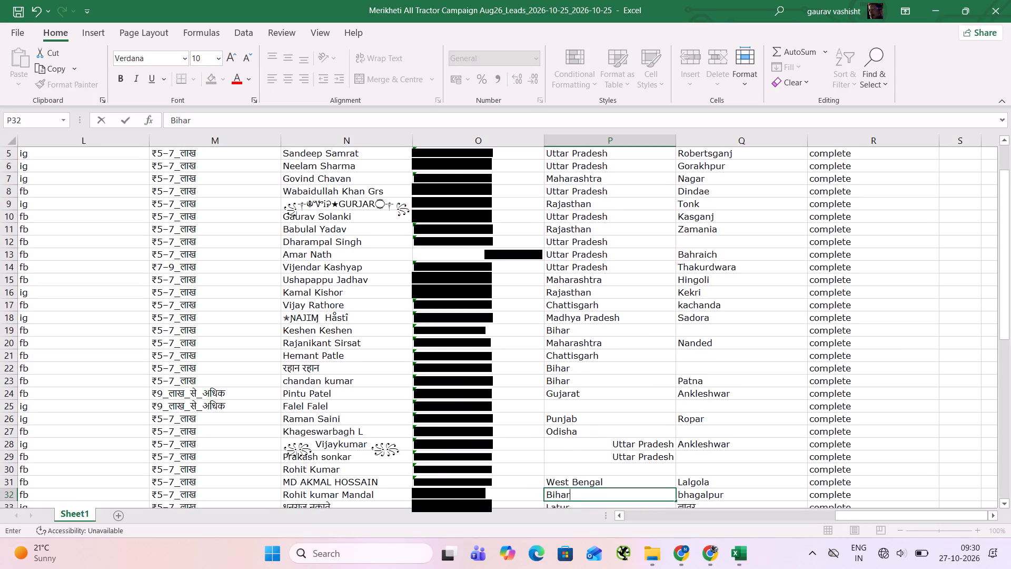
key("Right")
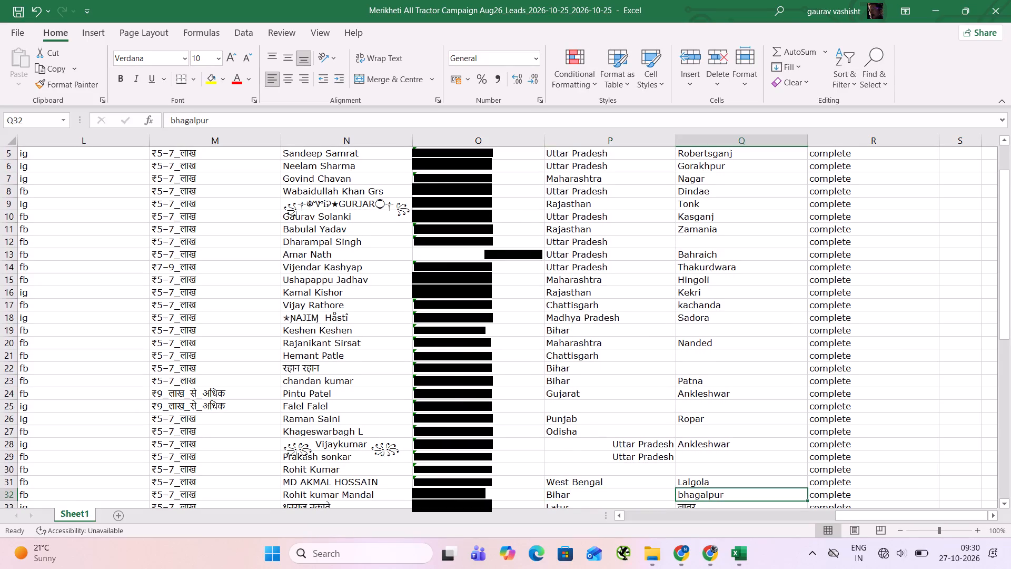
type("Bahaglpur")
Replace the Hindi city in Q33 with "Latur" moved from P33, and enter "Maharashtra" as the state in P33.
key("Down")
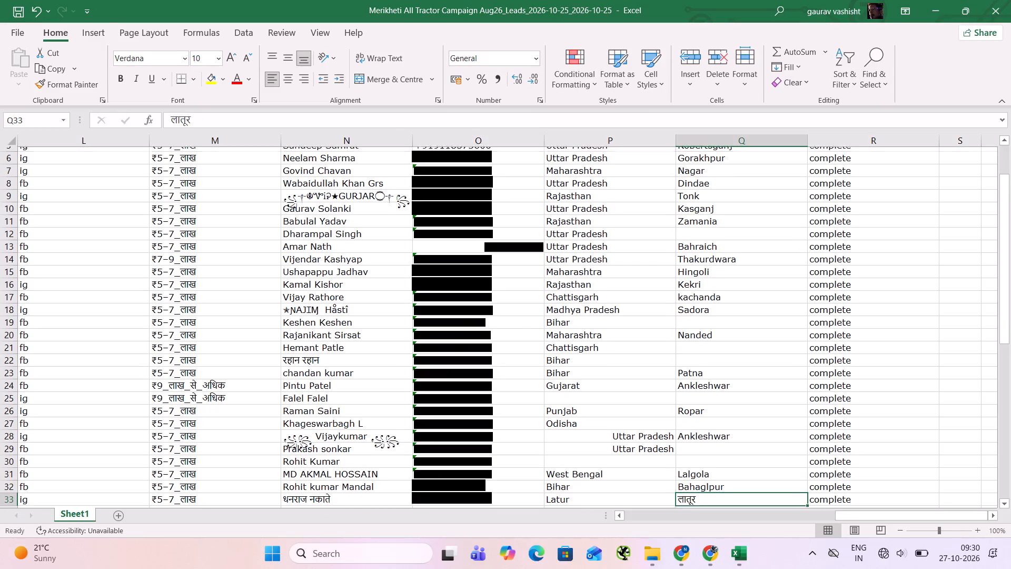
key("BackSpace")
key("Left")
key("ctrl+x")
key("Right")
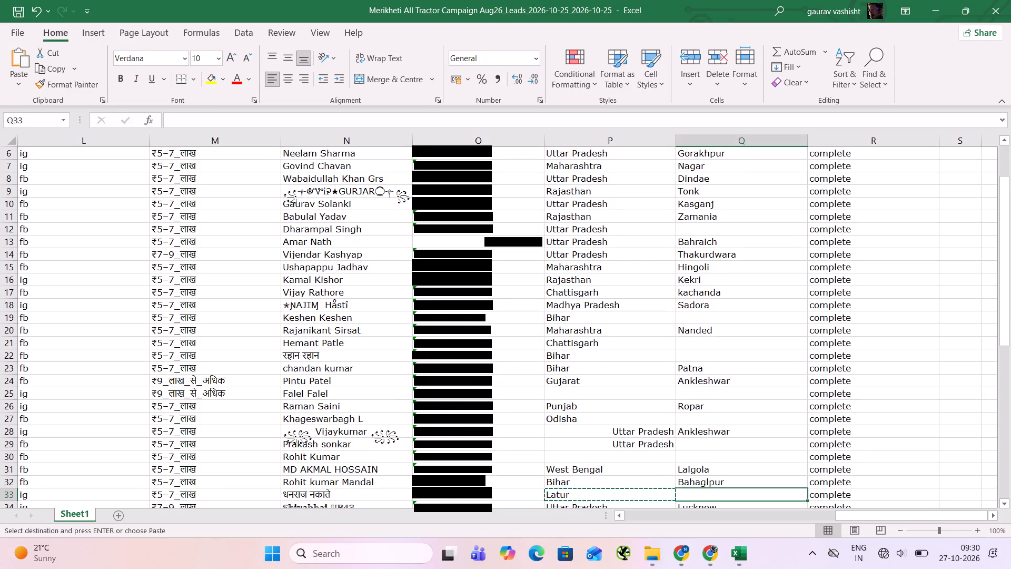
key("ctrl+v")
key("Left")
type("Maharashtra")
key("Down")
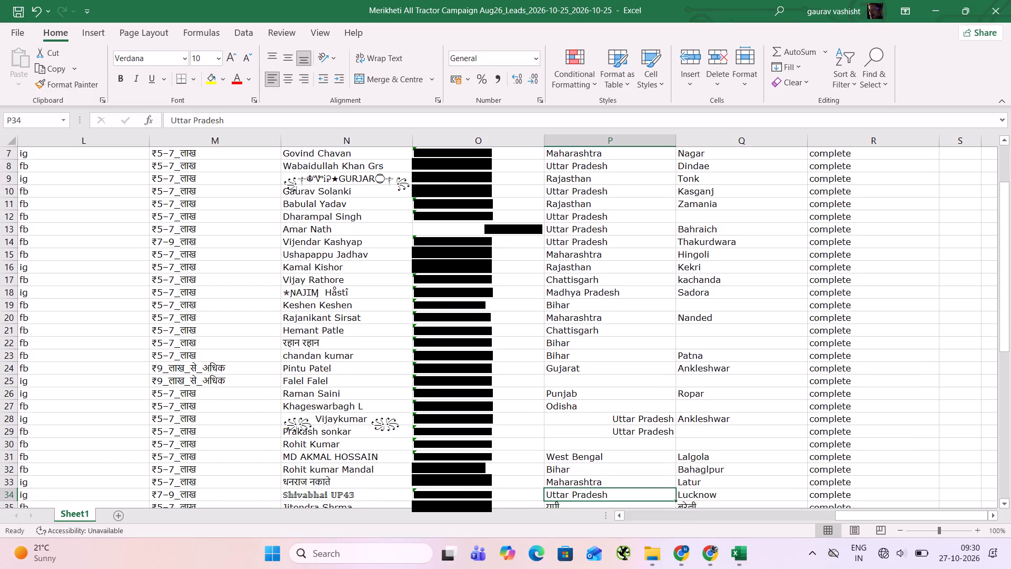
Clear the city in Q35 and fill the state in P35 with "Uttar Pradesh" from the cell above.
key("Right")
key("Down")
key("BackSpace")
key("Left")
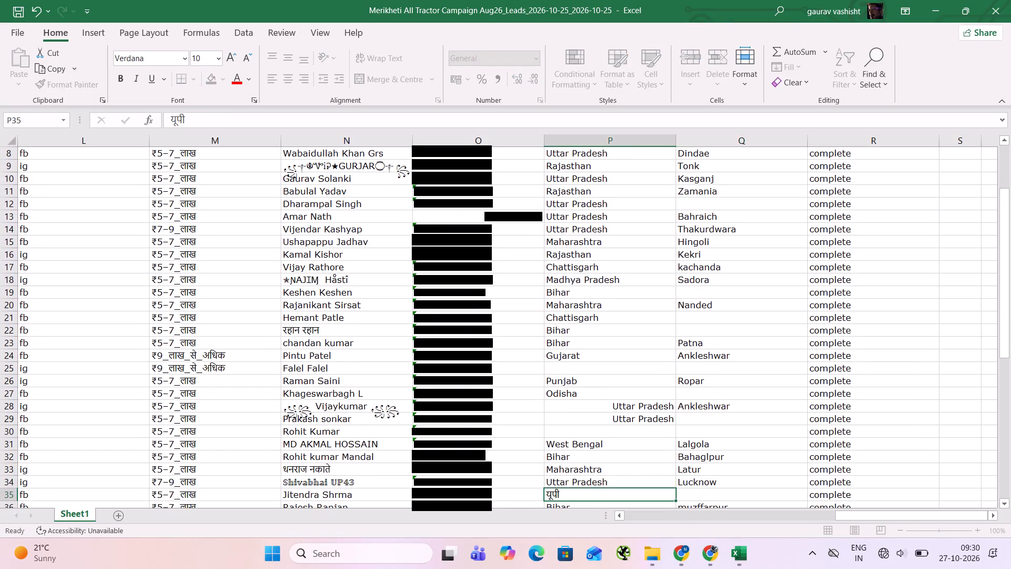
key("ctrl+d")
Clear the city in Q37 and set the state in P37 to "Andhra Pradesh".
key("Up")
key("Down")
key("Down")
key("Right")
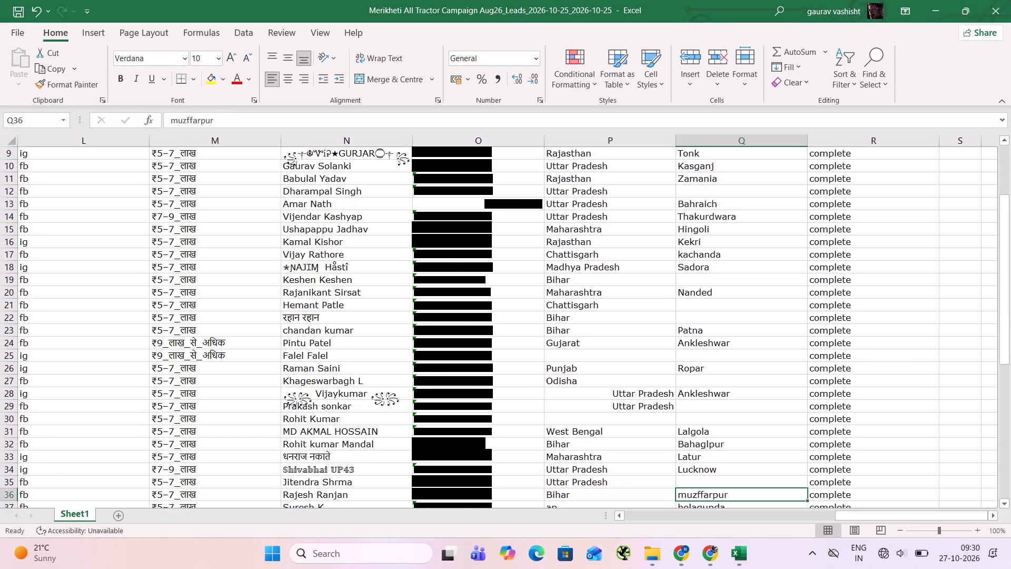
key("Down")
key("BackSpace")
key("Left")
type("Andhra Pradesh")
key("Down")
Look through the remaining state and city entries down to the end of the lead list.
key("Down")
key("Down")
key("Down")
key("Down")
key("Down")
key("Down")
key("Down")
key("Down")
key("Down")
key("Down")
key("Down")
key("Down")
key("Down")
key("Down")
key("Down")
key("Down")
key("Down")
key("Down")
key("Down")
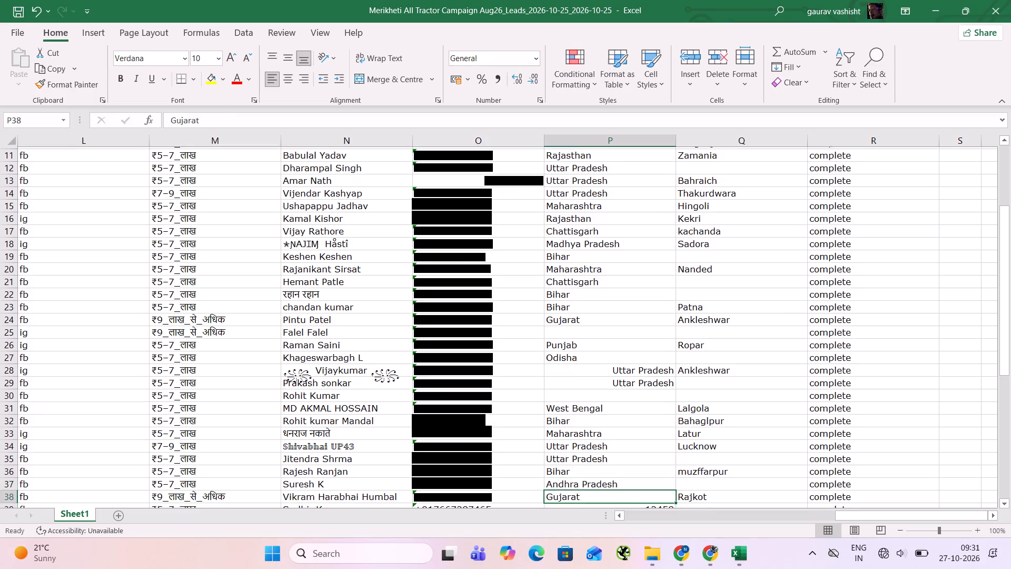
key("Down")
key("Down")
key("Down")
key("Down")
Set the state in P39 to "Bihar" and the city in Q39 to "Gaya".
key("Up")
key("Up")
key("Up")
key("Up")
key("Up")
key("Up")
key("Up")
key("Up")
key("Up")
key("Up")
key("Up")
key("Up")
key("Up")
key("Up")
key("Up")
key("Up")
key("Up")
key("Up")
key("Up")
key("Up")
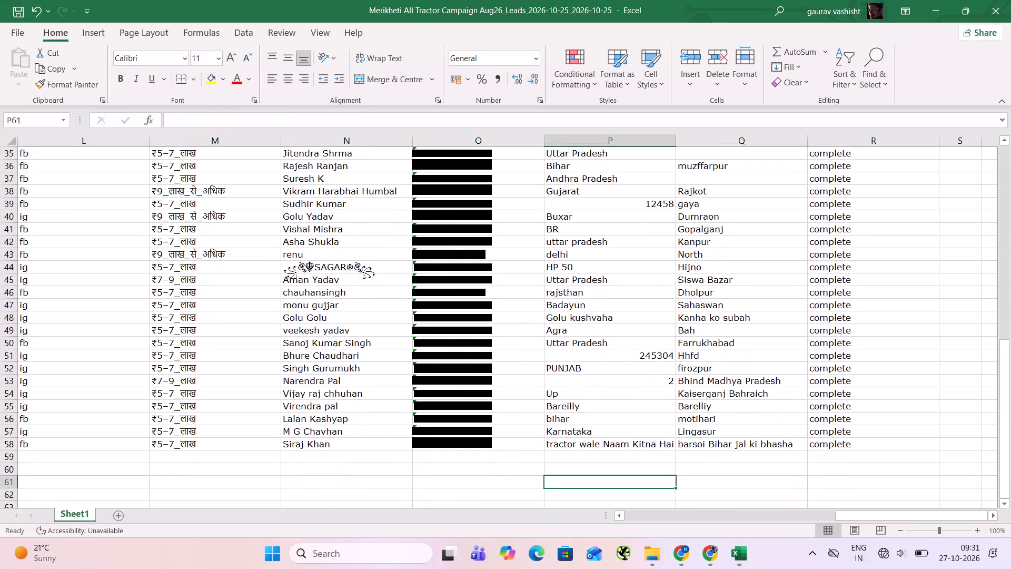
key("Up")
key("Up")
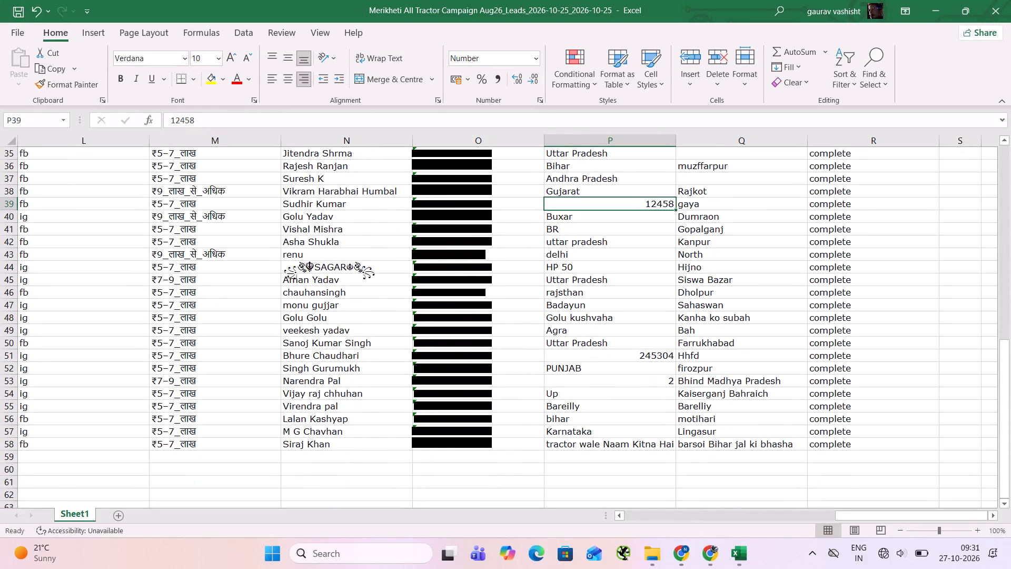
type("Bihar")
key("Right")
type("HGaya")
key("BackSpace")
key("BackSpace")
key("BackSpace")
key("BackSpace")
key("BackSpace")
key("BackSpace")
key("BackSpace")
key("BackSpace")
key("BackSpace")
key("BackSpace")
key("BackSpace")
key("BackSpace")
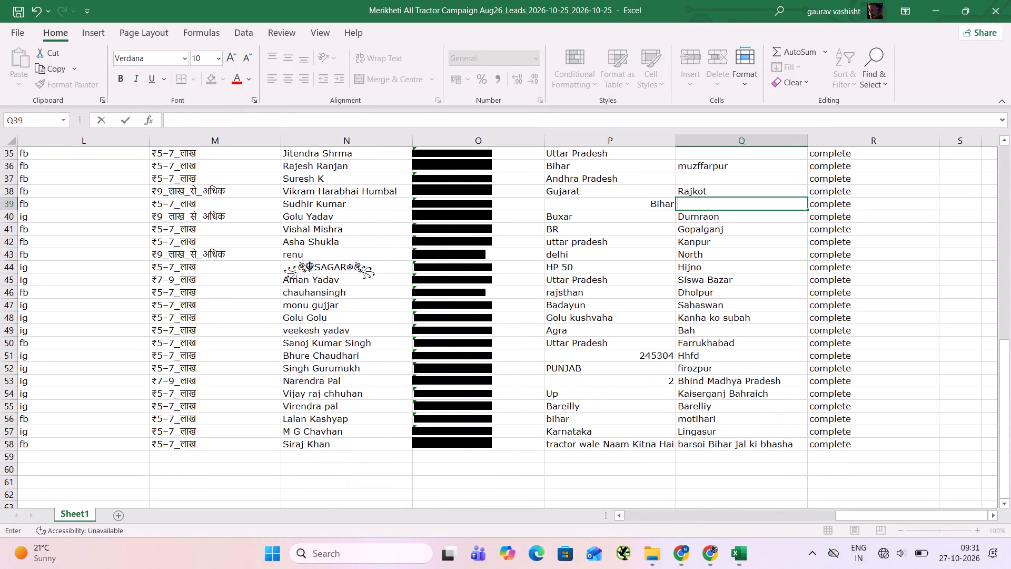
type("Gaya")
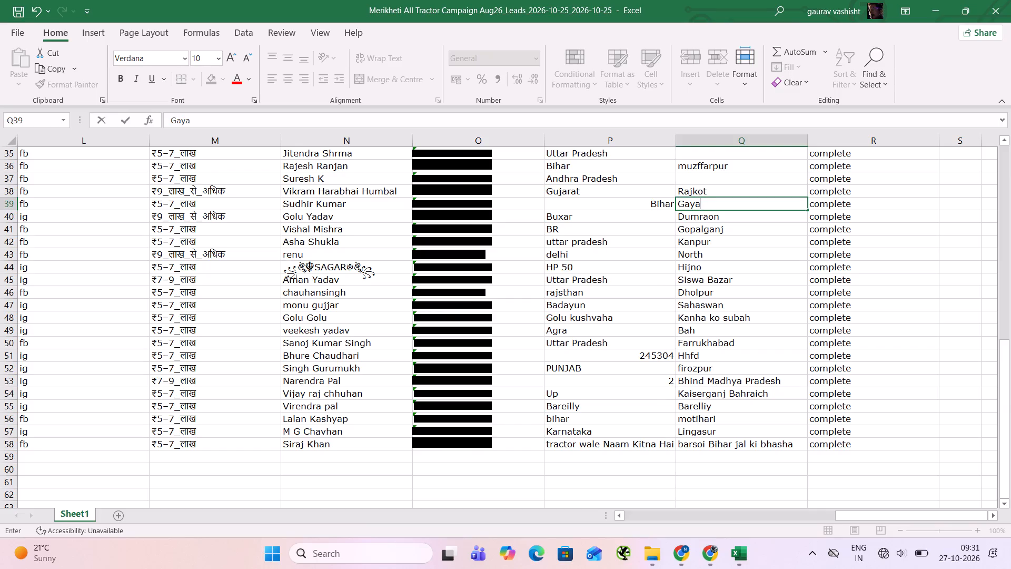
key("Down")
Copy "Bihar" from P39 into the state cells P40 and P41.
key("Left")
key("Up")
key("ctrl+c")
key("Down")
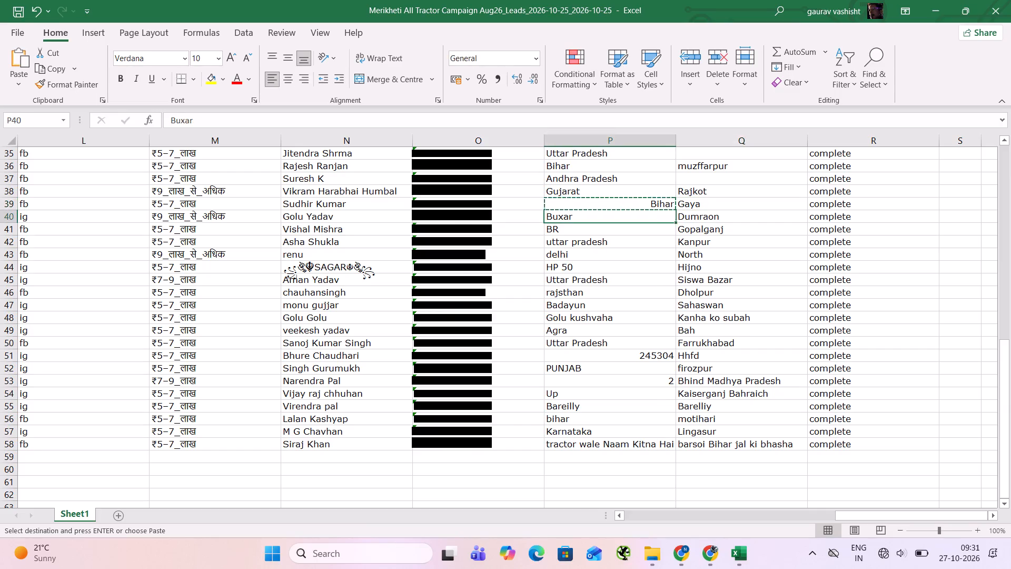
key("ctrl+v")
key("Down")
key("ctrl+v")
Set the state in P42 to the properly capitalised "Uttar Pradesh".
key("Down")
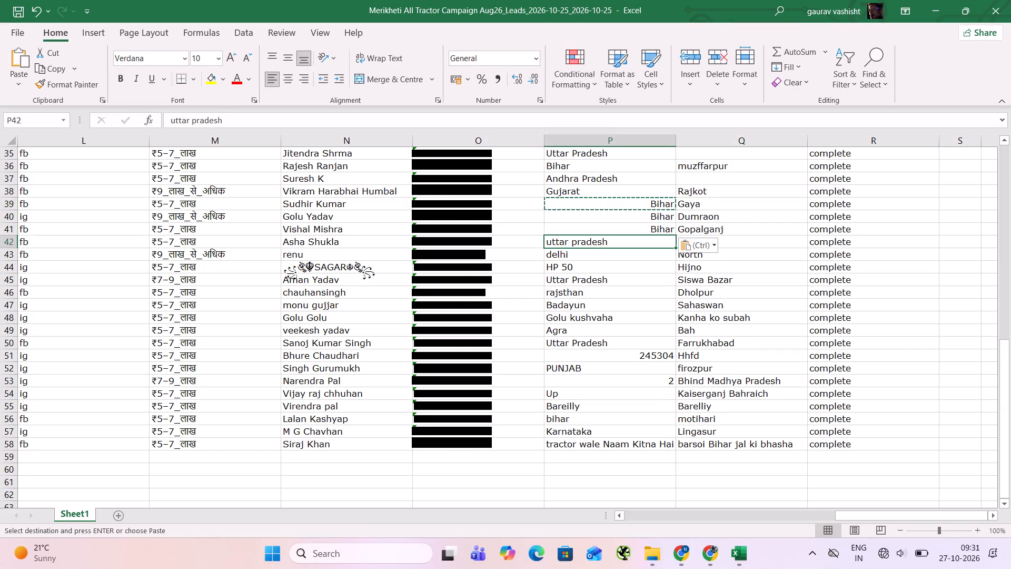
type("Uttta")
key("backslash")
key("BackSpace")
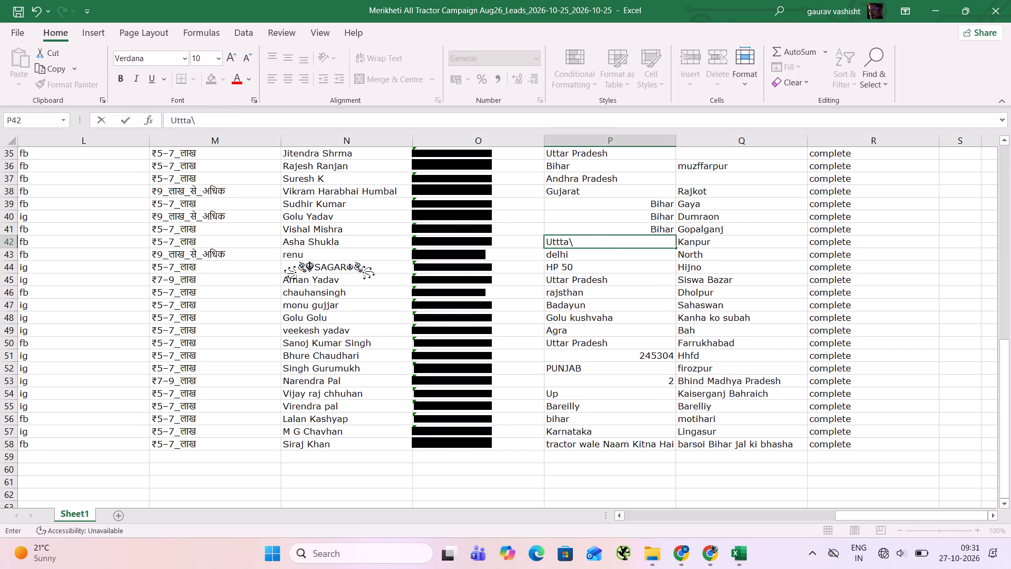
key("BackSpace")
key("BackSpace")
type("ar")
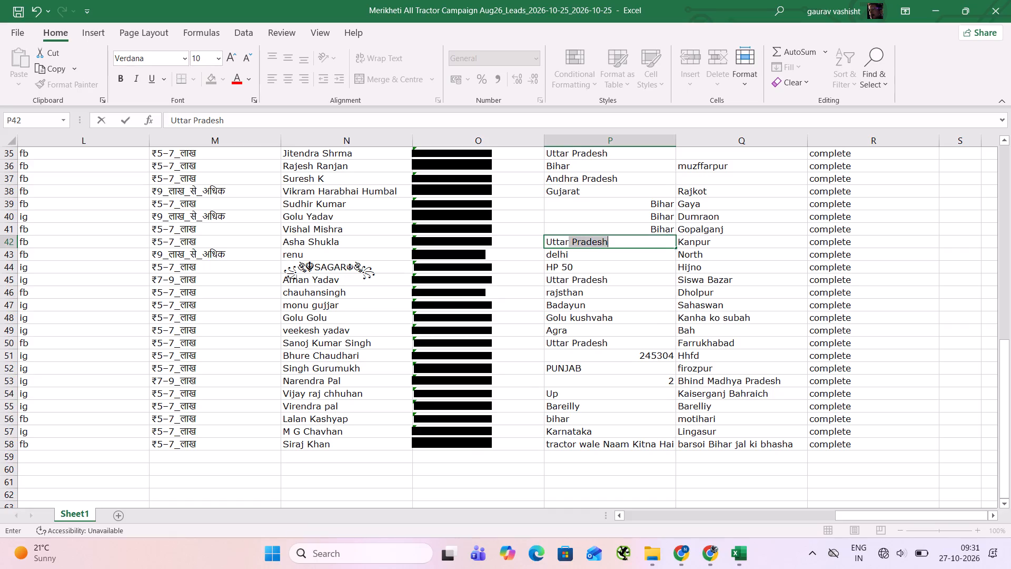
key("space")
key("Return")
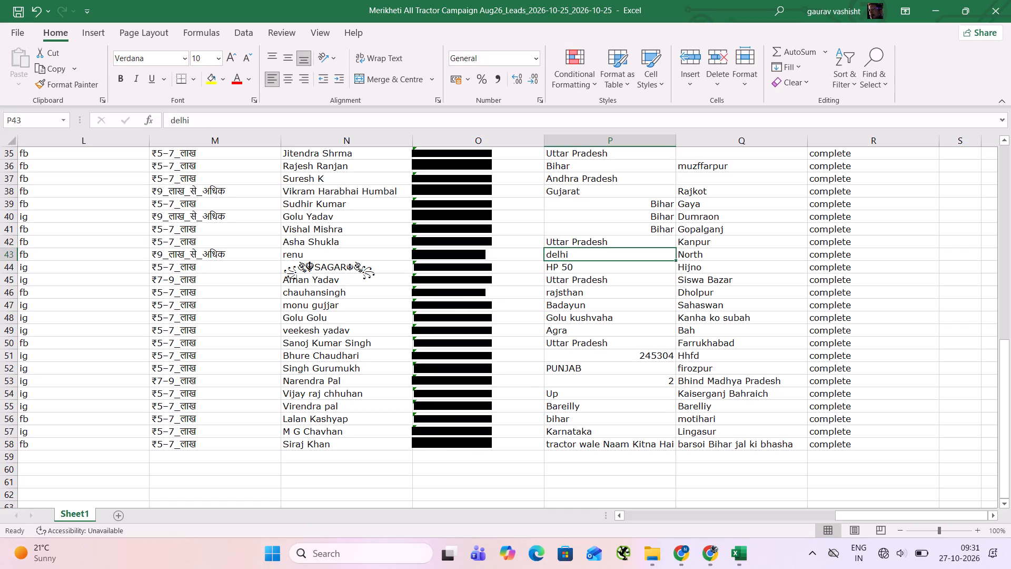
Set the state in P43 to "Delhi" and clear the city in Q43.
type("Delhi")
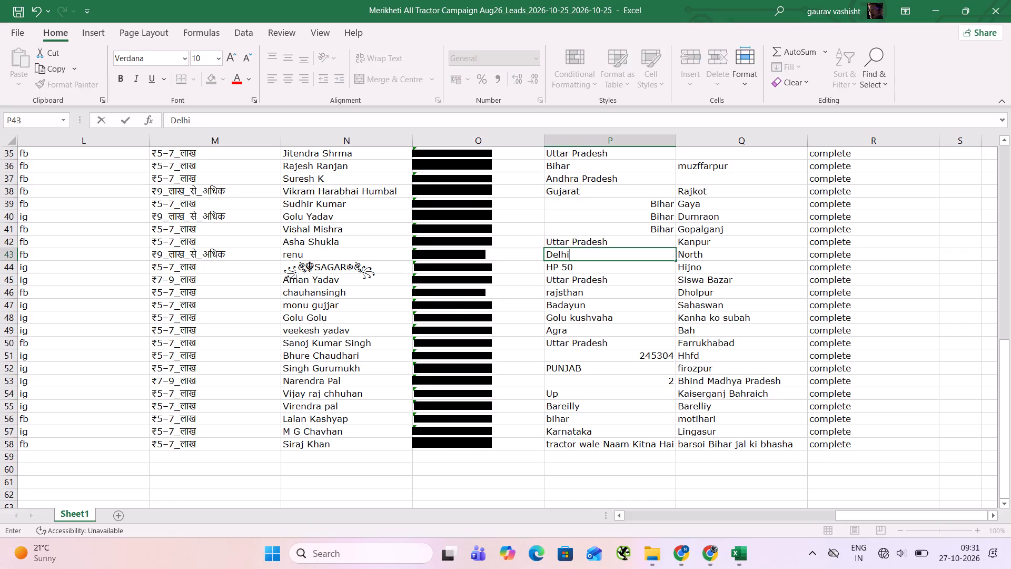
key("space")
key("Right")
key("BackSpace")
key("Down")
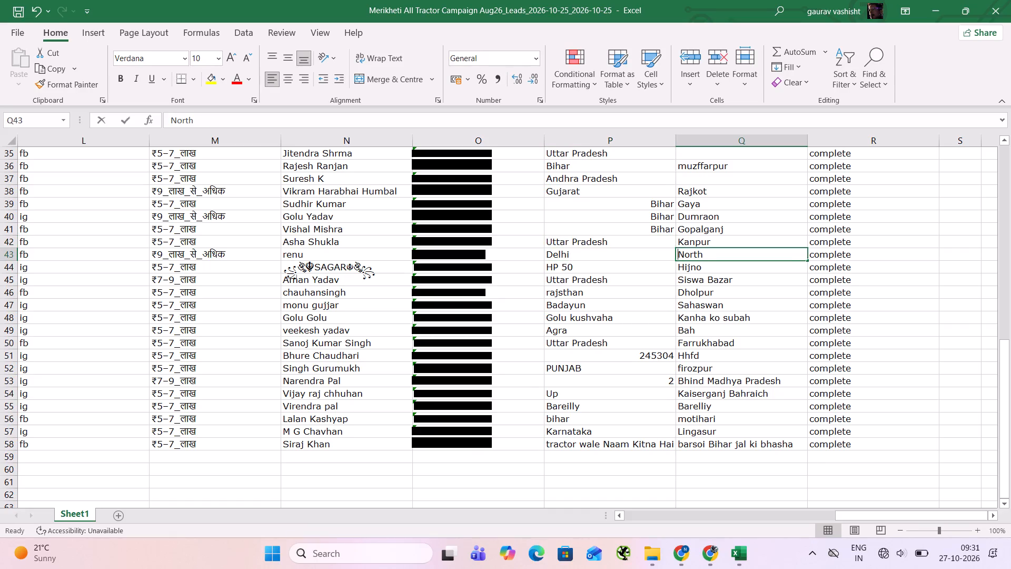
Clear the city in Q44 and set the state in P44 to "Himichal Pradesh".
key("BackSpace")
key("Left")
type("Himichass")
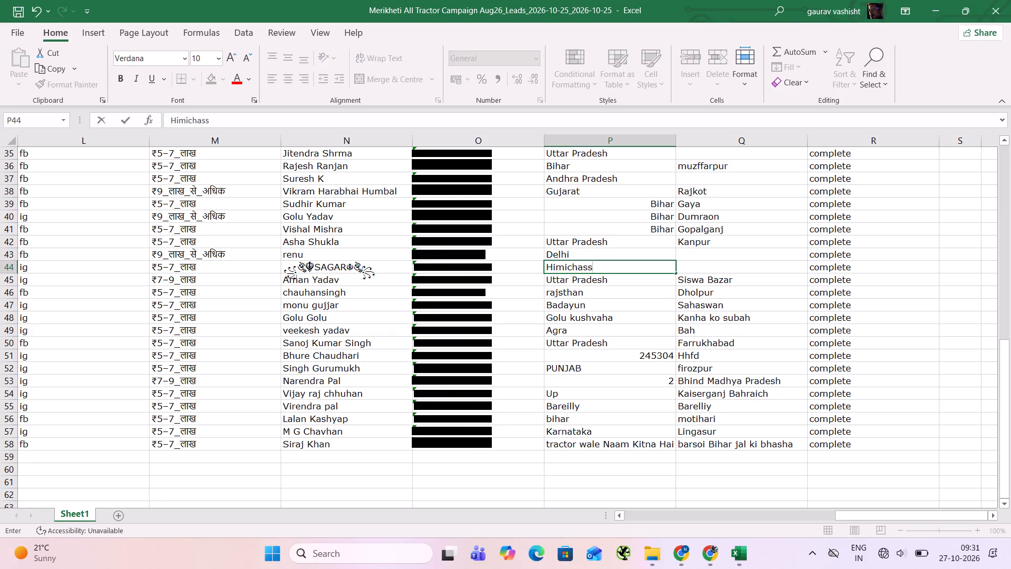
key("BackSpace")
key("BackSpace")
key("BackSpace")
type("al m")
key("BackSpace")
key("BackSpace")
key("space")
type("Pradesh")
key("Right")
Clear the city in Q45 and set the state in P46 to "Rajasthan".
key("Down")
key("BackSpace")
key("Down")
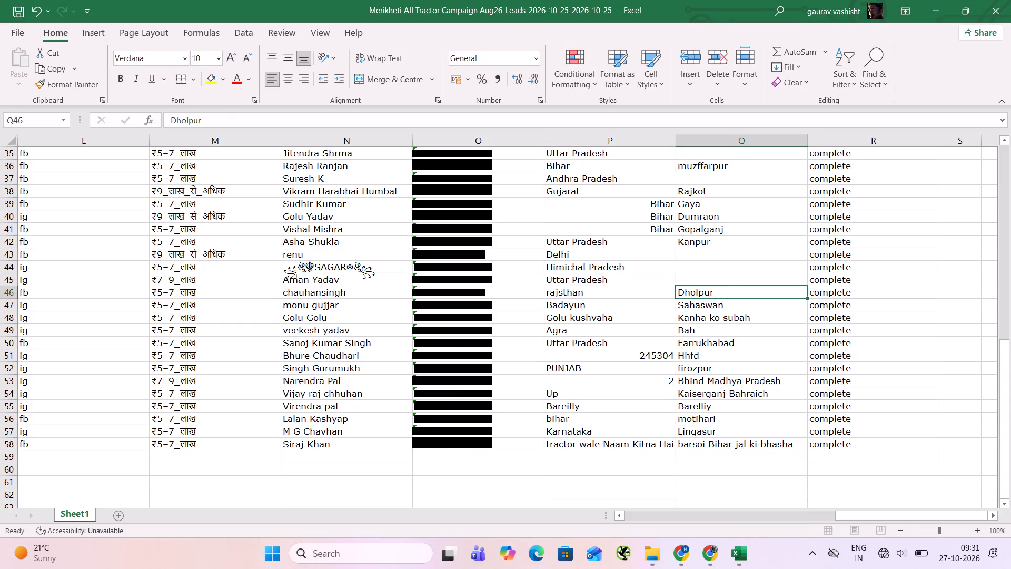
key("Left")
type("Rajasthan")
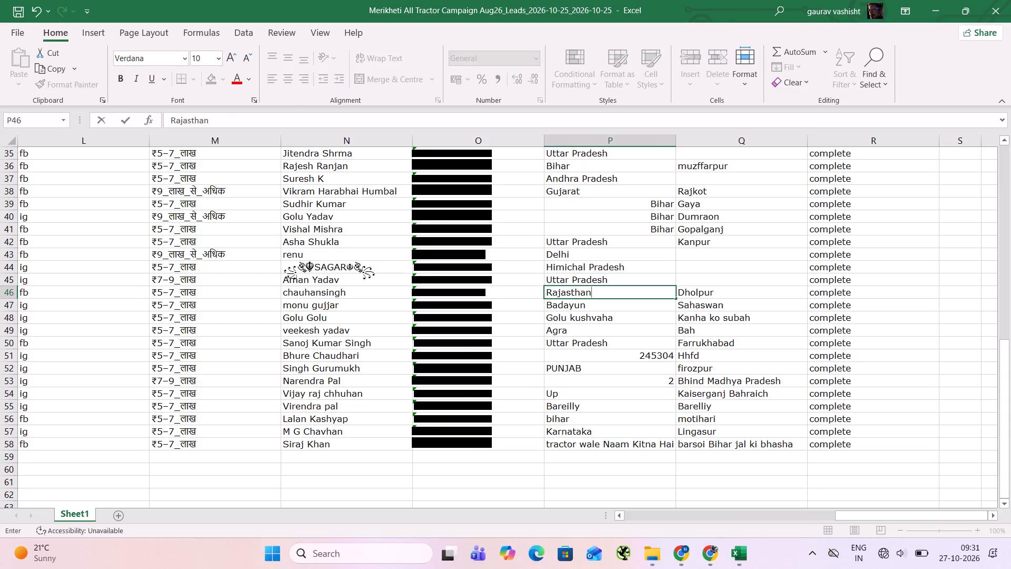
Copy "Uttar Pradesh" from P45 into P47 and P48, and clear the city in Q48.
key("Up")
key("ctrl+c")
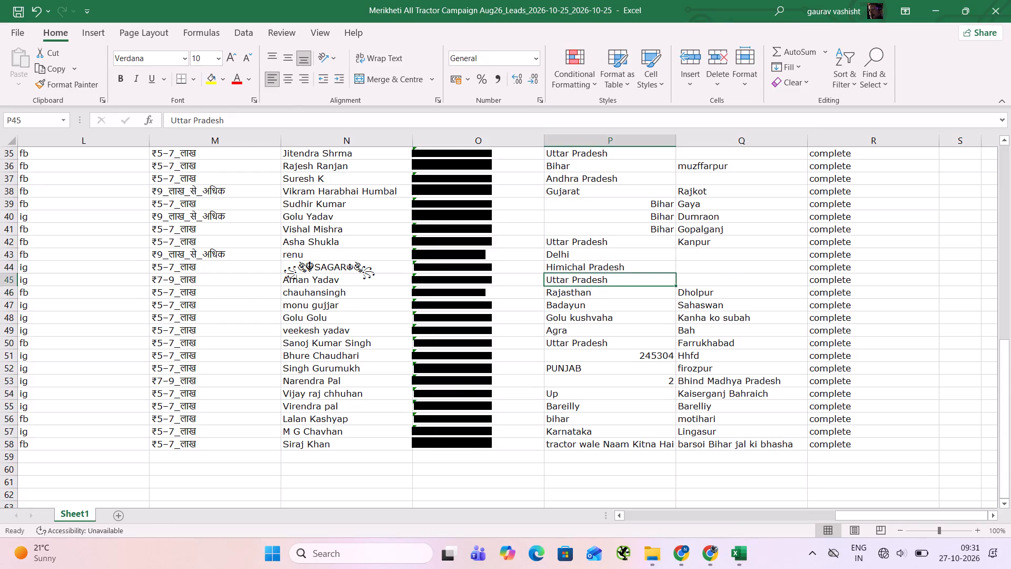
key("Down")
key("Down")
key("ctrl+v")
key("Down")
key("ctrl+v")
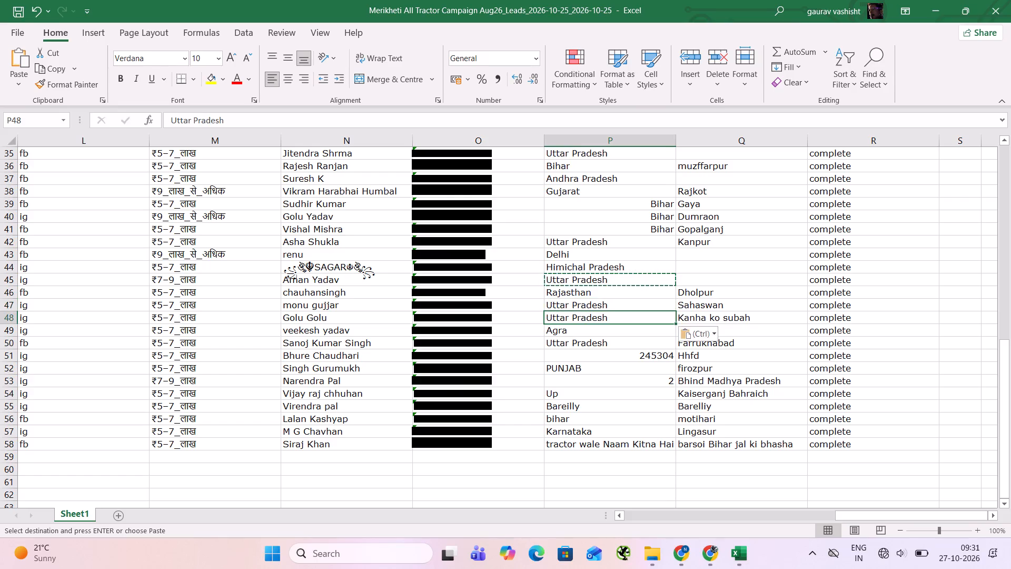
key("Right")
key("BackSpace")
key("Down")
Replace the city in Q49 with "Agra" moved from P49, and fill P49 with "Uttar Pradesh" from the cell above.
key("Left")
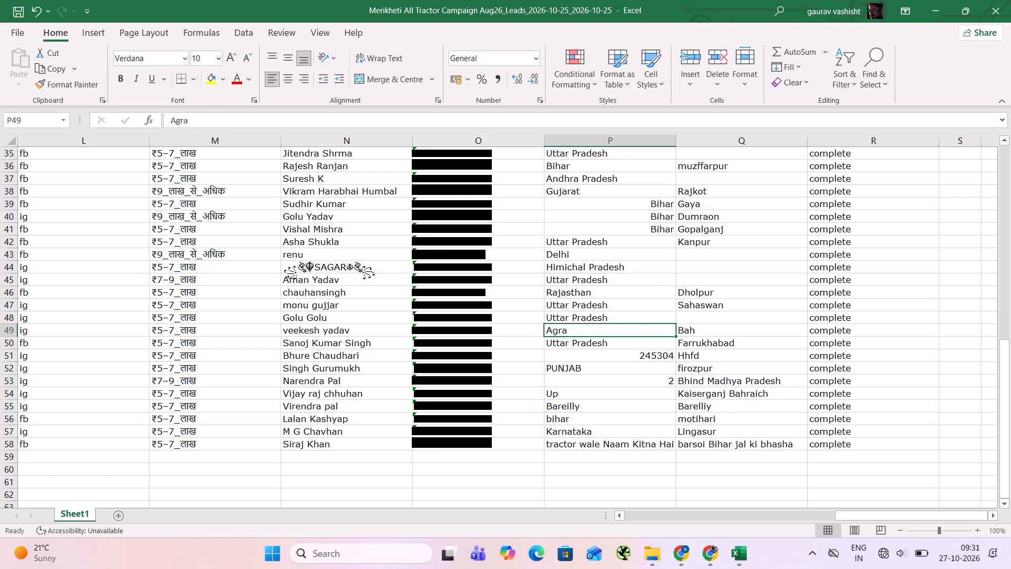
key("ctrl+x")
key("Right")
key("ctrl+v")
key("Left")
key("ctrl+d")
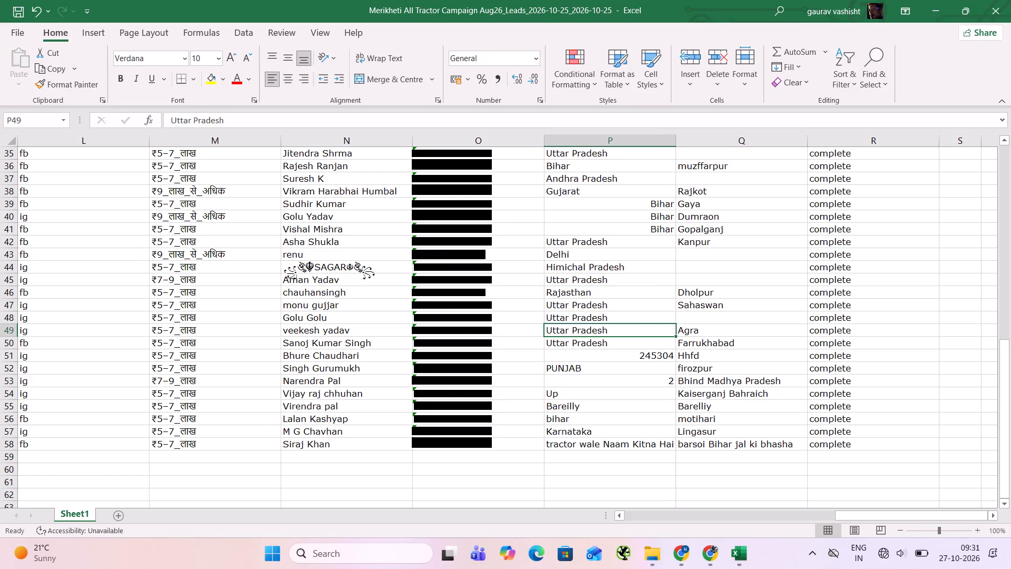
Fill the state "Uttar Pradesh" down into P50 and P51, and clear the city in Q51.
key("Down")
key("ctrl+d")
key("Down")
key("ctrl+d")
key("Right")
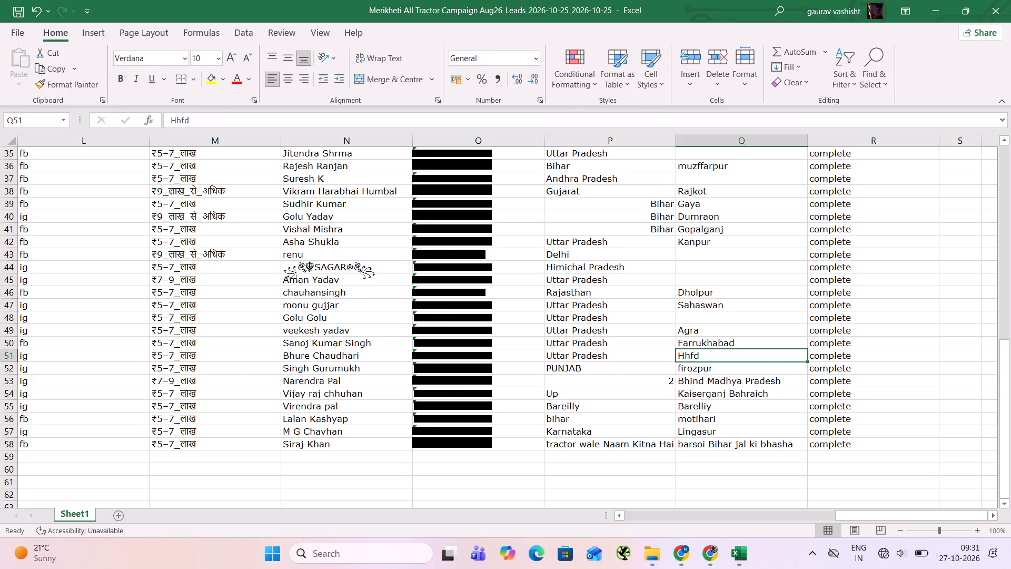
key("BackSpace")
Clear the city in Q52 and set the state in P52 to "Punjab".
key("Down")
key("BackSpace")
key("Left")
type("Punjab")
key("Down")
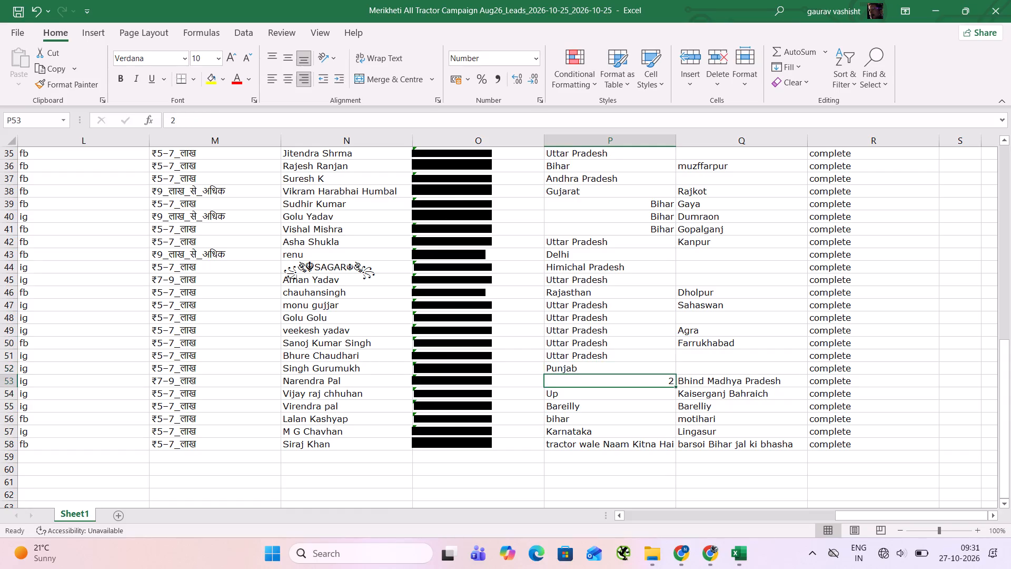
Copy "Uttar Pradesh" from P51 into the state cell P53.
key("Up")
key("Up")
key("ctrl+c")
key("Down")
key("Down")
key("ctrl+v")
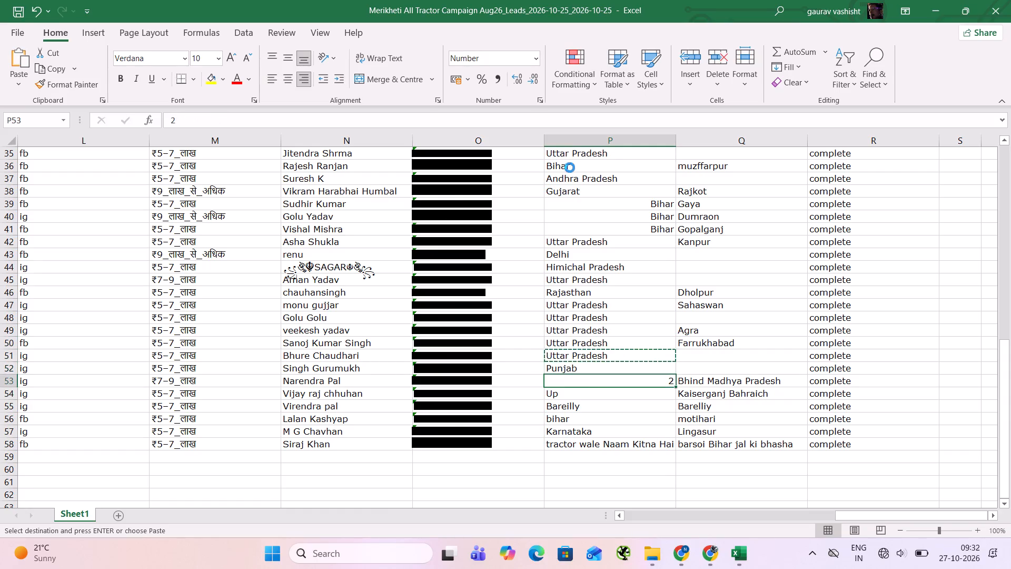
Set the city in Q53 to "Bhind" and the state in P53 to "Madhya Pradesh".
key("Right")
type("Bhind")
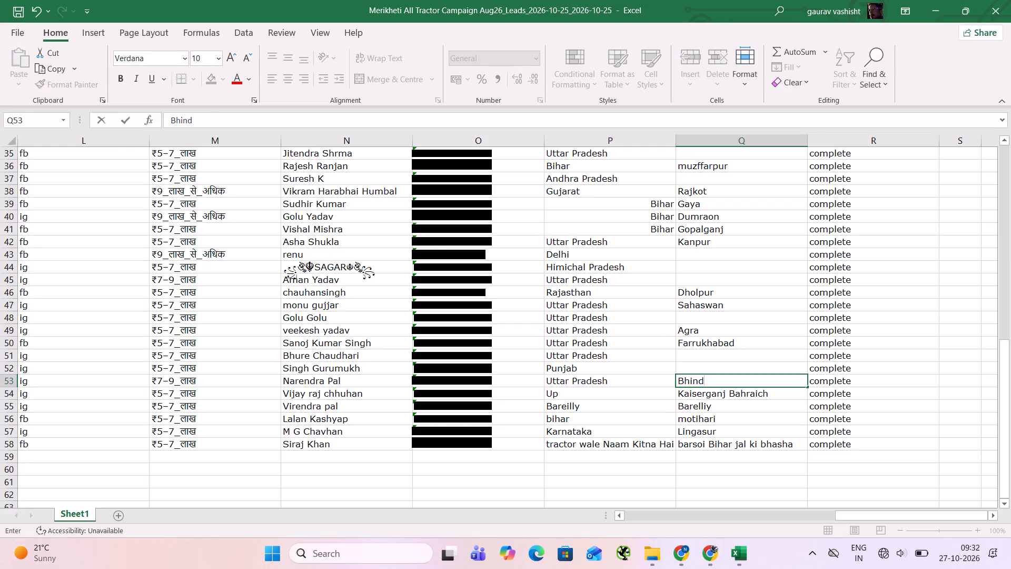
key("Left")
type("Madhya")
key("space")
key("Return")
Set the state in P54 to "Uttar Pradesh" and fill it down into P55.
type("Uttar")
key("space")
key("Return")
key("ctrl+d")
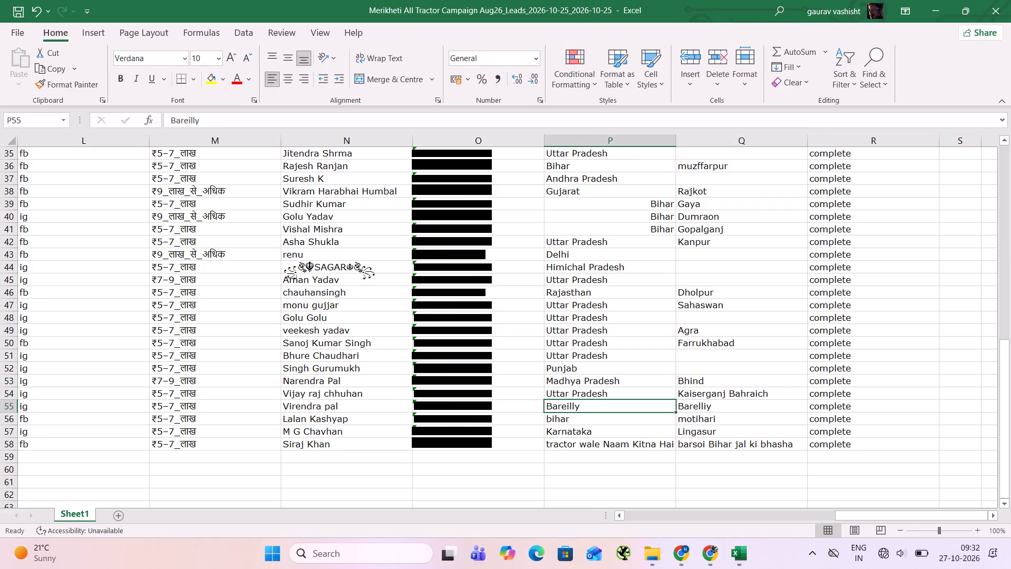
Set the state in P56 to "Bihar" and clear the city in Q56.
key("Down")
type("Bihar")
key("Right")
key("BackSpace")
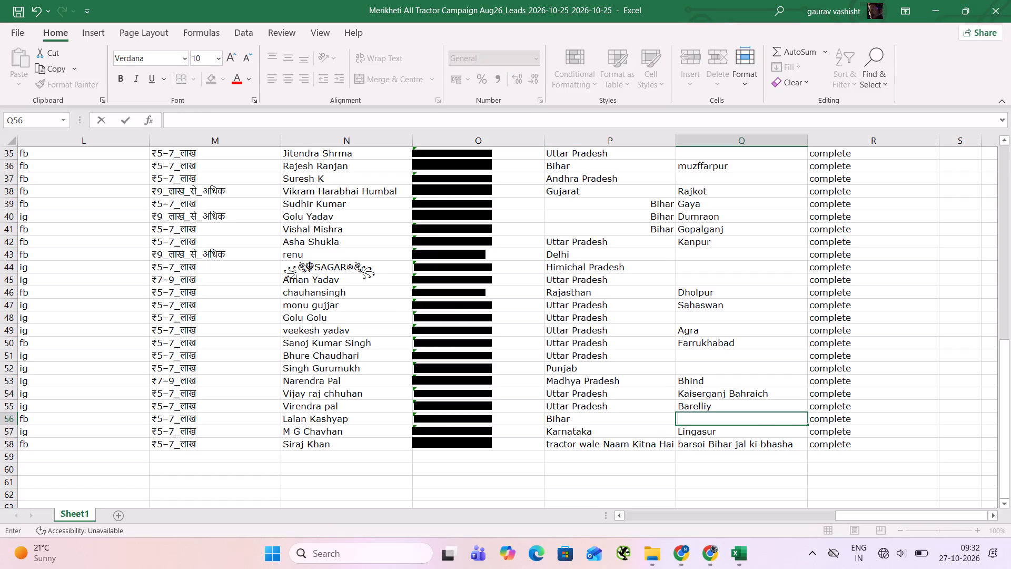
key("Down")
key("Left")
key("Down")
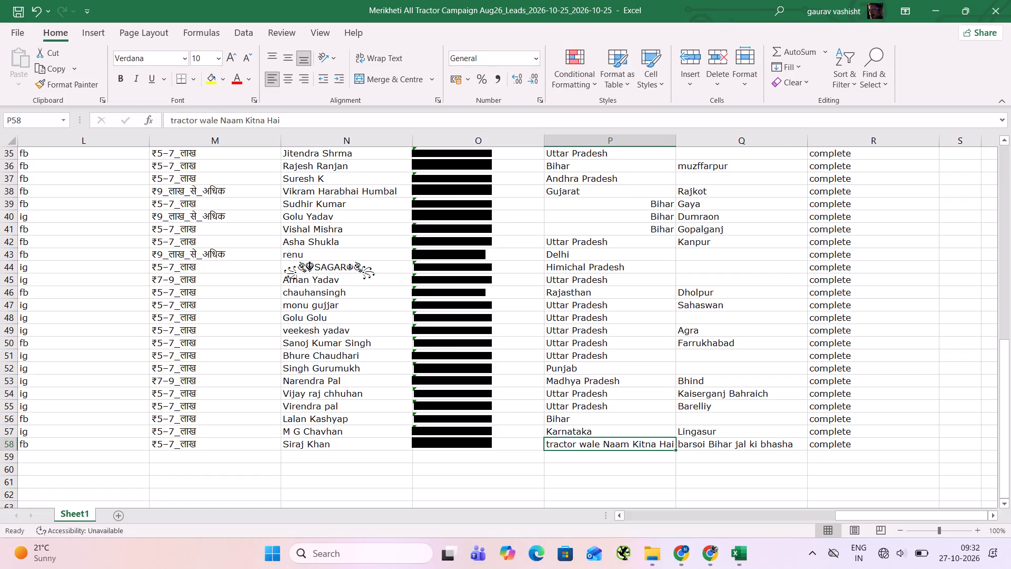
Set the state in P58 to "Bihar" and clear the city in Q58.
key("BackSpace")
key("Right")
key("BackSpace")
key("Left")
type("Bihar")
left_click(474, 273)
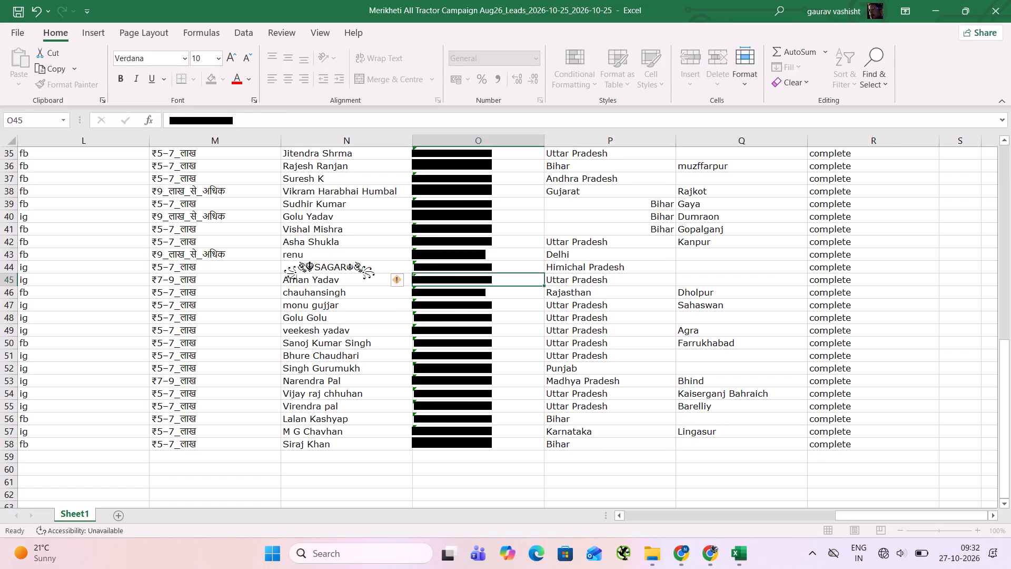
Begin saving a copy in the 26 - Oct folder, reusing the downloaded file's name "Merikheti All Tractor Campaign Aug26_Leads_2026-10-25_2026-10-25".
key("ctrl+Up")
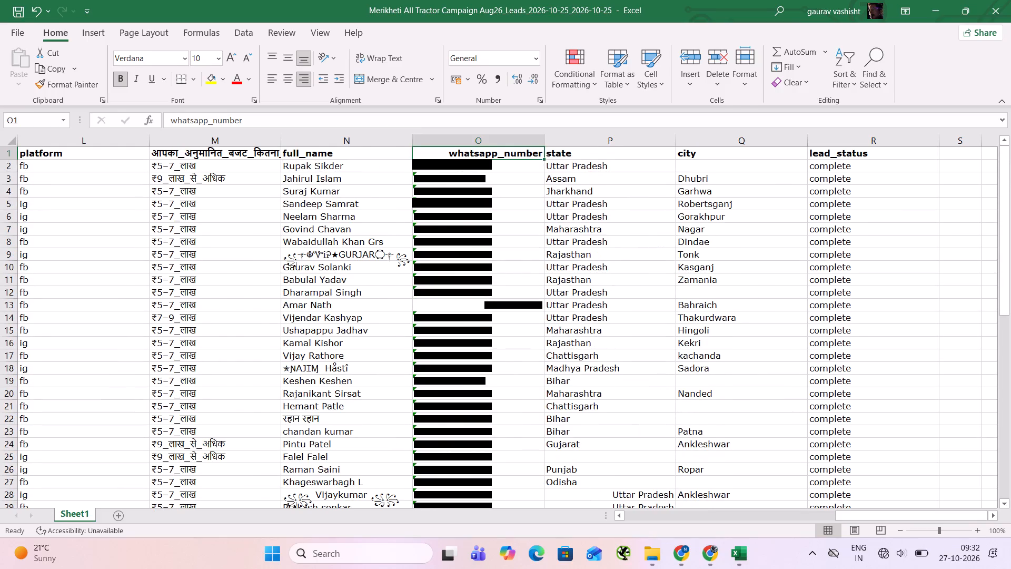
left_click(15, 29)
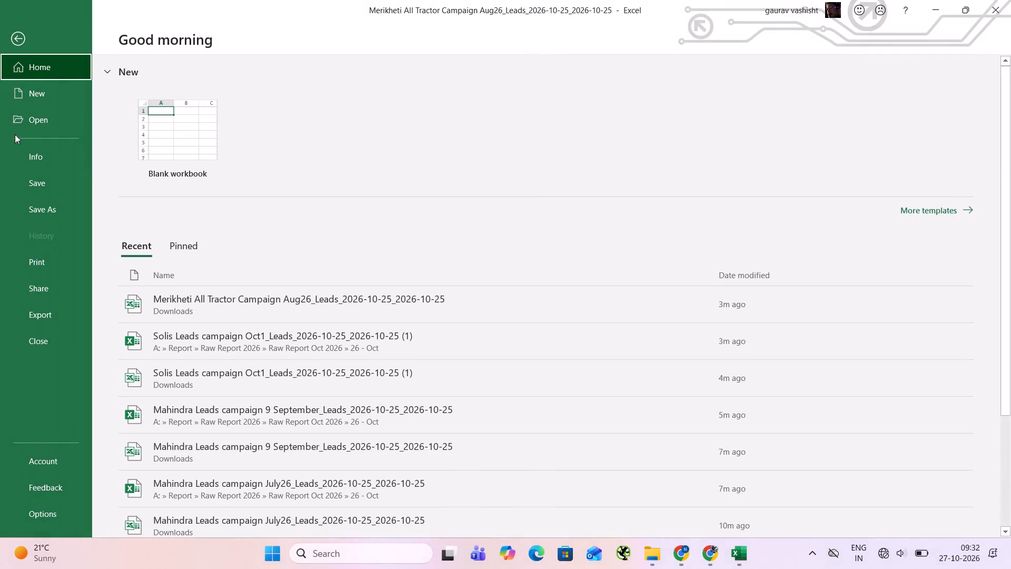
left_click_drag(35, 195, 31, 218)
left_click(31, 218)
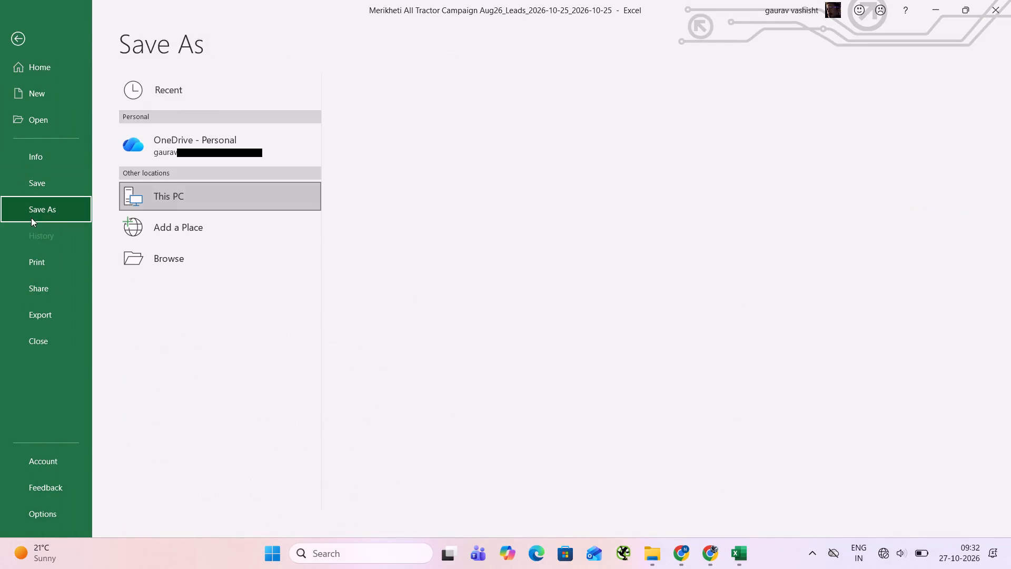
left_click(389, 193)
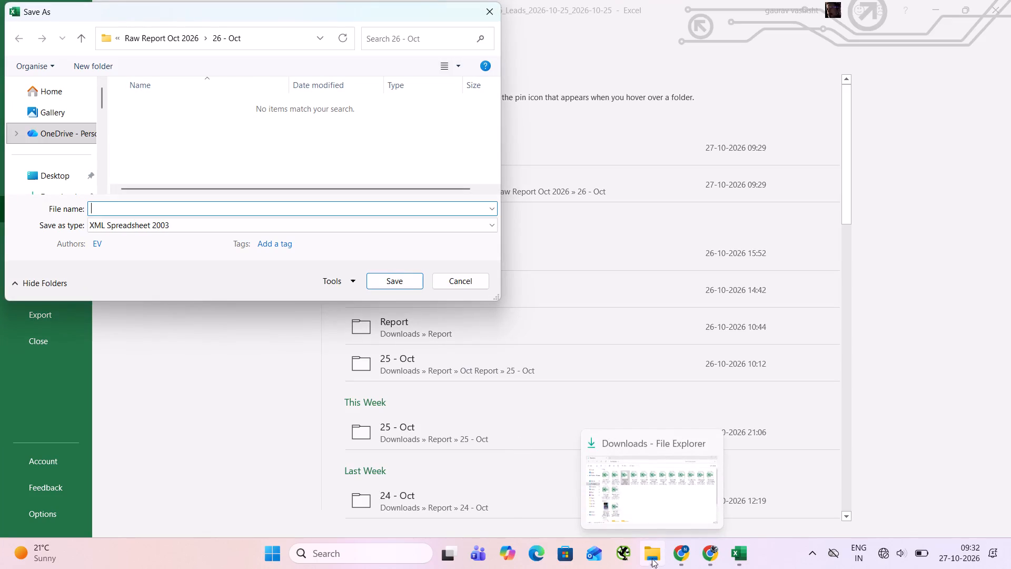
left_click(655, 558)
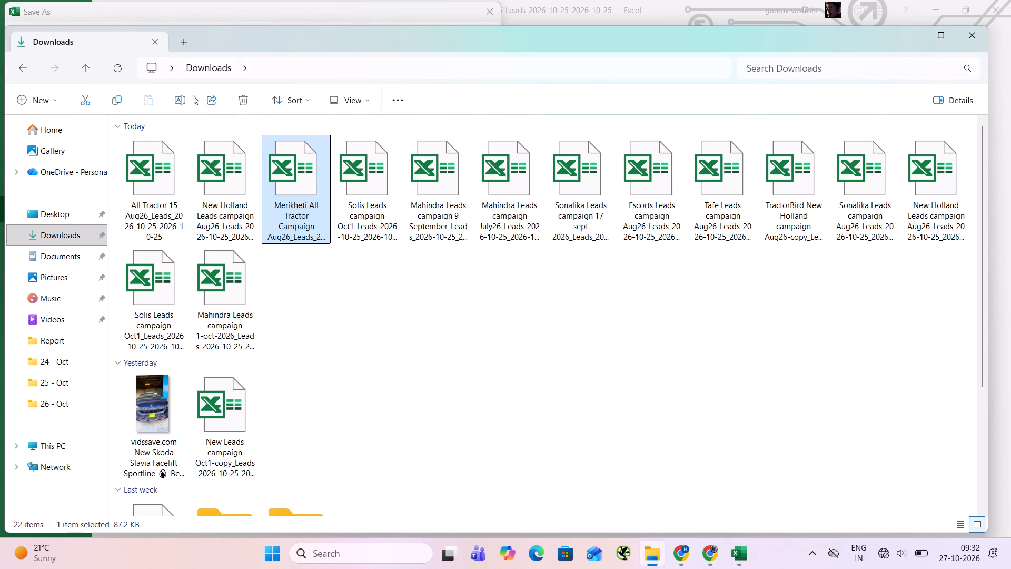
left_click(181, 94)
key("ctrl+c")
key("ctrl+c")
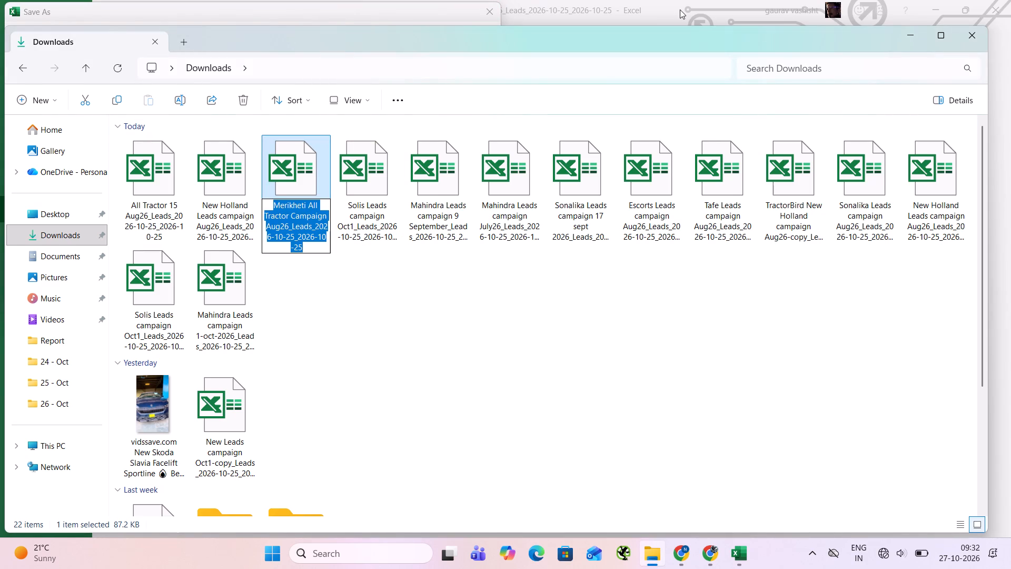
left_click(680, 9)
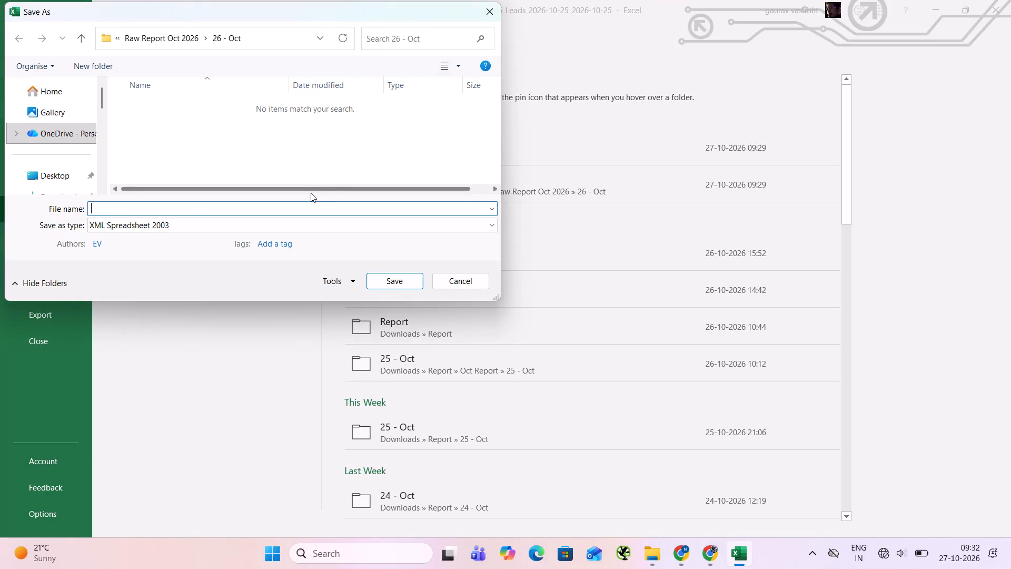
key("ctrl+v")
Save the copy in Excel Workbook format and close it.
left_click(281, 225)
left_click(276, 240)
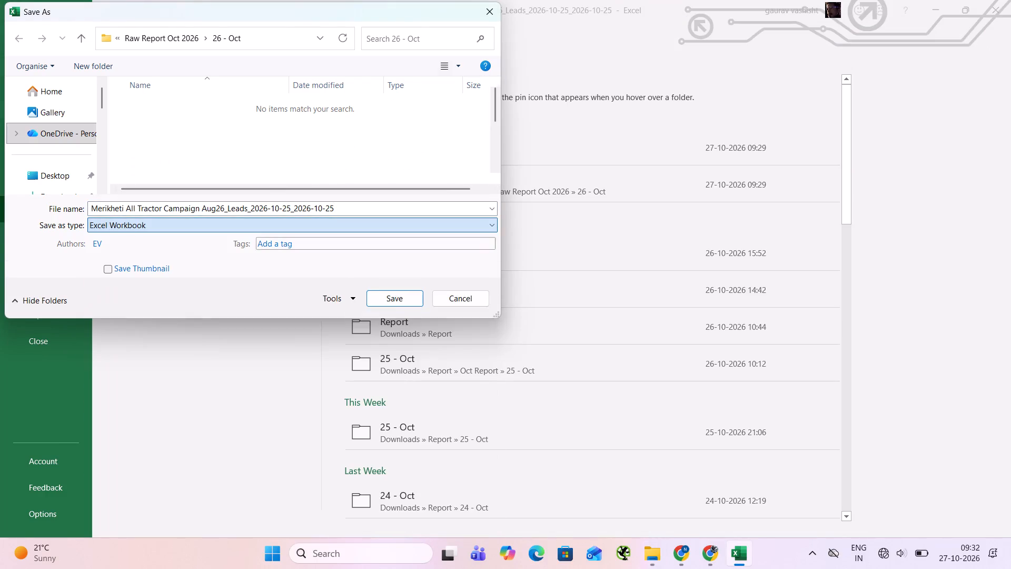
left_click(394, 296)
key("ctrl+s")
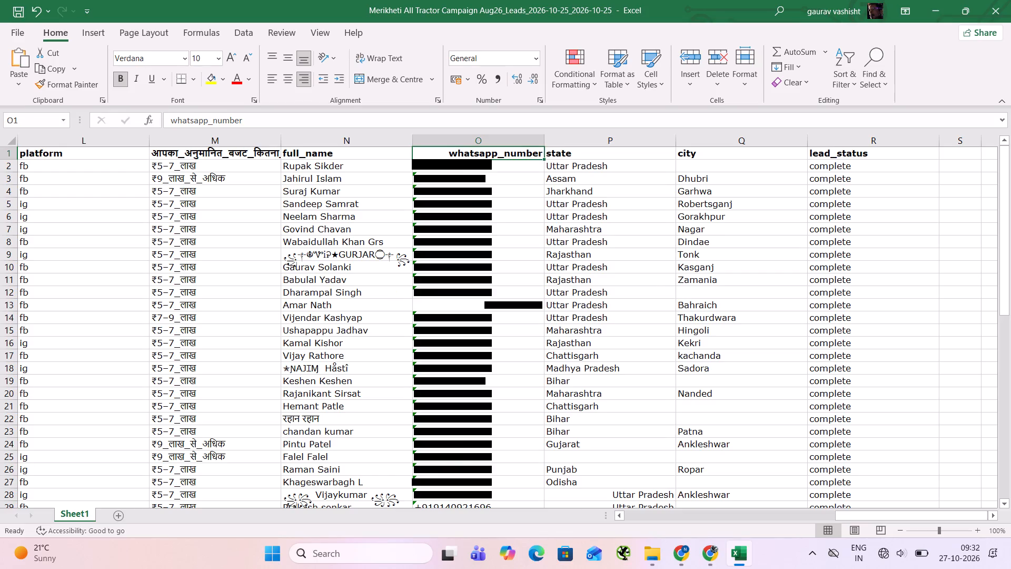
key("ctrl+s")
left_click(1005, 0)
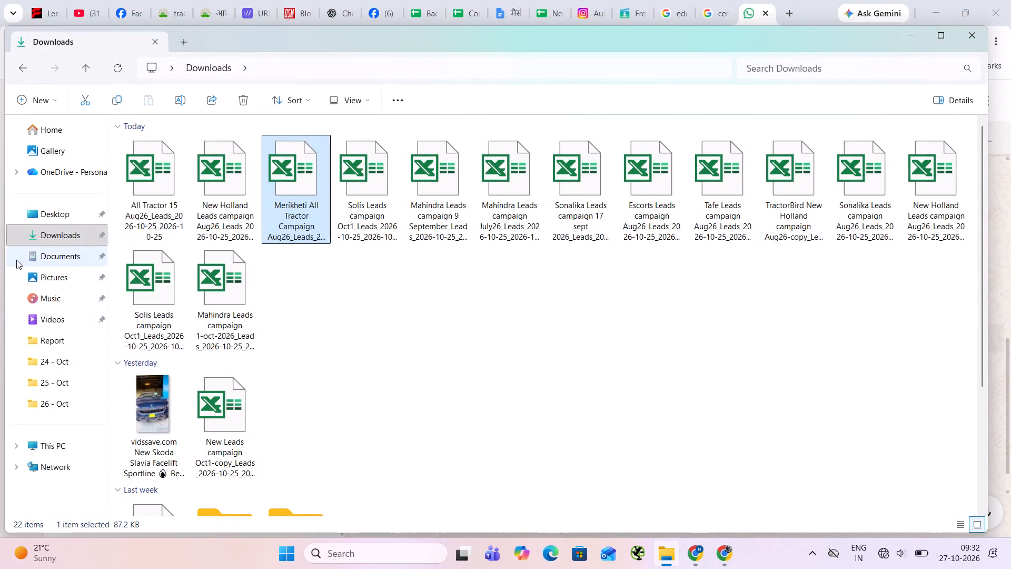
Open "New Holland Leads campaign Aug26_Leads_2026-10-25_2026-10-25 (1)" from Downloads, enable editing and go to its last columns.
double_click(231, 205)
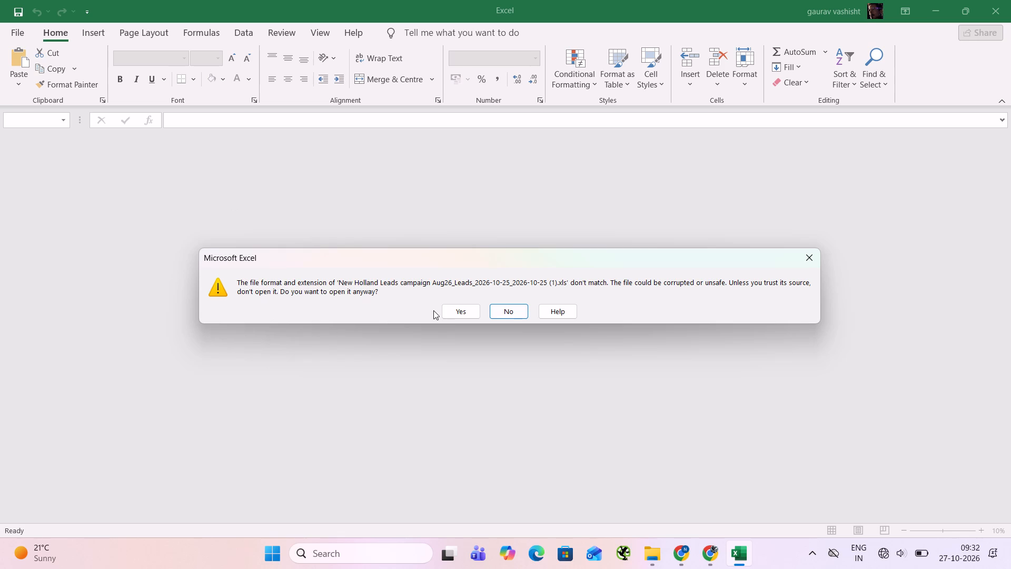
left_click(451, 312)
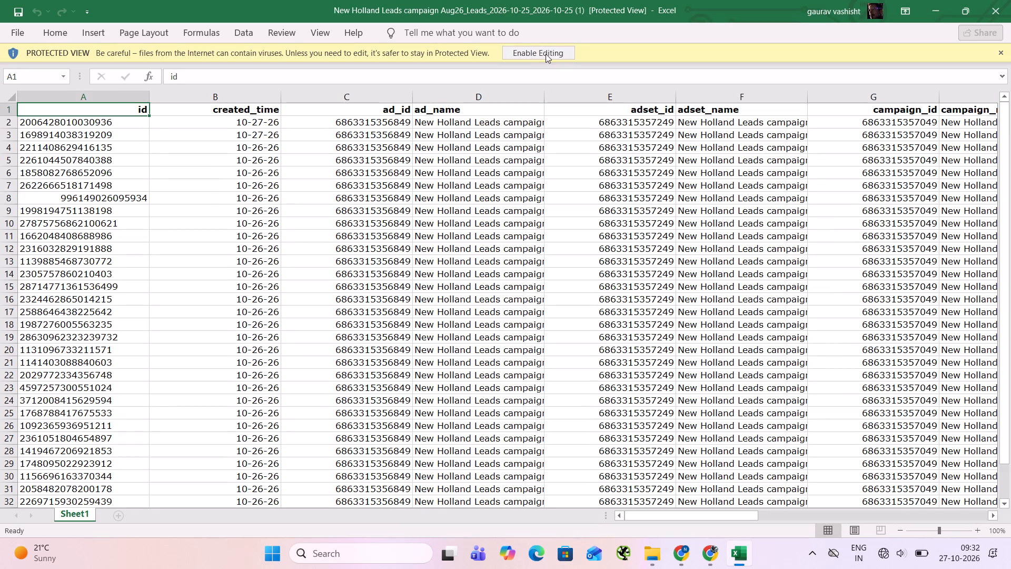
left_click(546, 54)
key("ctrl+Right")
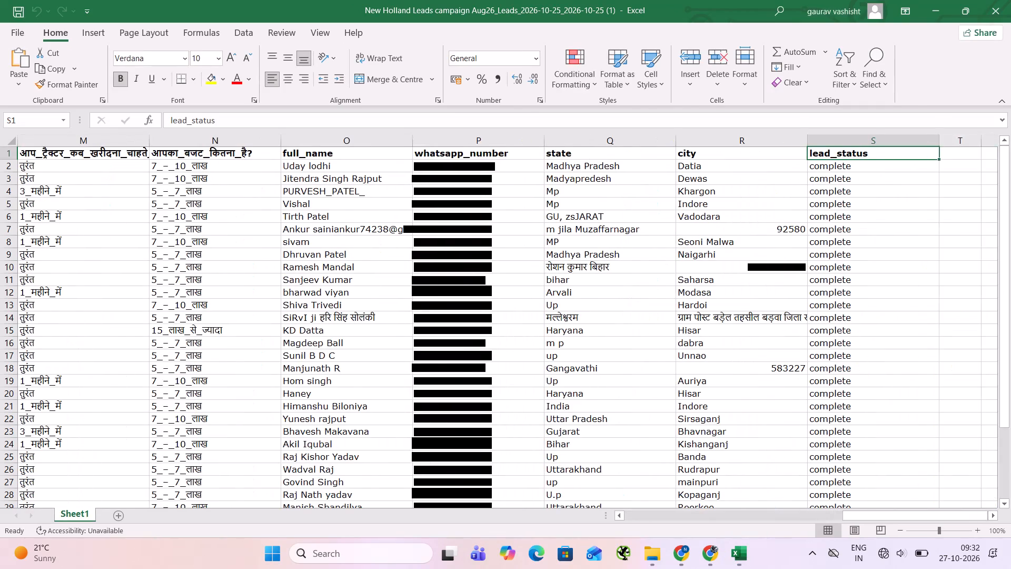
Copy "Madhya Pradesh" from Q2 into the state cells Q3, Q4 and Q5.
left_click(572, 142)
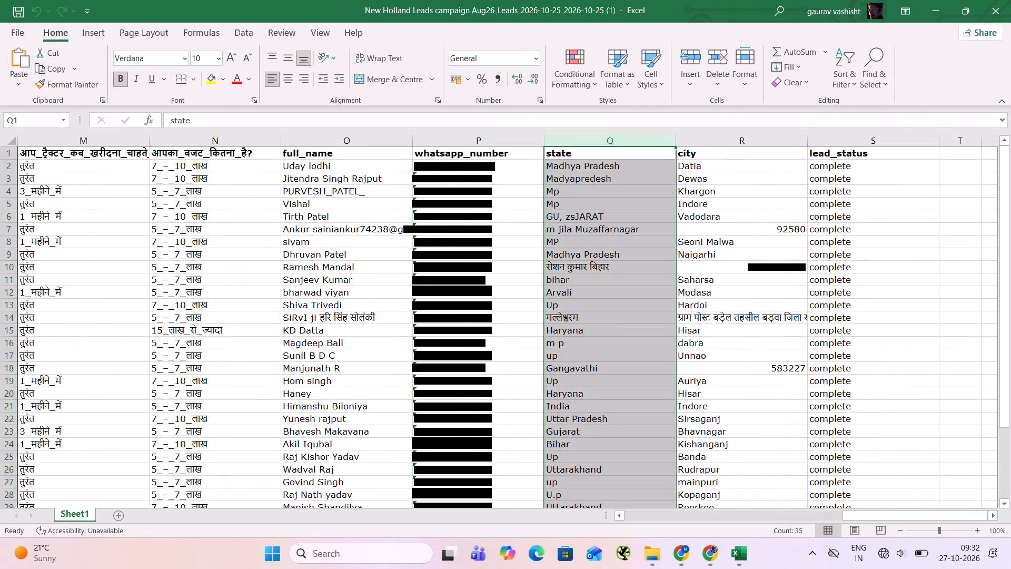
left_click(580, 162)
key("ctrl+c")
key("Down")
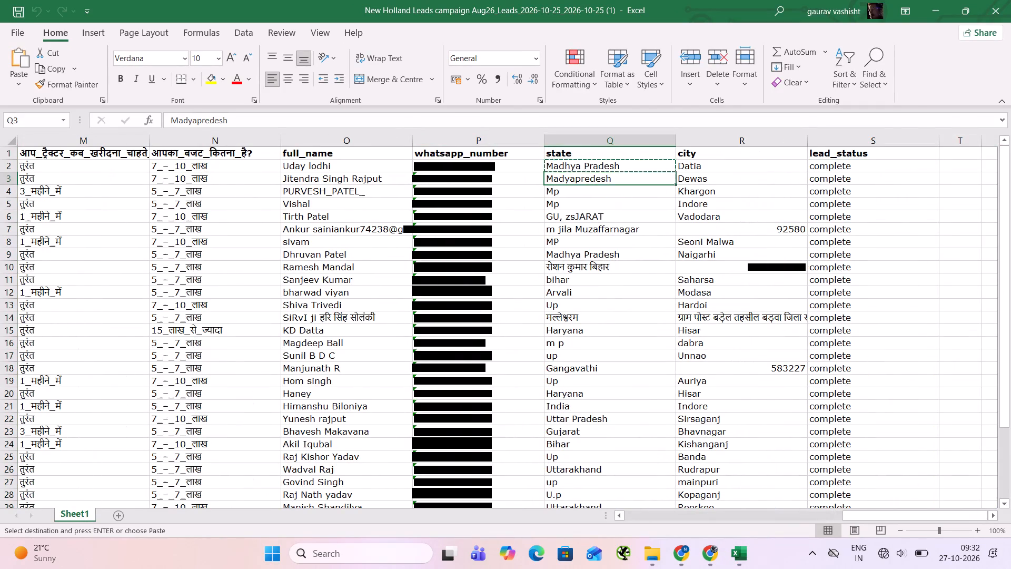
key("ctrl+v")
key("Right")
key("Down")
key("Left")
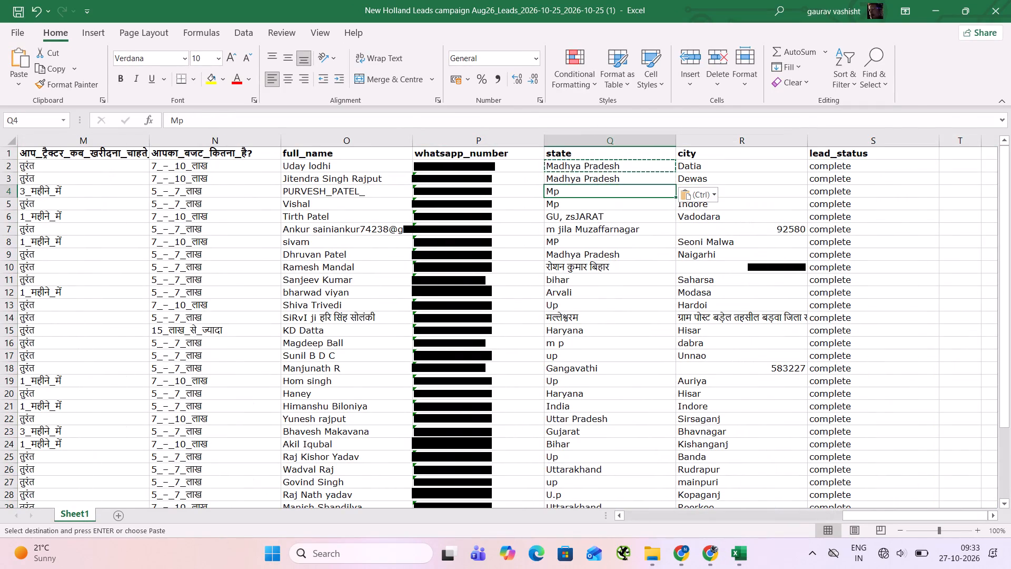
key("ctrl+v")
key("Down")
key("ctrl+v")
Set the state in Q6 to "Gujarat".
key("Right")
key("Down")
key("Left")
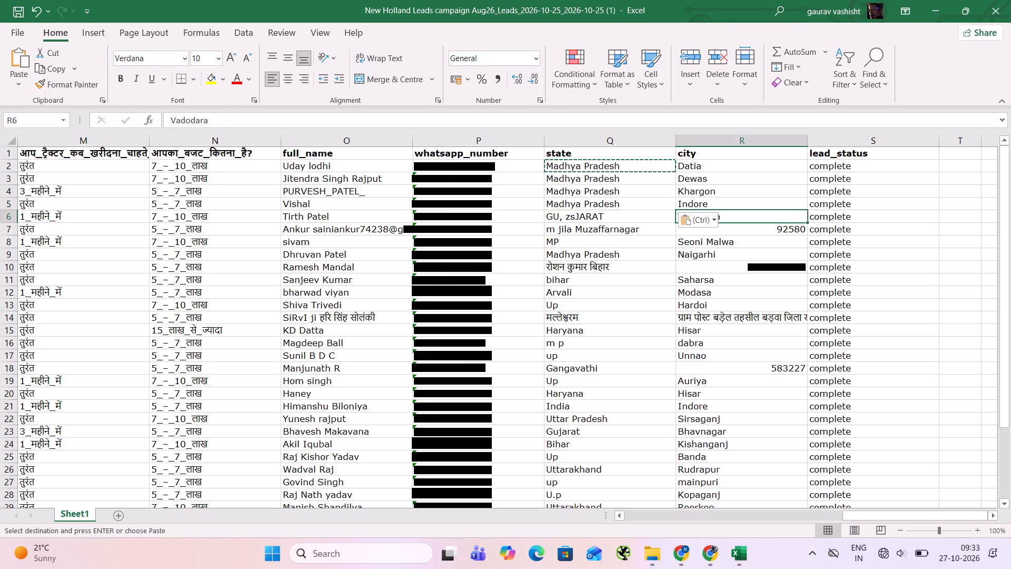
type("Gujarat")
key("Right")
Clear the city in R7 and set the state in Q7 to "Bihar".
key("Right")
key("Down")
key("Left")
key("BackSpace")
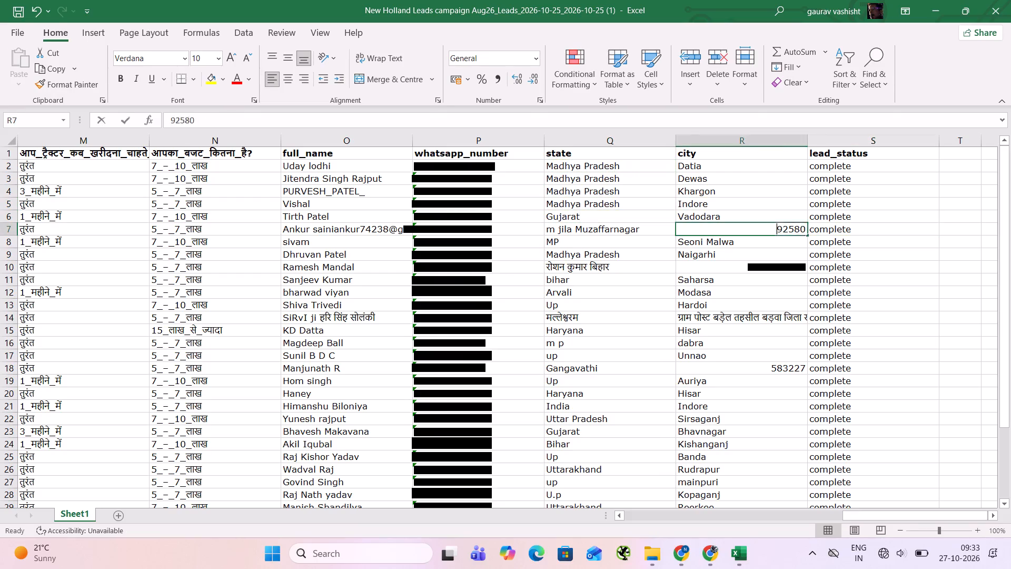
key("Left")
key("shift+u")
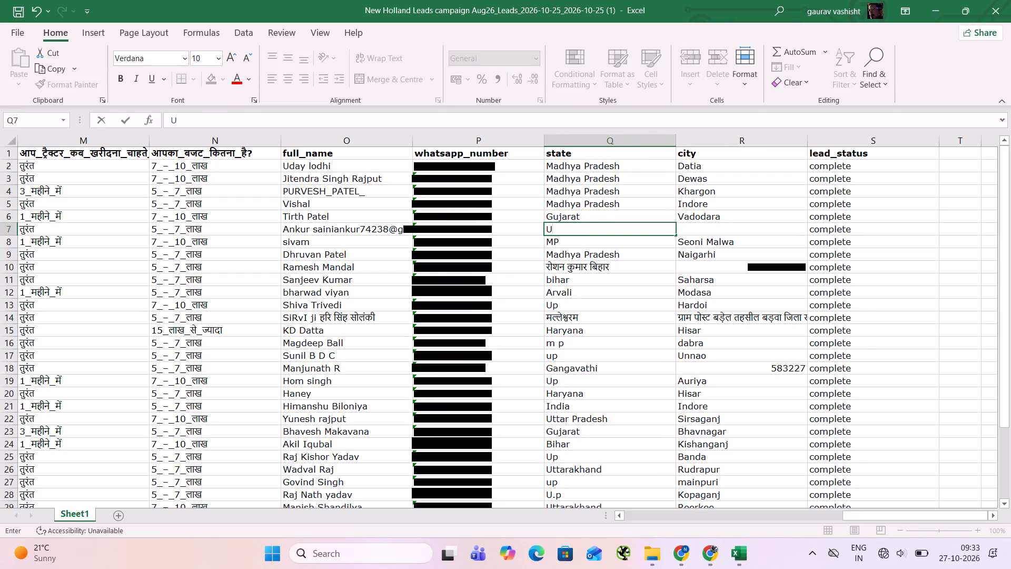
key("BackSpace")
type("Bihar")
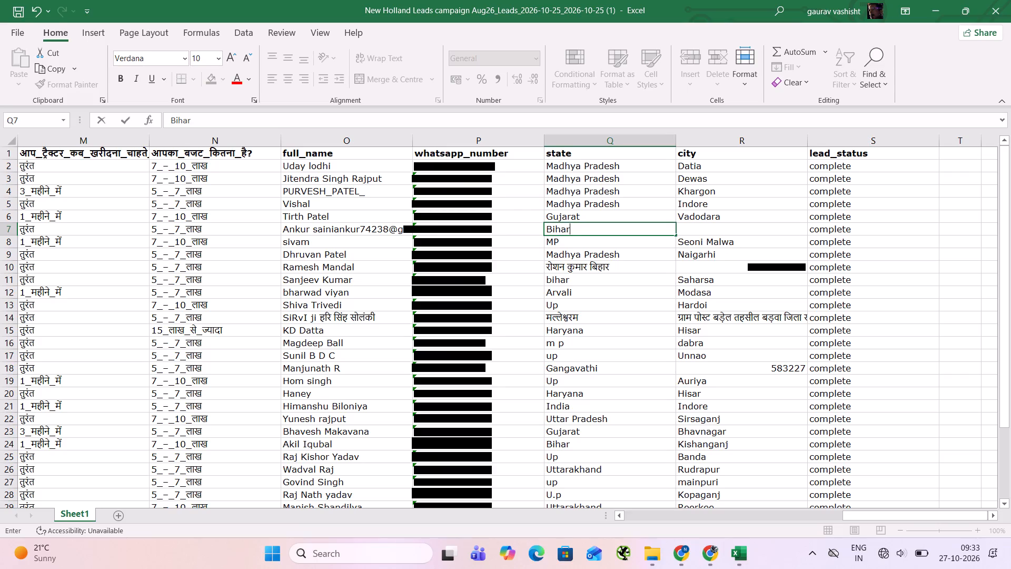
key("Down")
Copy "Madhya Pradesh" from Q5 into the state cells Q8 and Q9.
key("Up")
key("Up")
key("Up")
key("ctrl+c")
key("Down")
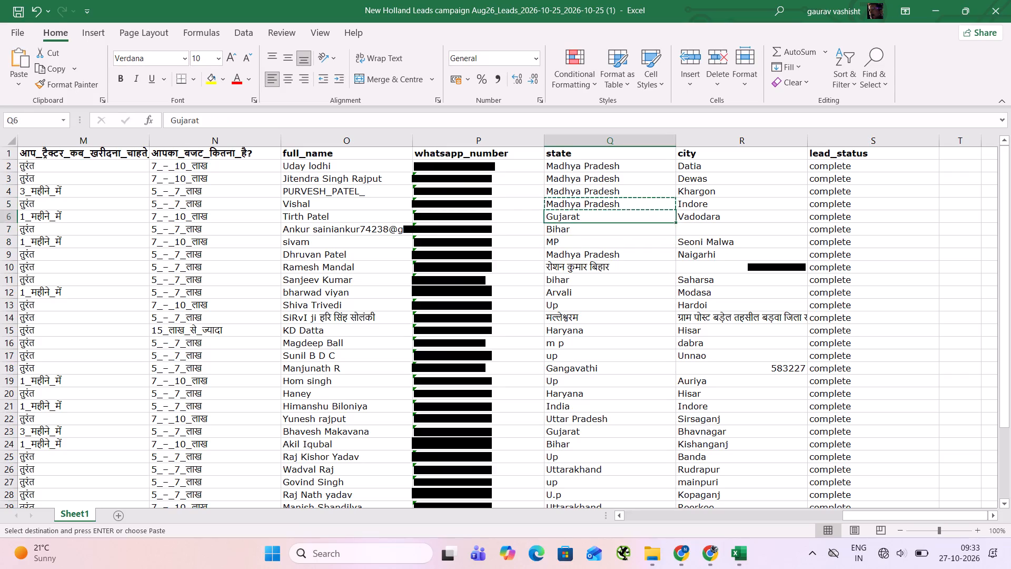
key("Down")
key("Down")
key("ctrl+v")
key("Down")
key("ctrl+v")
Clear the cities in R9 and R10 and the state in Q10.
key("Right")
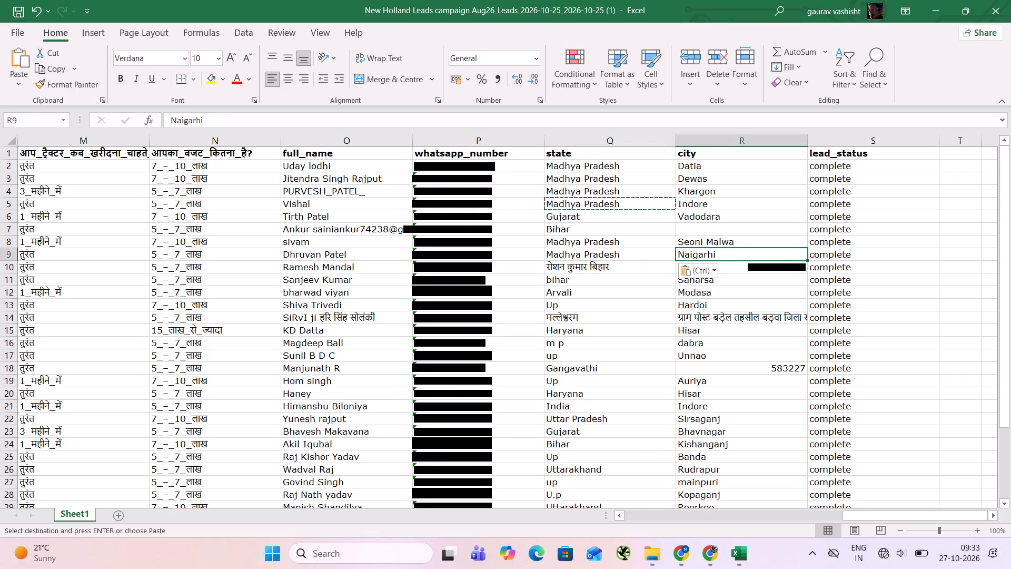
key("BackSpace")
key("Down")
key("BackSpace")
key("Left")
key("BackSpace")
Set the state in Q11 to "Bihar" and copy it into Q10.
key("Down")
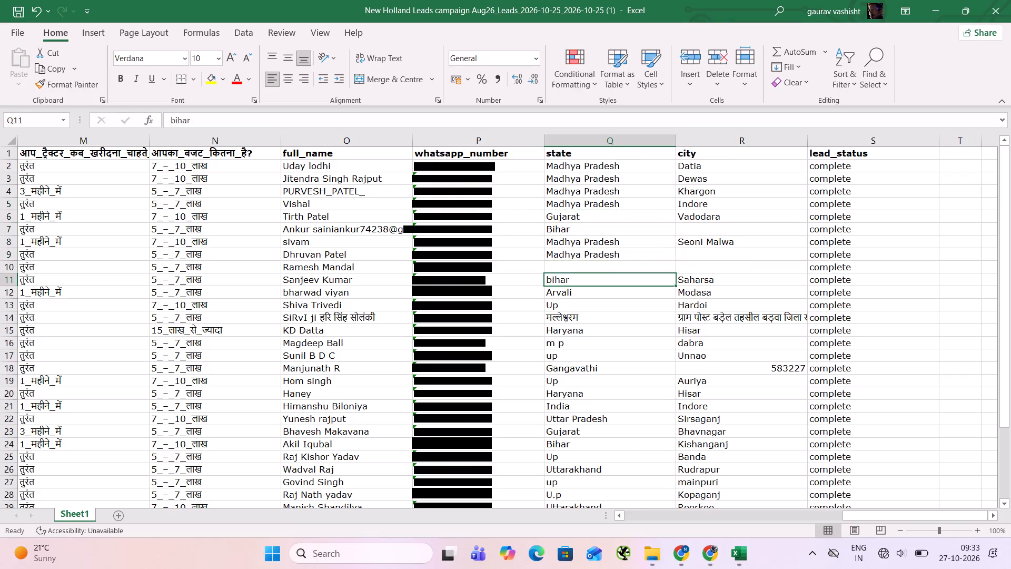
key("shift+n")
key("BackSpace")
type("Bihar")
key("Up")
key("Down")
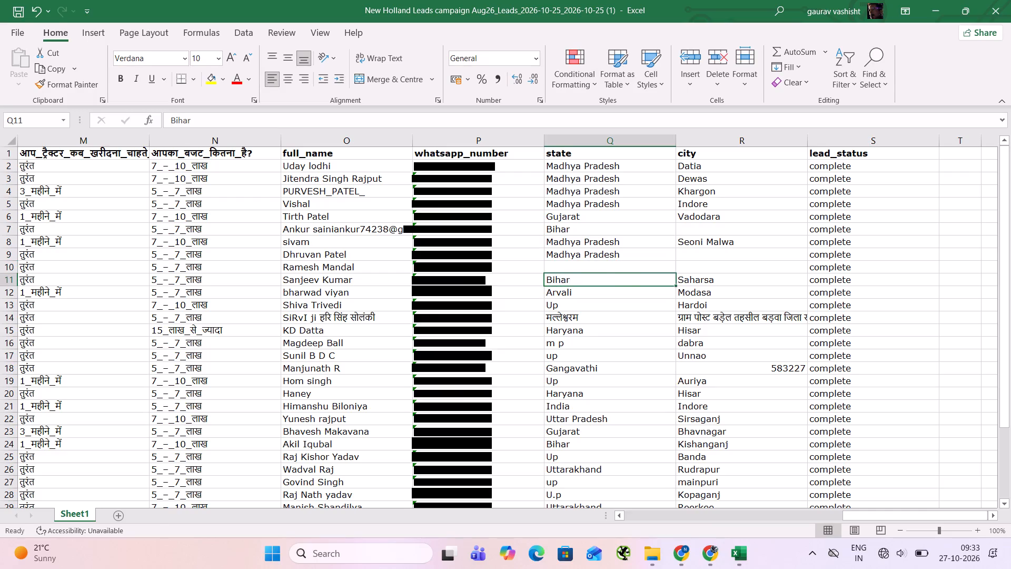
key("ctrl+c")
key("Up")
key("ctrl+v")
Clear the state in Q12 and the city in R12.
key("Down")
key("Down")
key("BackSpace")
key("Right")
key("BackSpace")
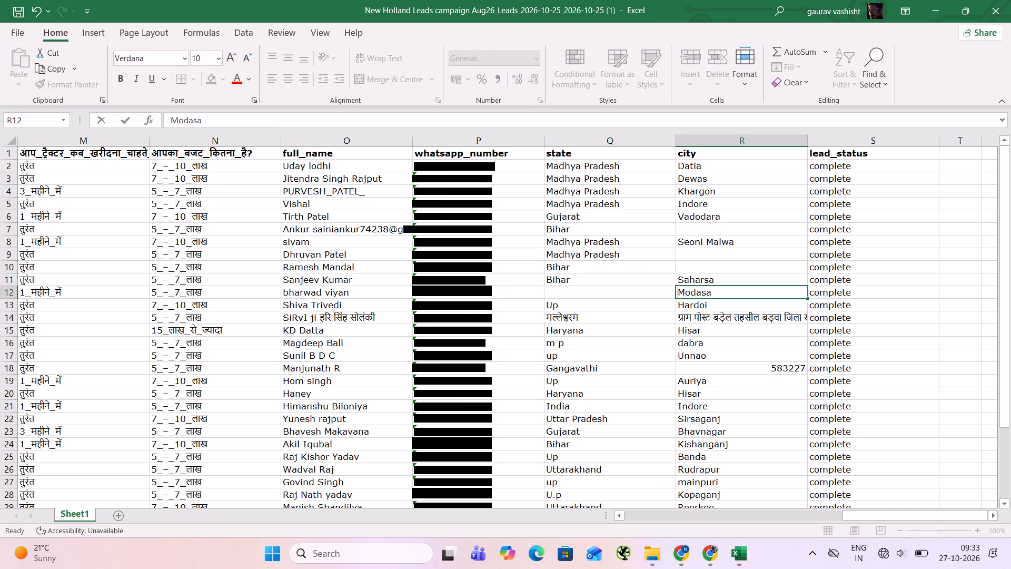
Set the state in Q13 to "Uttar Pradesh".
key("Down")
key("Left")
type("Uttar")
key("space")
key("Return")
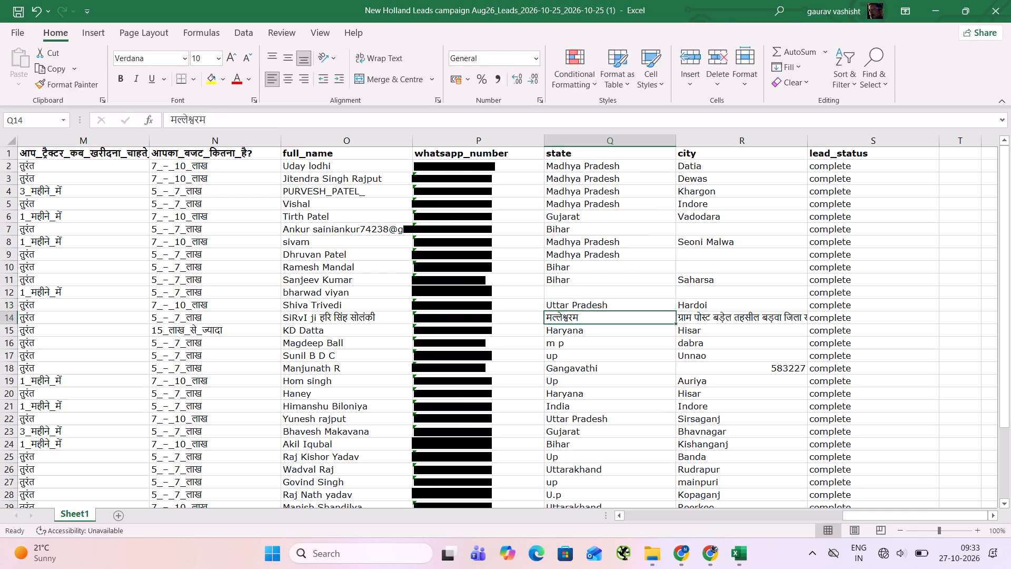
Clear the state and city in row 14, and fill "Uttar Pradesh" down into Q14.
key("BackSpace")
key("Right")
key("BackSpace")
key("Left")
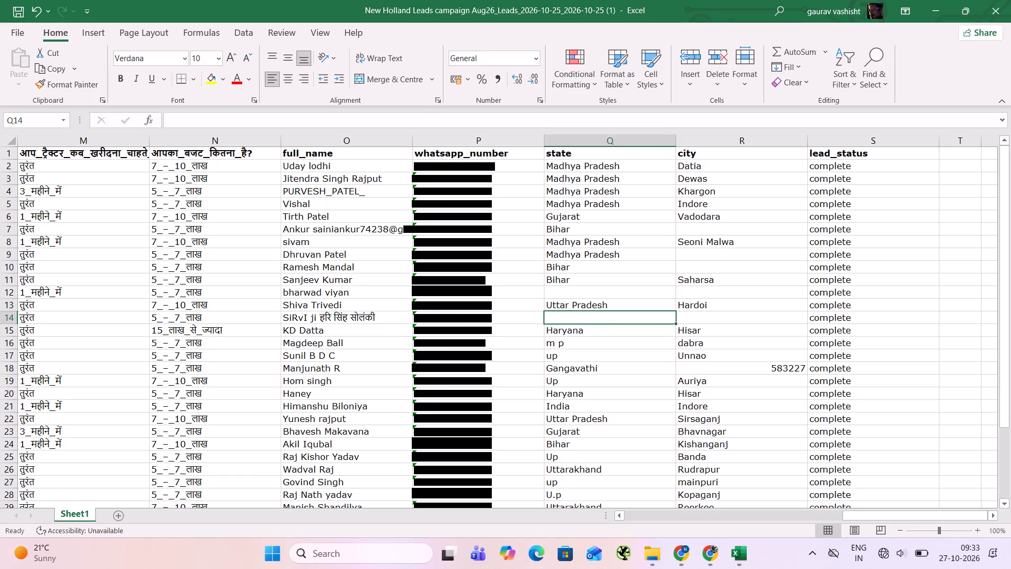
key("ctrl+d")
Set the state in Q16 to "Madhya Pradesh".
key("Down")
key("Down")
type("Madhya")
key("space")
key("Return")
Clear the cities in R16 and R17.
key("Right")
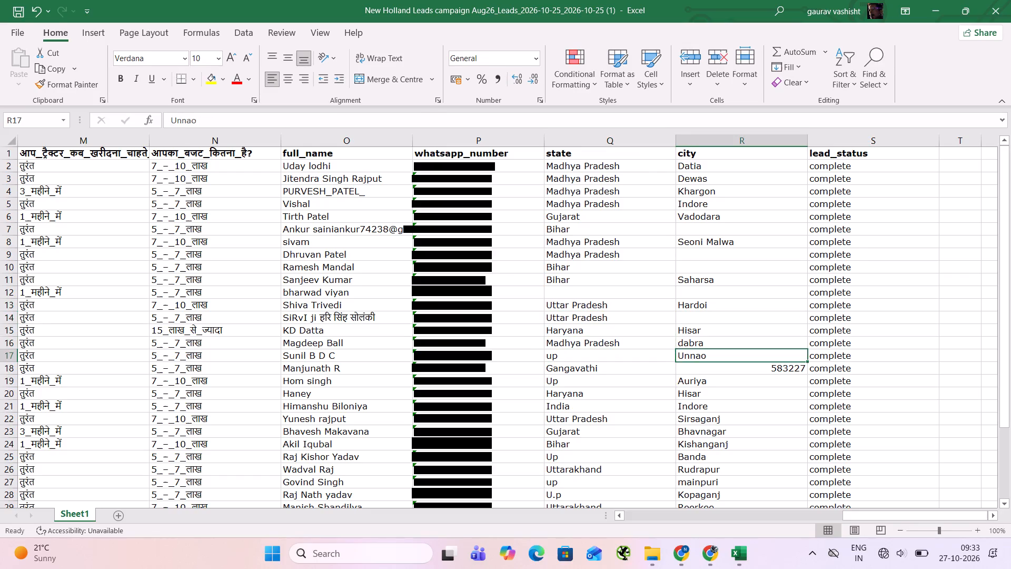
key("Up")
key("BackSpace")
key("Down")
key("BackSpace")
Copy "Uttar Pradesh" from Q14 into the state cell Q17.
key("Left")
key("Up")
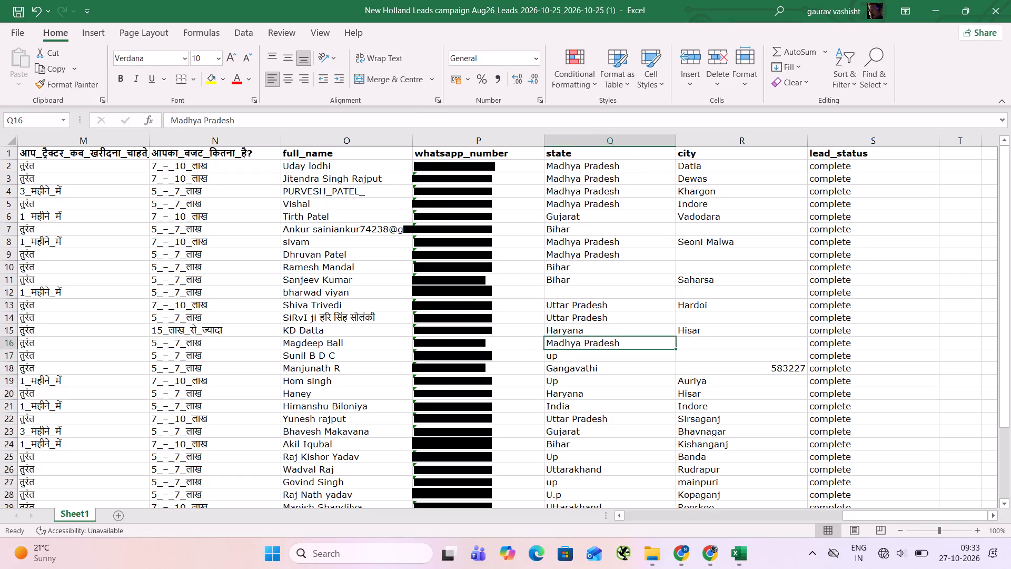
key("Up")
key("Up")
key("ctrl+c")
key("Down")
key("Down")
key("Down")
key("ctrl+v")
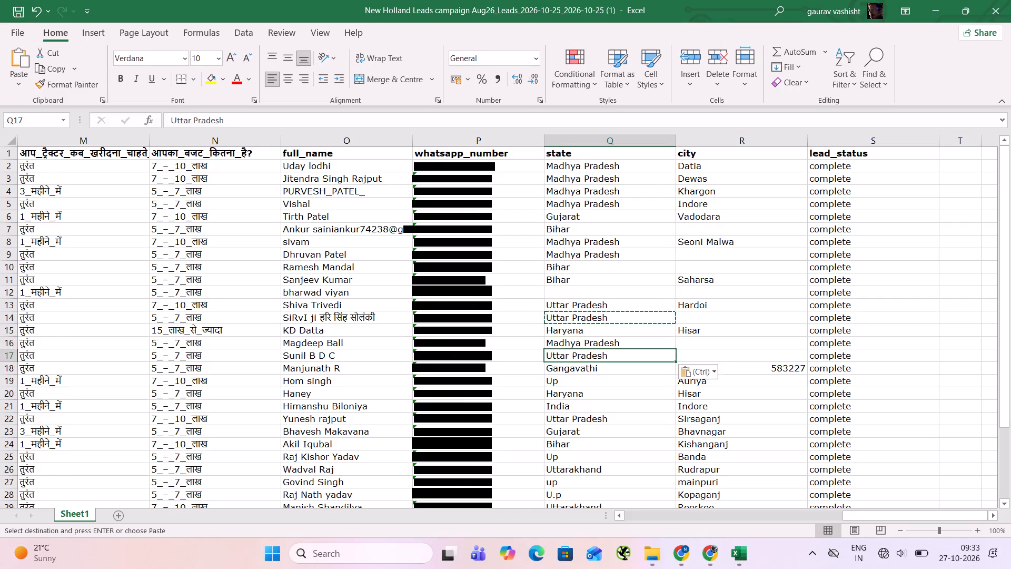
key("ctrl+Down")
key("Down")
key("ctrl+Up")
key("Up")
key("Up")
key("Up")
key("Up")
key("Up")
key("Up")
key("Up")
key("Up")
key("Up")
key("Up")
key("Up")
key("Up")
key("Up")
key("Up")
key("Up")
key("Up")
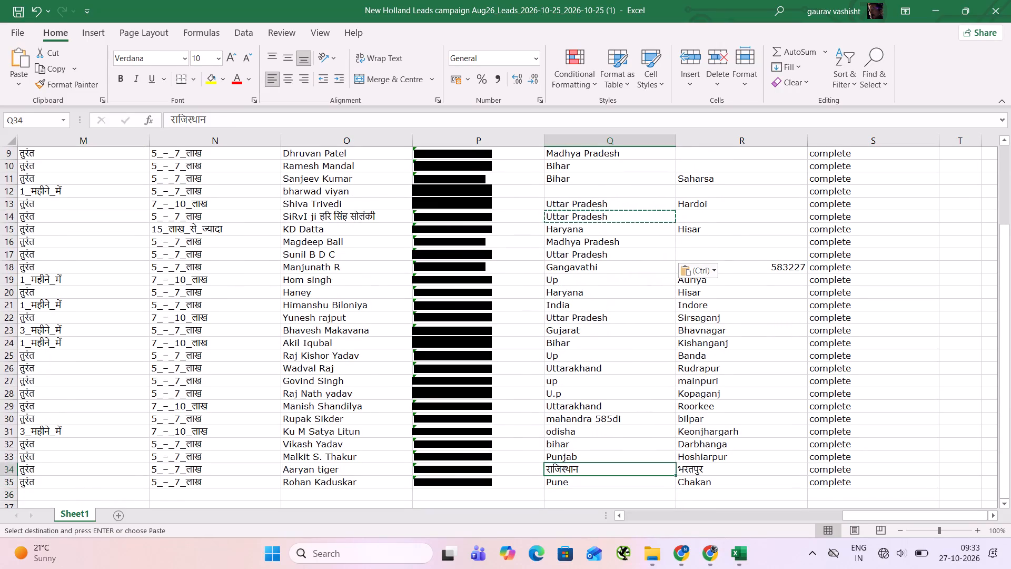
Paste "Uttar Pradesh" into the state cells Q18 and Q19 and clear the city in R18.
key("Up")
key("ctrl+v")
key("Down")
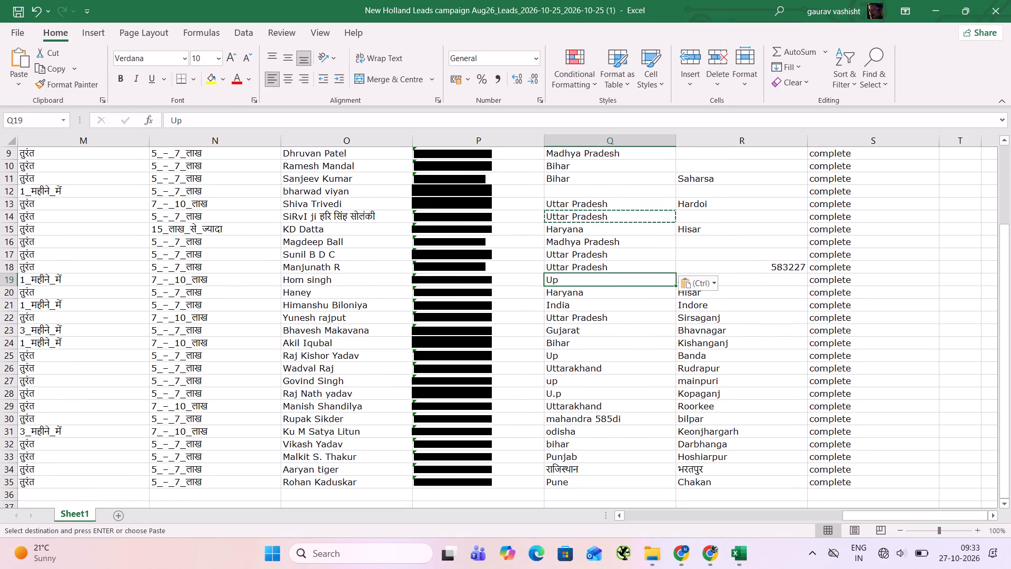
key("ctrl+v")
key("Right")
key("Up")
key("BackSpace")
Copy "Uttar Pradesh" from Q19 into the state cells Q21 and Q22.
key("Down")
key("Down")
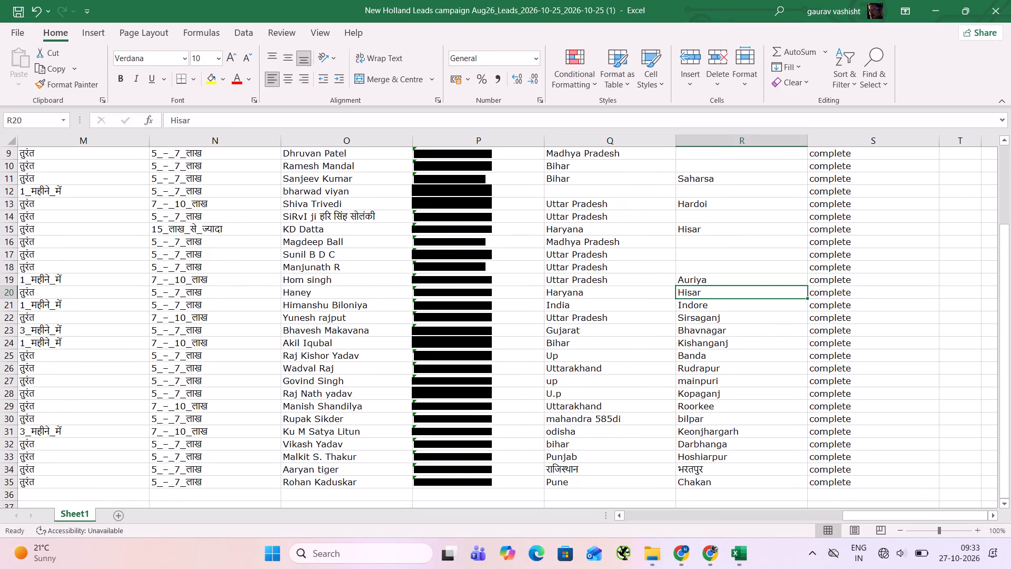
key("Left")
key("Down")
key("Up")
key("Up")
key("ctrl+c")
key("Down")
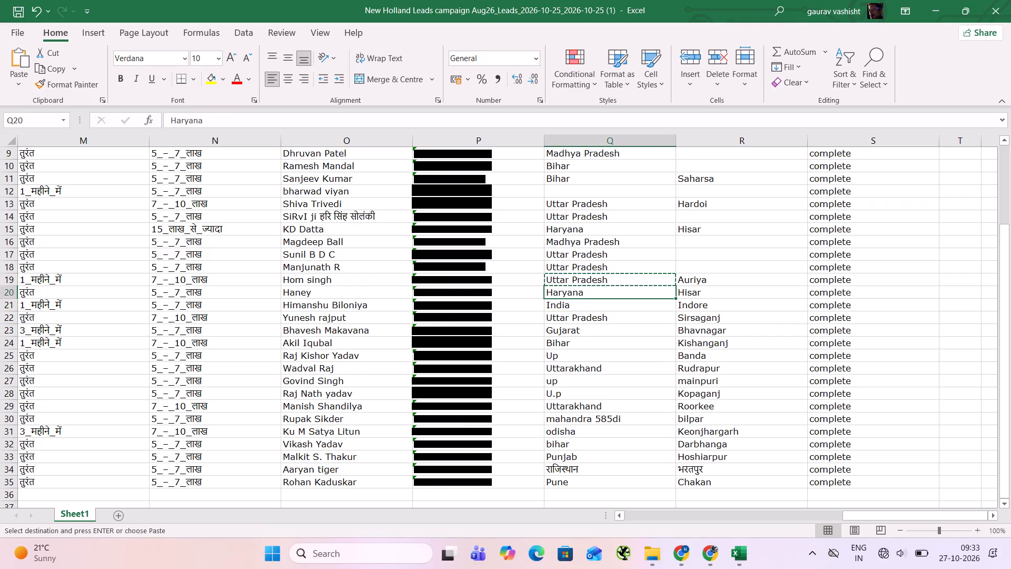
key("Down")
key("ctrl+v")
key("Down")
key("ctrl+v")
Paste the copied "Uttar Pradesh" into the state cells Q25, Q27 and Q28.
key("Down")
key("Down")
key("Down")
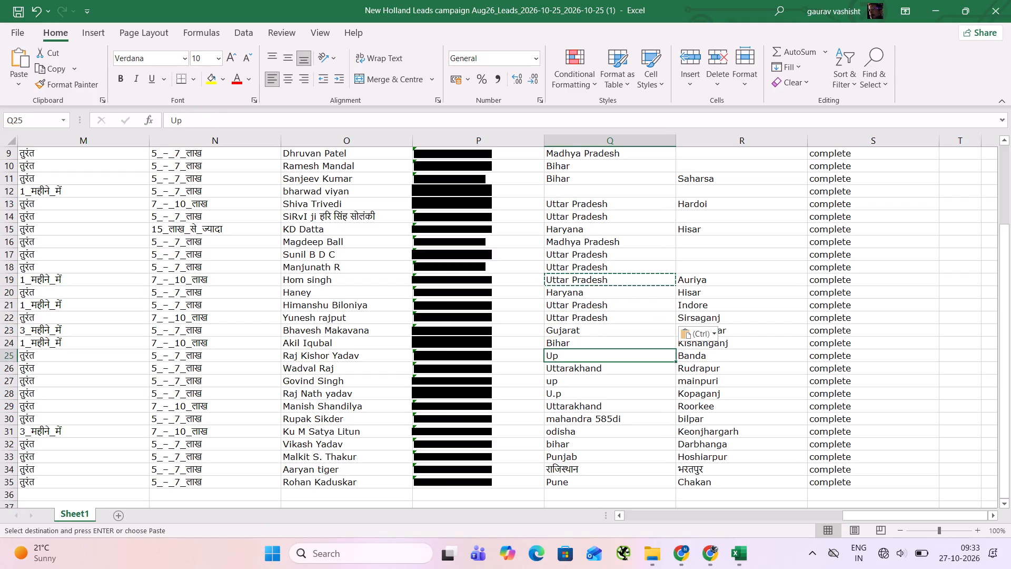
key("ctrl+v")
key("Down")
key("Down")
key("ctrl+v")
key("Down")
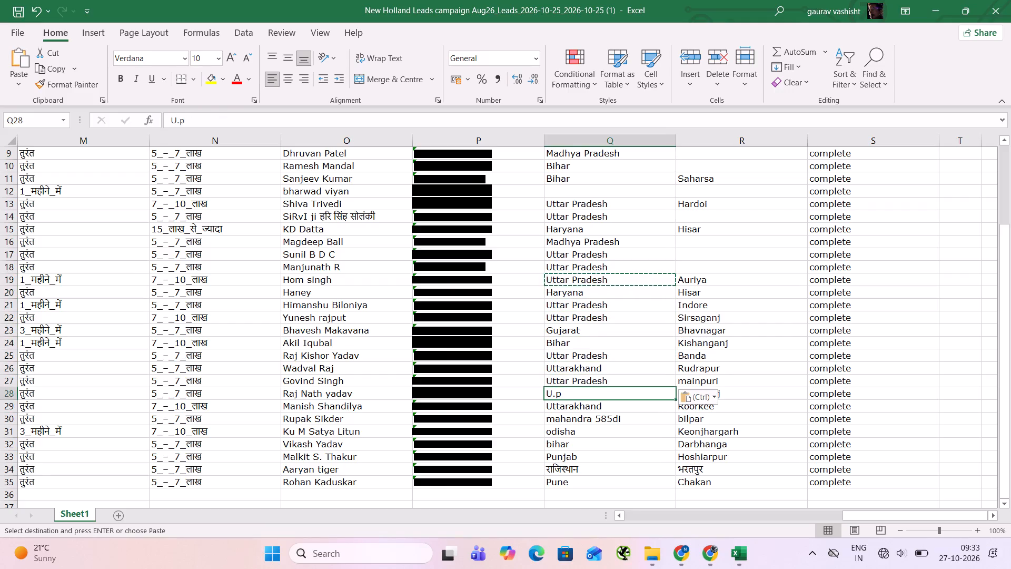
key("ctrl+v")
Copy "Uttarakhand" from Q26 into the state cell Q29.
key("Up")
key("Up")
key("ctrl+c")
key("Down")
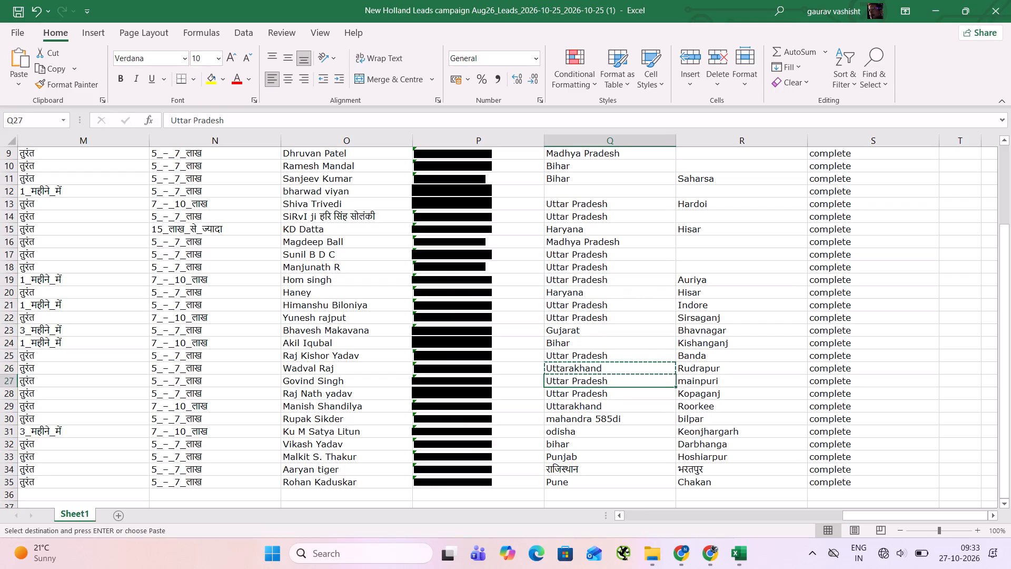
key("Down")
key("Down")
key("ctrl+v")
Clear the state in Q30 and the city in R30.
key("Down")
key("BackSpace")
key("Right")
key("BackSpace")
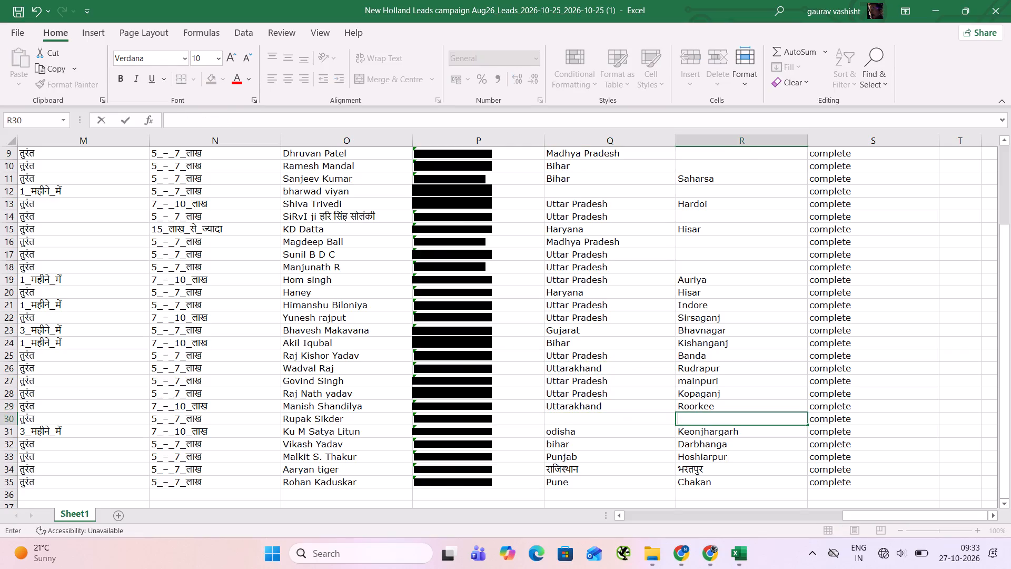
Set the state in Q31 to "Odisha" and in Q32 to "Bihar".
key("Down")
key("Left")
type("Odisha")
key("Down")
type("Bihar")
key("Down")
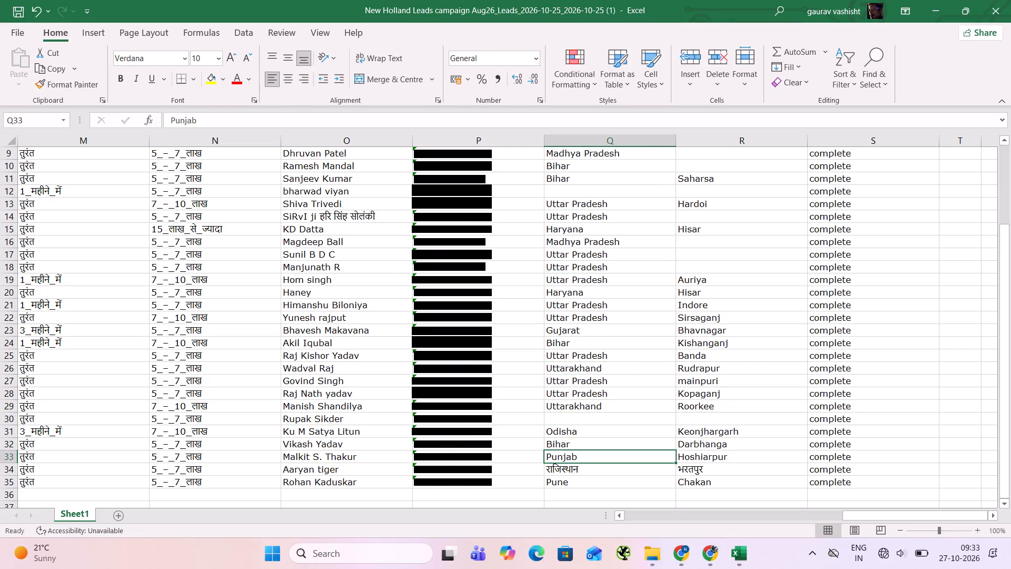
Set the state in Q34 to "Rajasthan" and clear the Hindi city name in R34.
key("Down")
type("Rajasthan")
key("Right")
key("BackSpace")
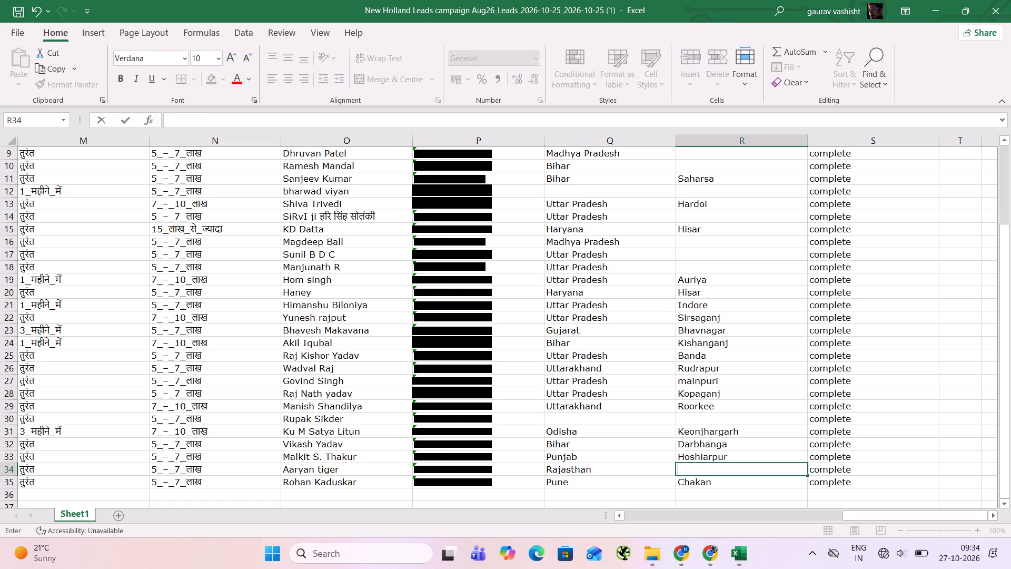
Move "Pune" from Q35 into the city cell R35 and set the state in Q35 to "Maharashtra".
key("Down")
key("Left")
key("ctrl+x")
key("Right")
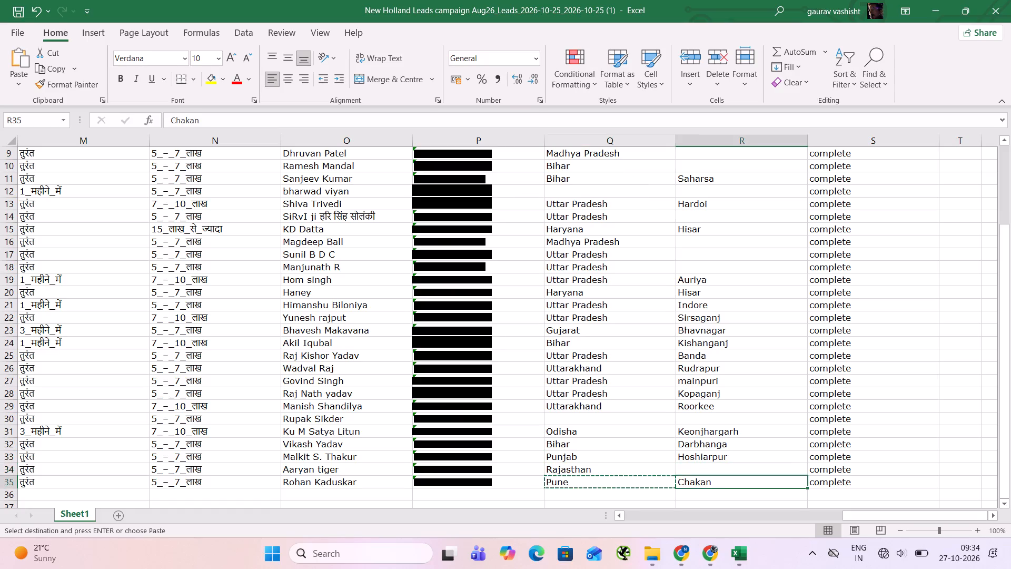
key("ctrl+v")
key("ctrl+Left")
key("Right")
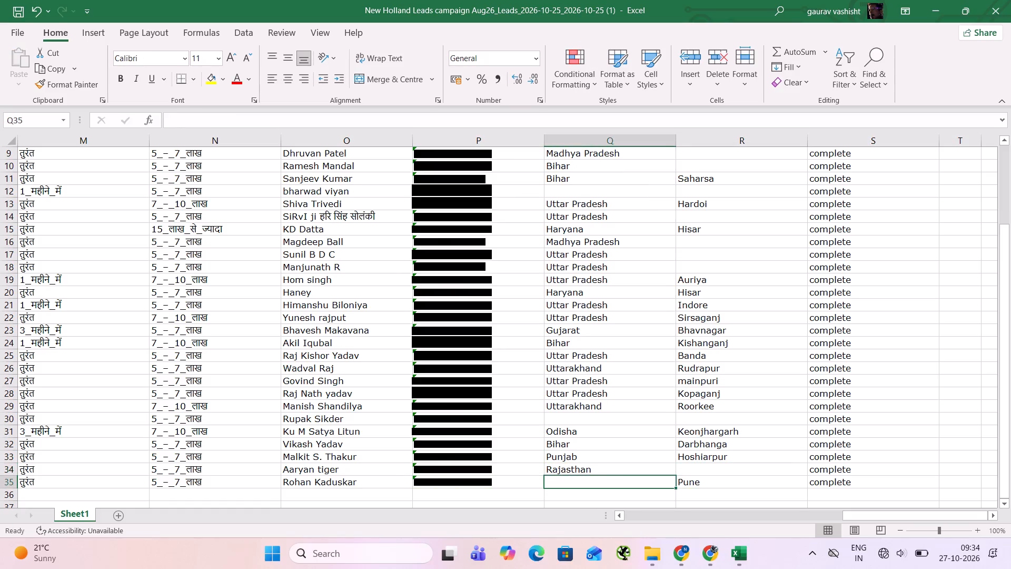
type("Maharashtra")
left_click(524, 134)
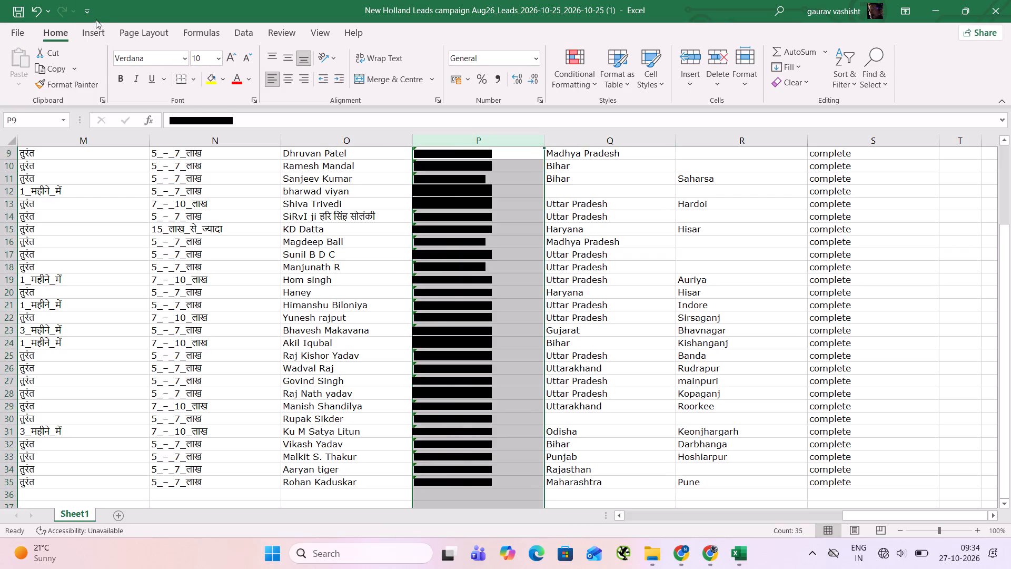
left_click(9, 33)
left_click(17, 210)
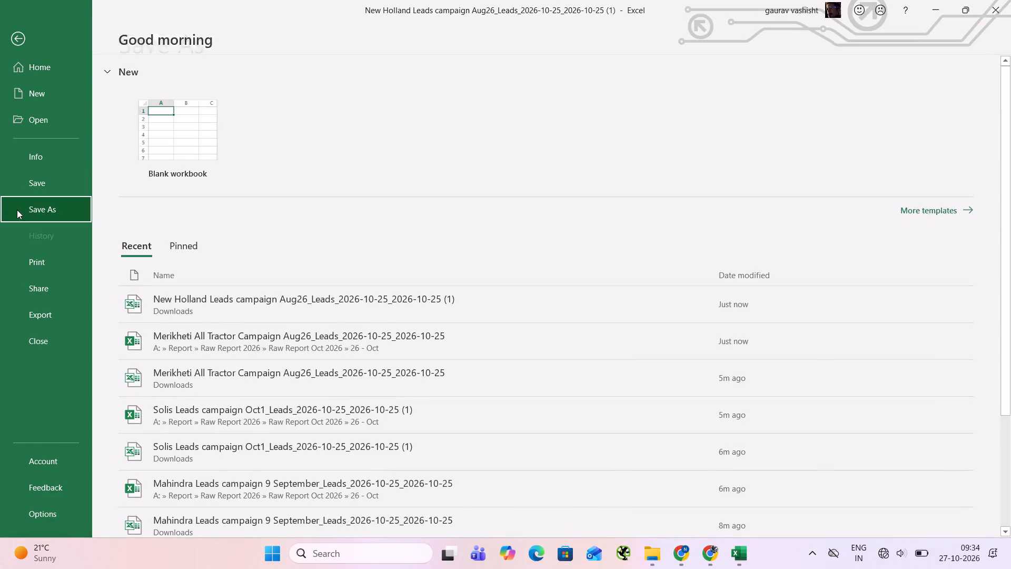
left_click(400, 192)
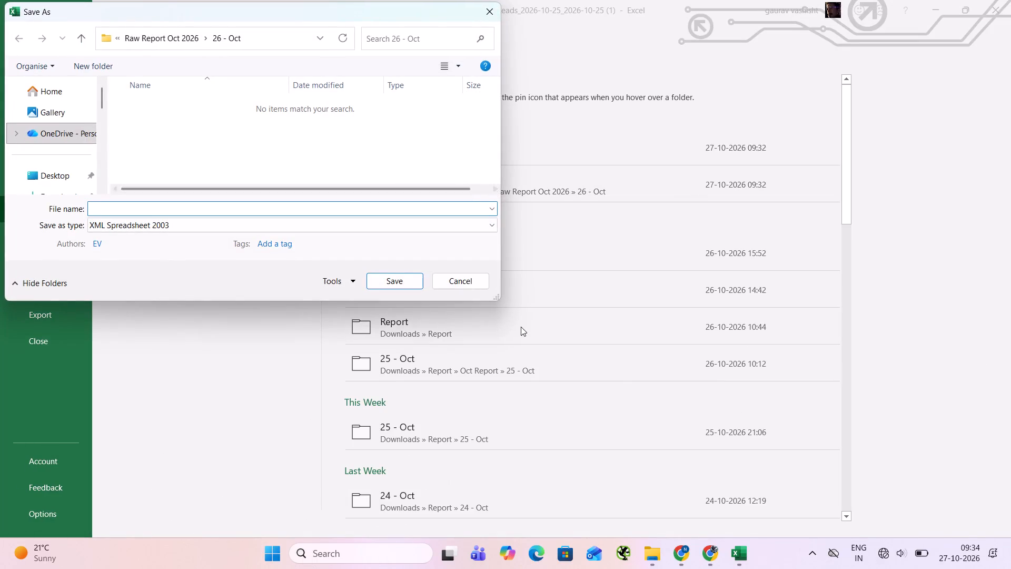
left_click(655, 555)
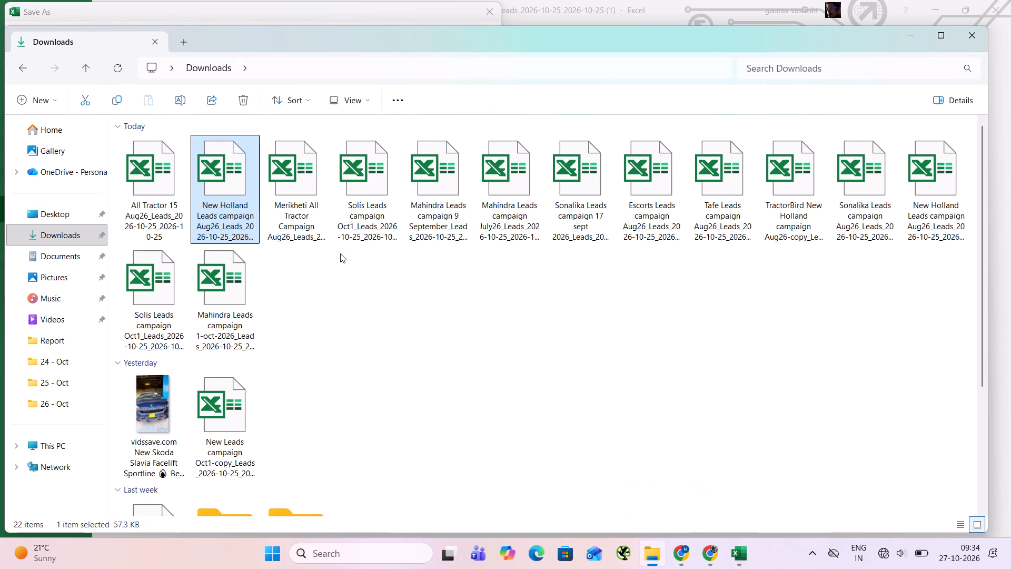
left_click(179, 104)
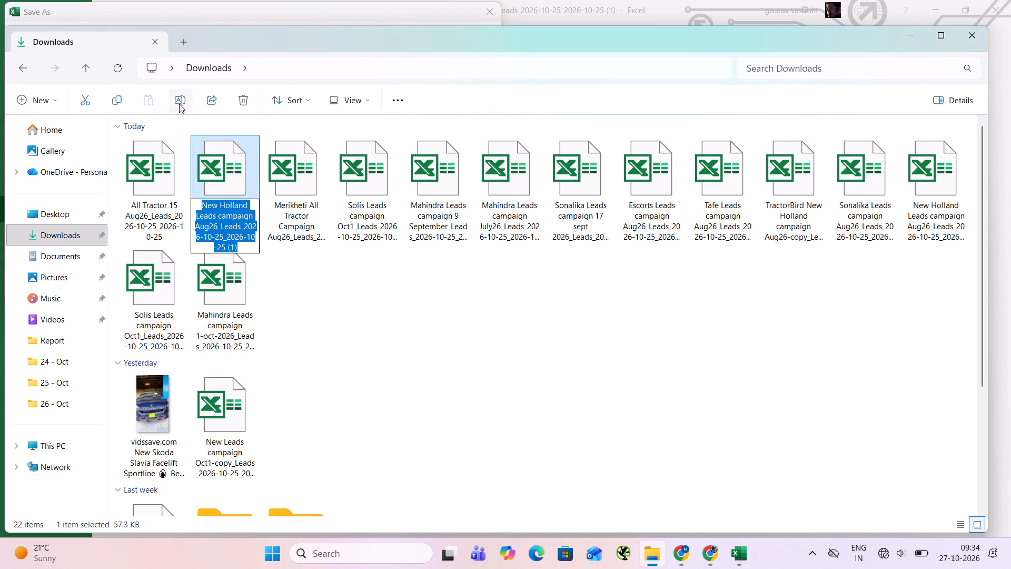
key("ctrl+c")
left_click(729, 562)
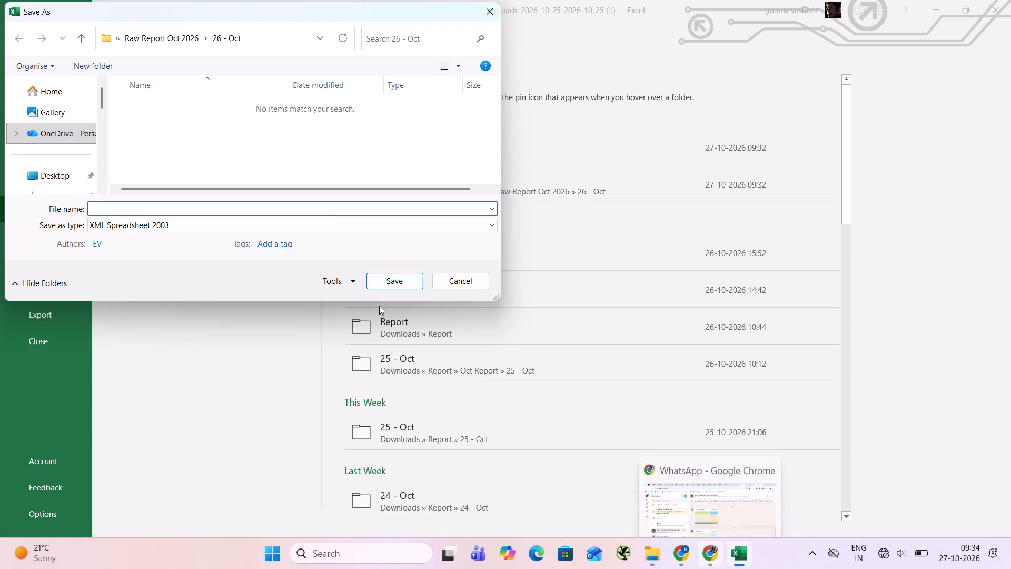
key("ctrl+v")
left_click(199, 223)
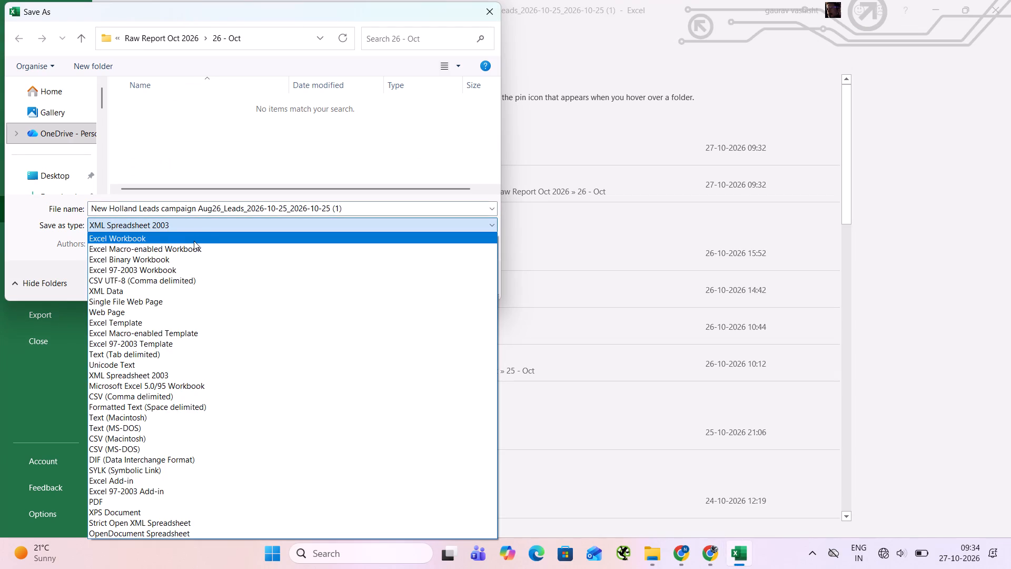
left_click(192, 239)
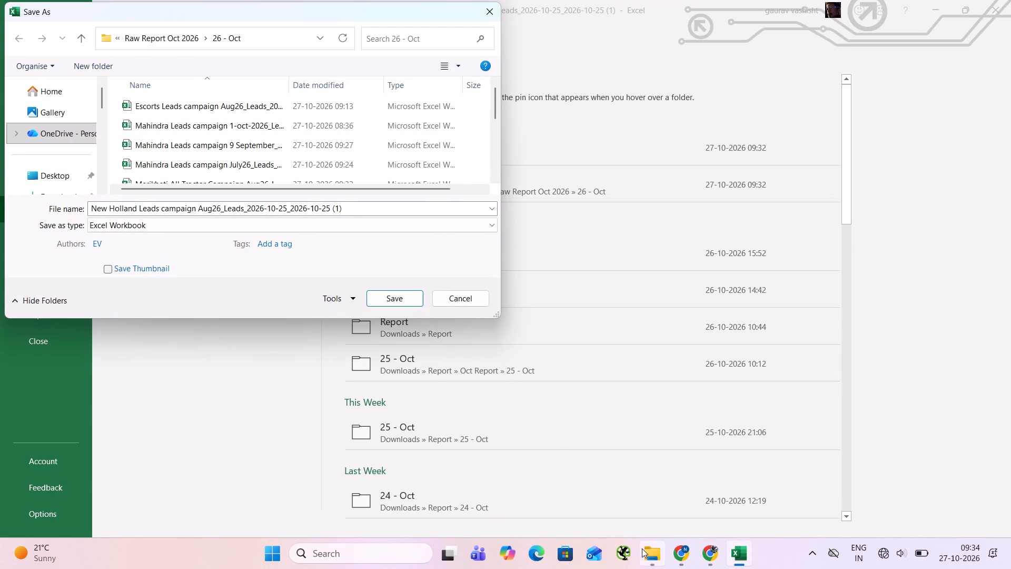
Switch to File Explorer and copy the name of the Merikheti All Tractor Campaign Aug26 file in Downloads.
left_click(645, 553)
left_click(222, 208)
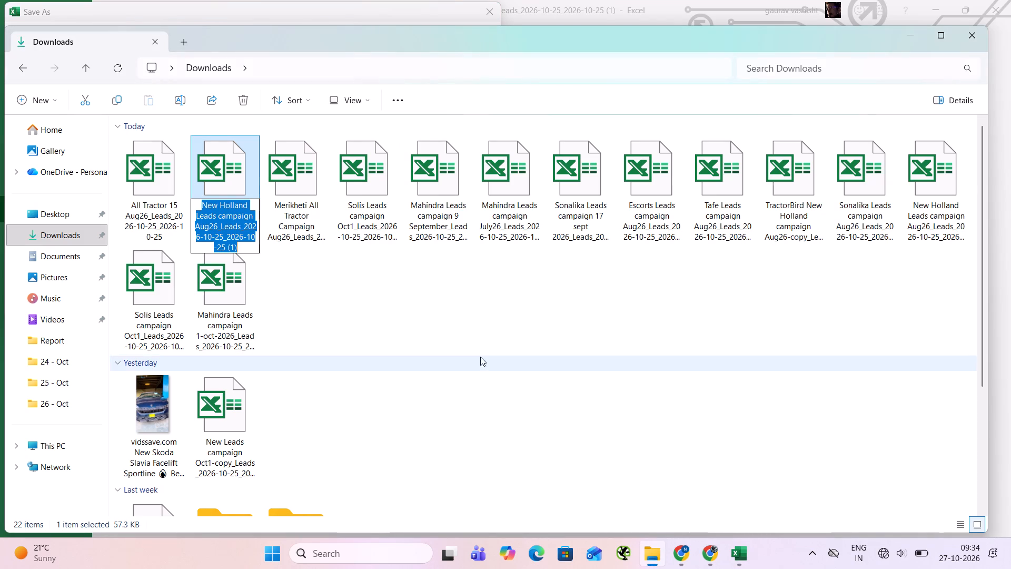
left_click(293, 208)
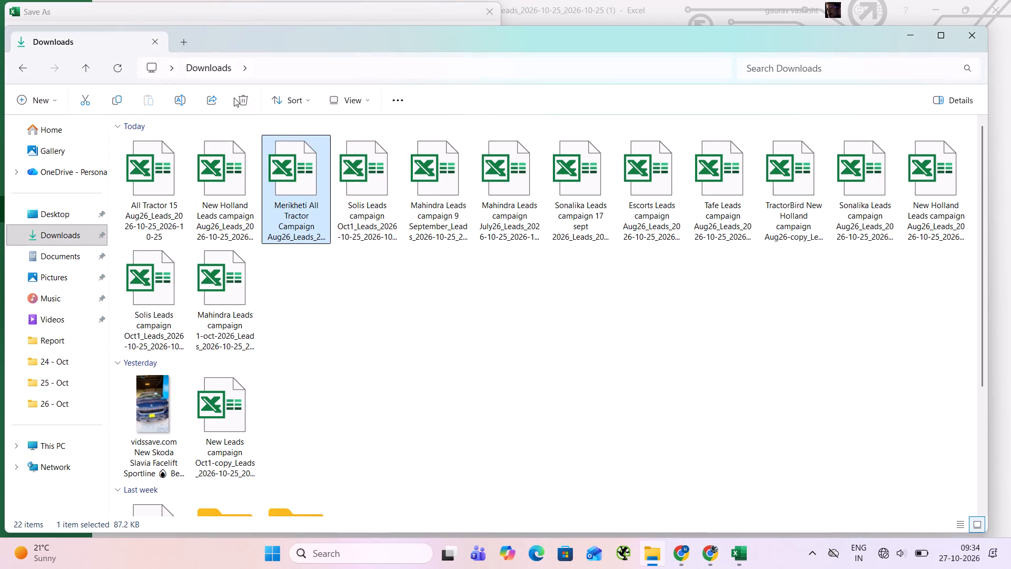
left_click(184, 97)
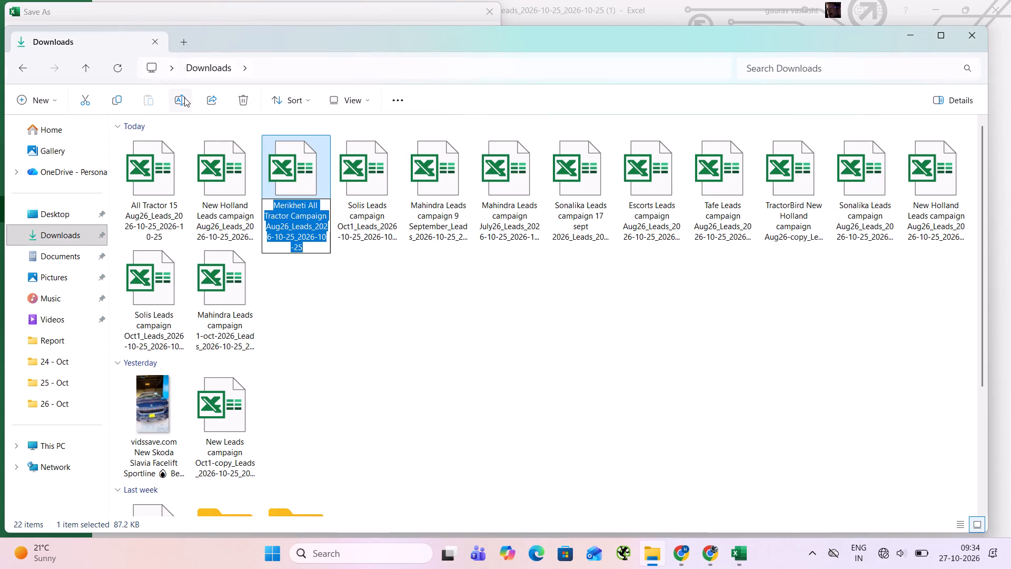
key("ctrl+c")
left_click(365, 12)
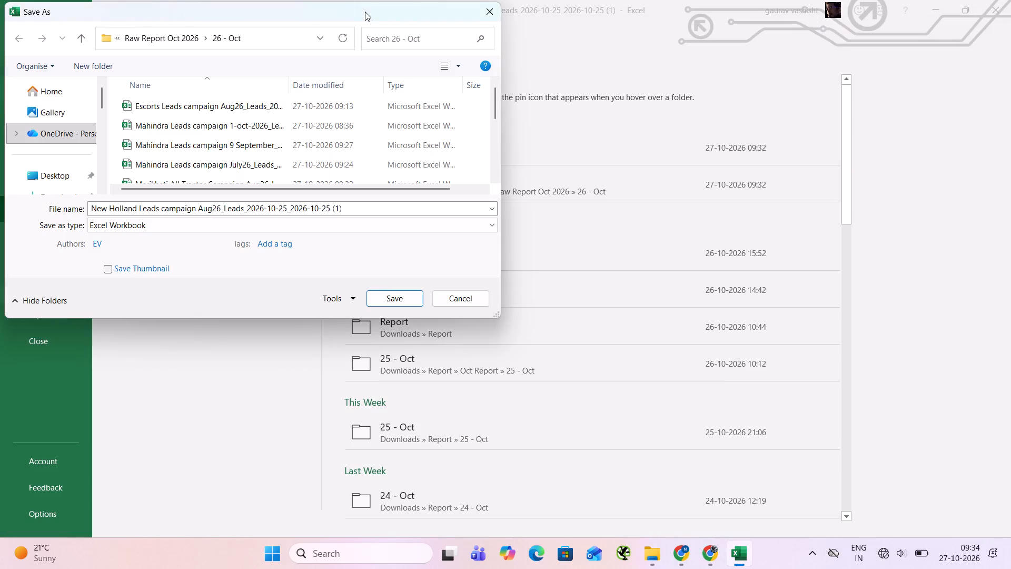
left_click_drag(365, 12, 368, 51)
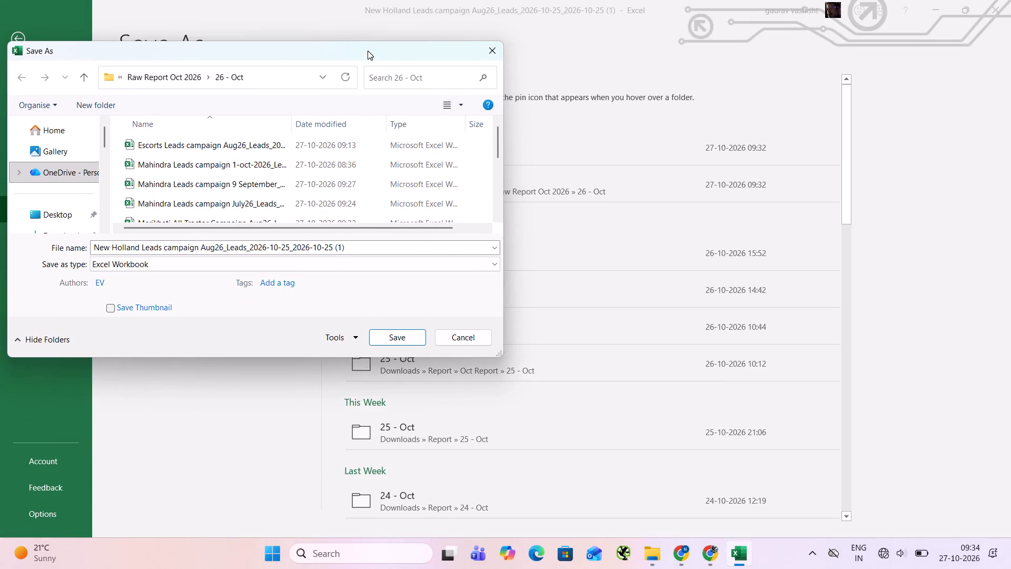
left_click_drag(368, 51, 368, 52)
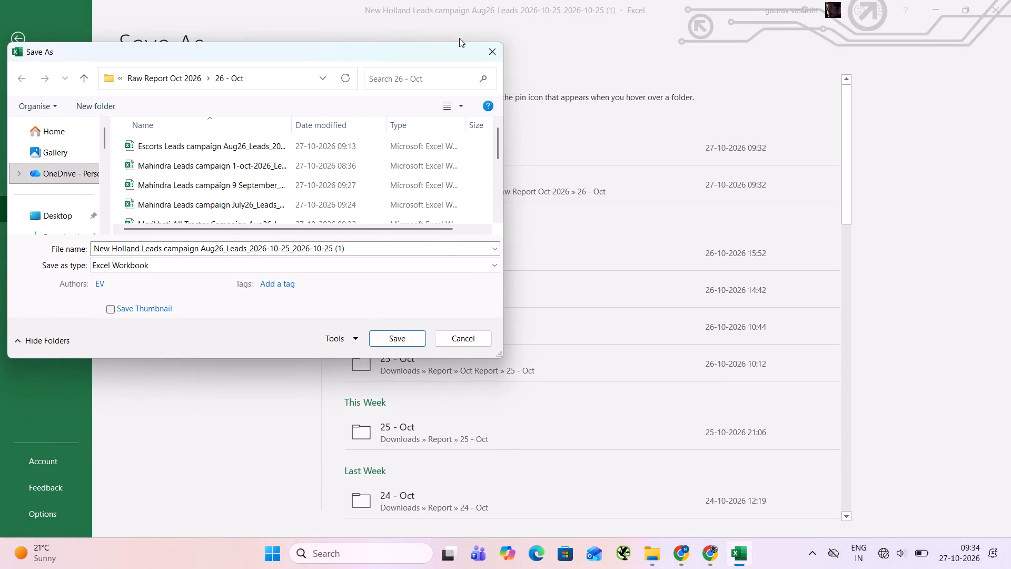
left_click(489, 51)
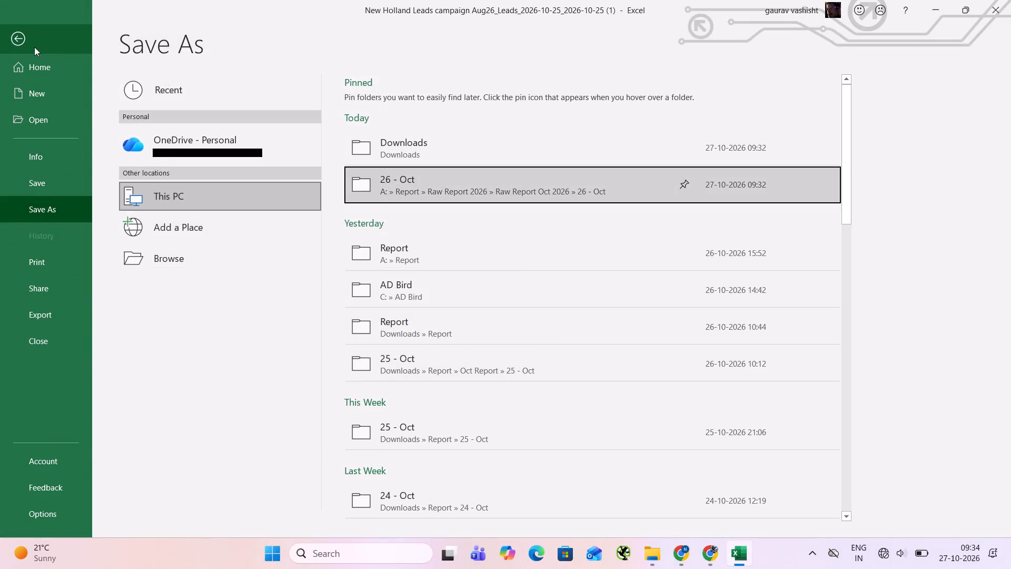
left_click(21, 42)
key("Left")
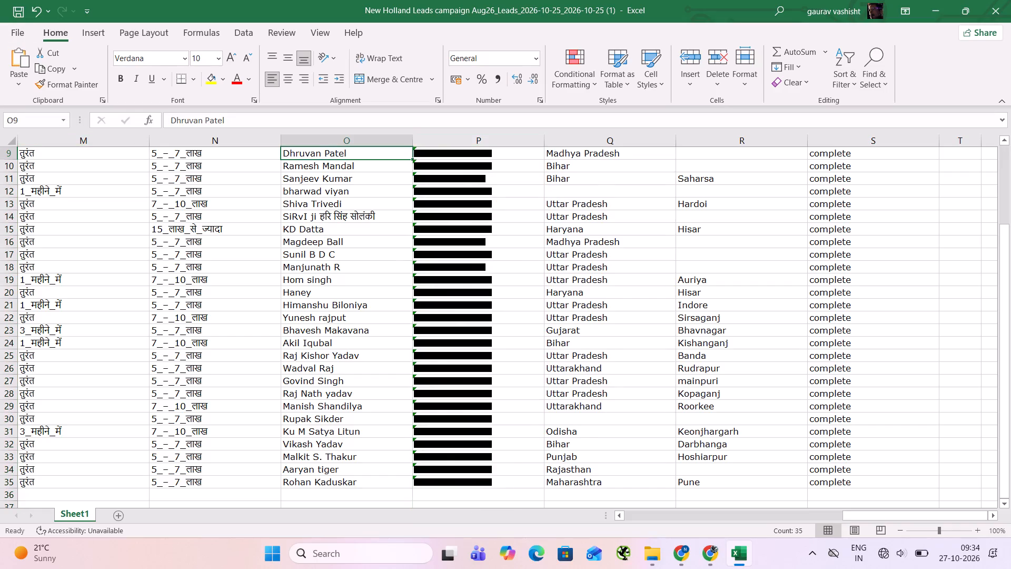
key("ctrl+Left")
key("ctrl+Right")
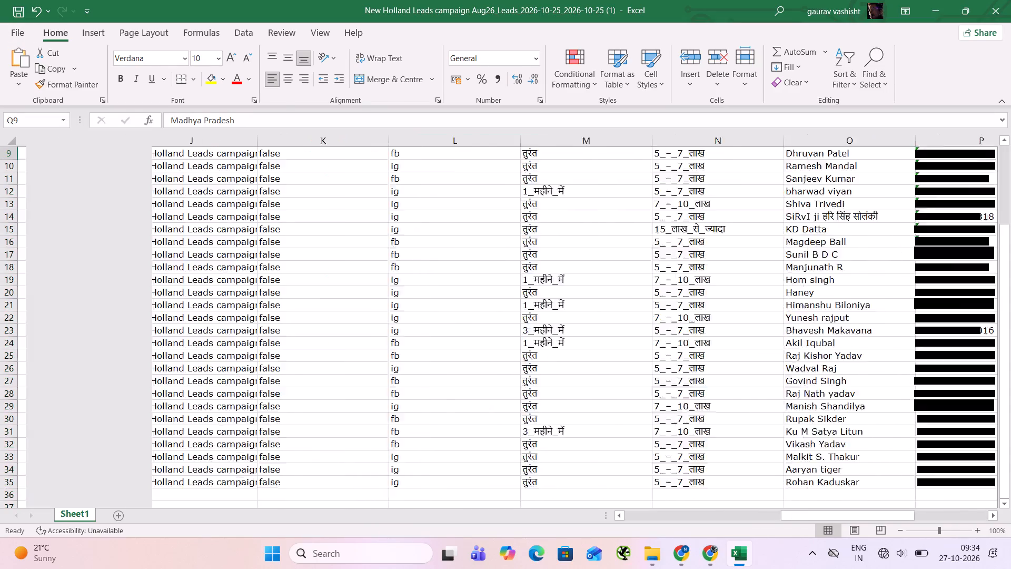
Save the file in 26 - Oct as an Excel Workbook named "Merikheti All Tractor Campaign Aug26_Leads_2026-10-25_2026-10-25 mk".
left_click(10, 30)
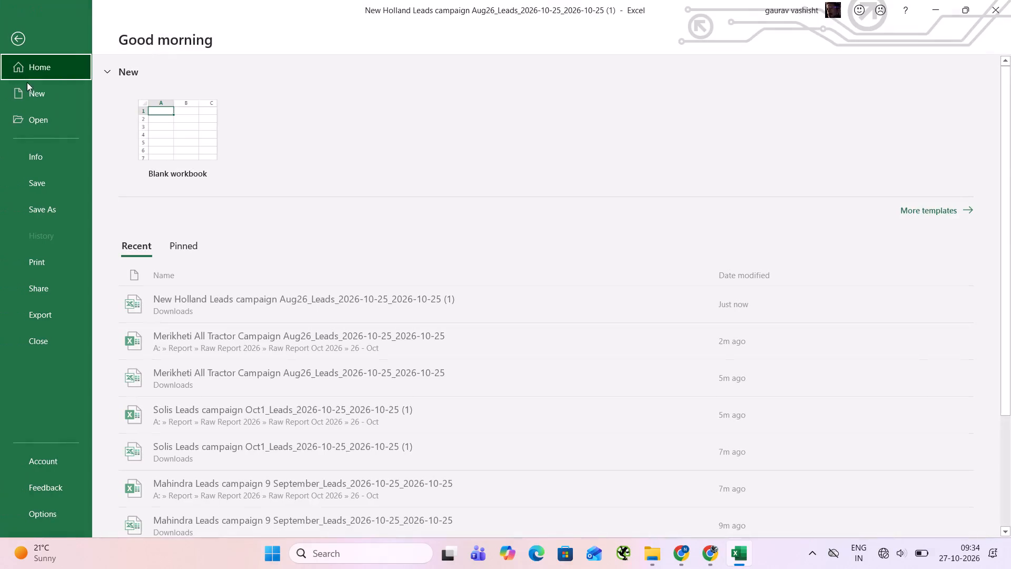
left_click(52, 206)
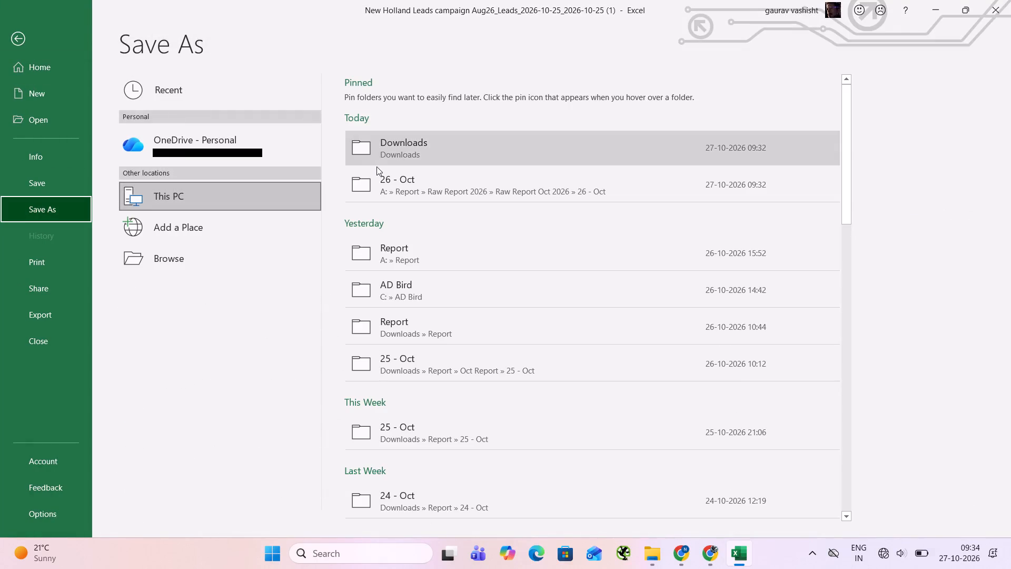
left_click(400, 186)
key("ctrl+v")
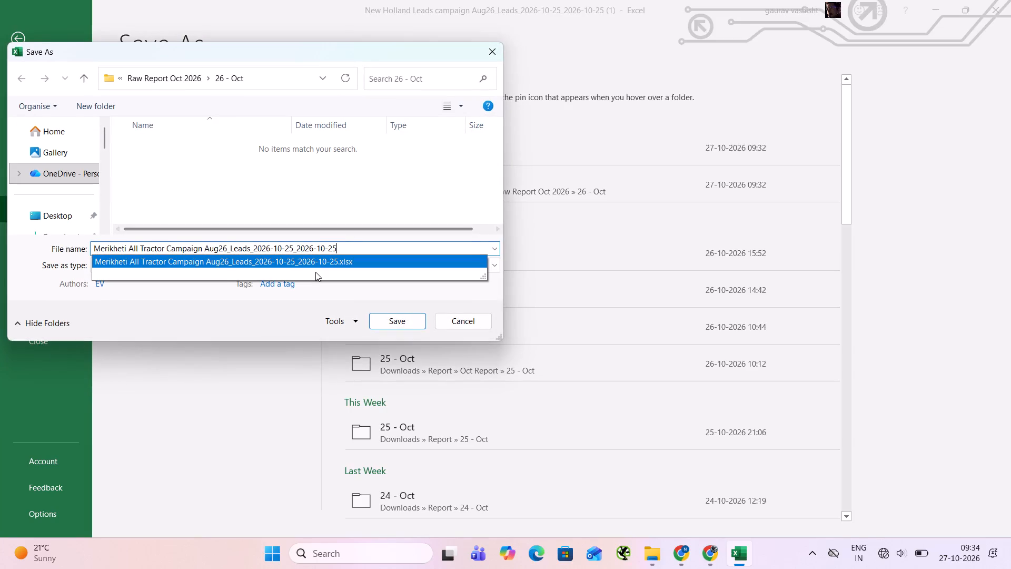
left_click(326, 298)
left_click(351, 259)
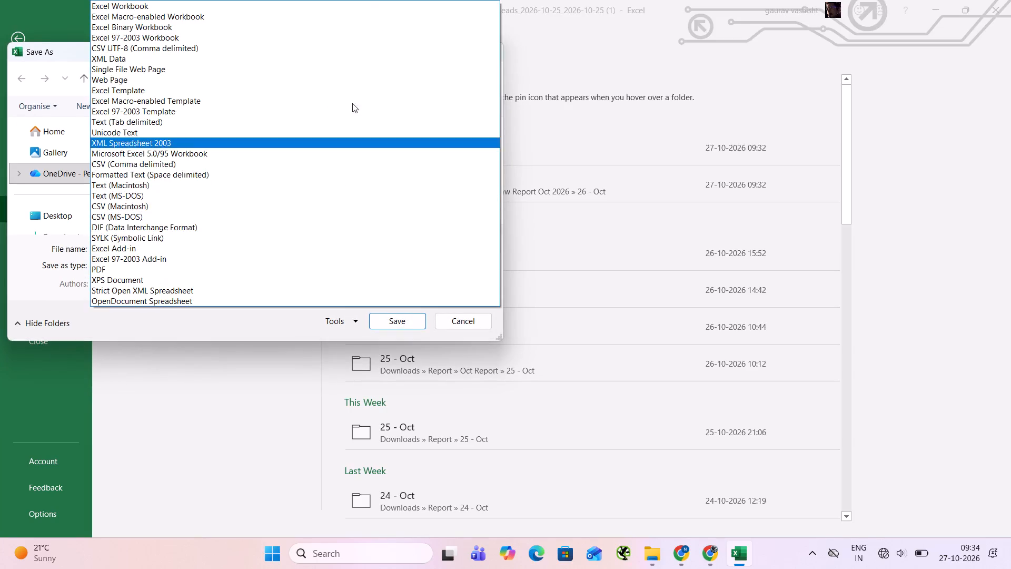
left_click(363, 2)
key("space")
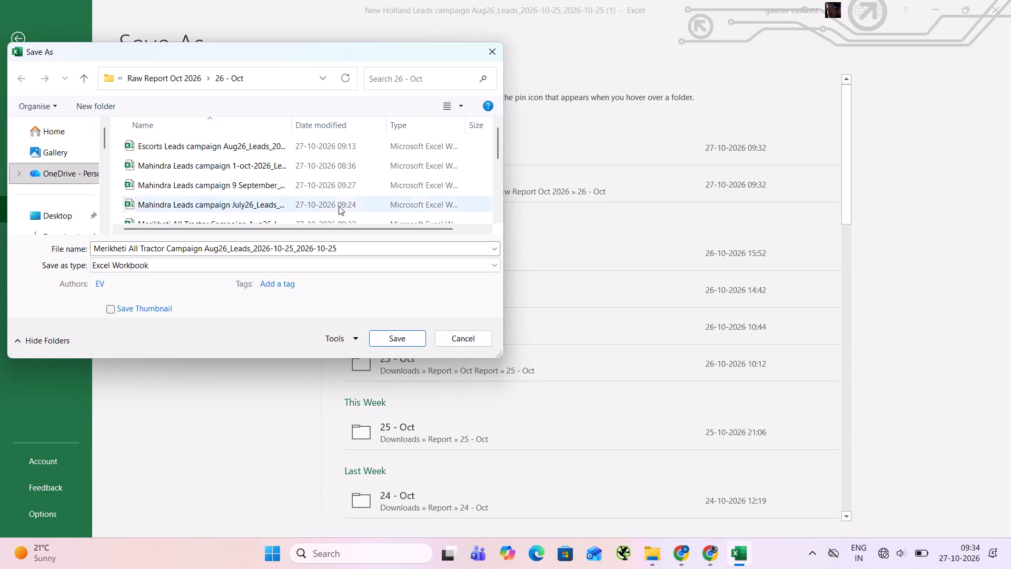
left_click(352, 251)
key("space")
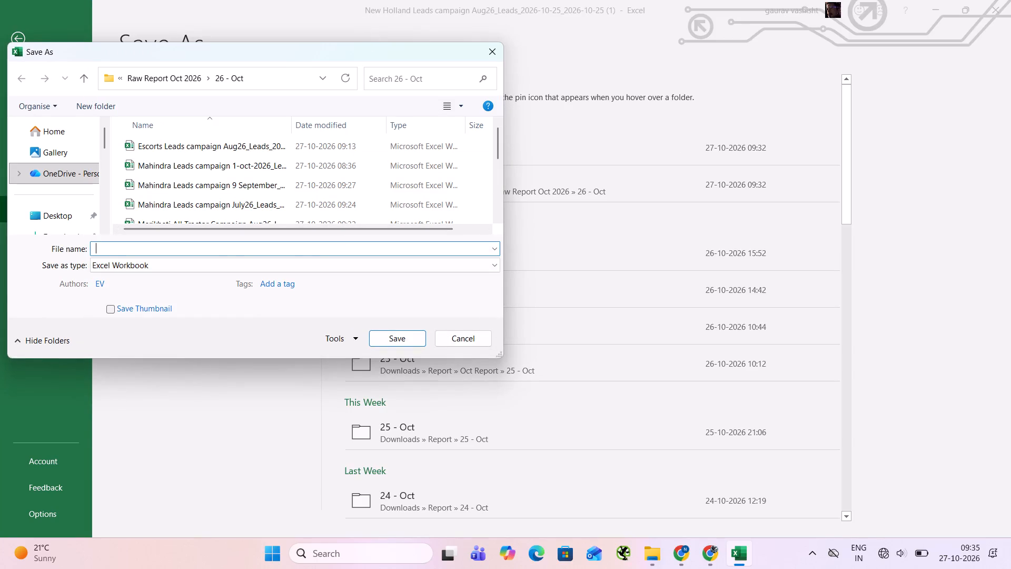
key("ctrl+v")
left_click(352, 251)
key("space")
type("mk")
left_click(378, 339)
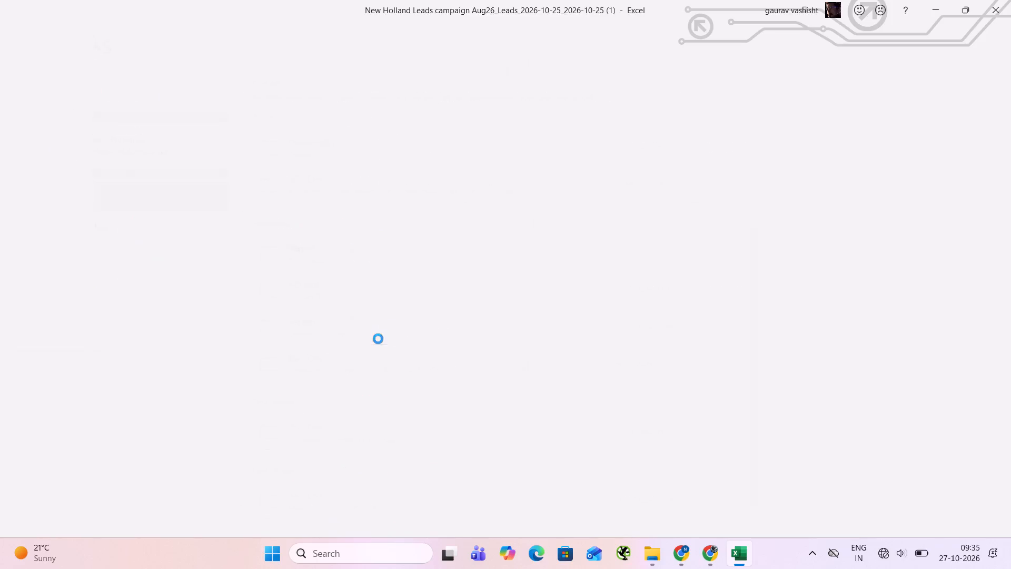
Save the finished leads workbook and close it.
key("ctrl+s")
left_click(1010, 0)
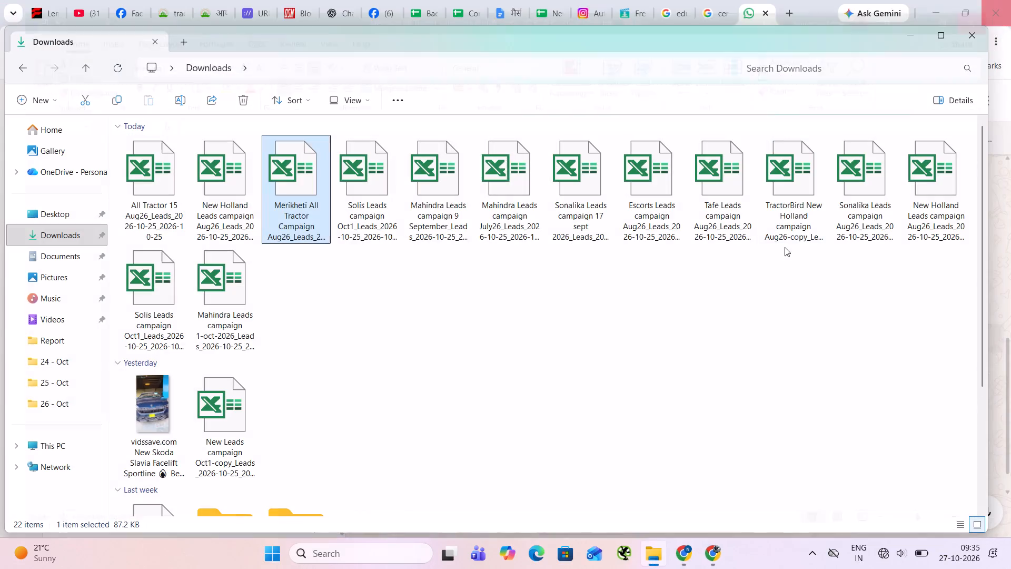
Open the All Tractor 15 Aug26 leads file from Downloads despite its format mismatch and enable editing.
double_click(127, 190)
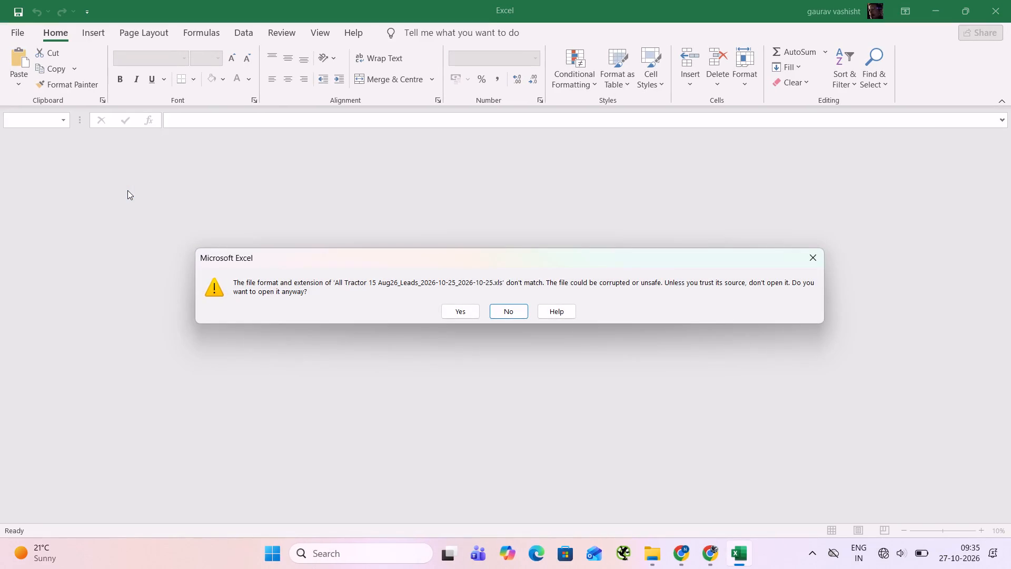
left_click(448, 318)
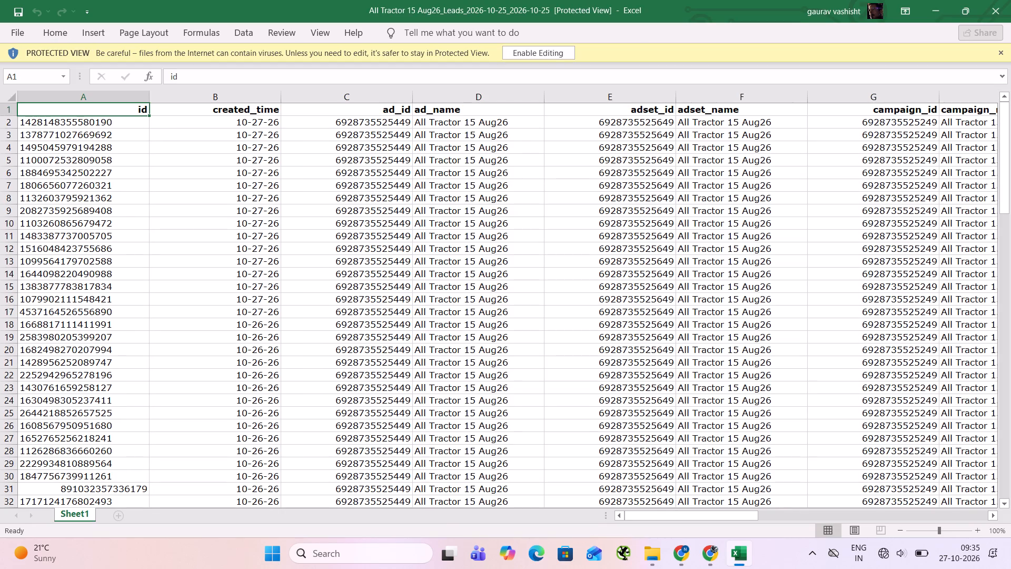
left_click(552, 47)
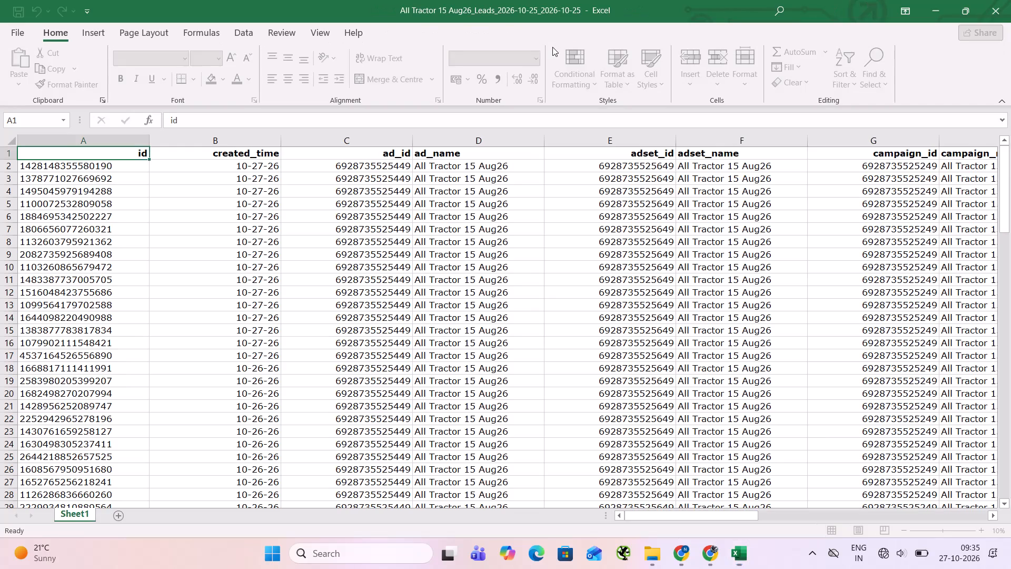
Turn on filtering for the lead table from the state header cell Q1.
key("ctrl+Right")
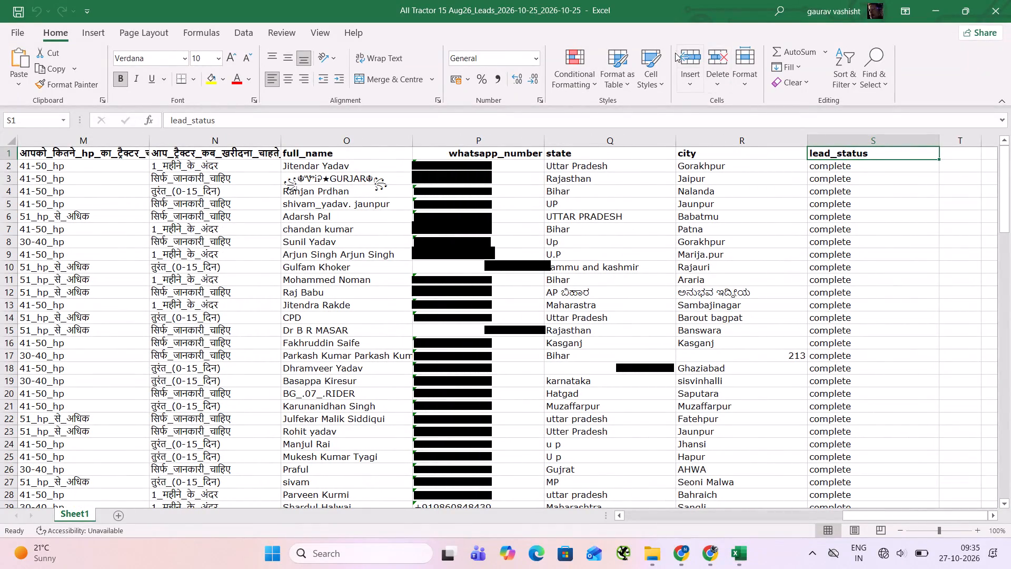
left_click(616, 154)
right_click(616, 154)
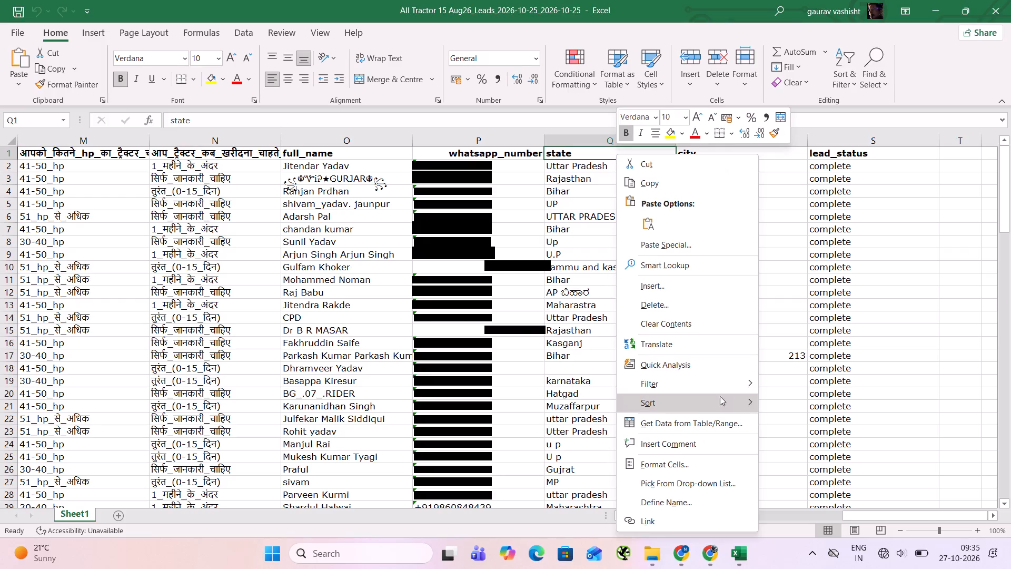
left_click(791, 477)
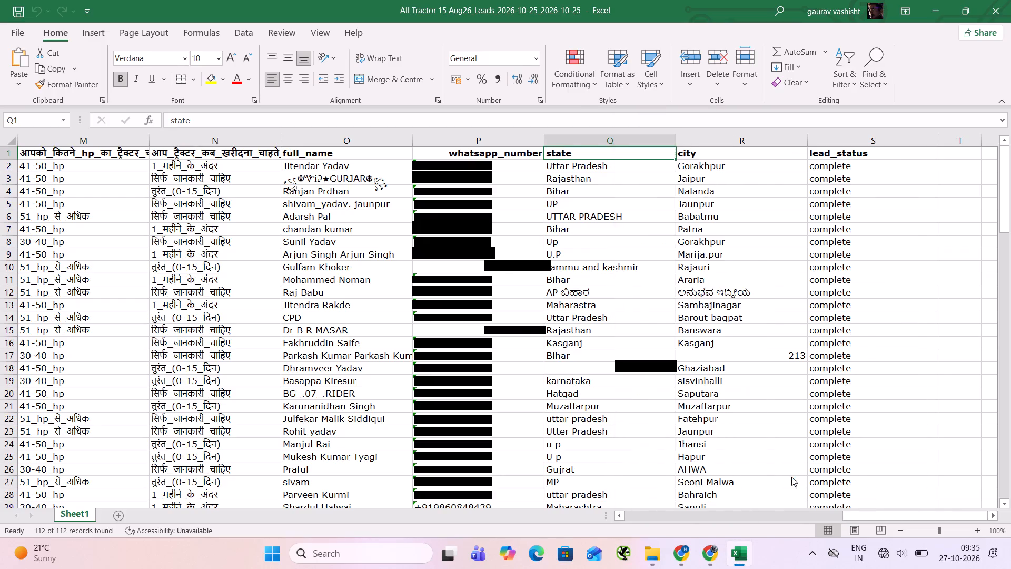
In the state filter, select all the numeric entries, such as 18, 47, 505, 123456 and 281403, plus the "AP ಬಿಹಾರ" entry.
left_click(672, 156)
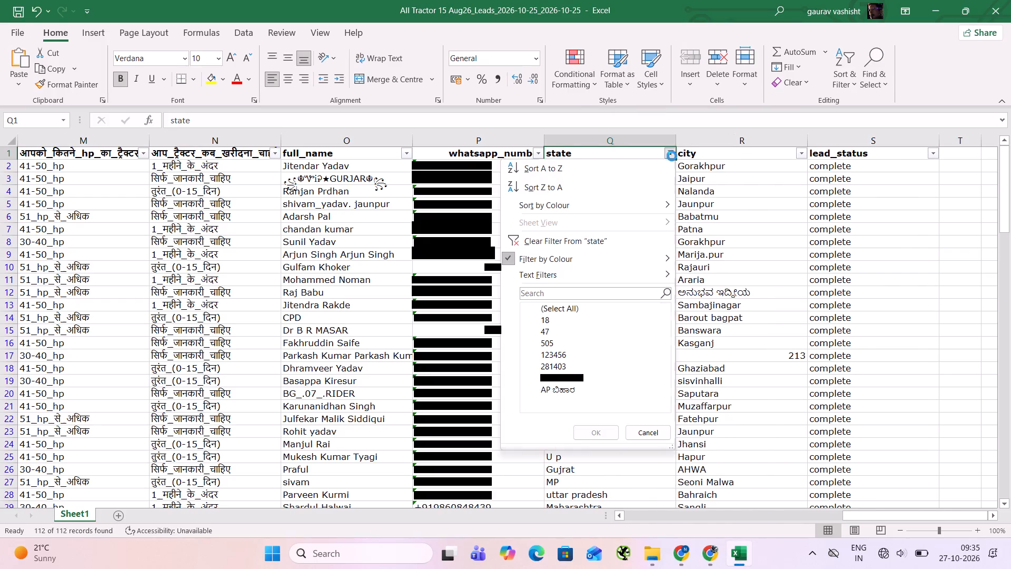
left_click(541, 319)
left_click(541, 334)
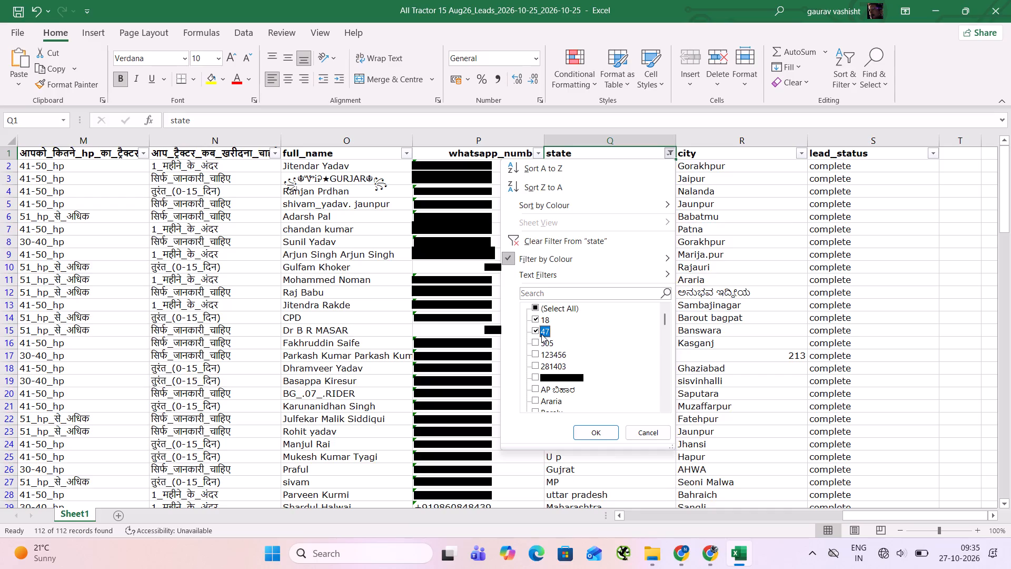
left_click(552, 359)
left_click(550, 340)
left_click(558, 374)
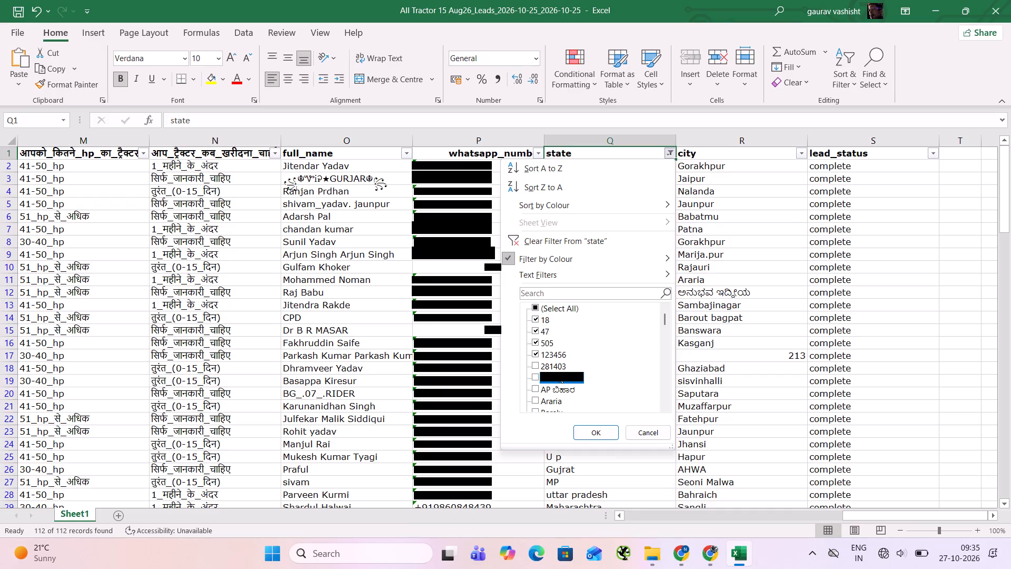
left_click(558, 368)
left_click(558, 366)
left_click(558, 390)
Add "Woter id" and all the Hindi and Gujarati entries to the state filter and apply it.
left_click_drag(663, 324, 661, 340)
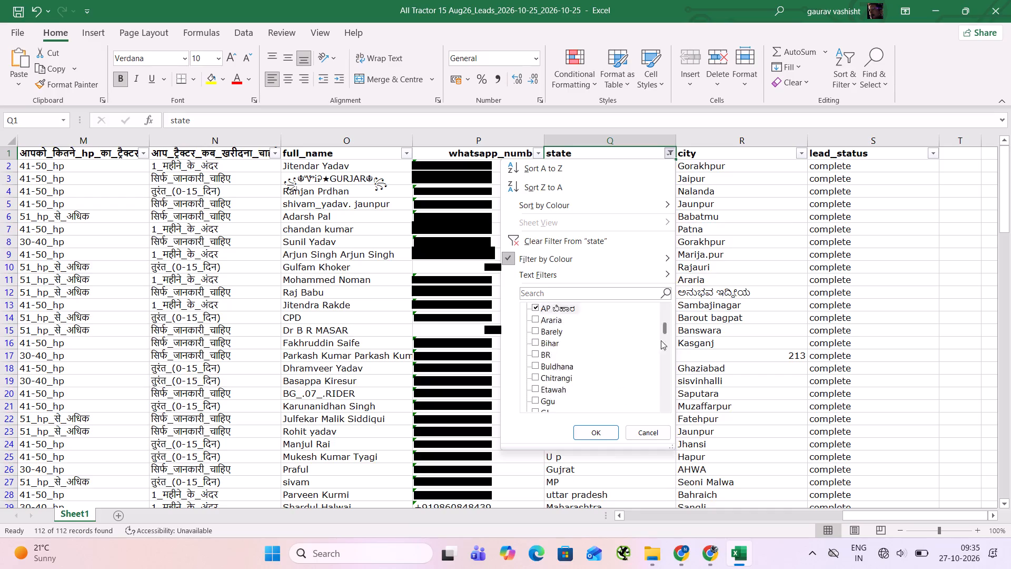
left_click_drag(661, 340, 672, 409)
left_click(550, 328)
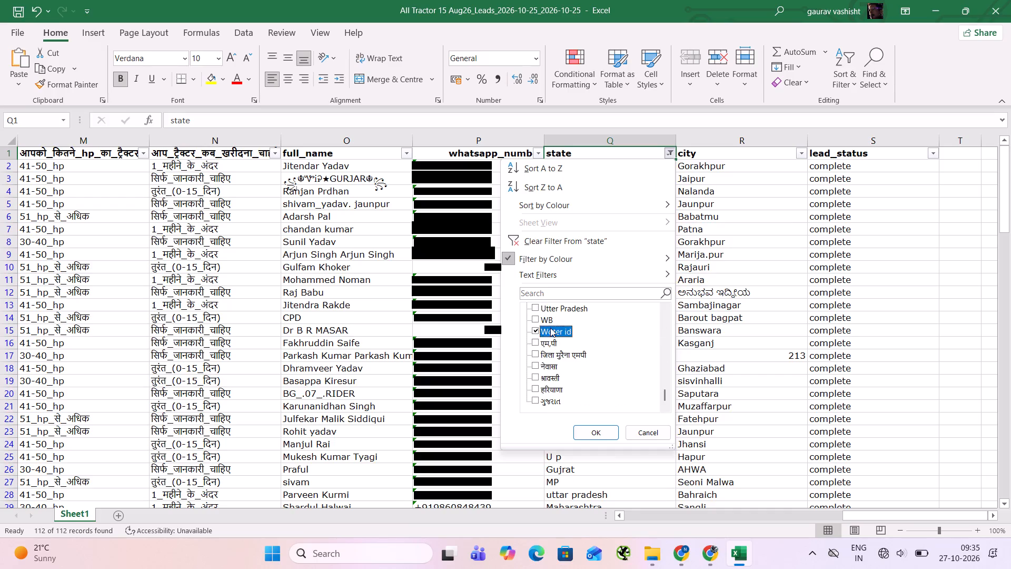
left_click(548, 341)
left_click(551, 351)
left_click(552, 366)
left_click(551, 382)
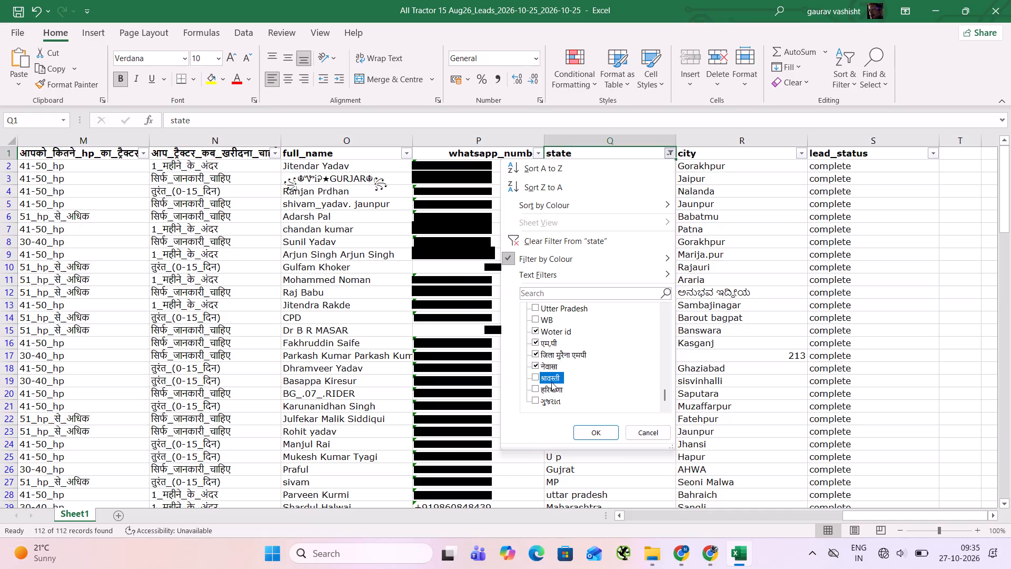
left_click(555, 396)
left_click(554, 385)
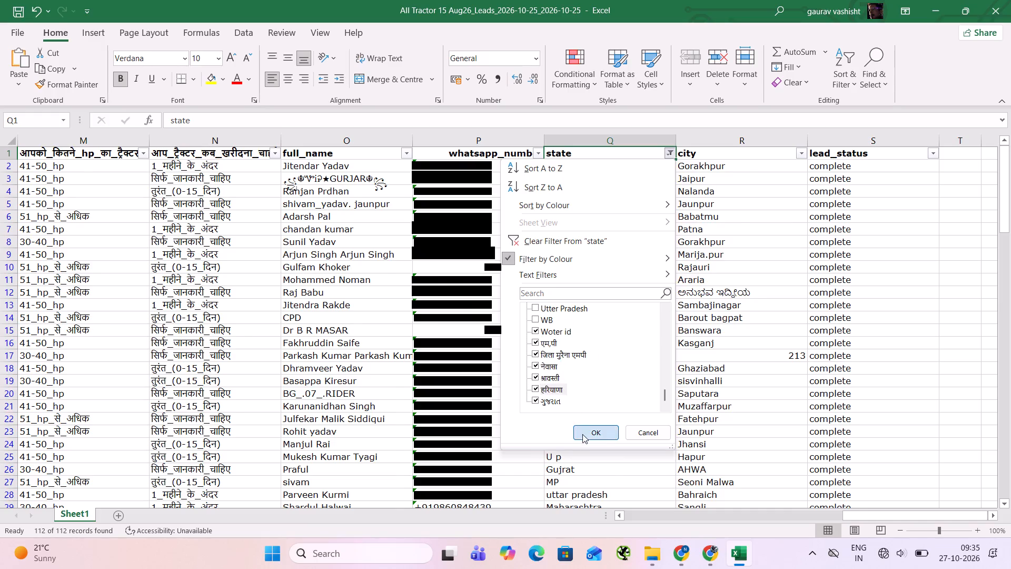
left_click(582, 434)
Set the state in Q12 to "Andhra Pradesh" and clear the Kannada city name in R12.
left_click(601, 166)
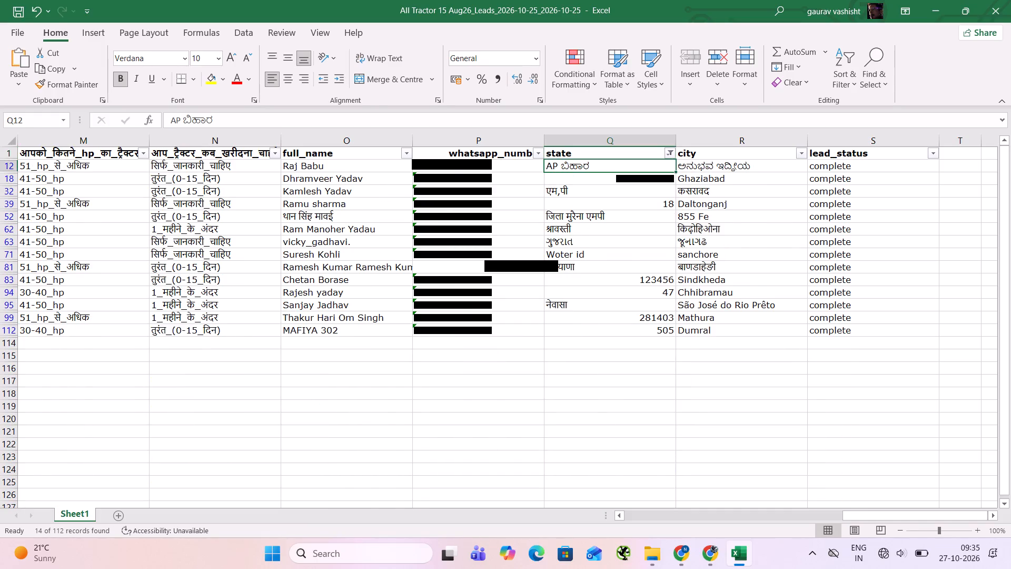
type("Andhra b")
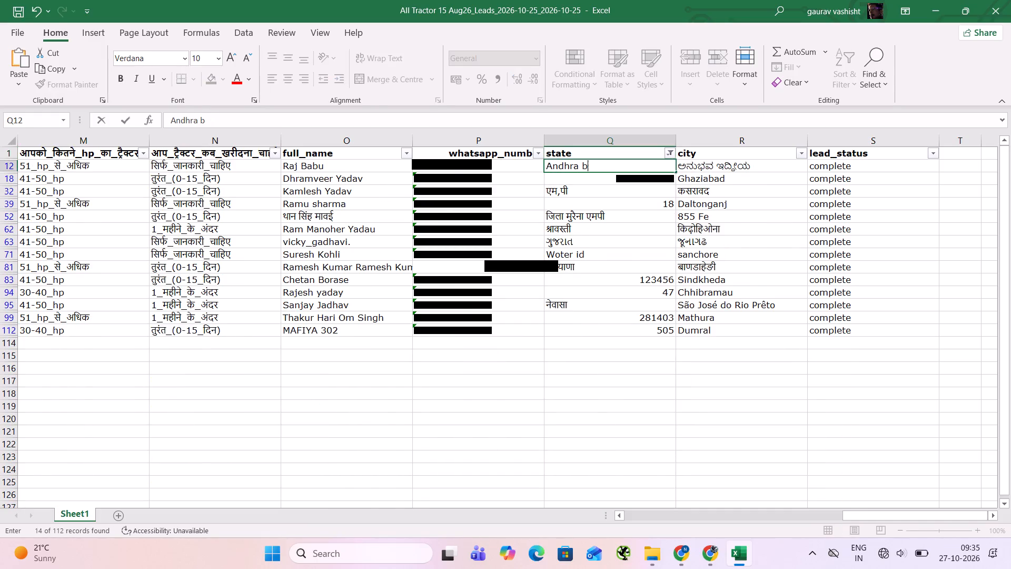
key("BackSpace")
key("BackSpace")
key("space")
type("Pradesh")
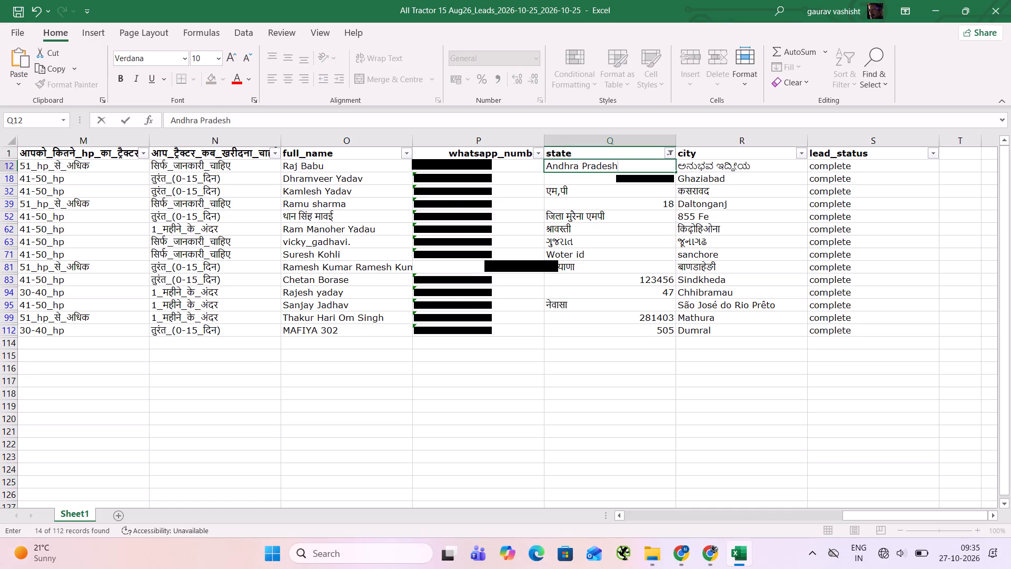
key("Right")
key("BackSpace")
Set the state in Q18, the Ghaziabad row, to "Uttar Pradesh".
key("Down")
key("Left")
type("Uttar")
key("space")
key("Return")
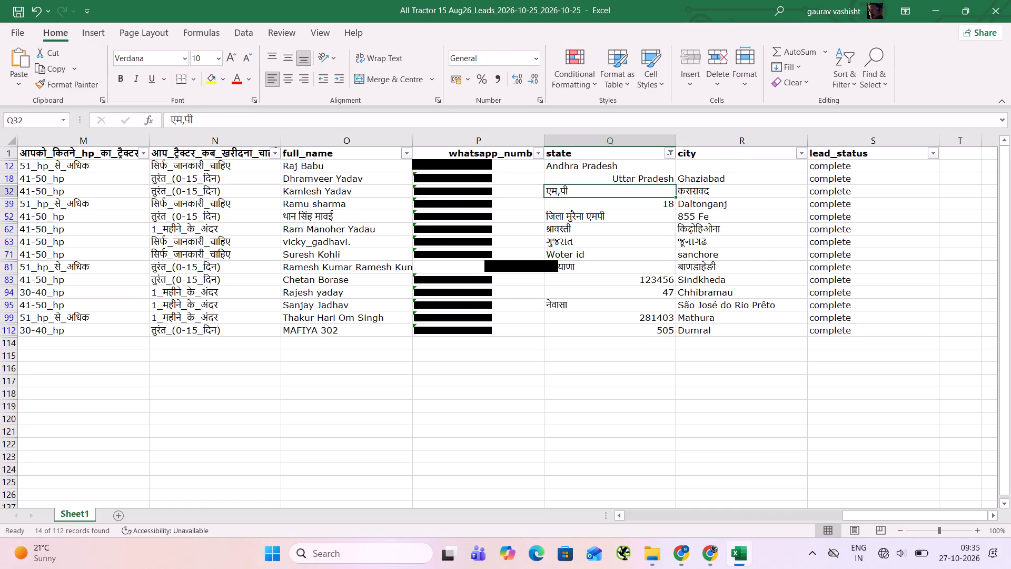
Copy "Uttar Pradesh" from Q18 into the state cell Q32 and clear the Hindi city name in R32.
key("Right")
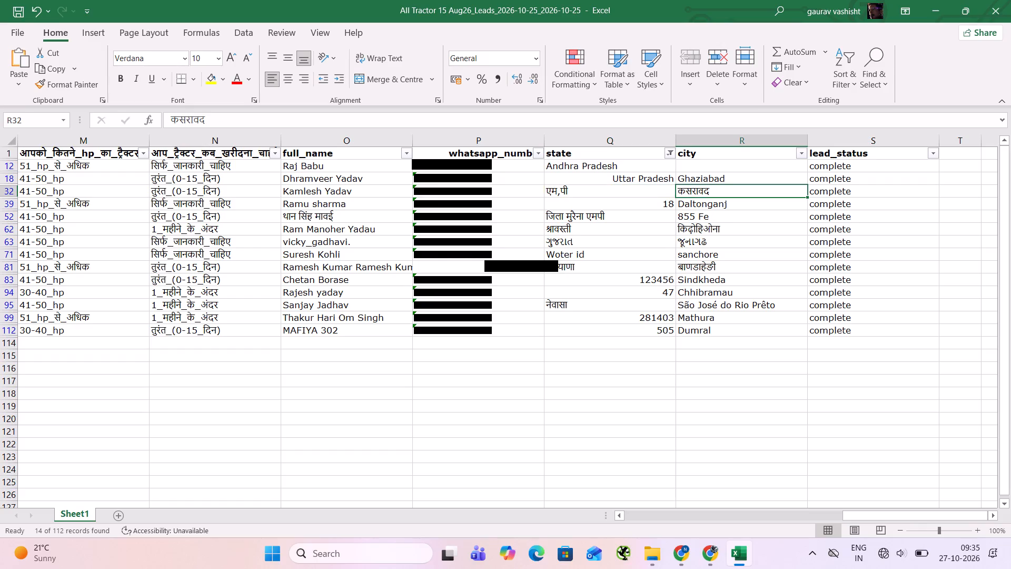
key("Up")
key("Left")
key("ctrl+c")
key("Down")
key("ctrl+v")
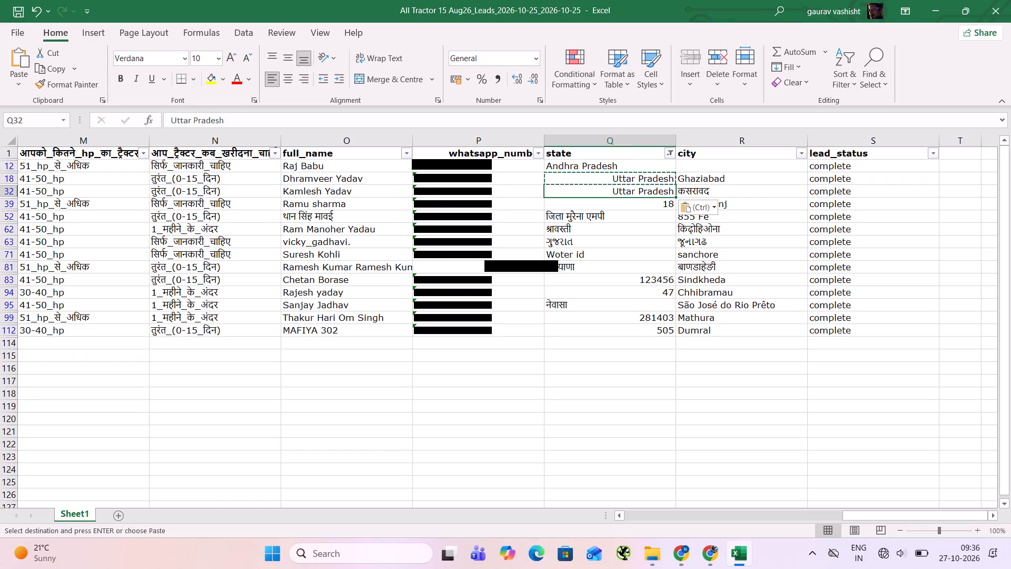
key("Right")
key("BackSpace")
Copy "Uttar Pradesh" from Q32 into the state cells Q39 and Q52, and clear the invalid city in R52.
key("Down")
key("Left")
key("Up")
key("ctrl+c")
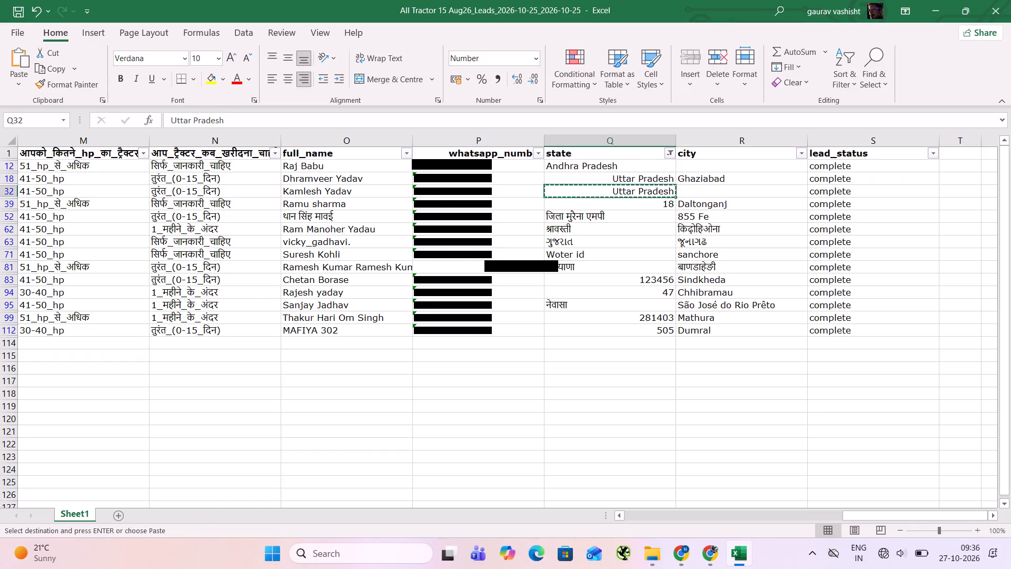
key("Down")
key("ctrl+v")
key("Down")
key("ctrl+v")
key("Right")
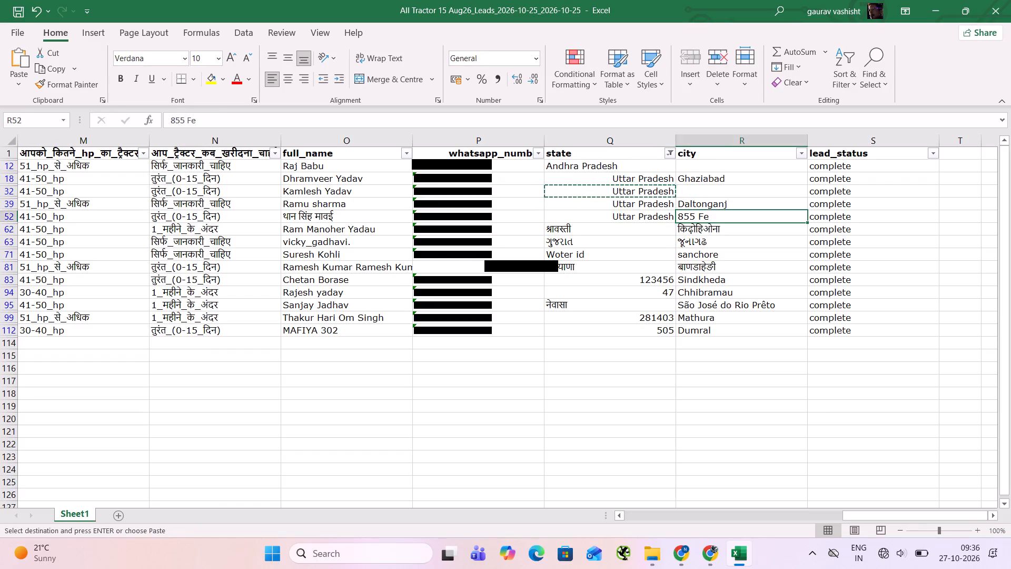
key("BackSpace")
key("Down")
key("Down")
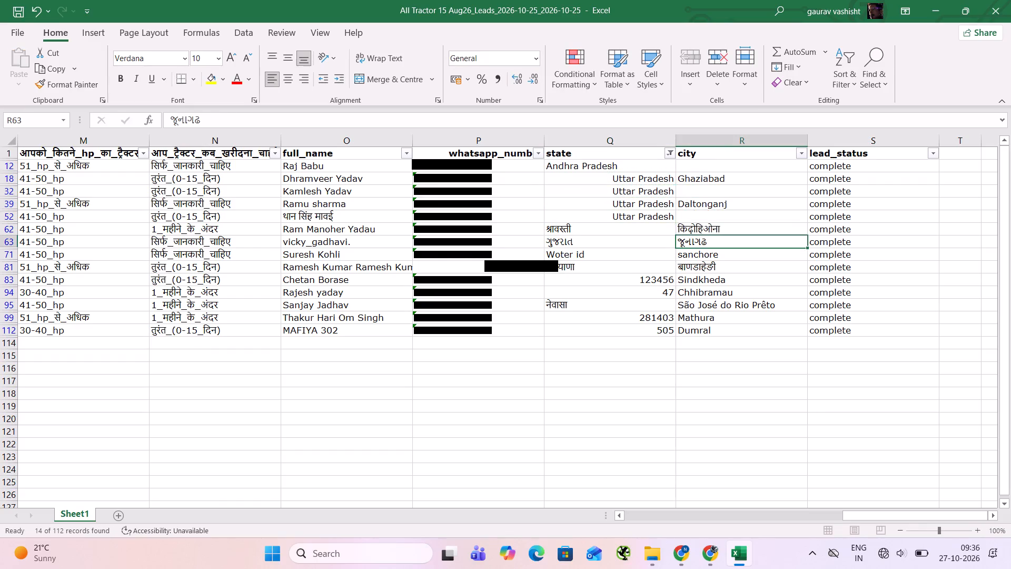